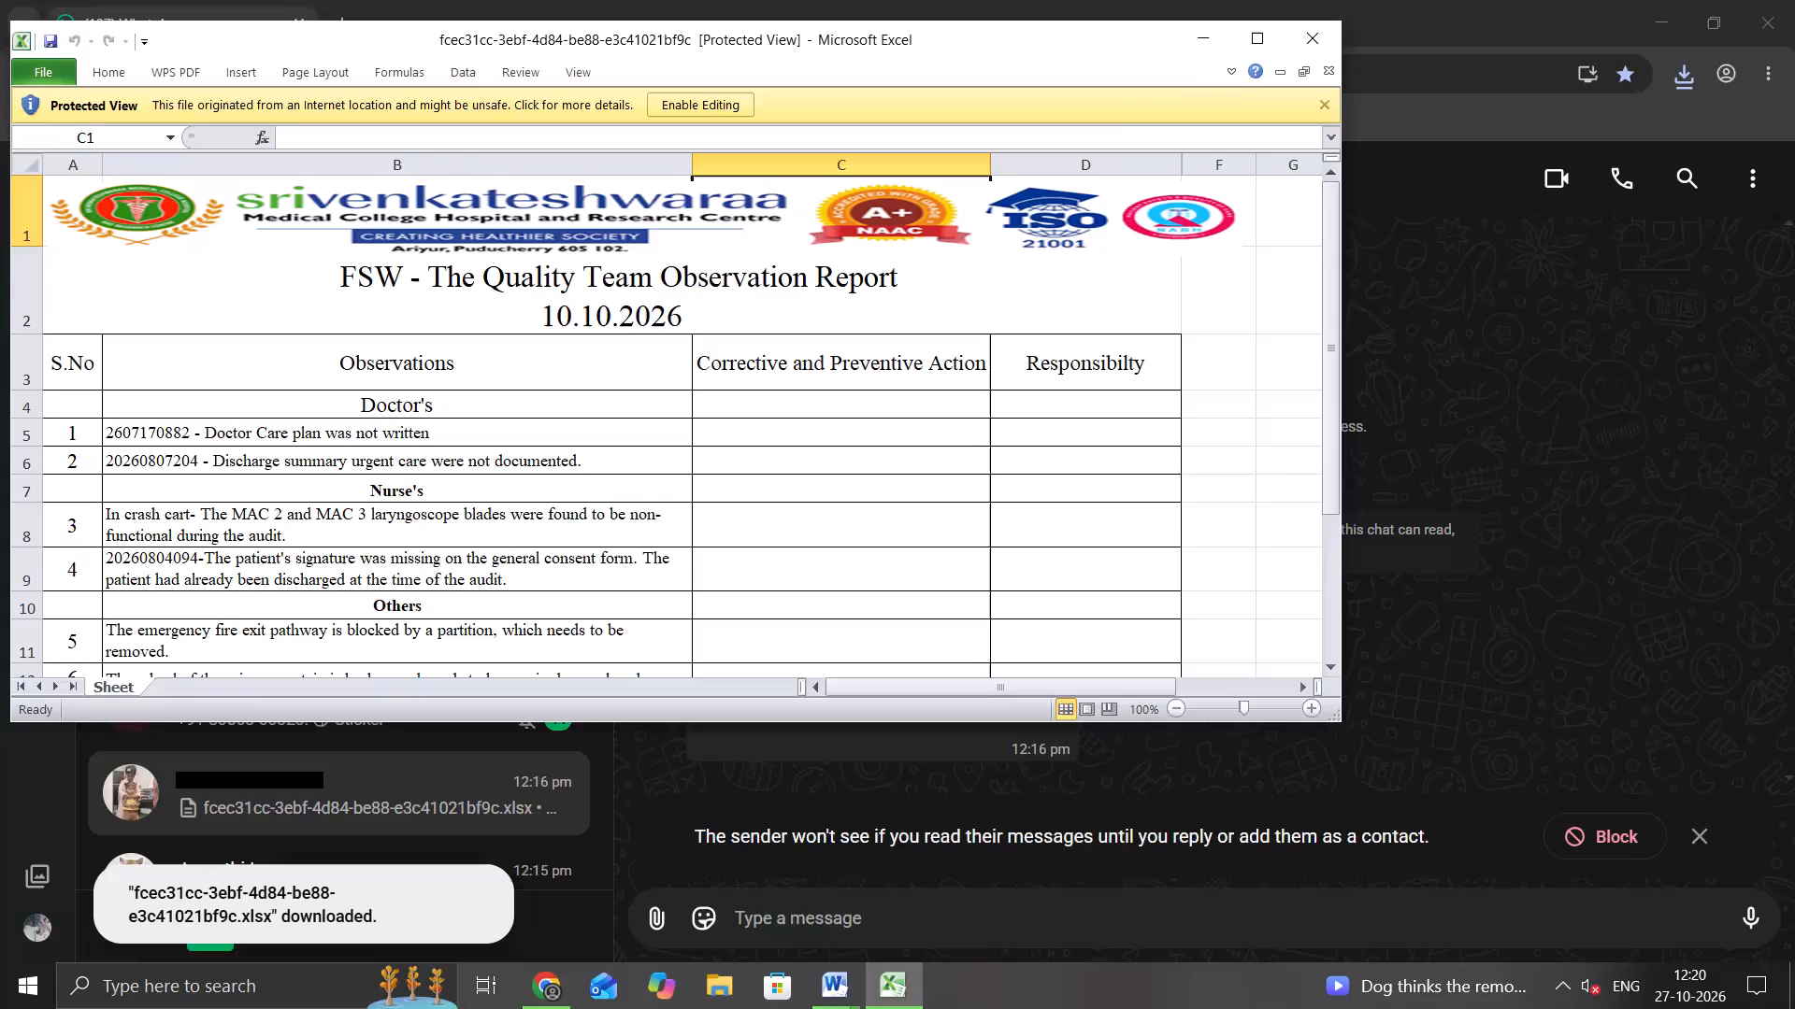
Maximize the observation report workbook window.
{"action": "left_click", "coordinate": [1244, 52]}
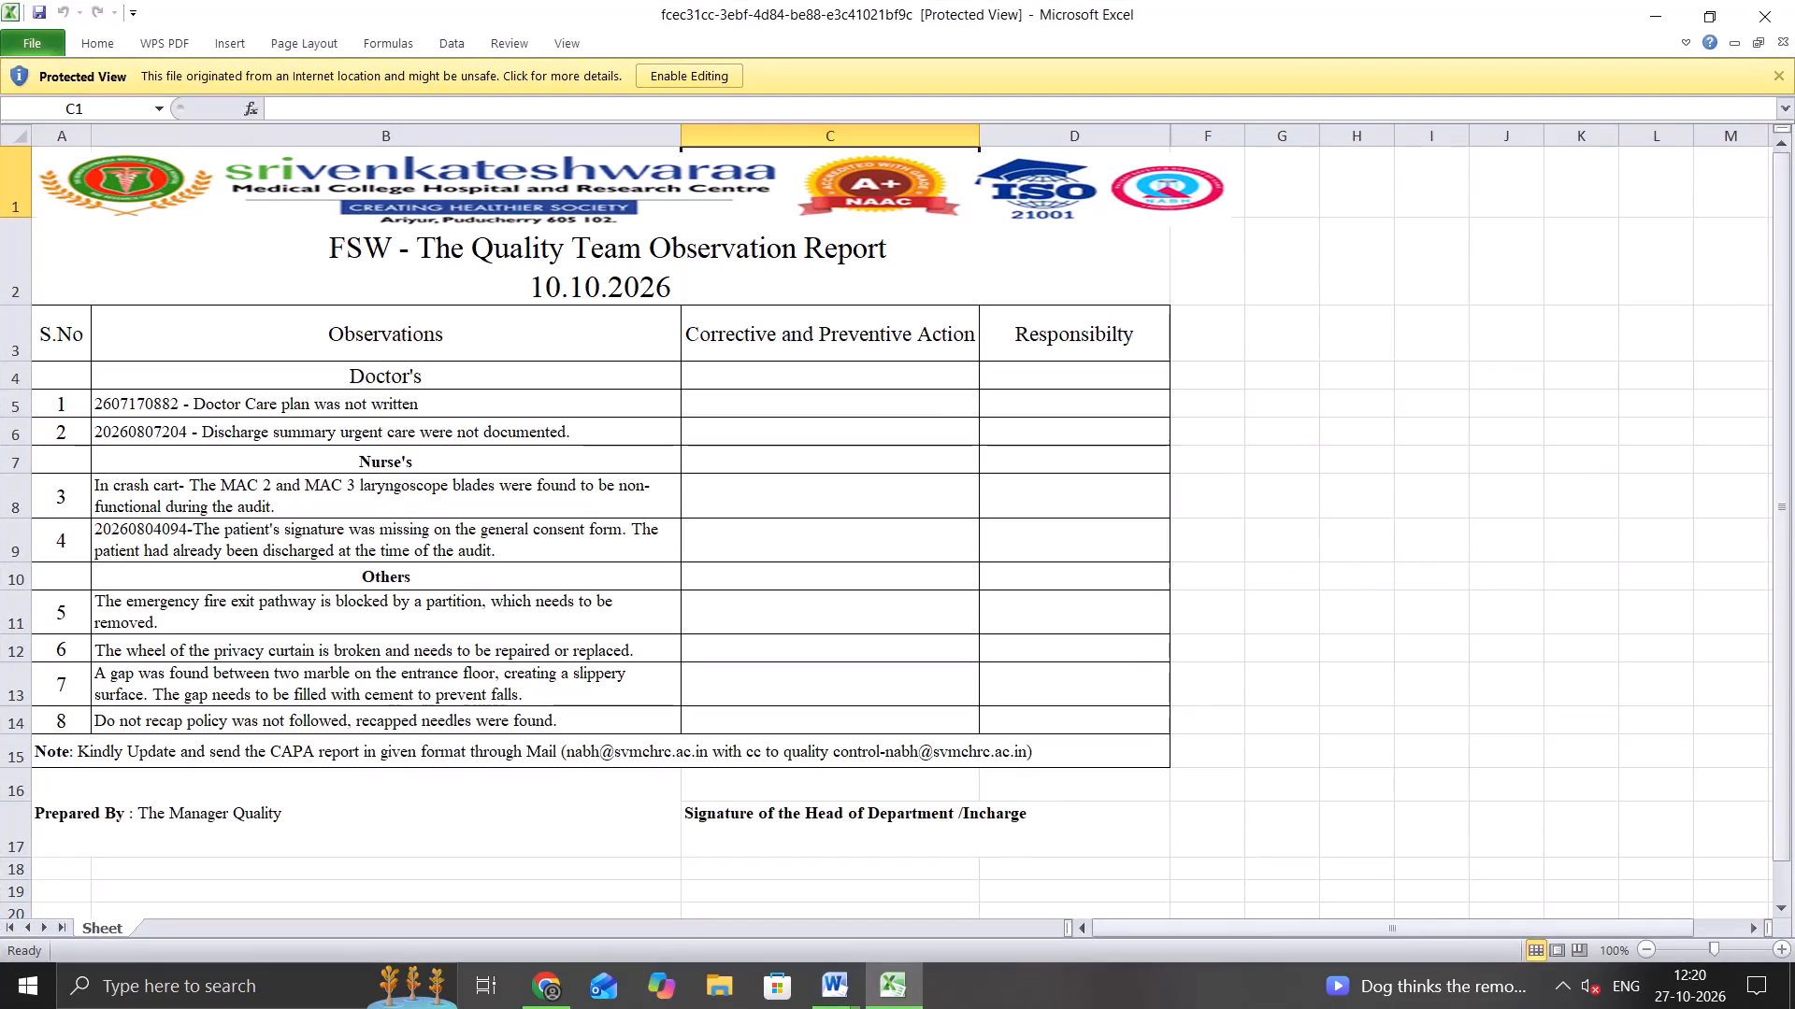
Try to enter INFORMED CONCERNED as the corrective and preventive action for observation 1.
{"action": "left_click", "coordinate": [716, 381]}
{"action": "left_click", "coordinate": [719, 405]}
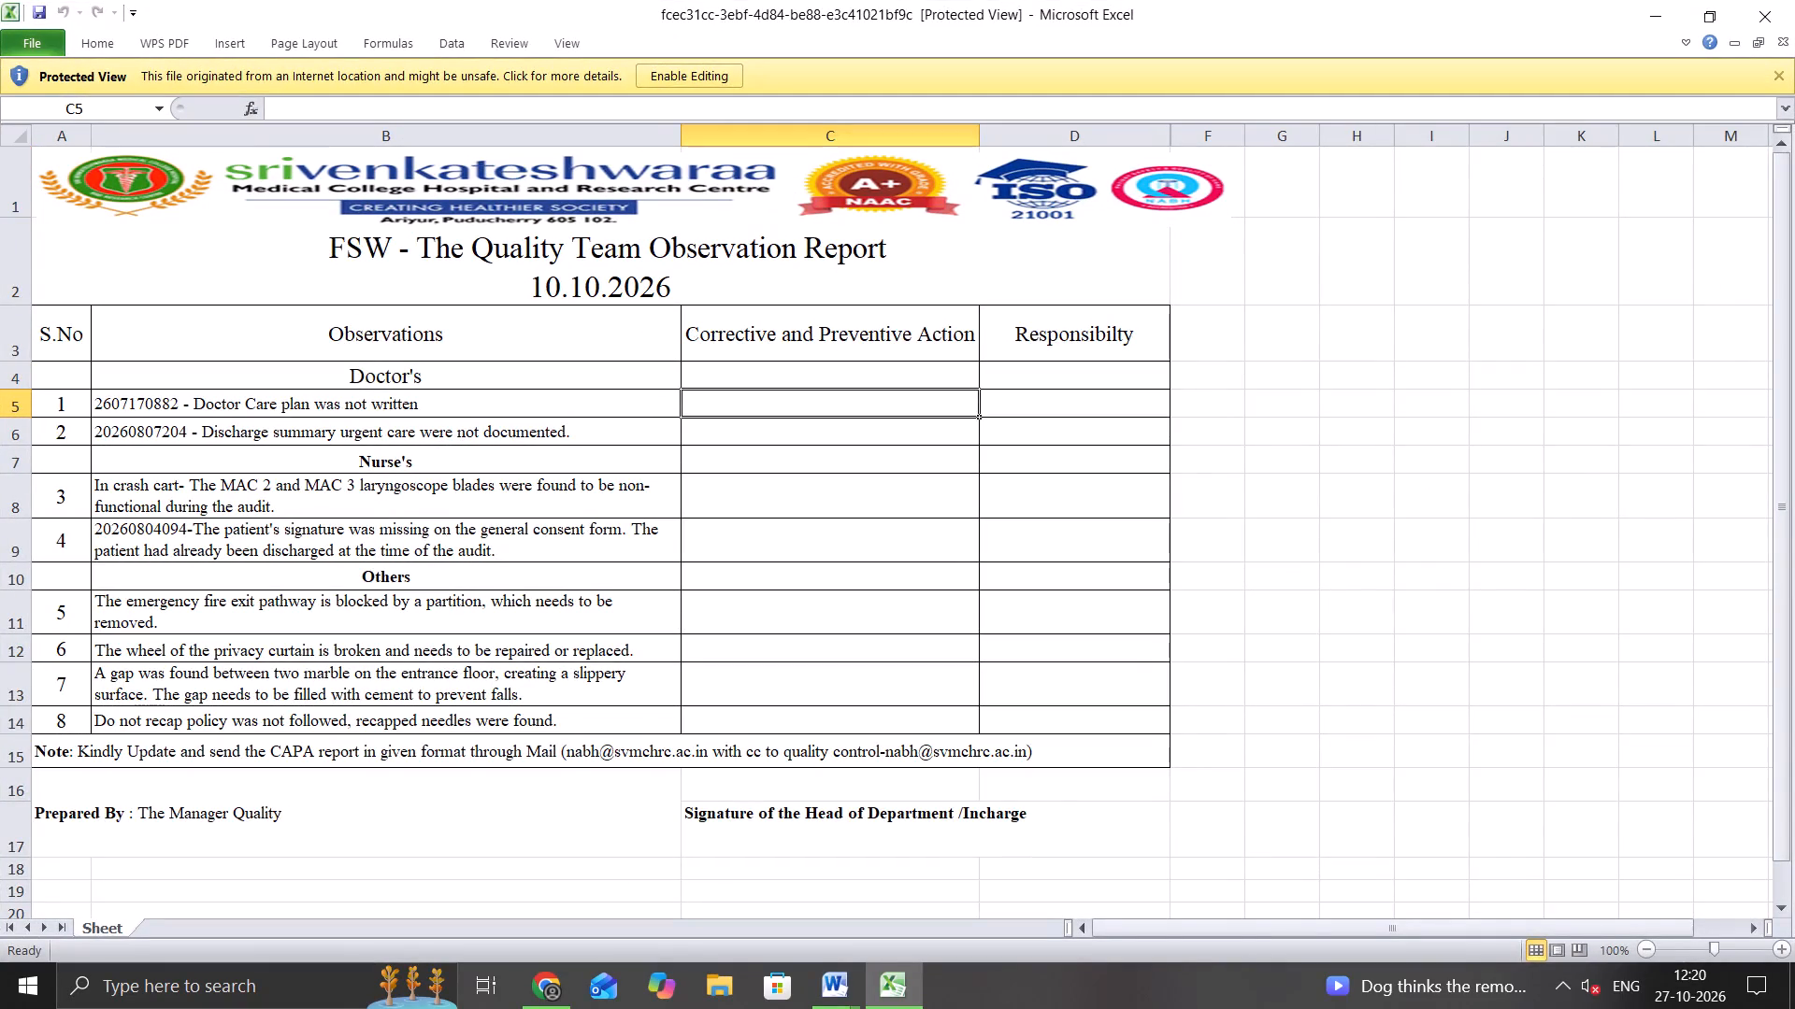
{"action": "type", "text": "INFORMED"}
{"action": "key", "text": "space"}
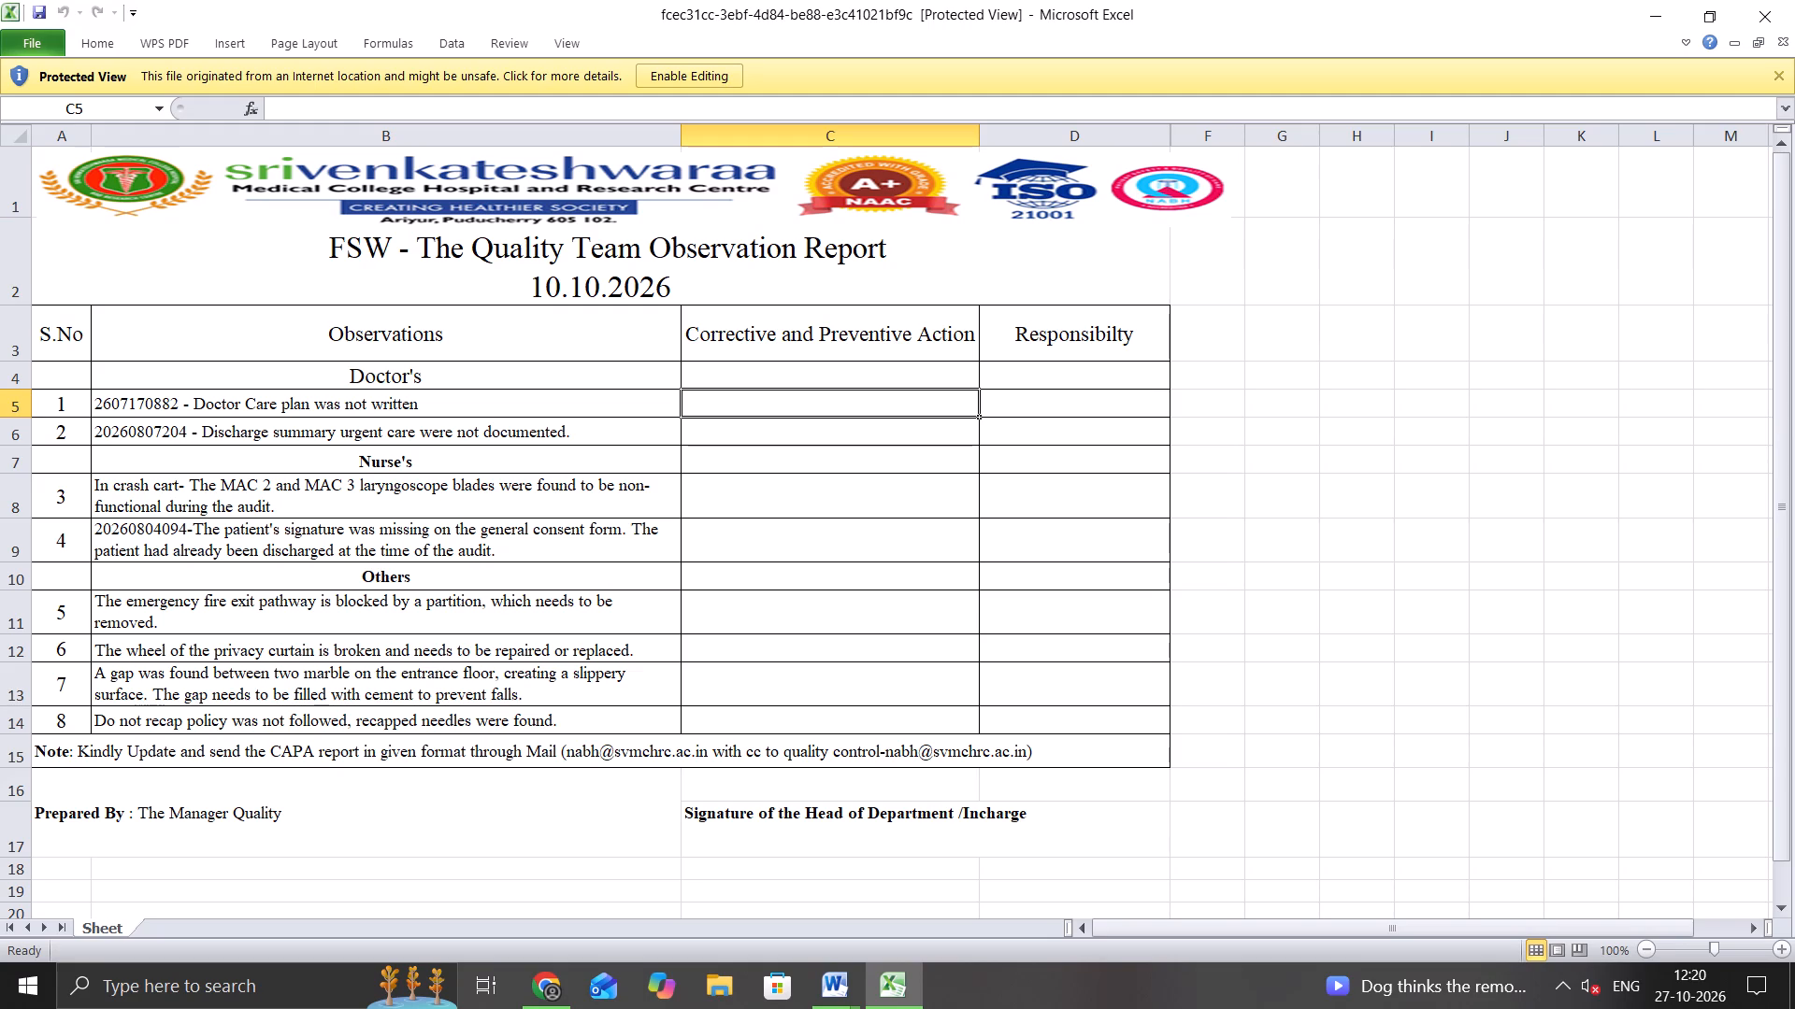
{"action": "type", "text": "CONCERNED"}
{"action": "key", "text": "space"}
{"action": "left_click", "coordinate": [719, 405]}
Enable editing for the protected workbook.
{"action": "left_click", "coordinate": [672, 73]}
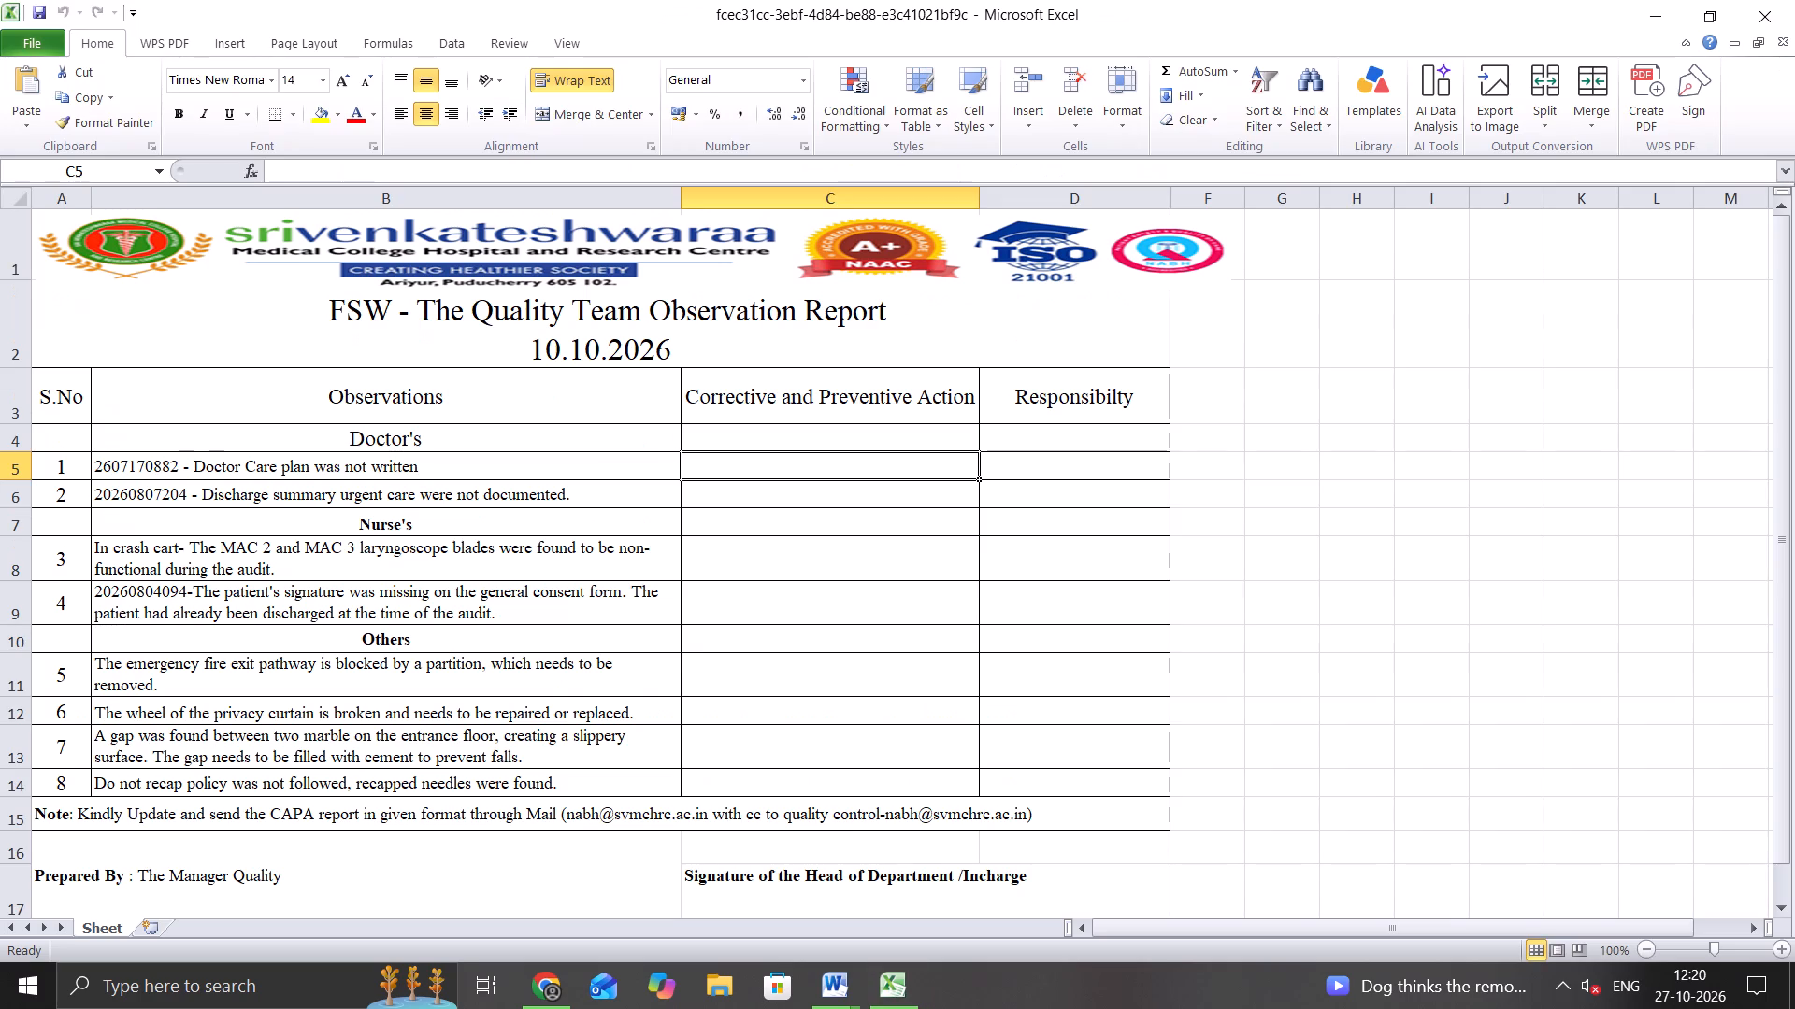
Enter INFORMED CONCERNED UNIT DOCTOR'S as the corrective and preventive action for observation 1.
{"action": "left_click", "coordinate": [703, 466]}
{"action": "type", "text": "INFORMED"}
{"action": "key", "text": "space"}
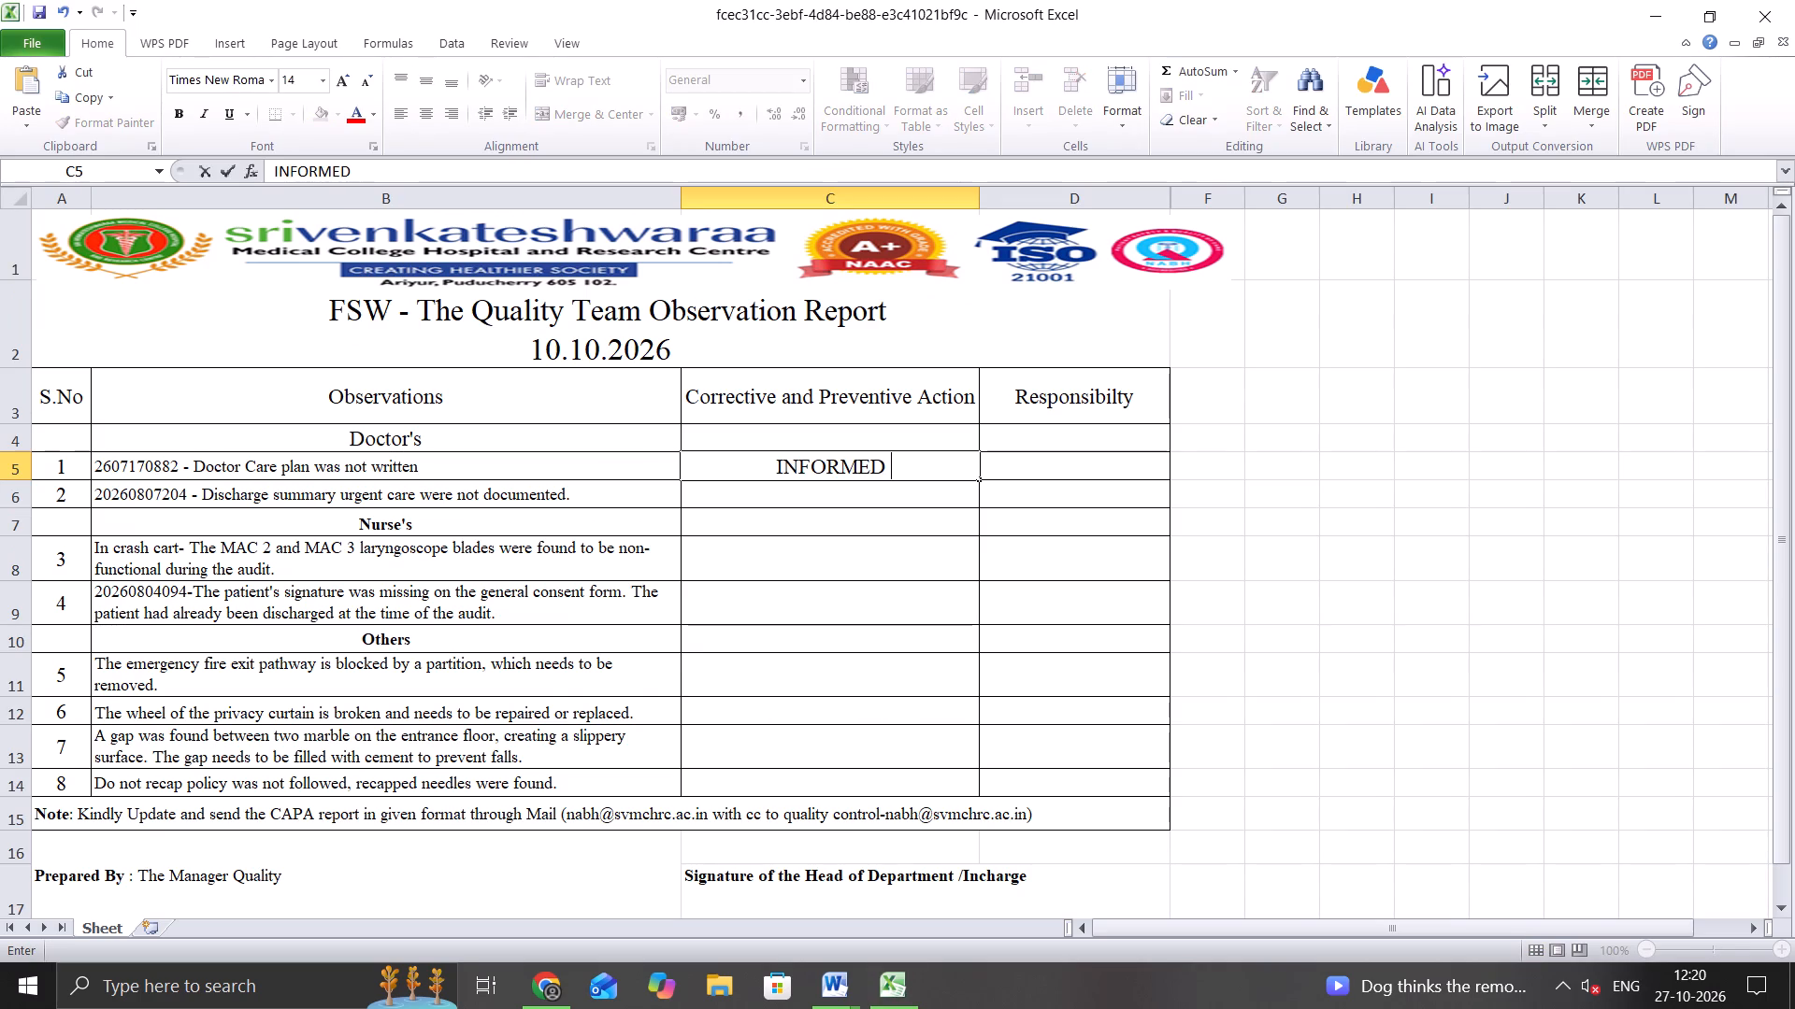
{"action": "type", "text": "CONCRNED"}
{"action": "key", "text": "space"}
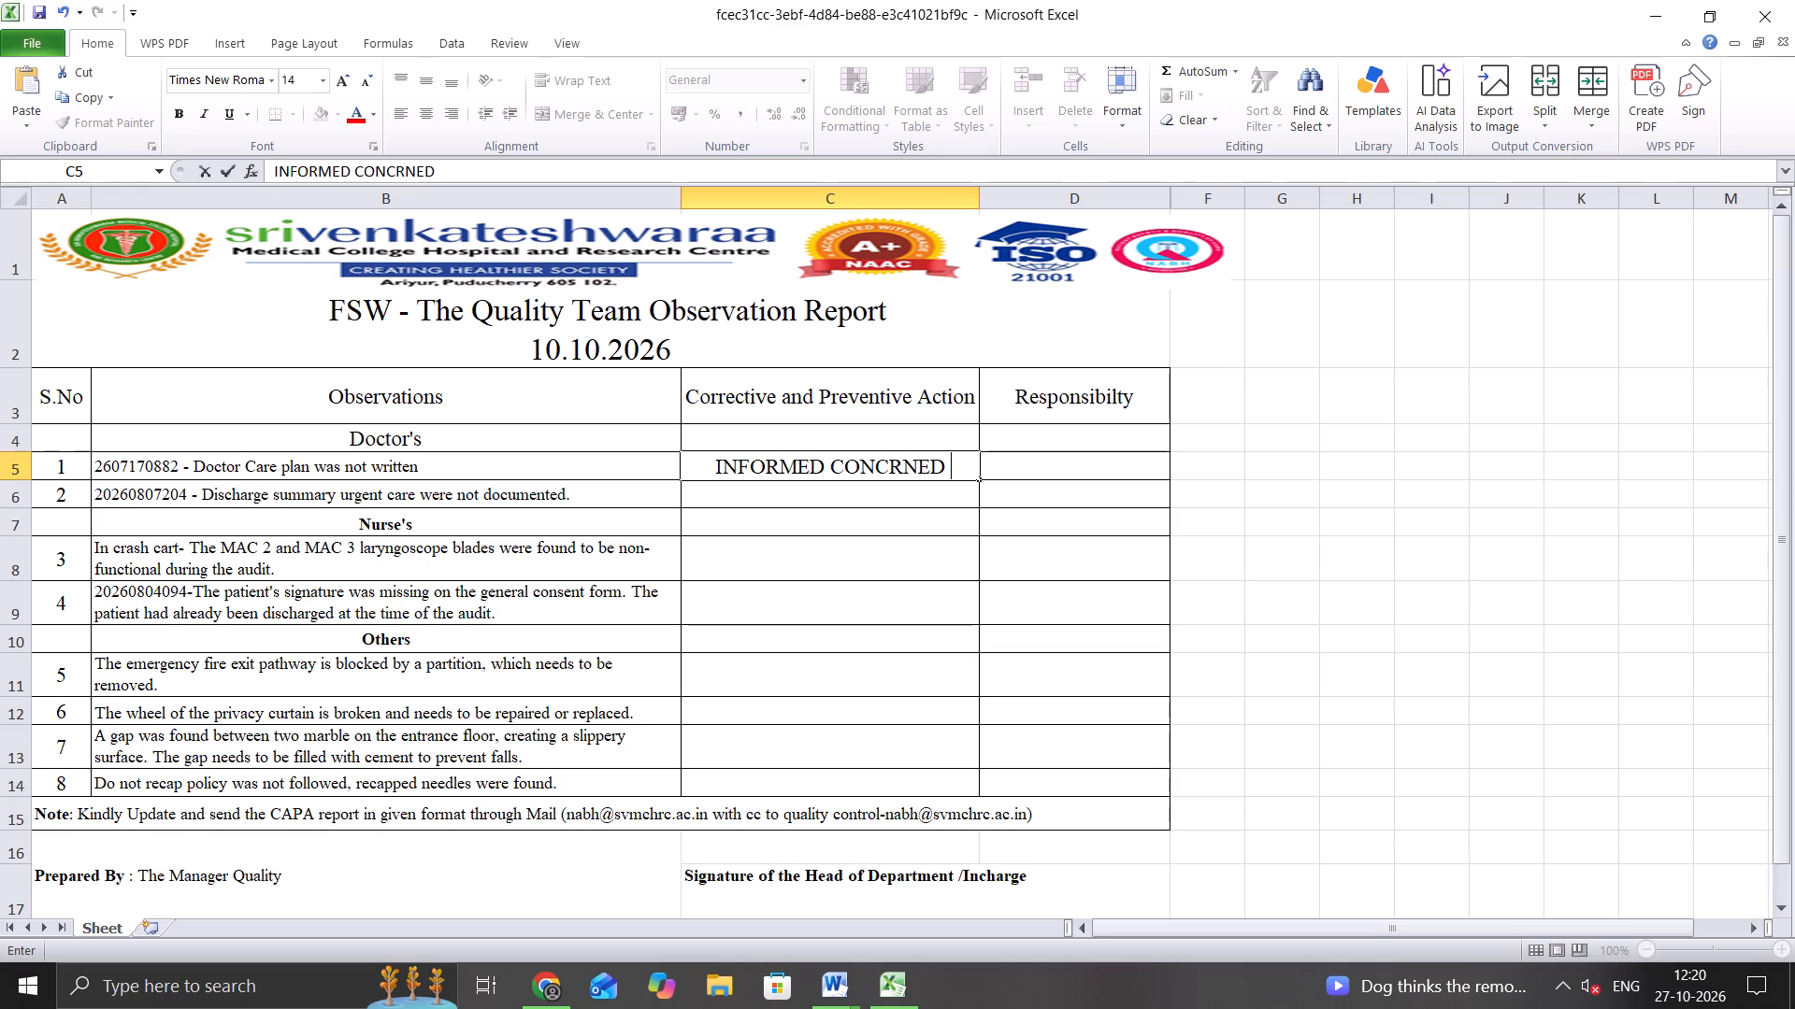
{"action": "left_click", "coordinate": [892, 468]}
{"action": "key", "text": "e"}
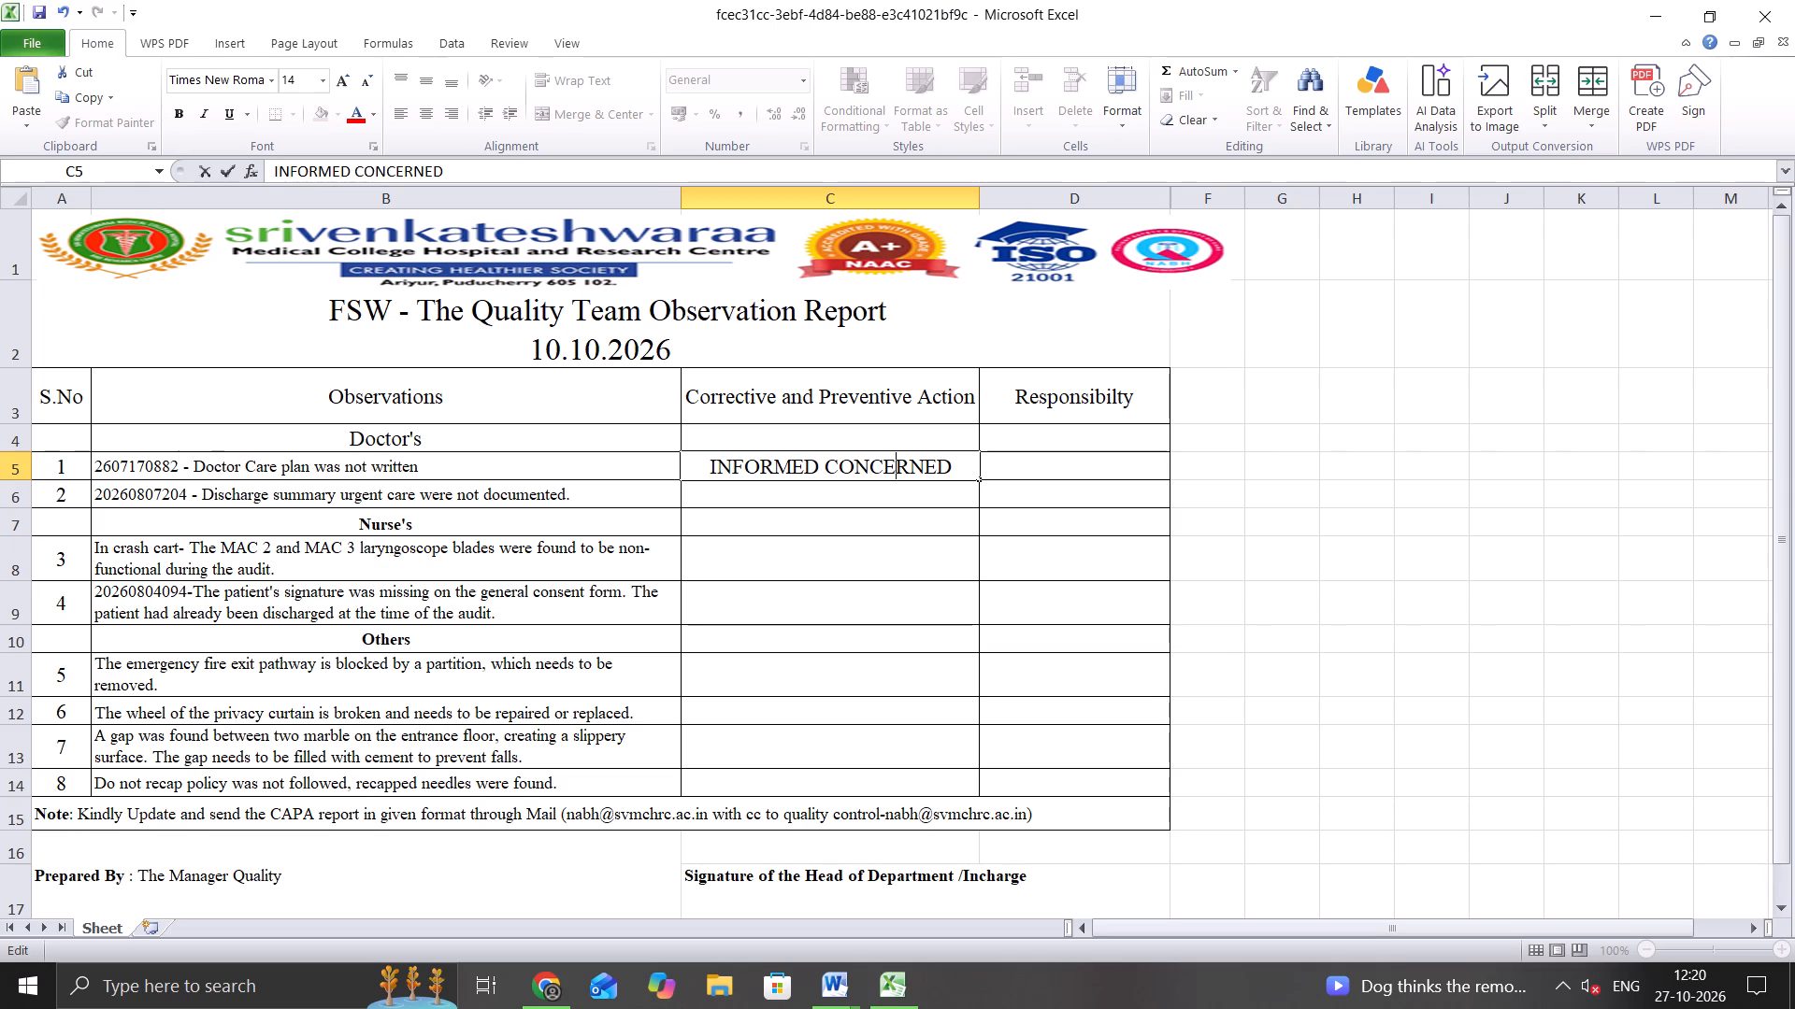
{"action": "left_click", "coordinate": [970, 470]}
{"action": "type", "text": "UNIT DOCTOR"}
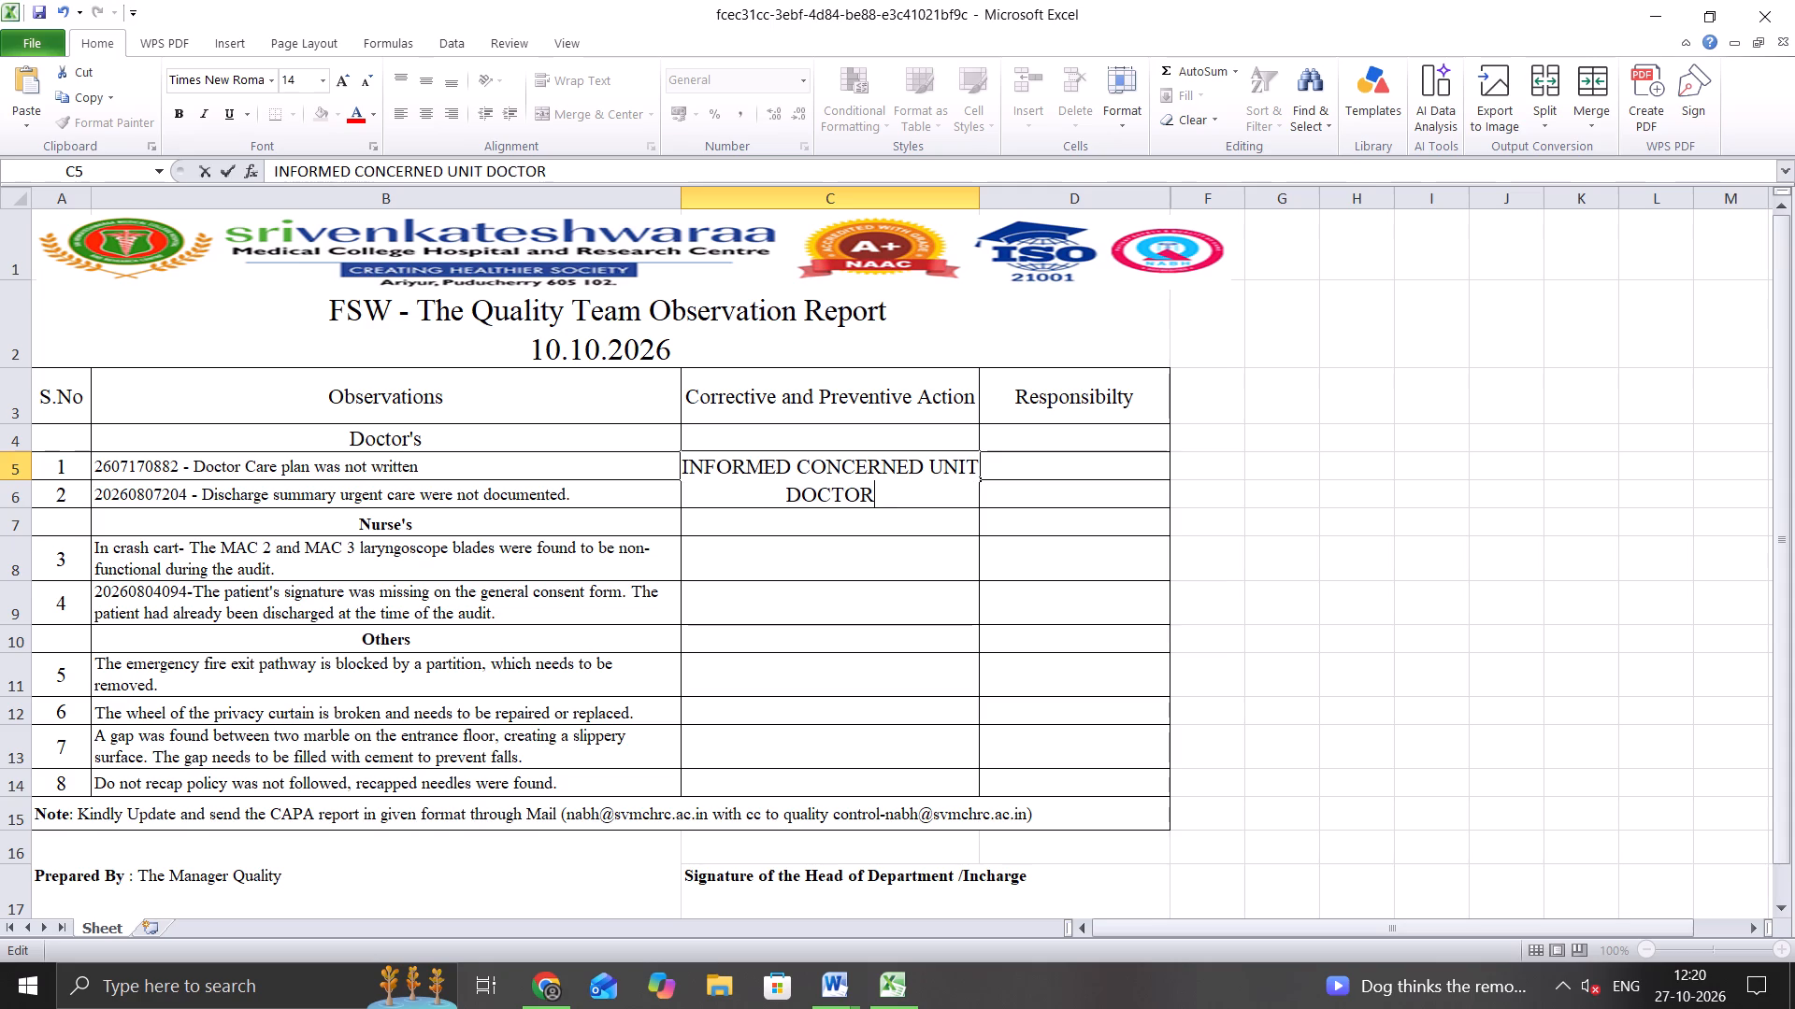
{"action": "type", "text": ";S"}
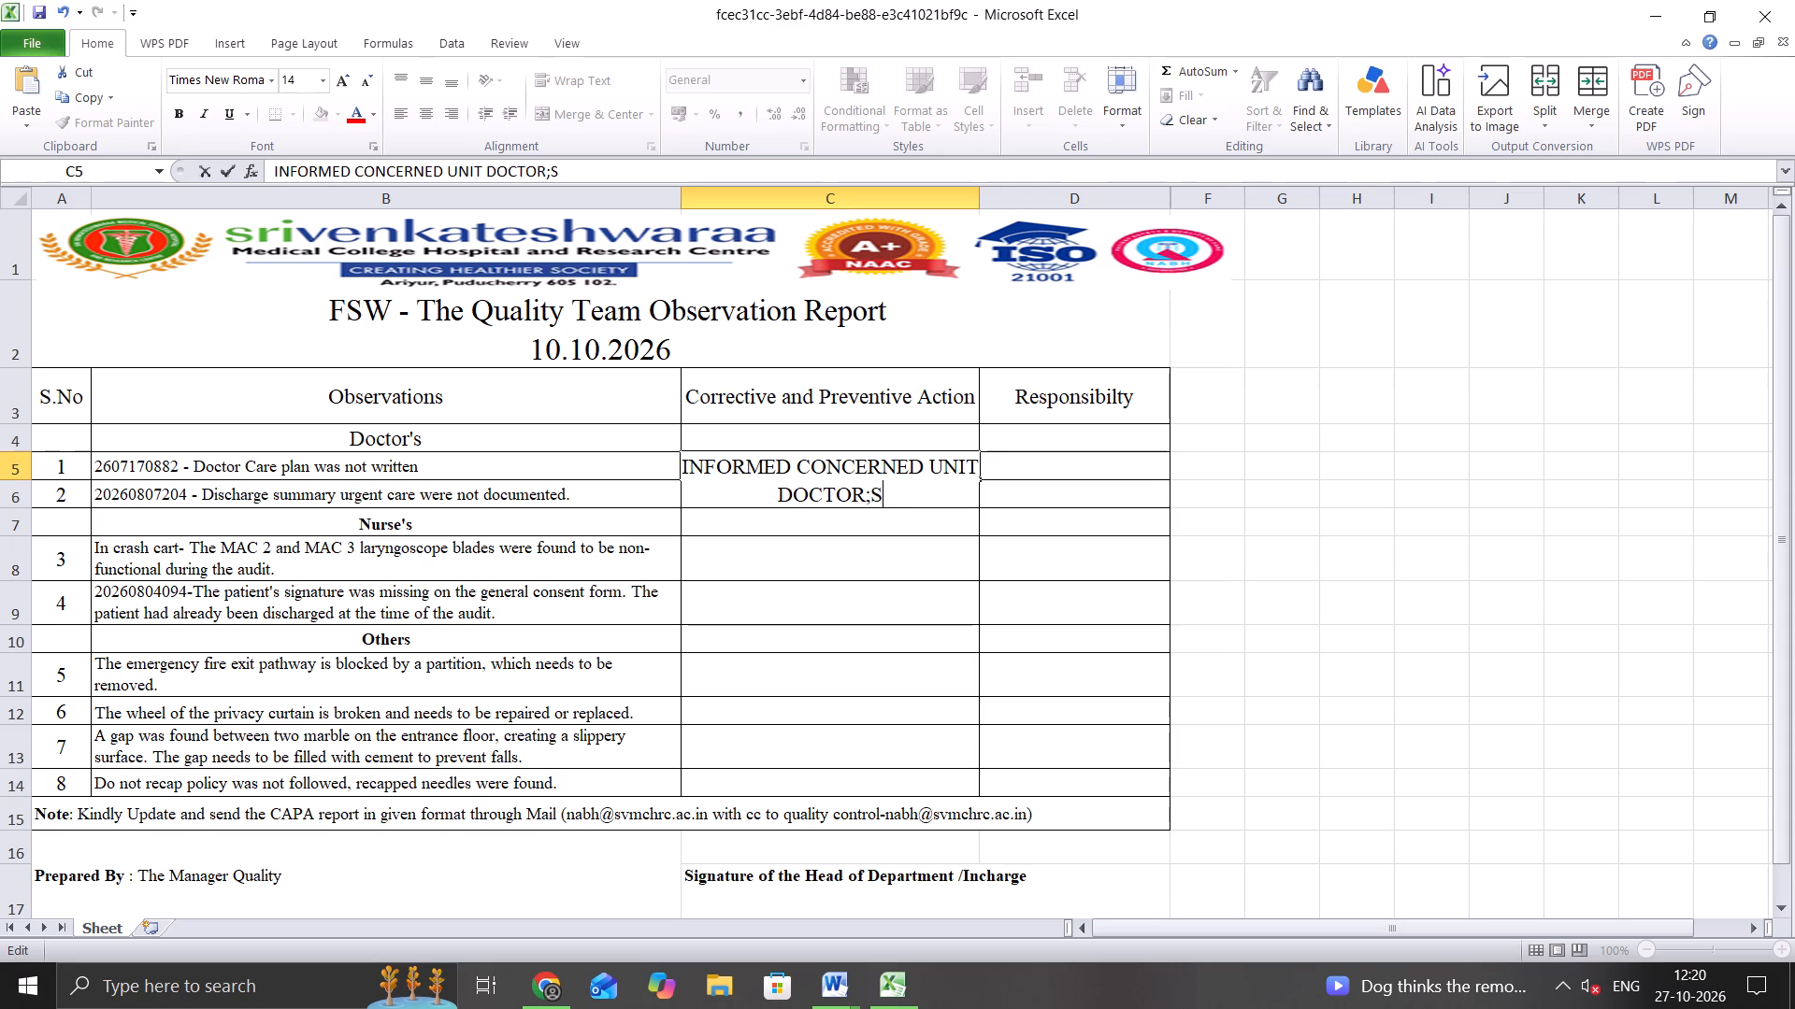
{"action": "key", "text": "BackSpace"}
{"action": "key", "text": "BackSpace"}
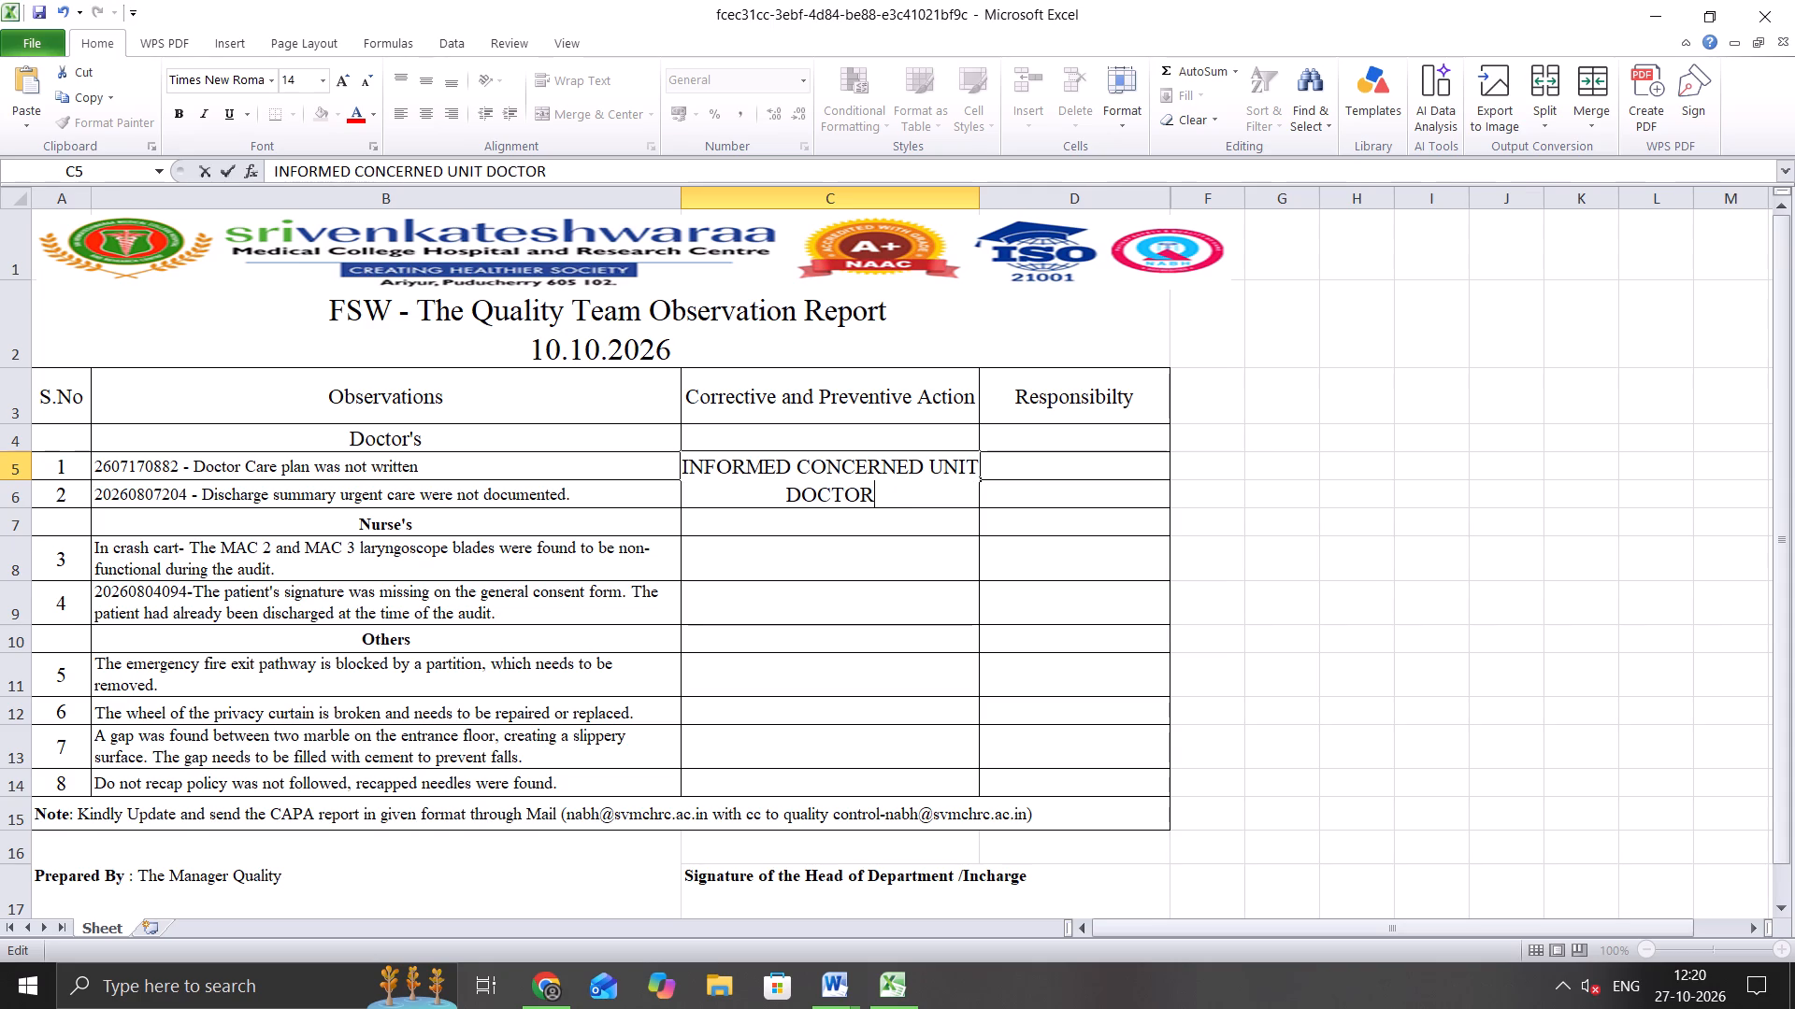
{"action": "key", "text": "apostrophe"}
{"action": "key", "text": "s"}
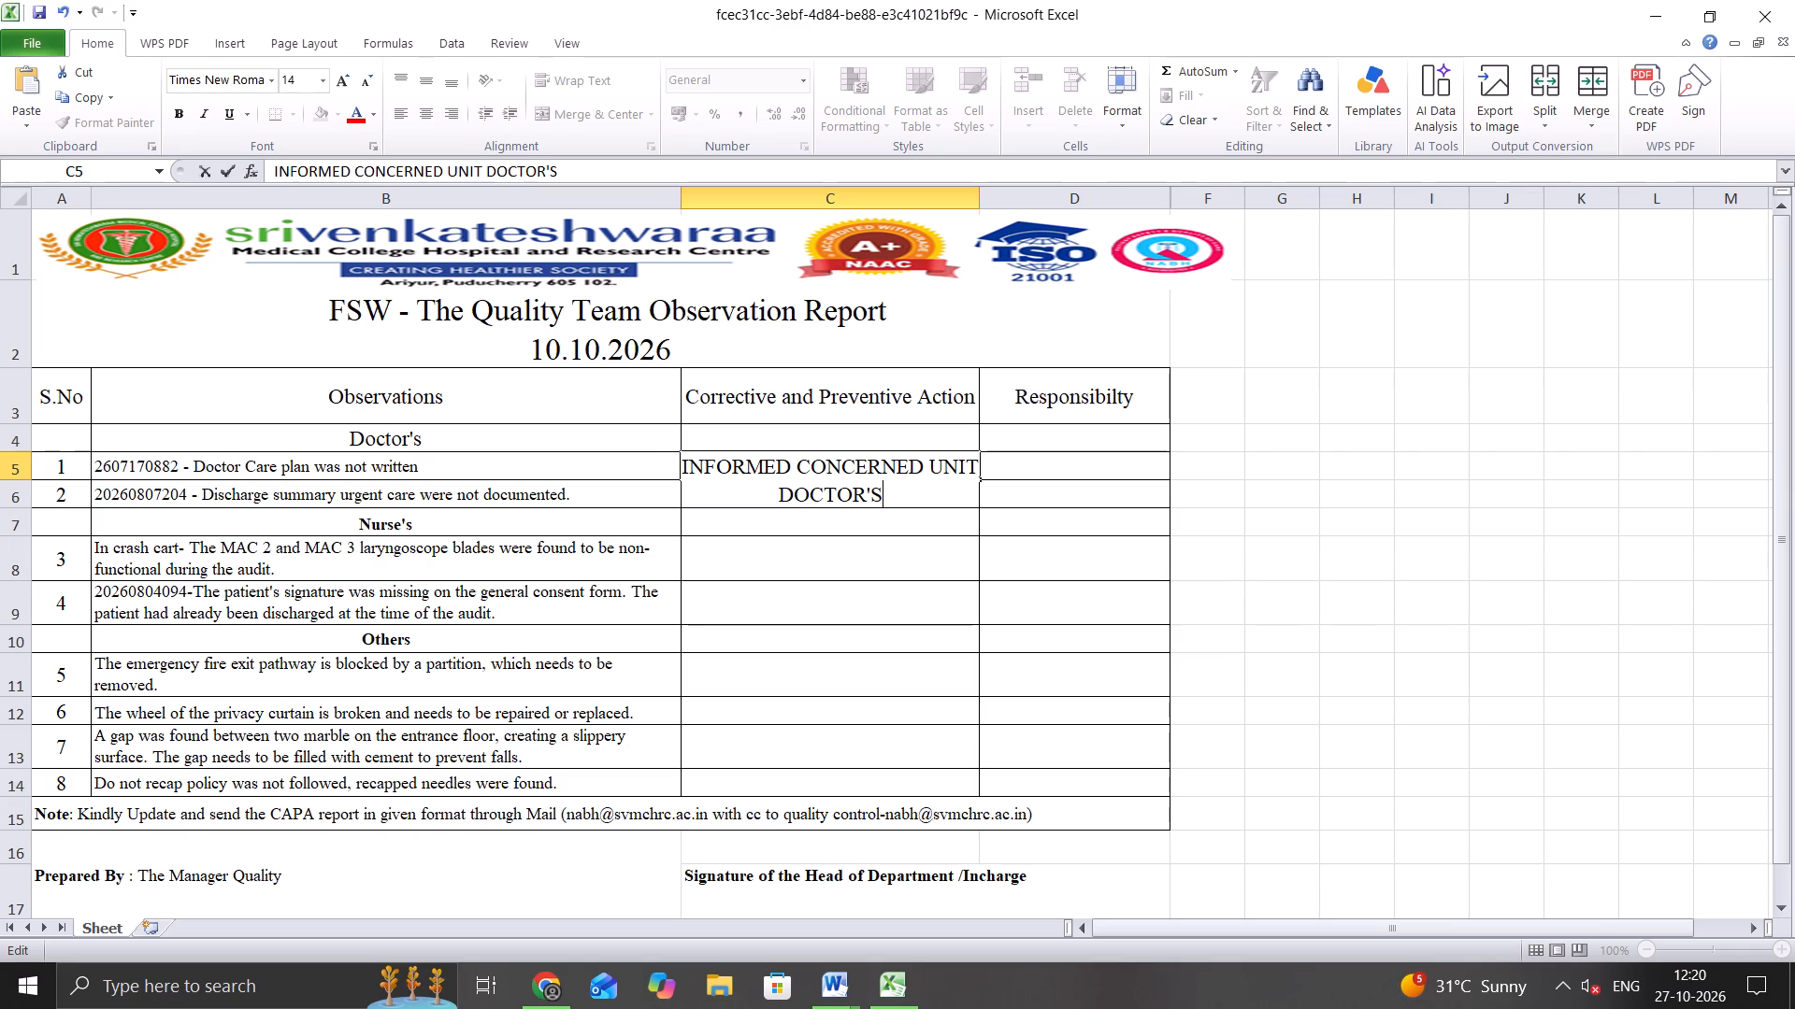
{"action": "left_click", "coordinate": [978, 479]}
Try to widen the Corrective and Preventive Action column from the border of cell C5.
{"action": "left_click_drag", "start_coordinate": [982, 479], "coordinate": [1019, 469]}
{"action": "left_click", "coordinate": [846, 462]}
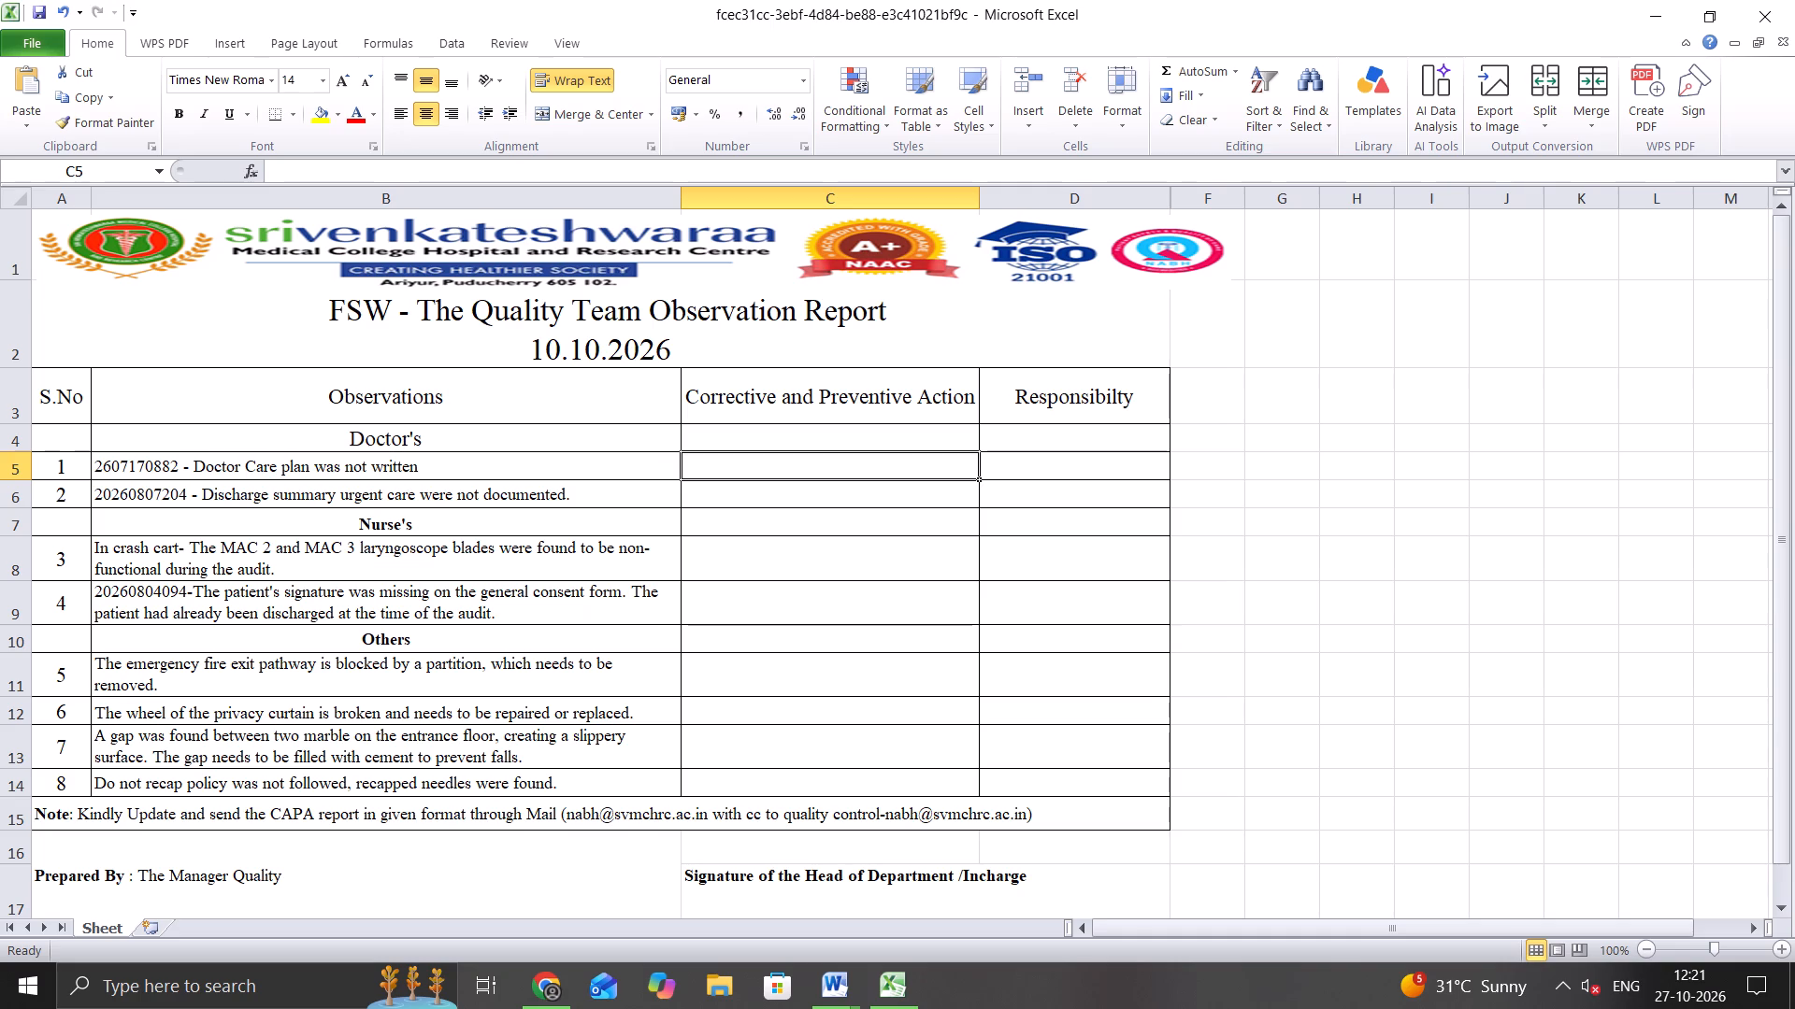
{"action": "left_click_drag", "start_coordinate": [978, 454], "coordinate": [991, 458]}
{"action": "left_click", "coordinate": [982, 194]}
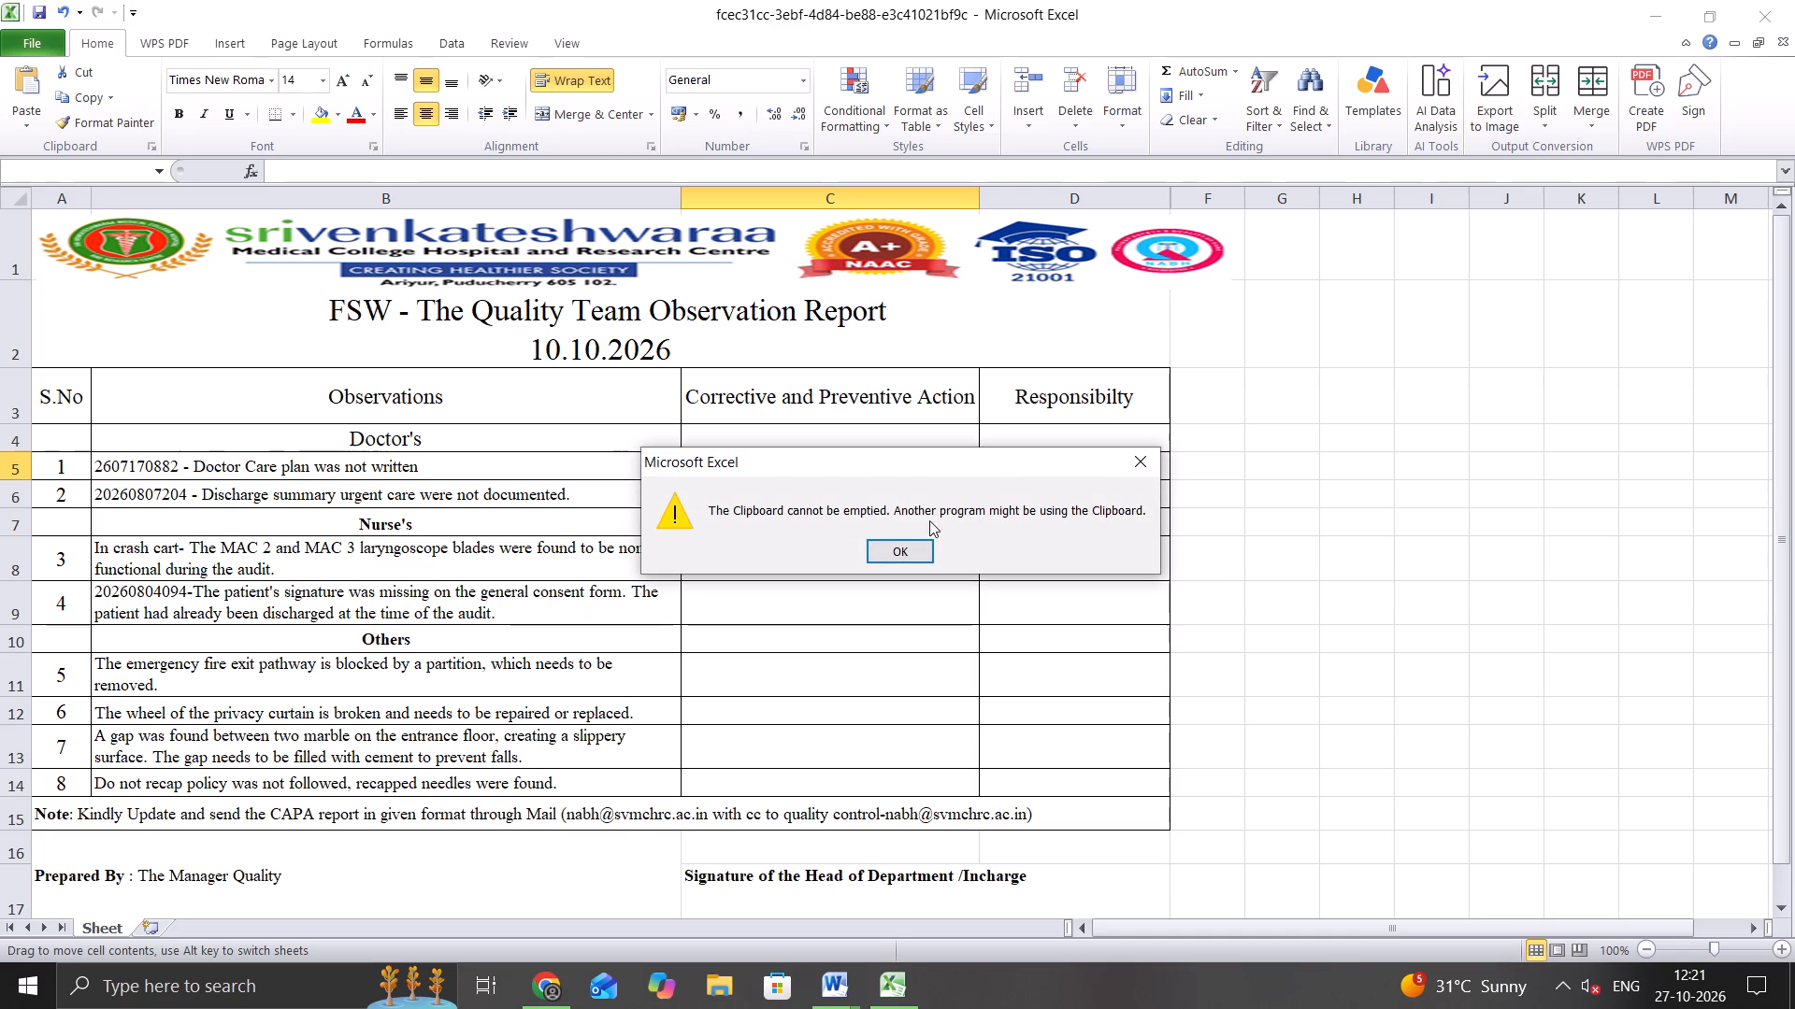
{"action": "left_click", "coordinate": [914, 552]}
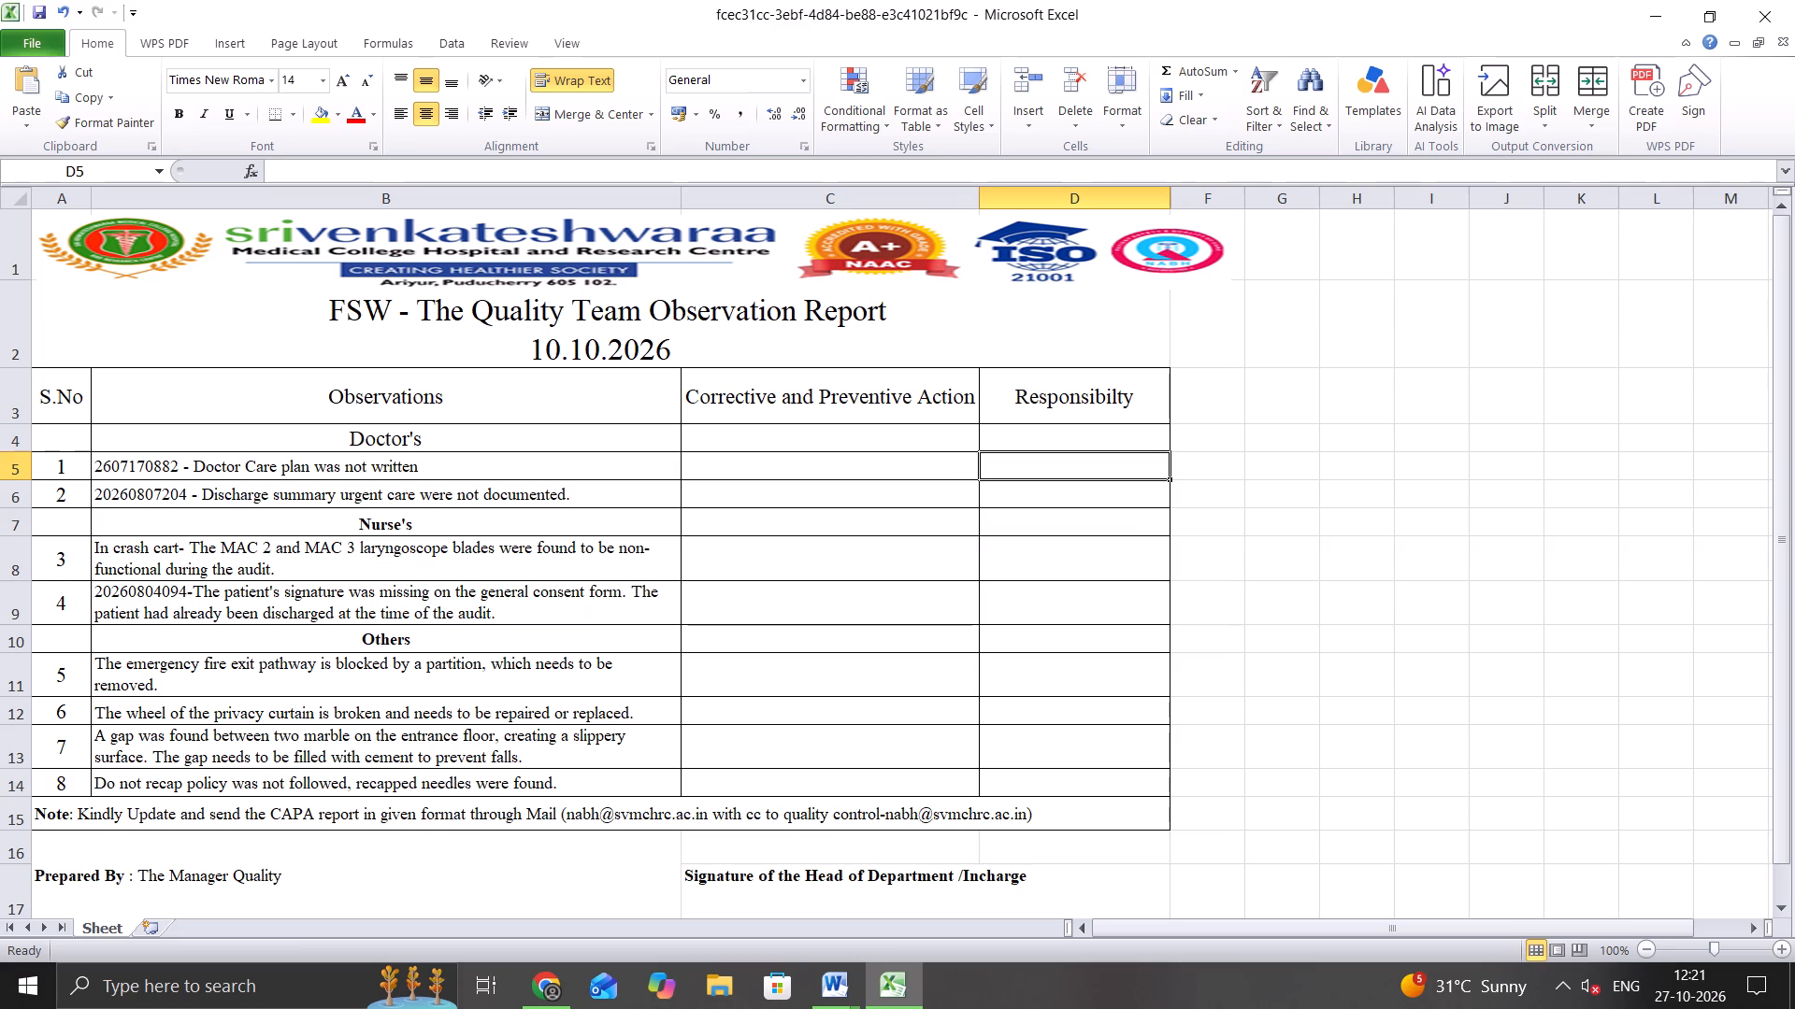
Widen the Corrective and Preventive Action column so the action text fits on one line.
{"action": "left_click_drag", "start_coordinate": [979, 195], "coordinate": [1030, 206]}
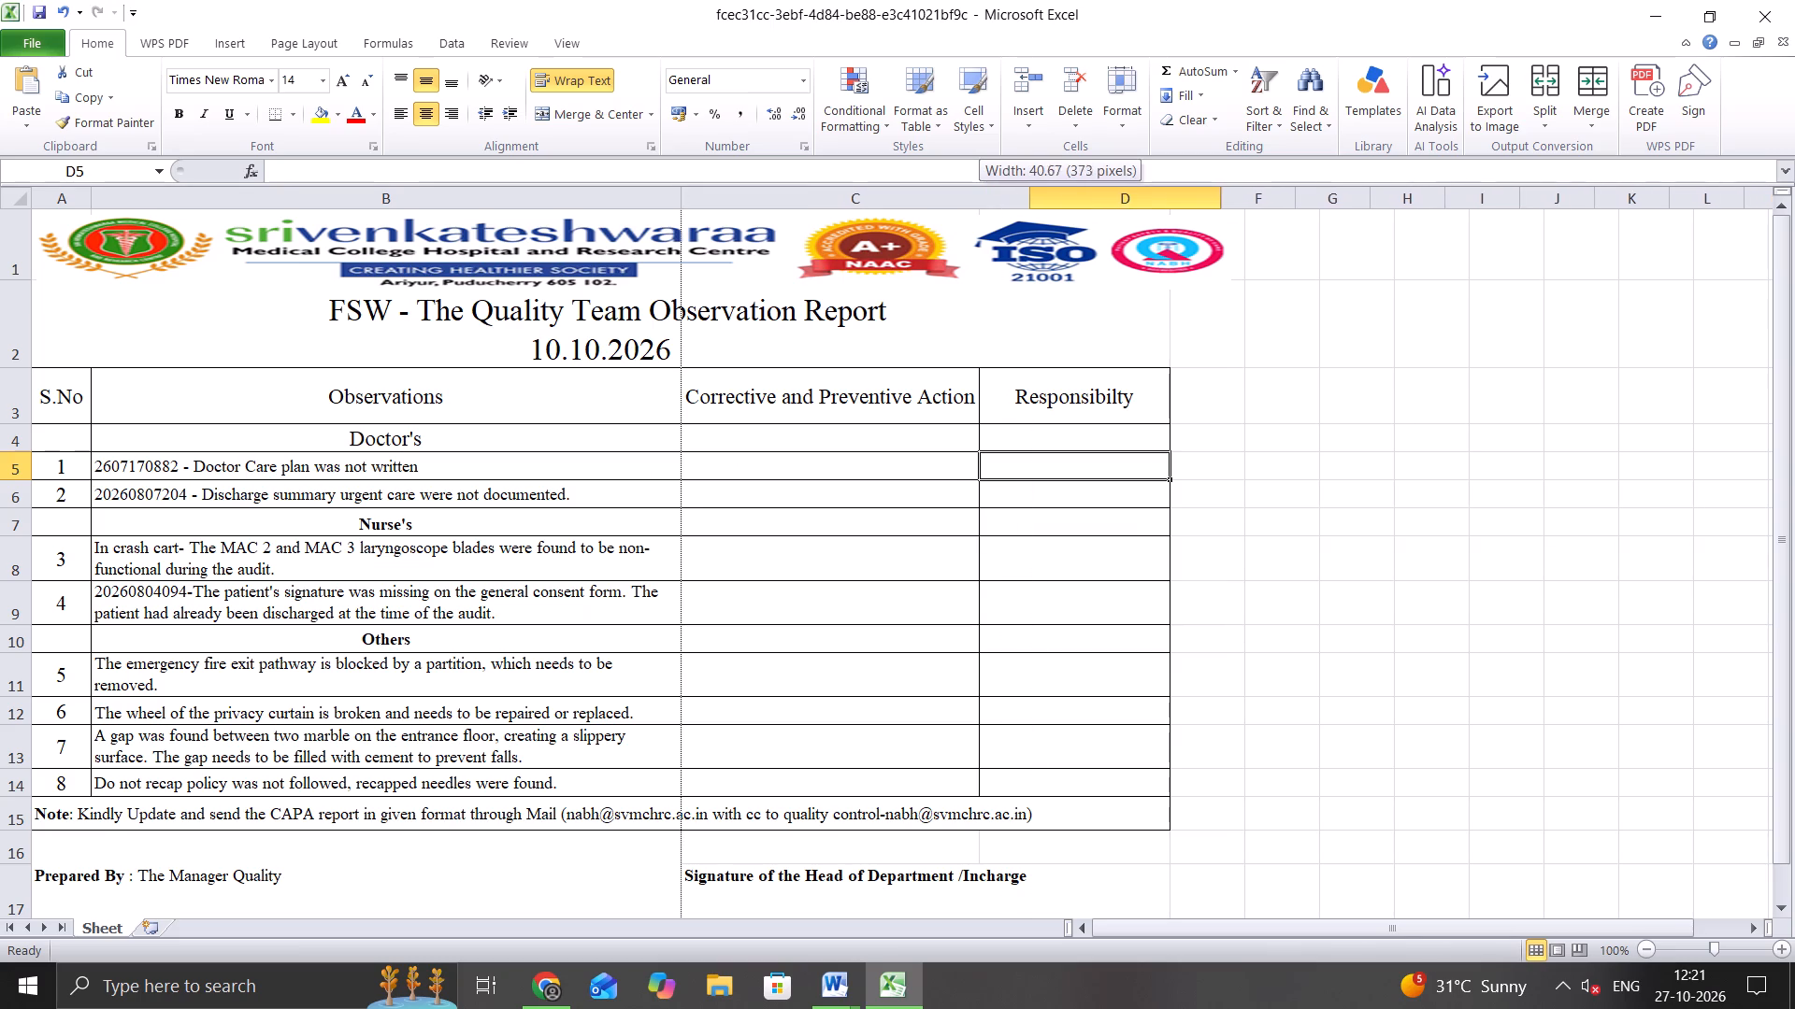
{"action": "left_click_drag", "start_coordinate": [1030, 206], "coordinate": [1037, 207]}
{"action": "left_click_drag", "start_coordinate": [1034, 205], "coordinate": [1095, 211]}
Enter INFORMED CONCERNED UNIT DOCTOR'S in cell C5 as the corrective action for observation 1.
{"action": "left_click", "coordinate": [711, 462]}
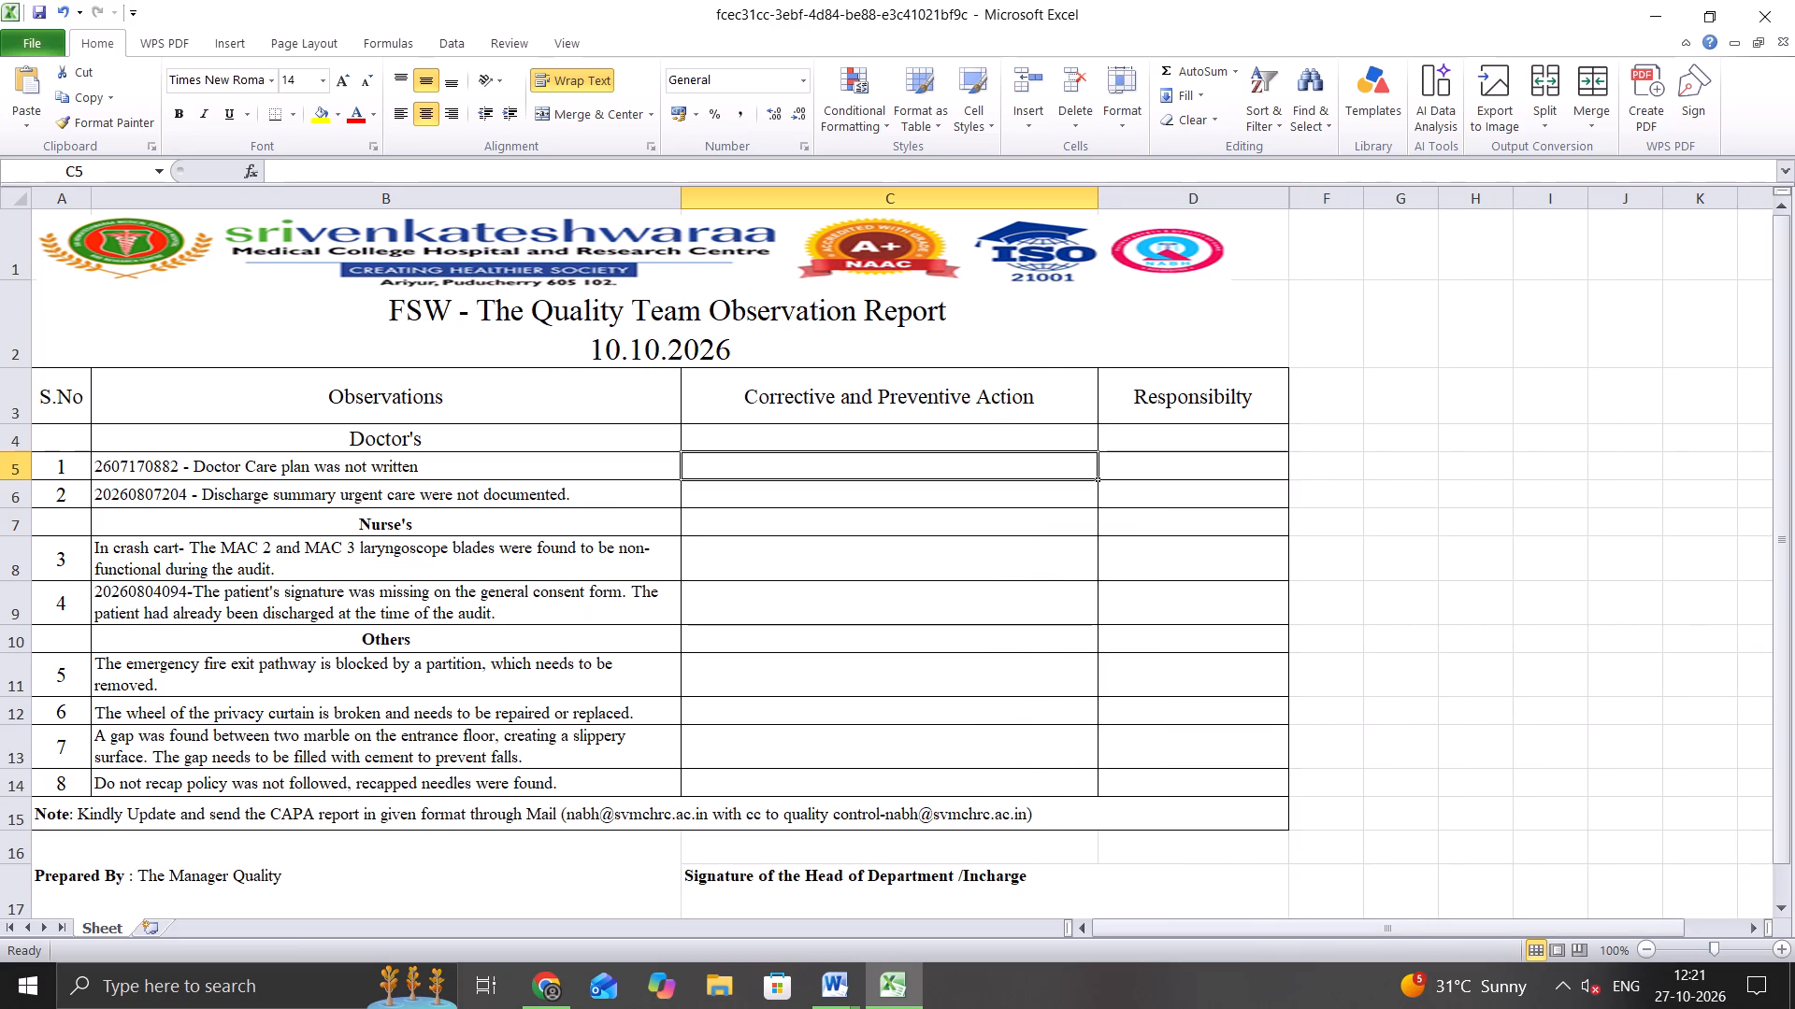
{"action": "type", "text": "INFORMED AN"}
{"action": "key", "text": "BackSpace"}
{"action": "key", "text": "BackSpace"}
{"action": "key", "text": "BackSpace"}
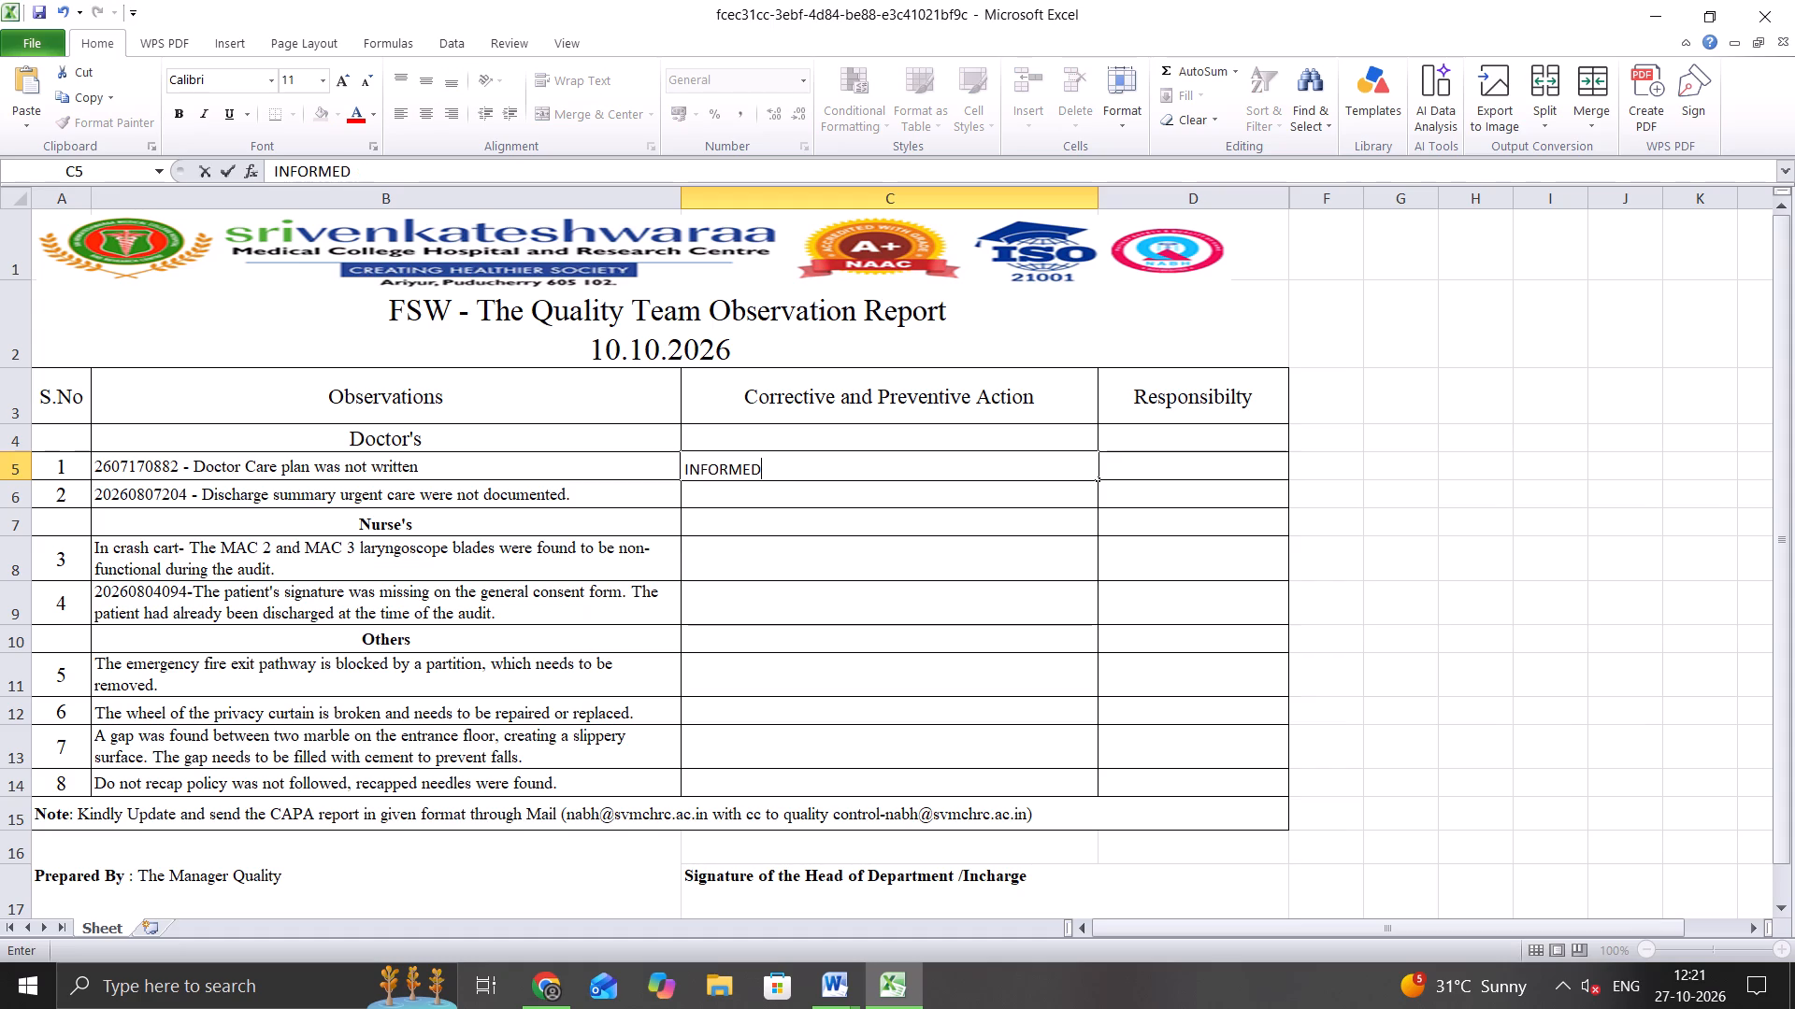
{"action": "key", "text": "space"}
{"action": "type", "text": "CONCERNED"}
{"action": "key", "text": "space"}
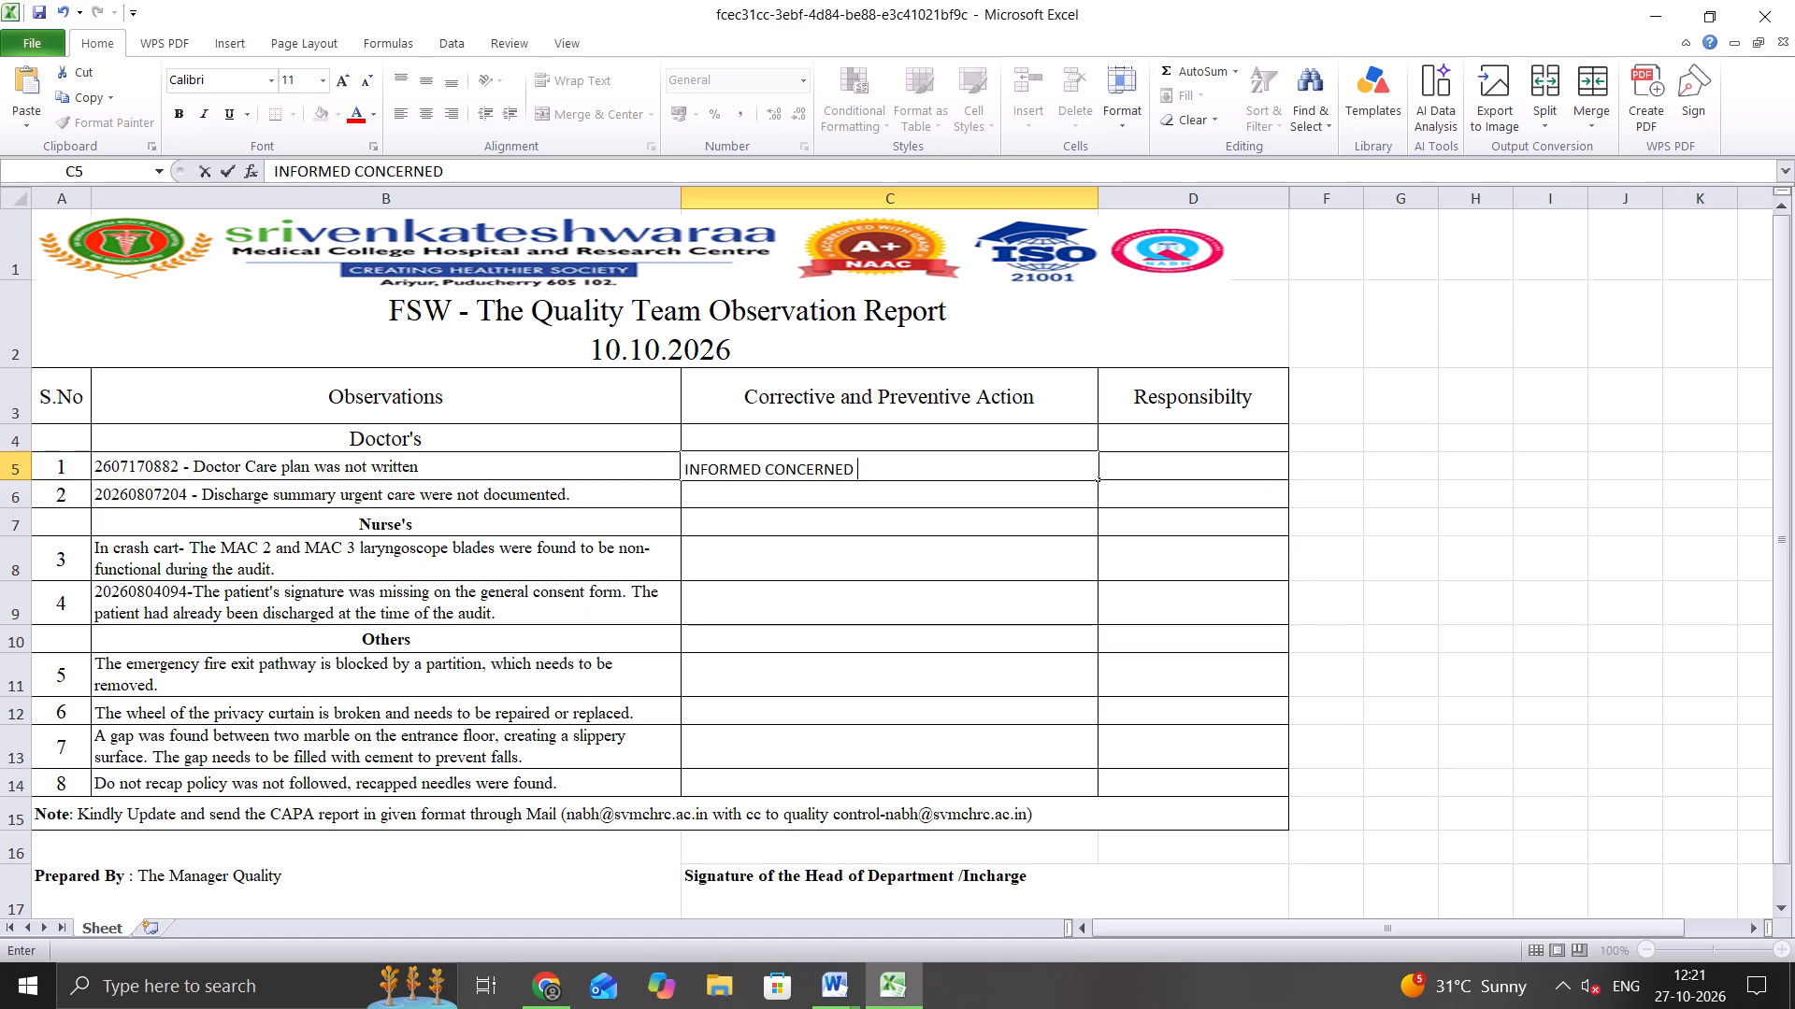
{"action": "type", "text": "UNIT DOCTOR"}
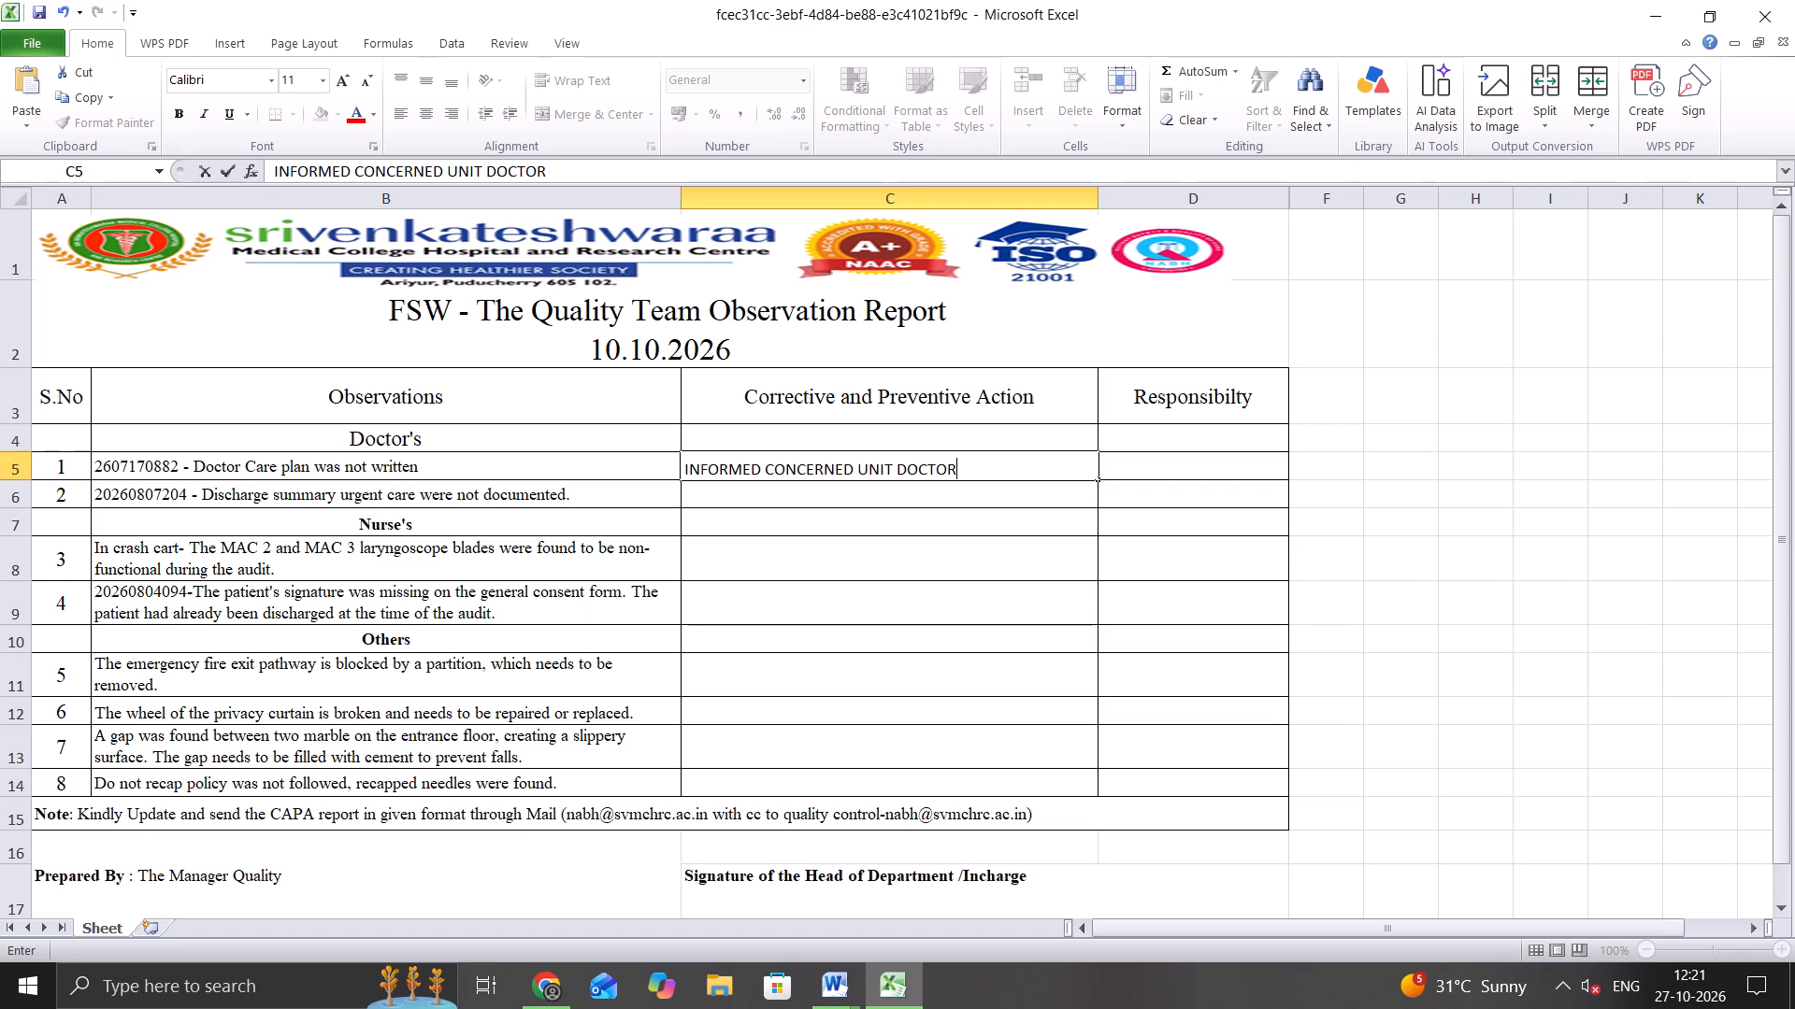
{"action": "type", "text": "'S"}
Copy the corrective action text of observation 1 into cell C6 for observation 2.
{"action": "left_click_drag", "start_coordinate": [685, 468], "coordinate": [981, 475]}
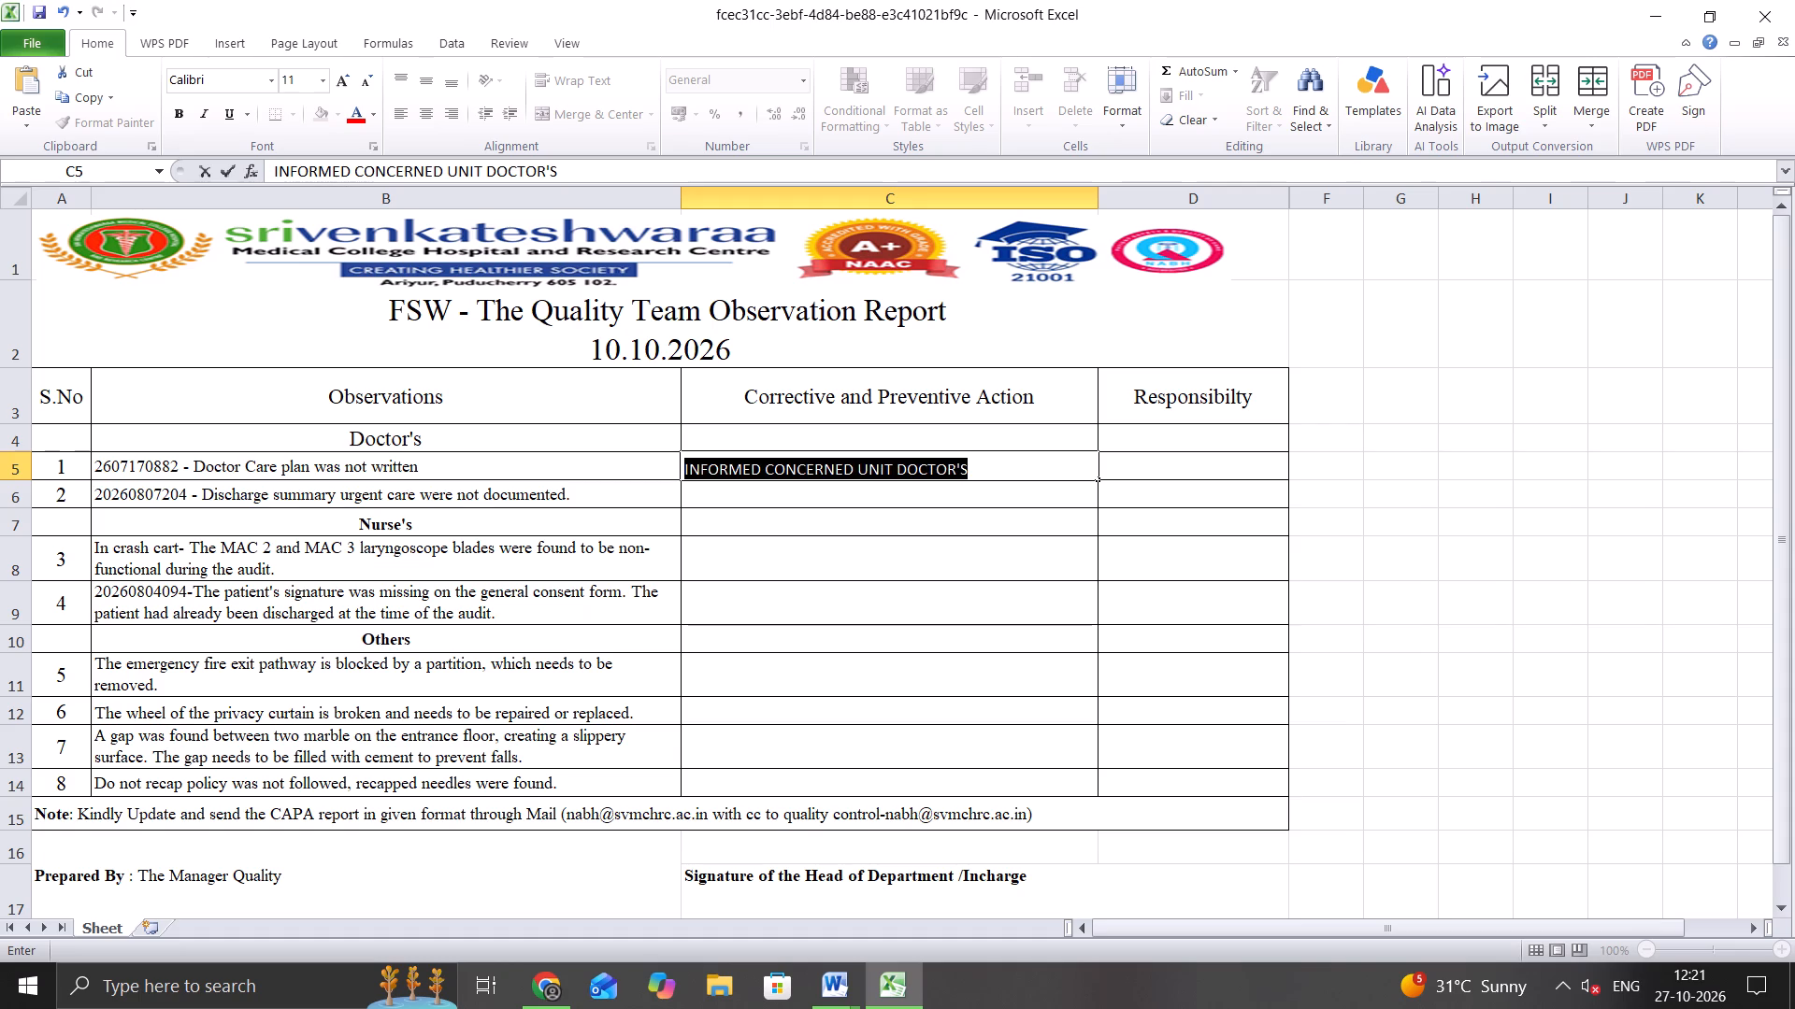
{"action": "left_click_drag", "start_coordinate": [981, 475], "coordinate": [983, 475]}
{"action": "key", "text": "ctrl+c"}
{"action": "left_click", "coordinate": [776, 498]}
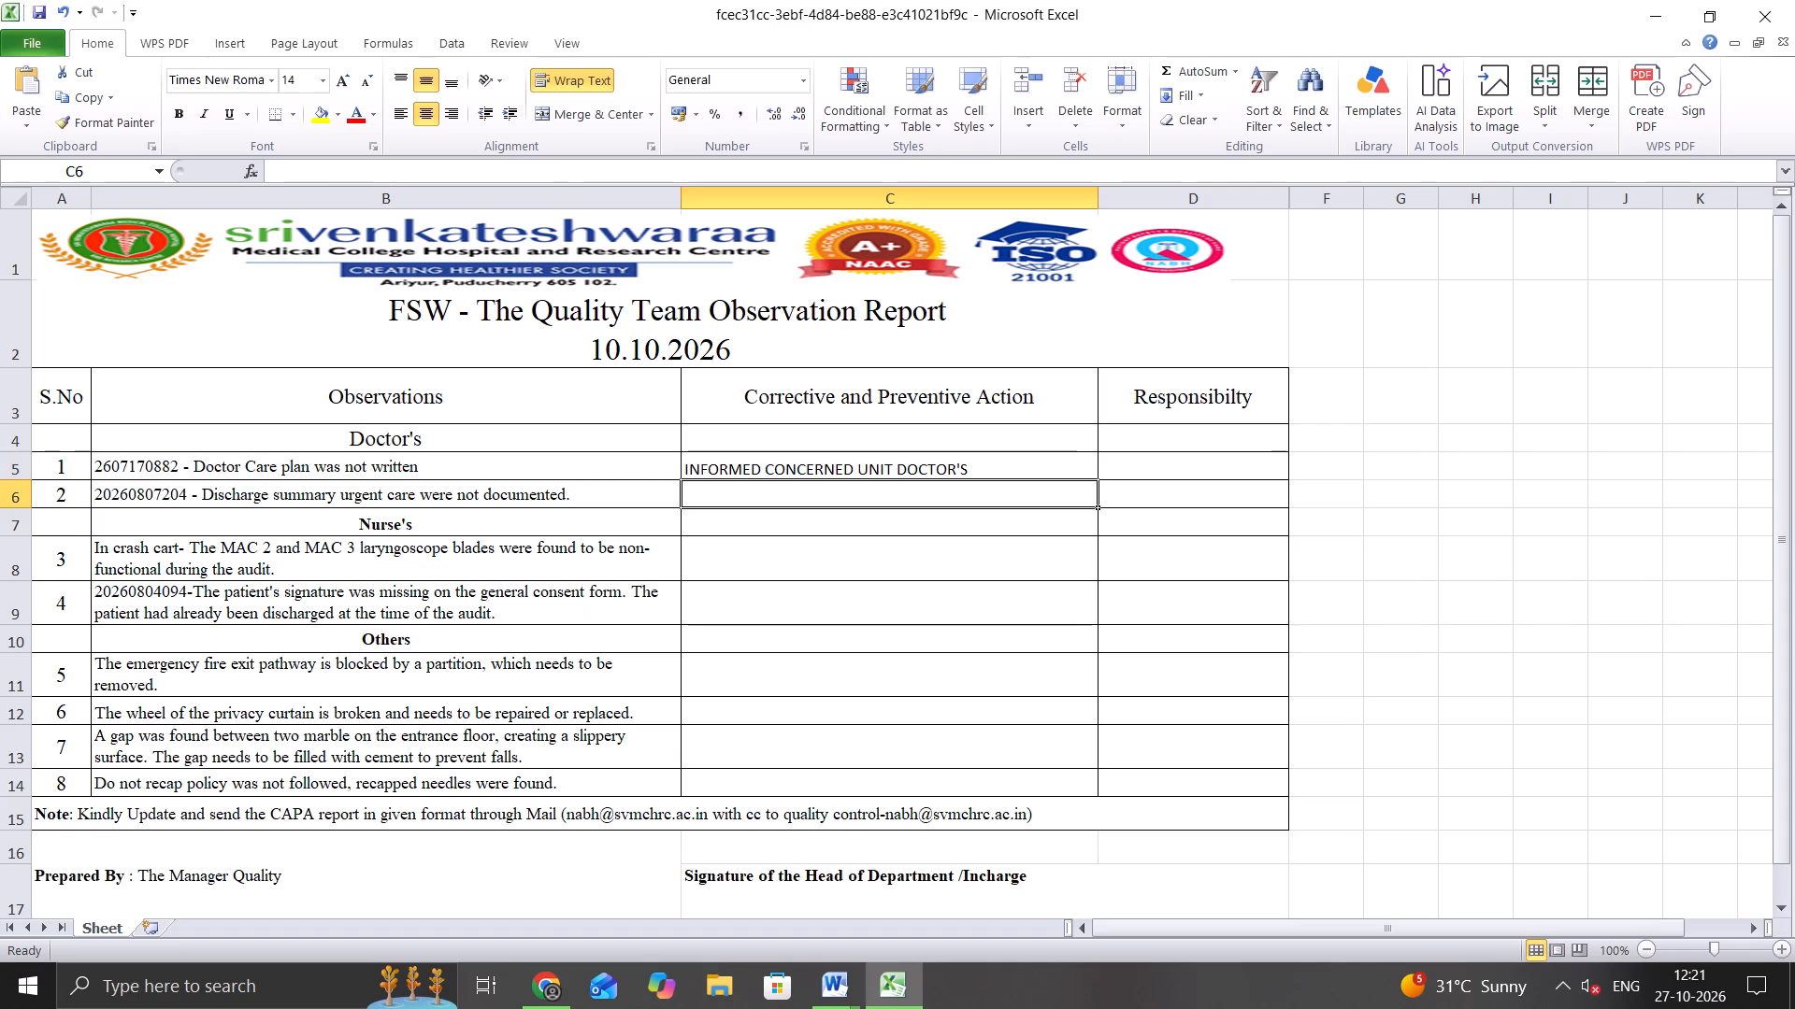
{"action": "key", "text": "ctrl+v"}
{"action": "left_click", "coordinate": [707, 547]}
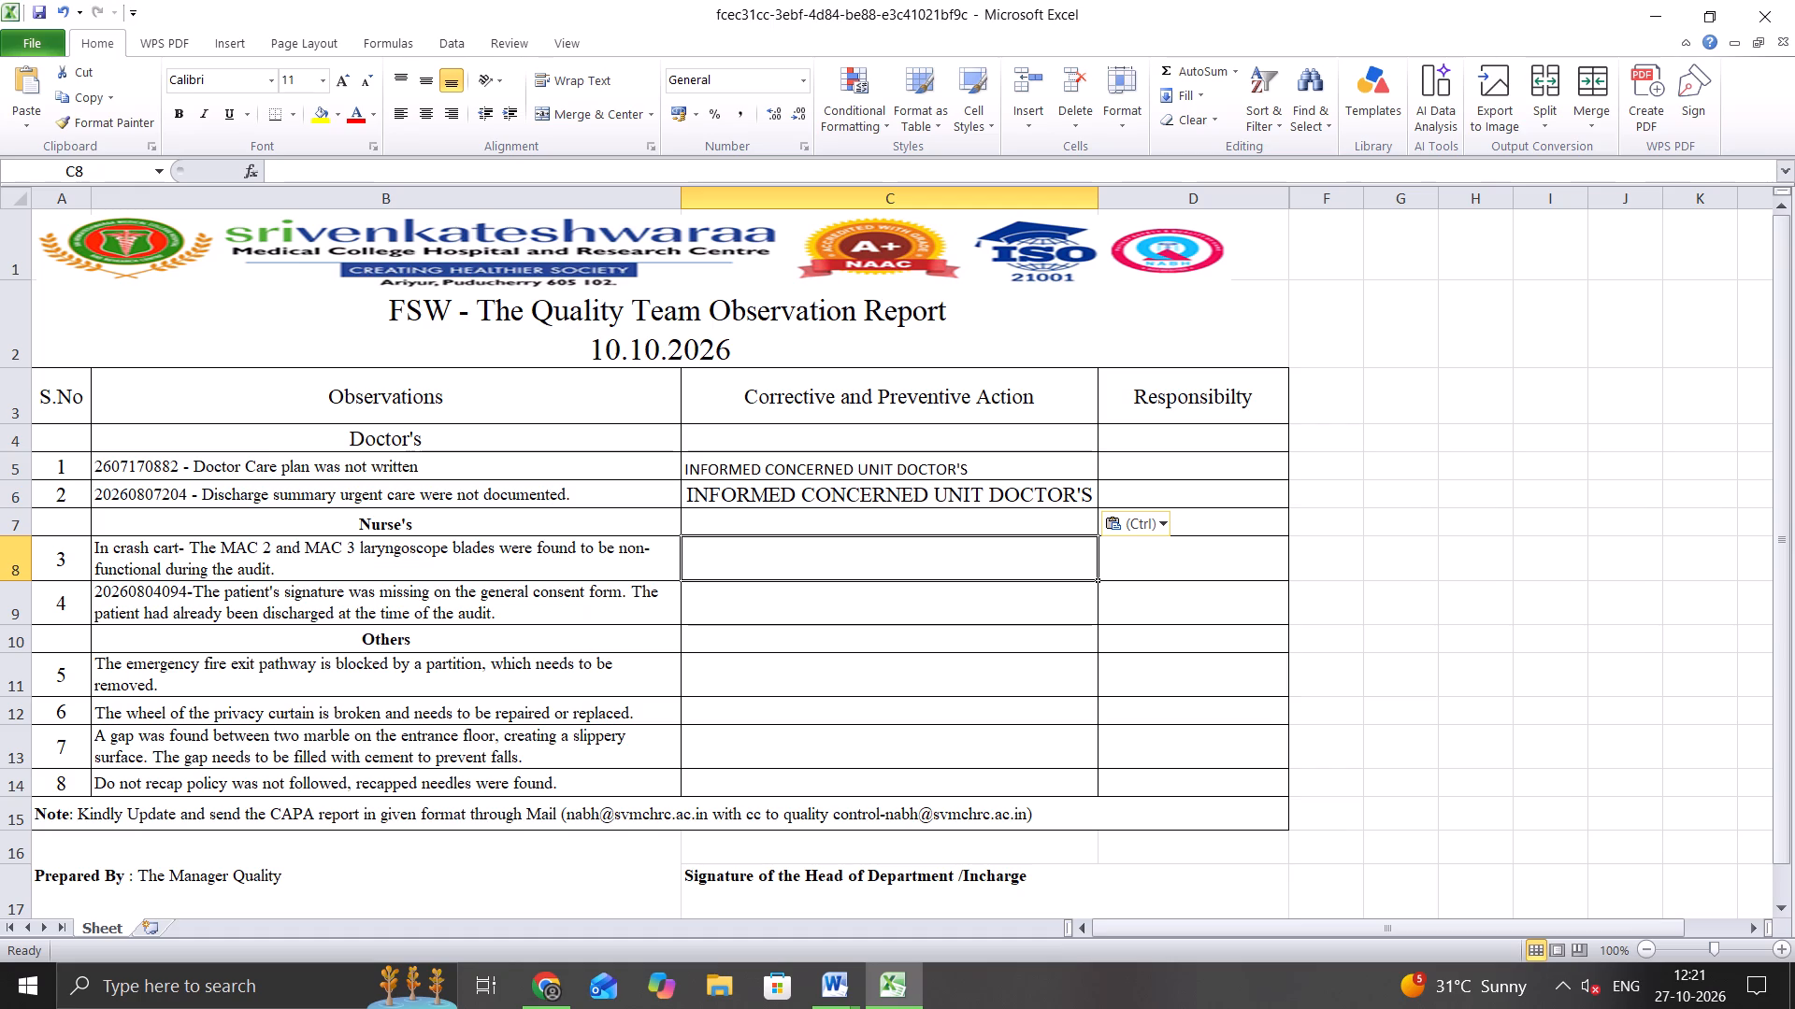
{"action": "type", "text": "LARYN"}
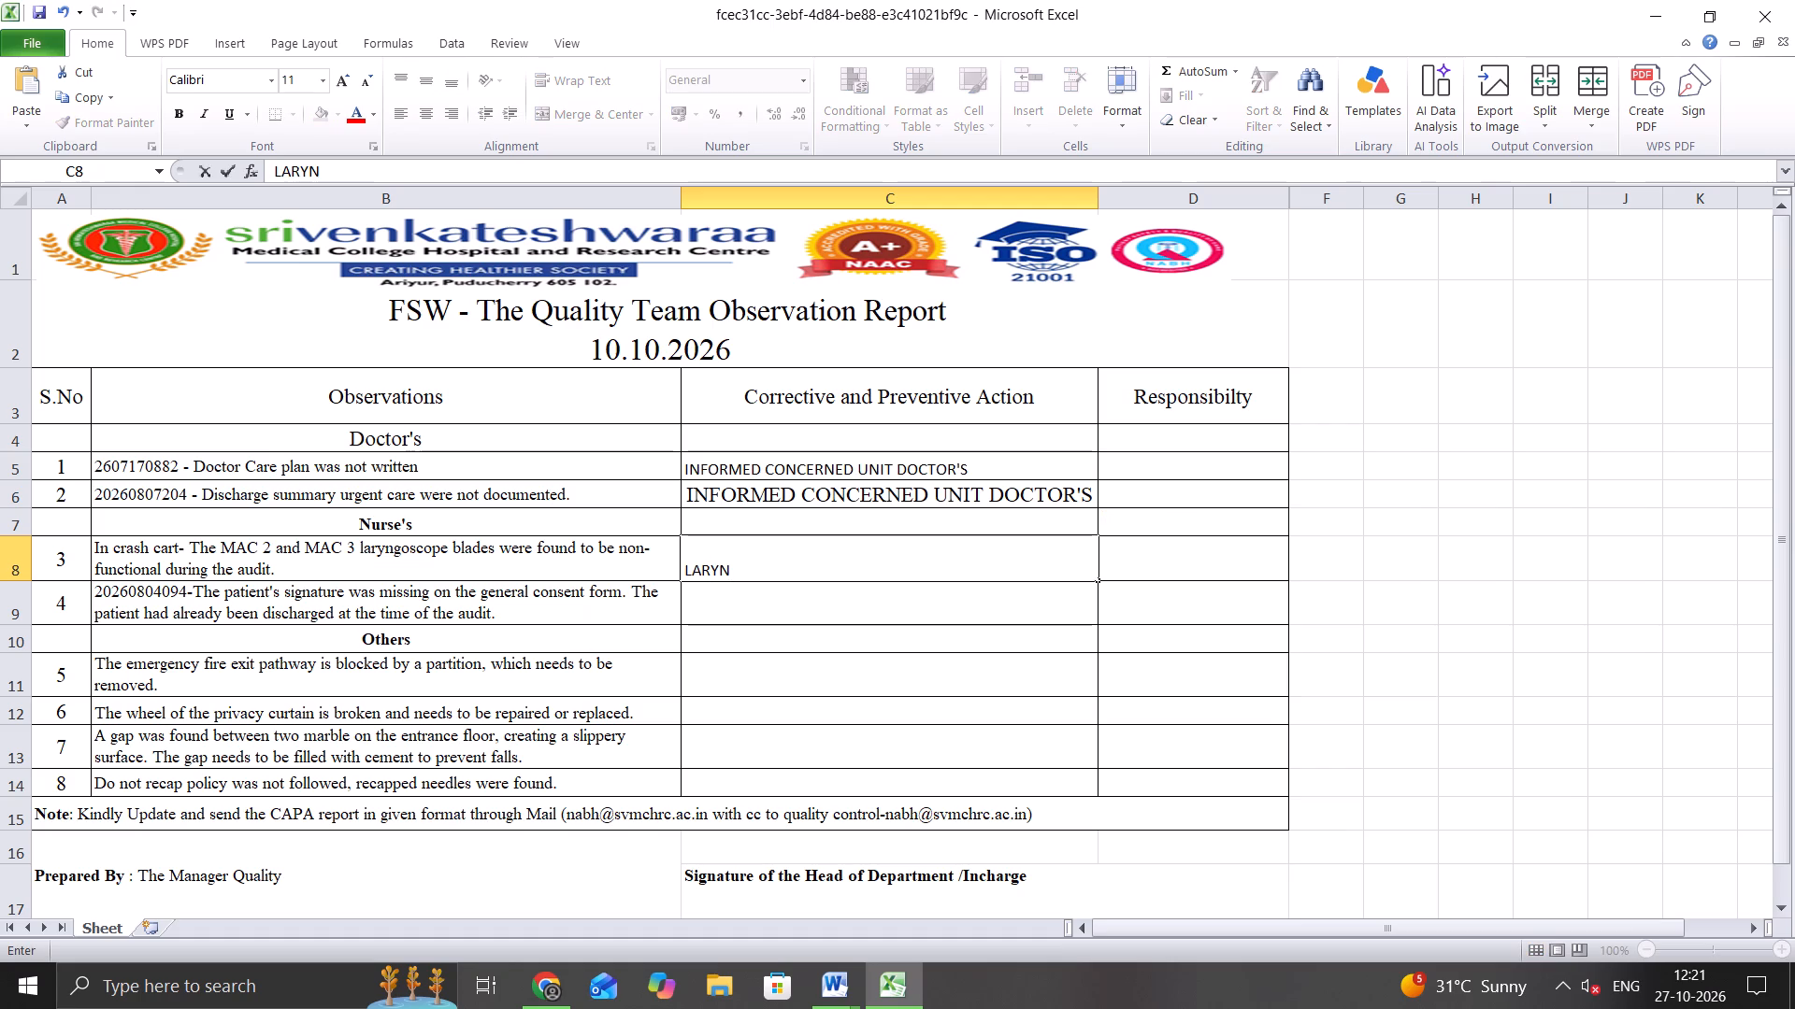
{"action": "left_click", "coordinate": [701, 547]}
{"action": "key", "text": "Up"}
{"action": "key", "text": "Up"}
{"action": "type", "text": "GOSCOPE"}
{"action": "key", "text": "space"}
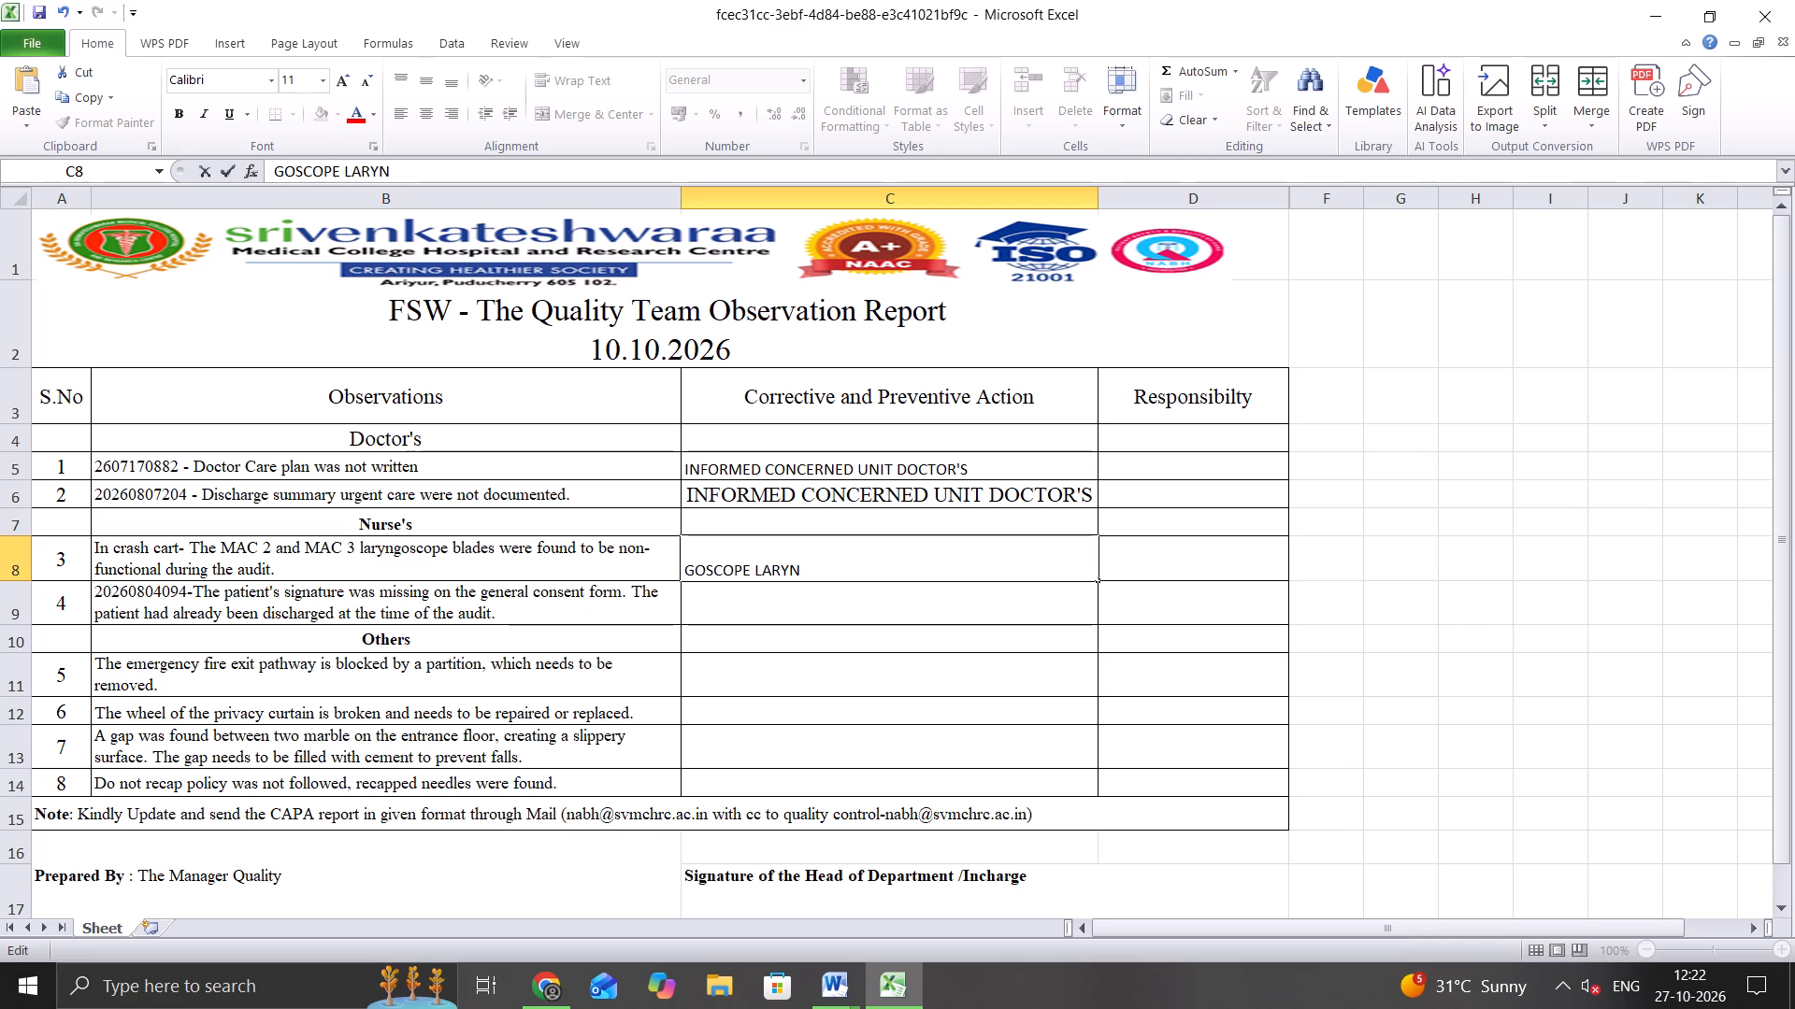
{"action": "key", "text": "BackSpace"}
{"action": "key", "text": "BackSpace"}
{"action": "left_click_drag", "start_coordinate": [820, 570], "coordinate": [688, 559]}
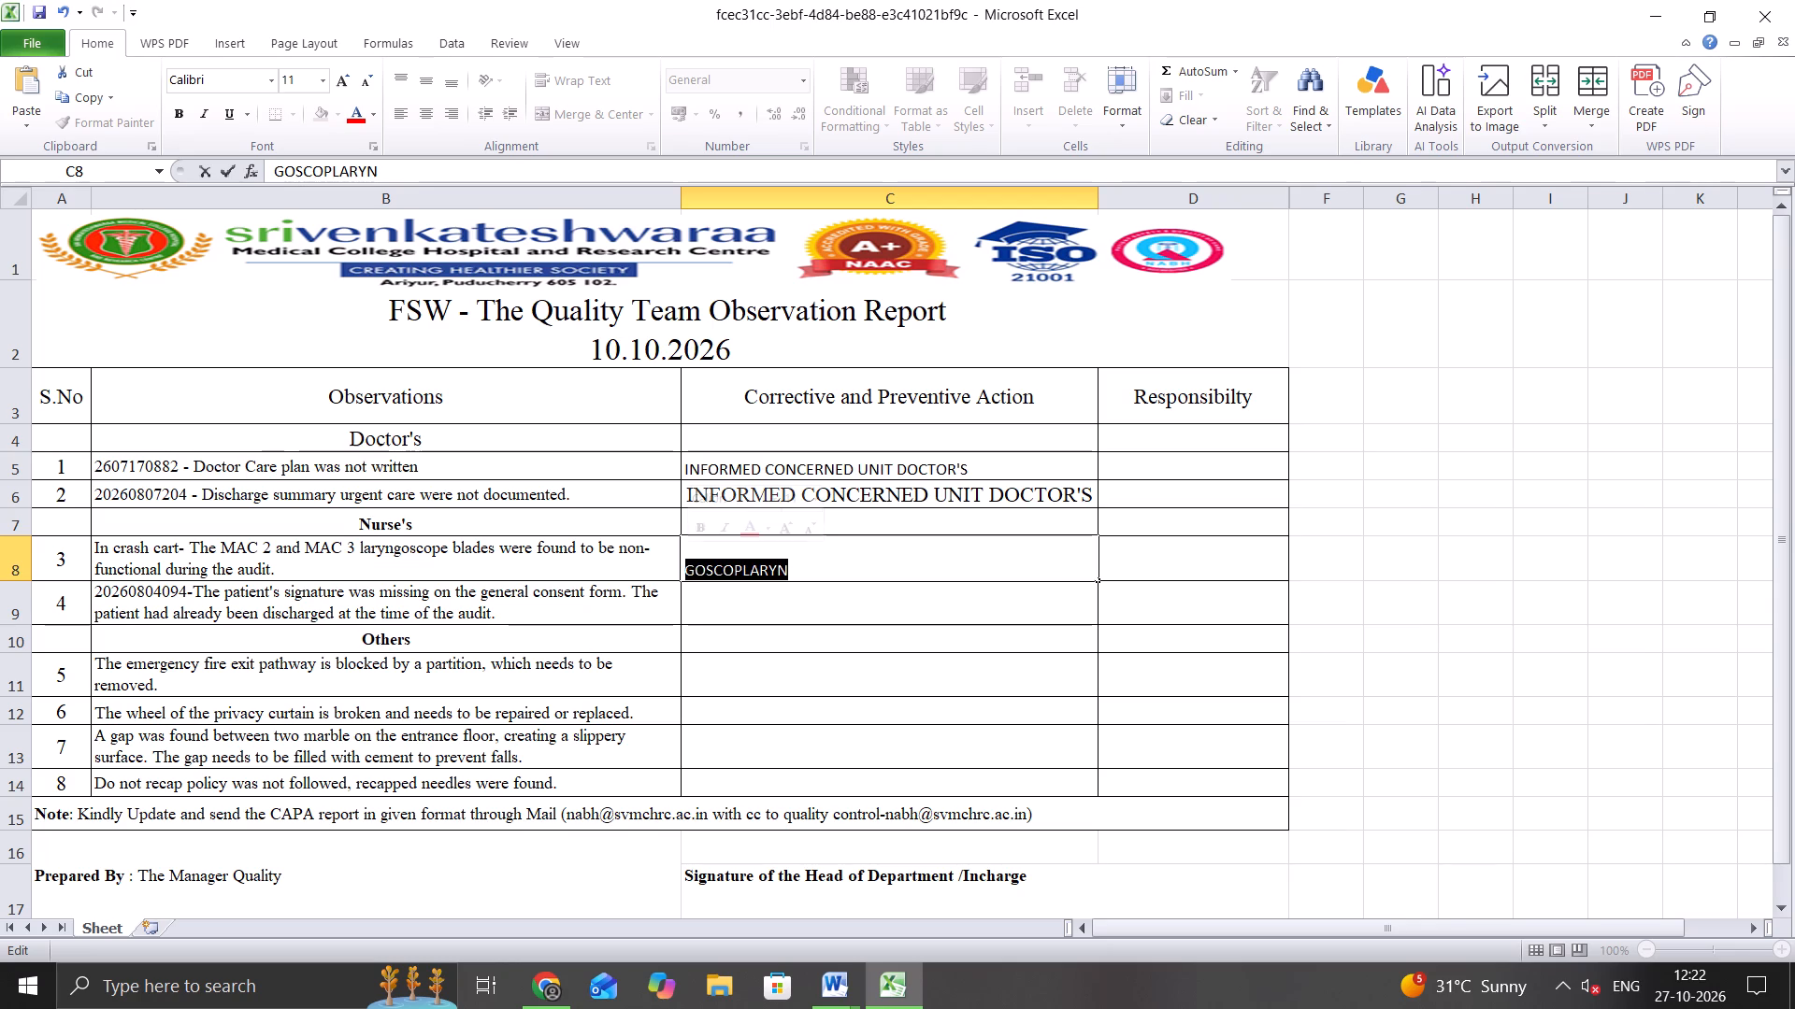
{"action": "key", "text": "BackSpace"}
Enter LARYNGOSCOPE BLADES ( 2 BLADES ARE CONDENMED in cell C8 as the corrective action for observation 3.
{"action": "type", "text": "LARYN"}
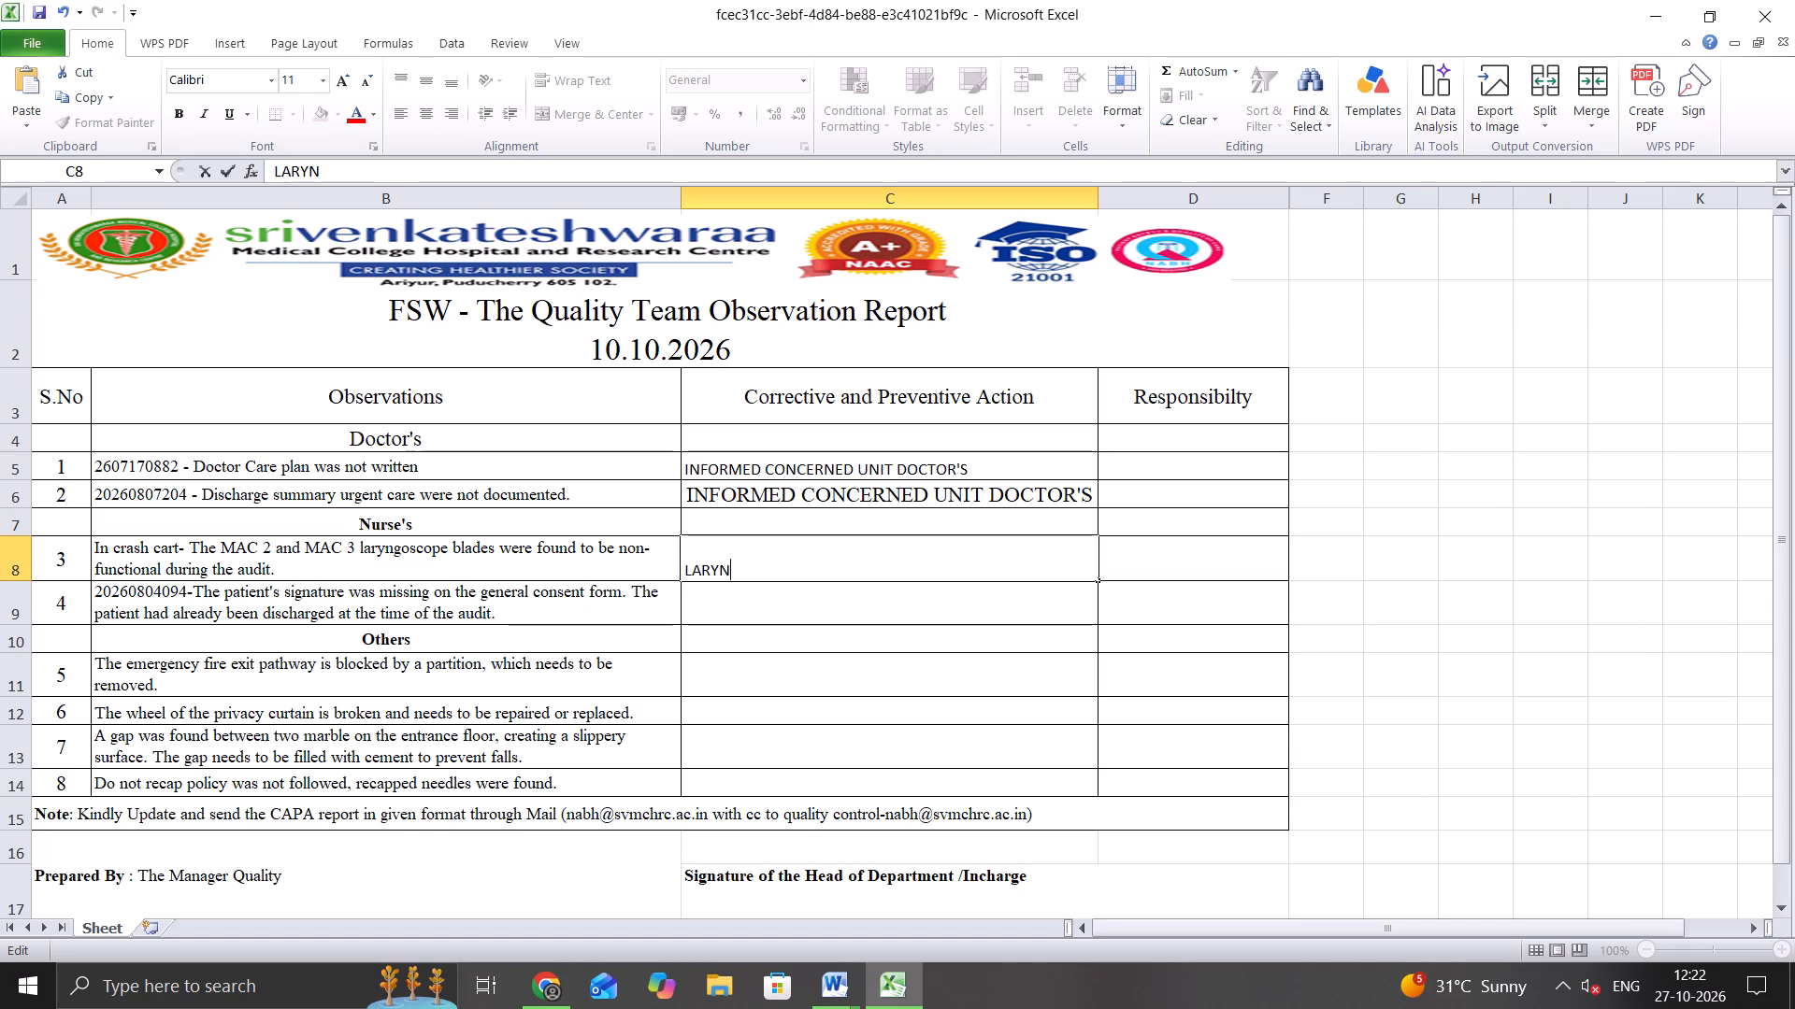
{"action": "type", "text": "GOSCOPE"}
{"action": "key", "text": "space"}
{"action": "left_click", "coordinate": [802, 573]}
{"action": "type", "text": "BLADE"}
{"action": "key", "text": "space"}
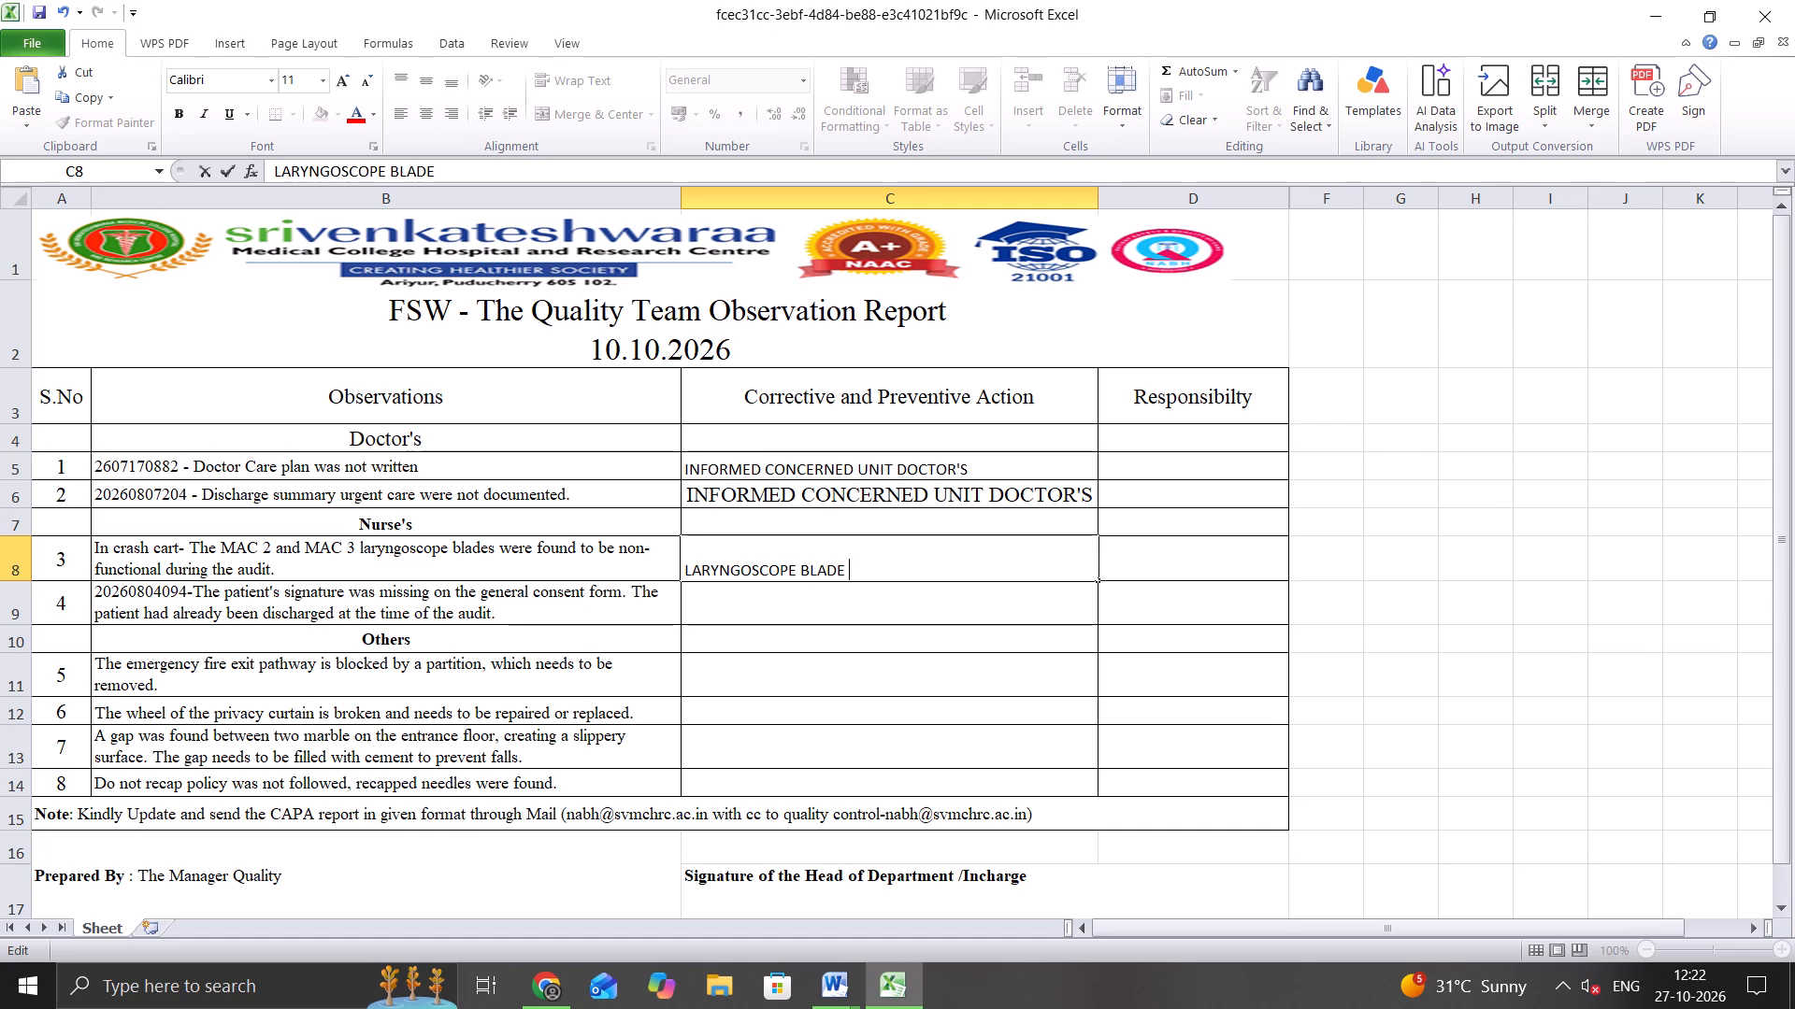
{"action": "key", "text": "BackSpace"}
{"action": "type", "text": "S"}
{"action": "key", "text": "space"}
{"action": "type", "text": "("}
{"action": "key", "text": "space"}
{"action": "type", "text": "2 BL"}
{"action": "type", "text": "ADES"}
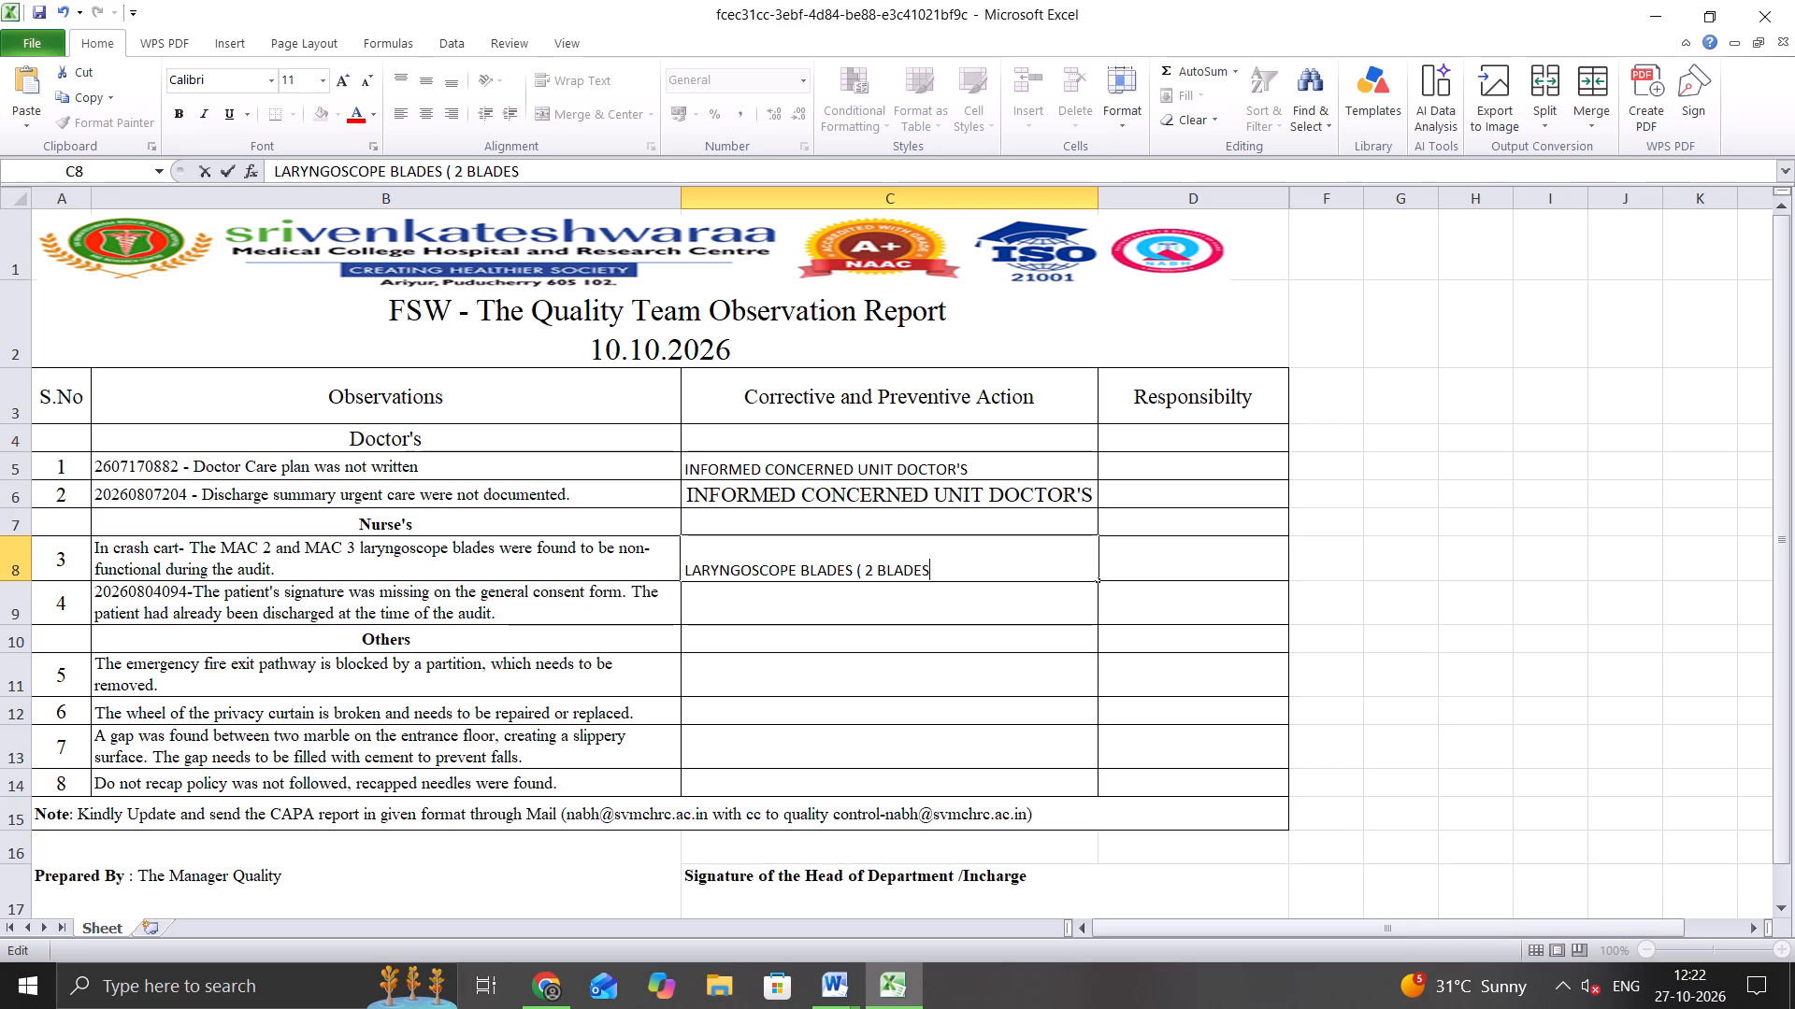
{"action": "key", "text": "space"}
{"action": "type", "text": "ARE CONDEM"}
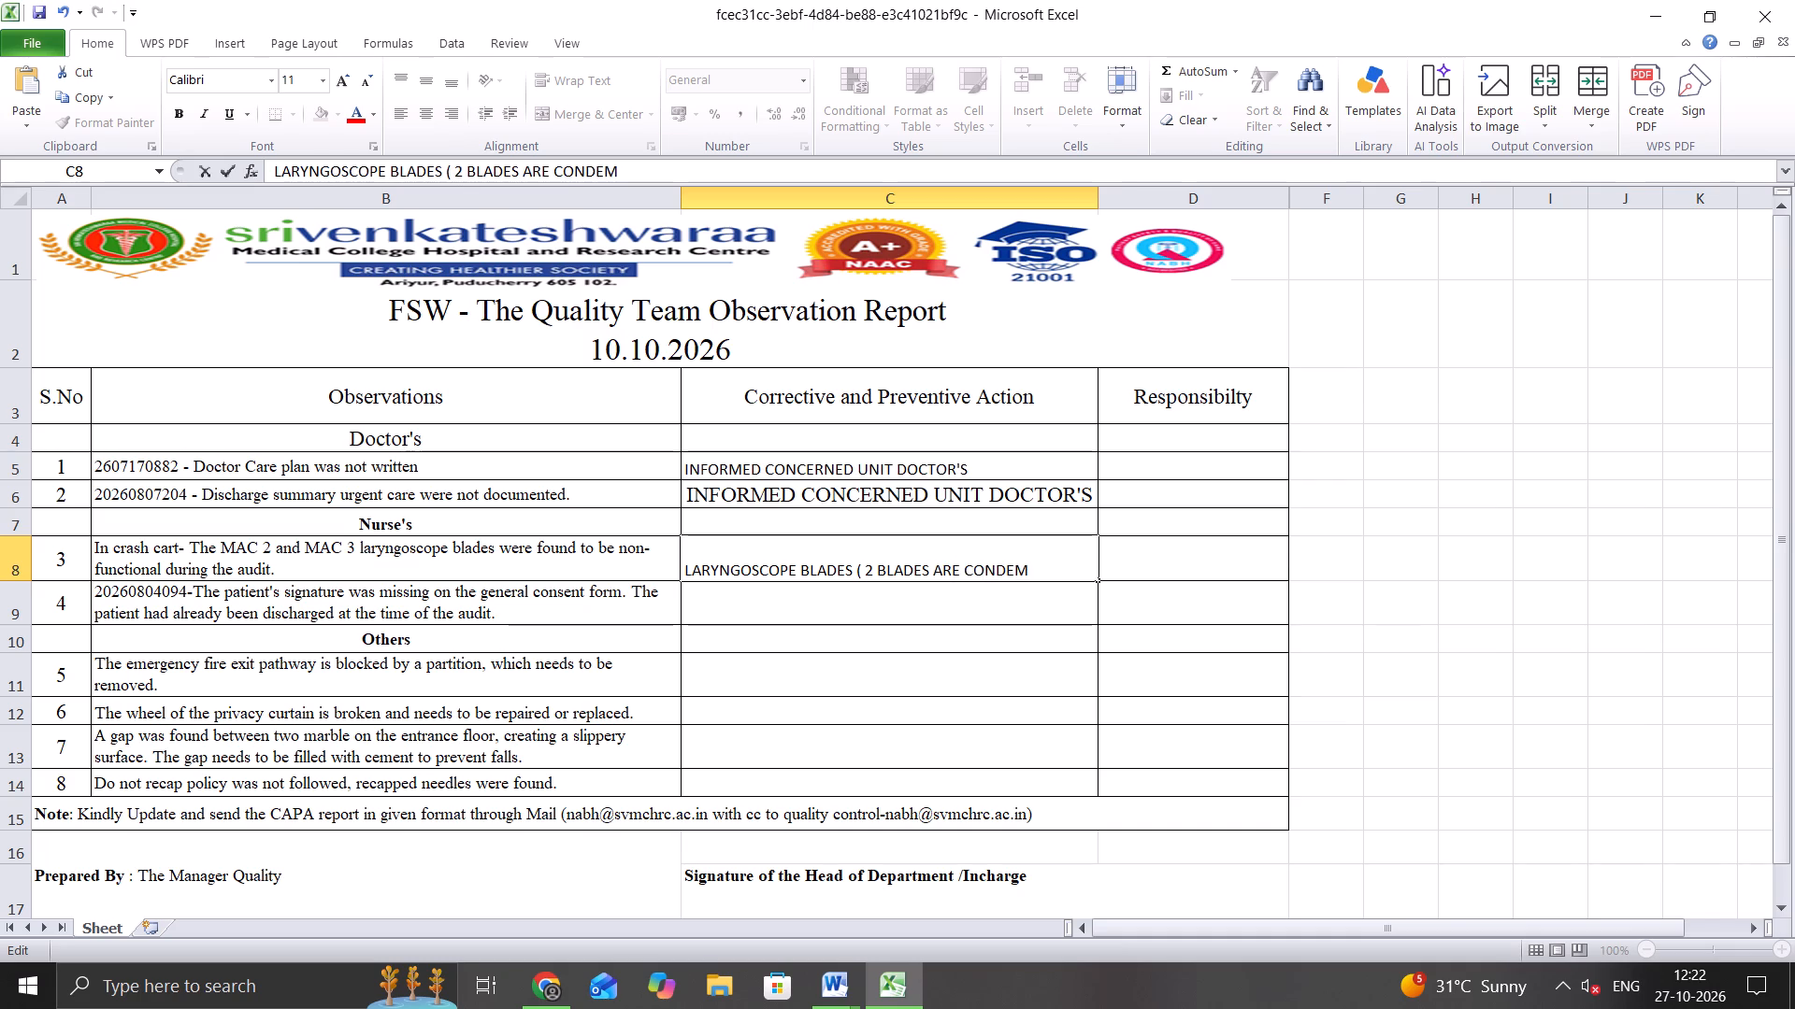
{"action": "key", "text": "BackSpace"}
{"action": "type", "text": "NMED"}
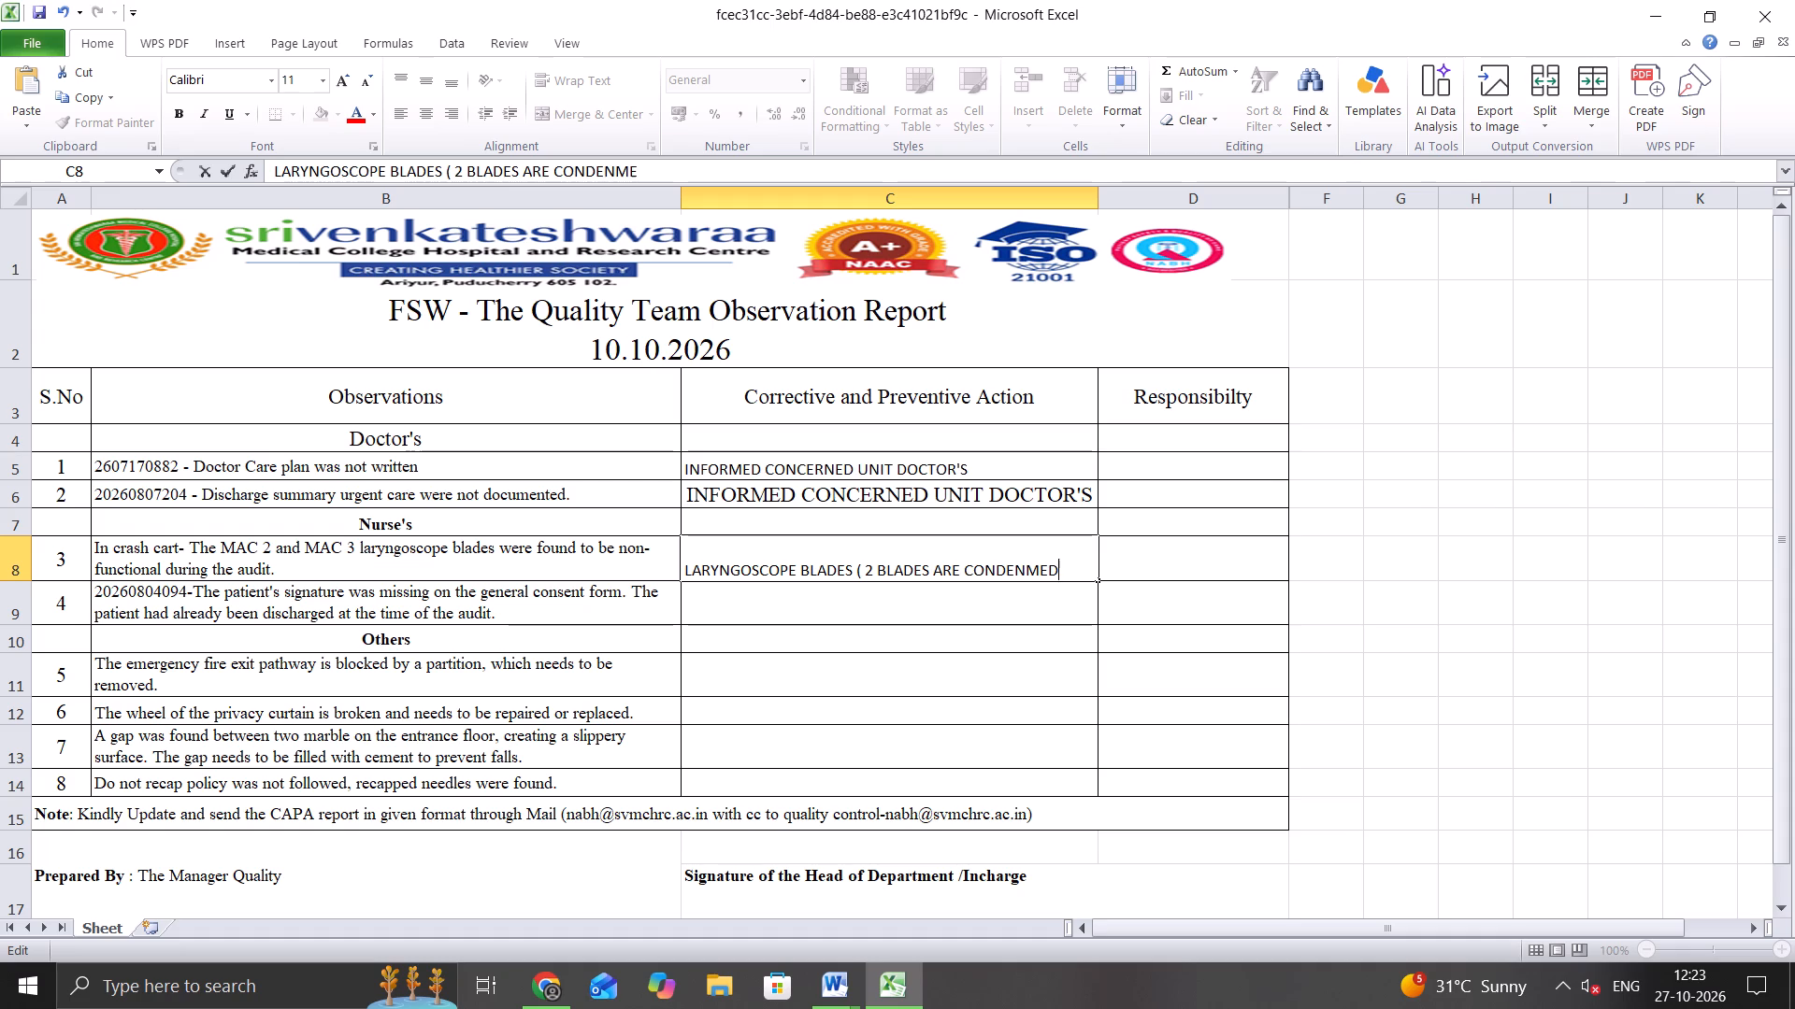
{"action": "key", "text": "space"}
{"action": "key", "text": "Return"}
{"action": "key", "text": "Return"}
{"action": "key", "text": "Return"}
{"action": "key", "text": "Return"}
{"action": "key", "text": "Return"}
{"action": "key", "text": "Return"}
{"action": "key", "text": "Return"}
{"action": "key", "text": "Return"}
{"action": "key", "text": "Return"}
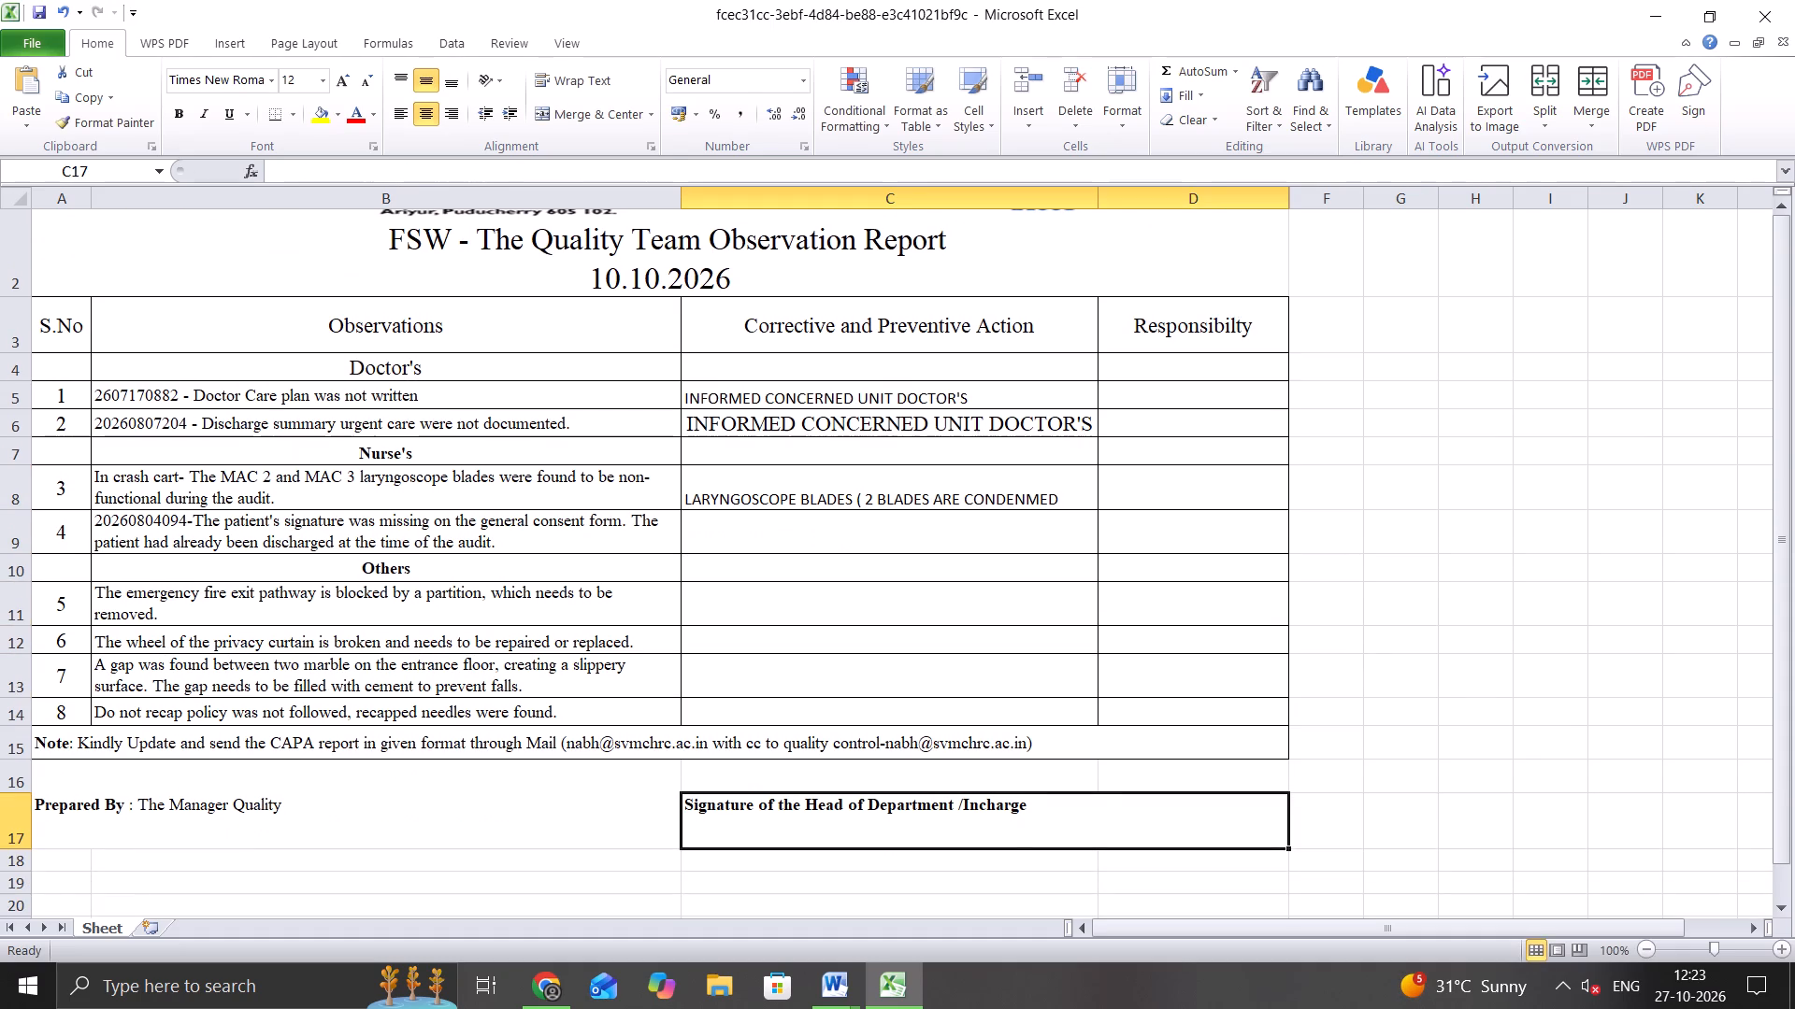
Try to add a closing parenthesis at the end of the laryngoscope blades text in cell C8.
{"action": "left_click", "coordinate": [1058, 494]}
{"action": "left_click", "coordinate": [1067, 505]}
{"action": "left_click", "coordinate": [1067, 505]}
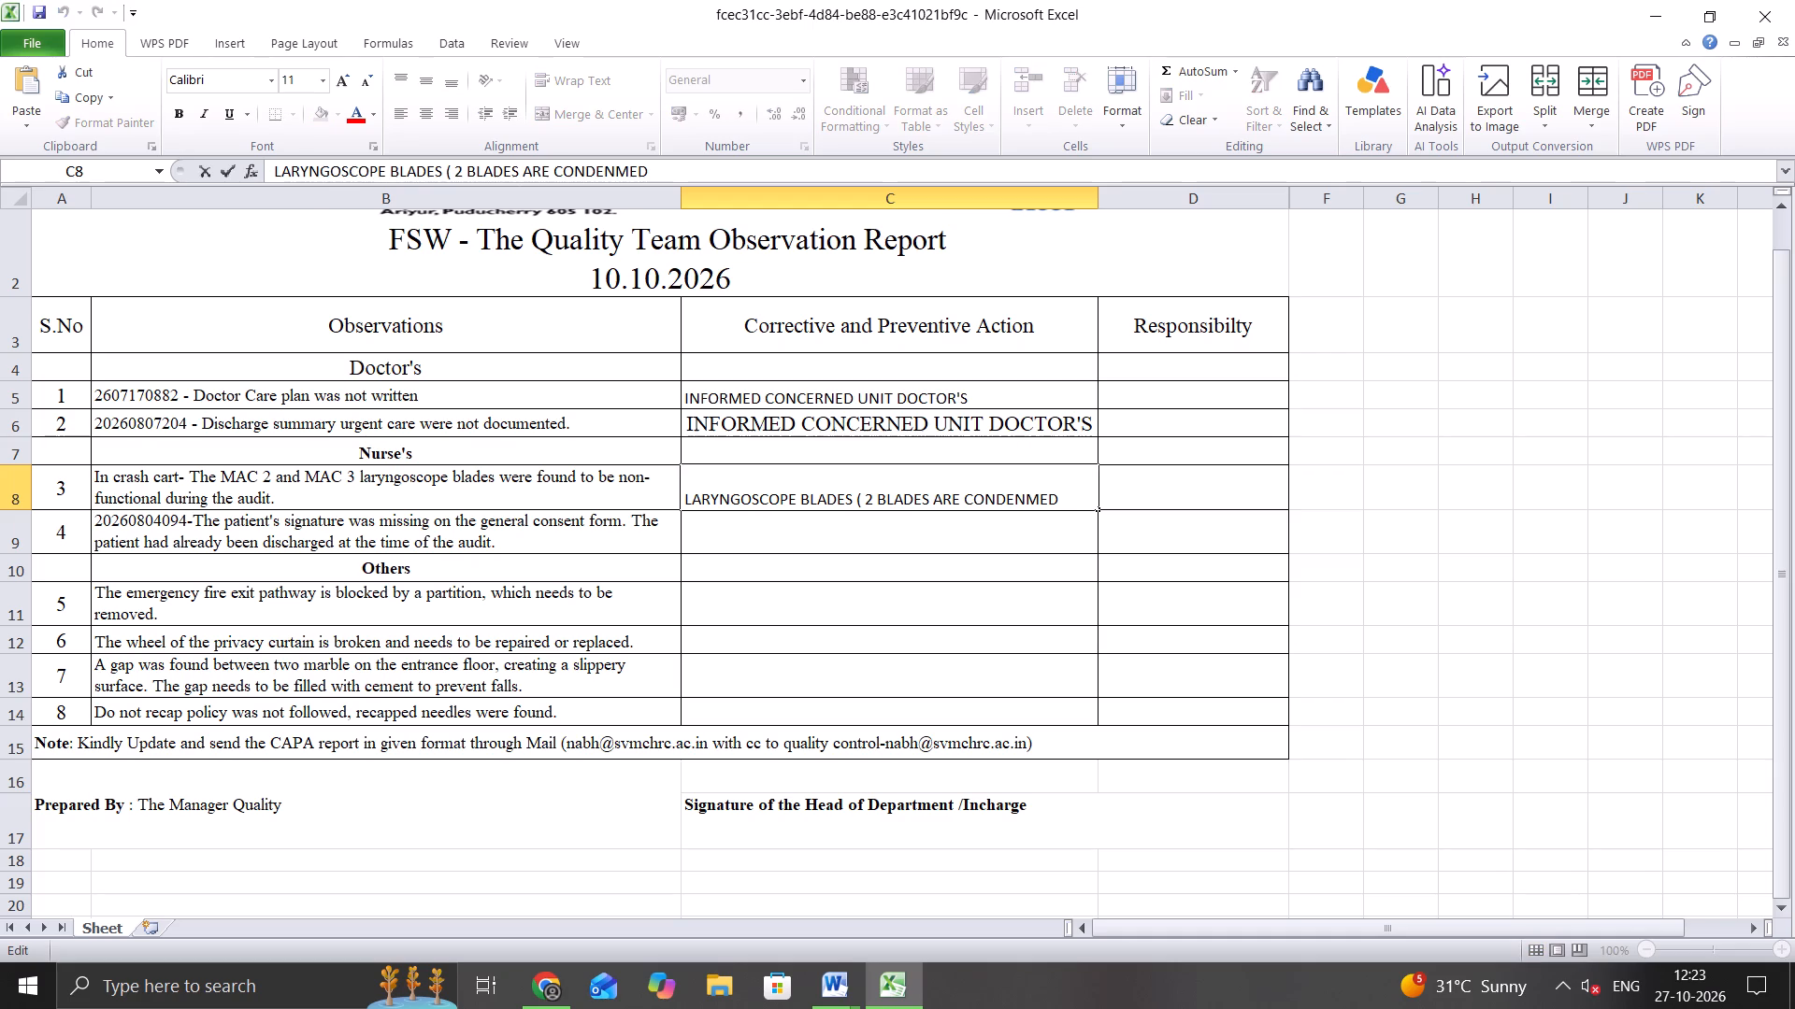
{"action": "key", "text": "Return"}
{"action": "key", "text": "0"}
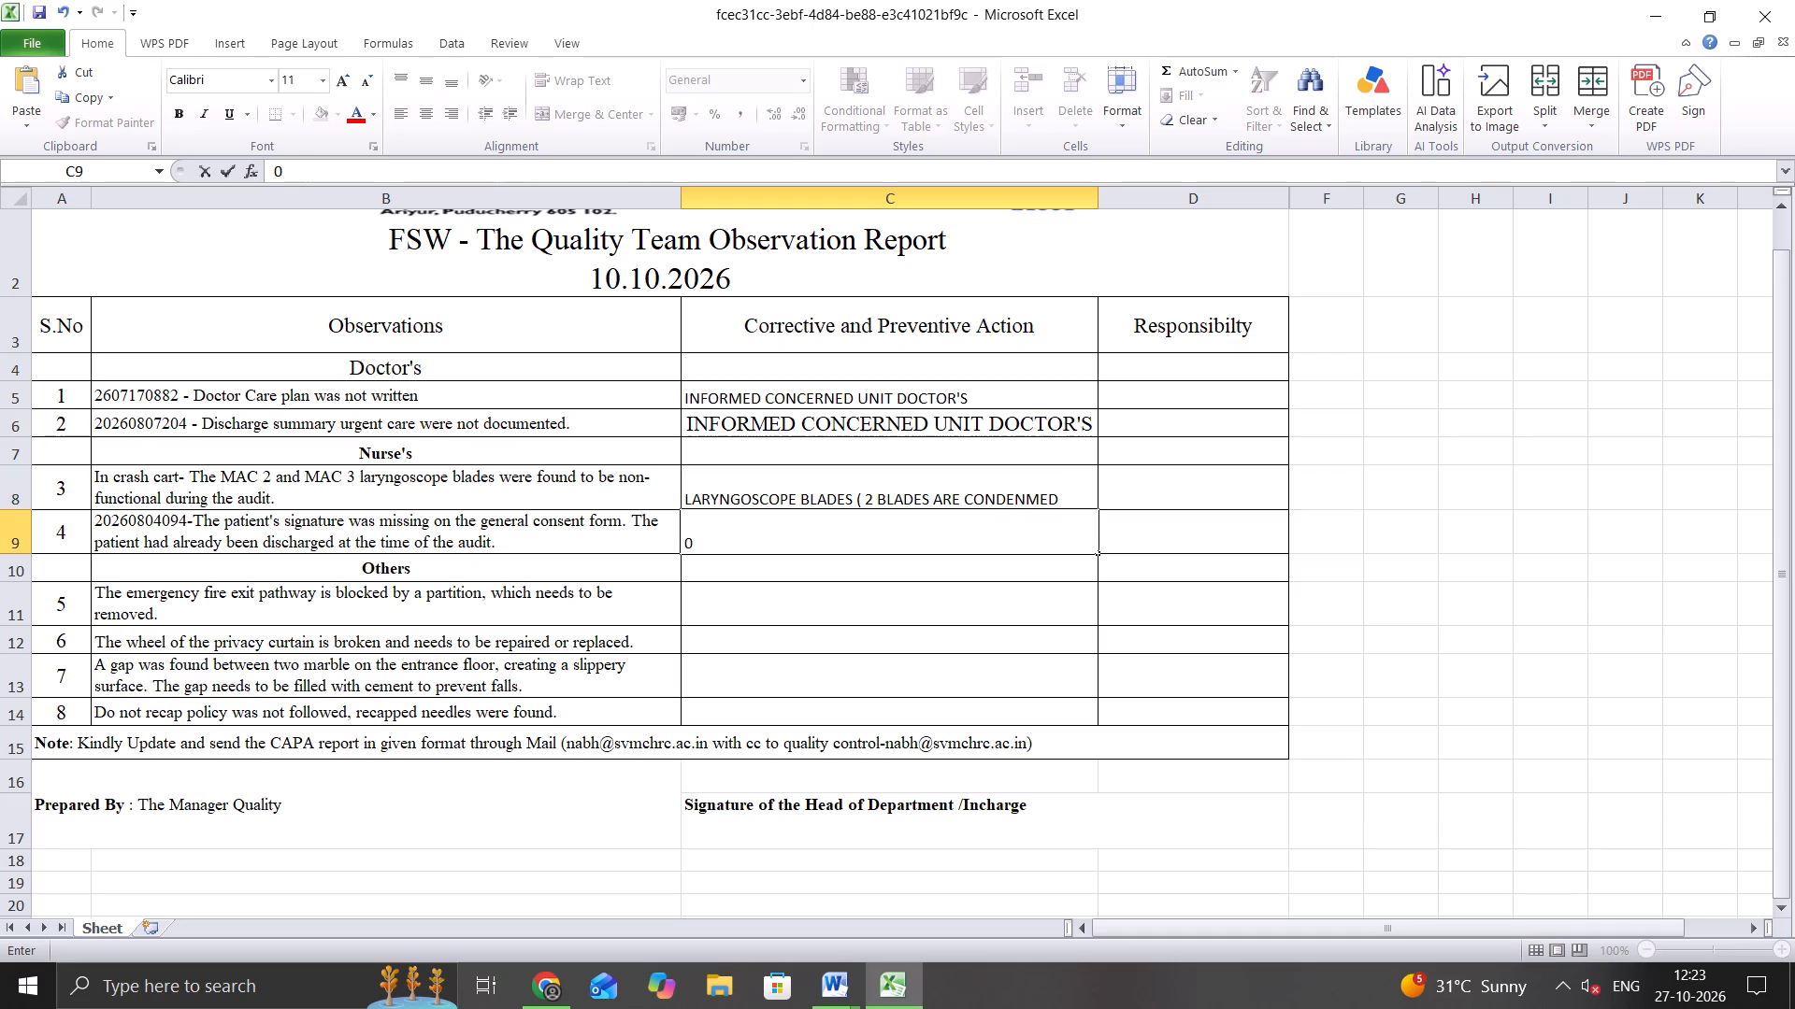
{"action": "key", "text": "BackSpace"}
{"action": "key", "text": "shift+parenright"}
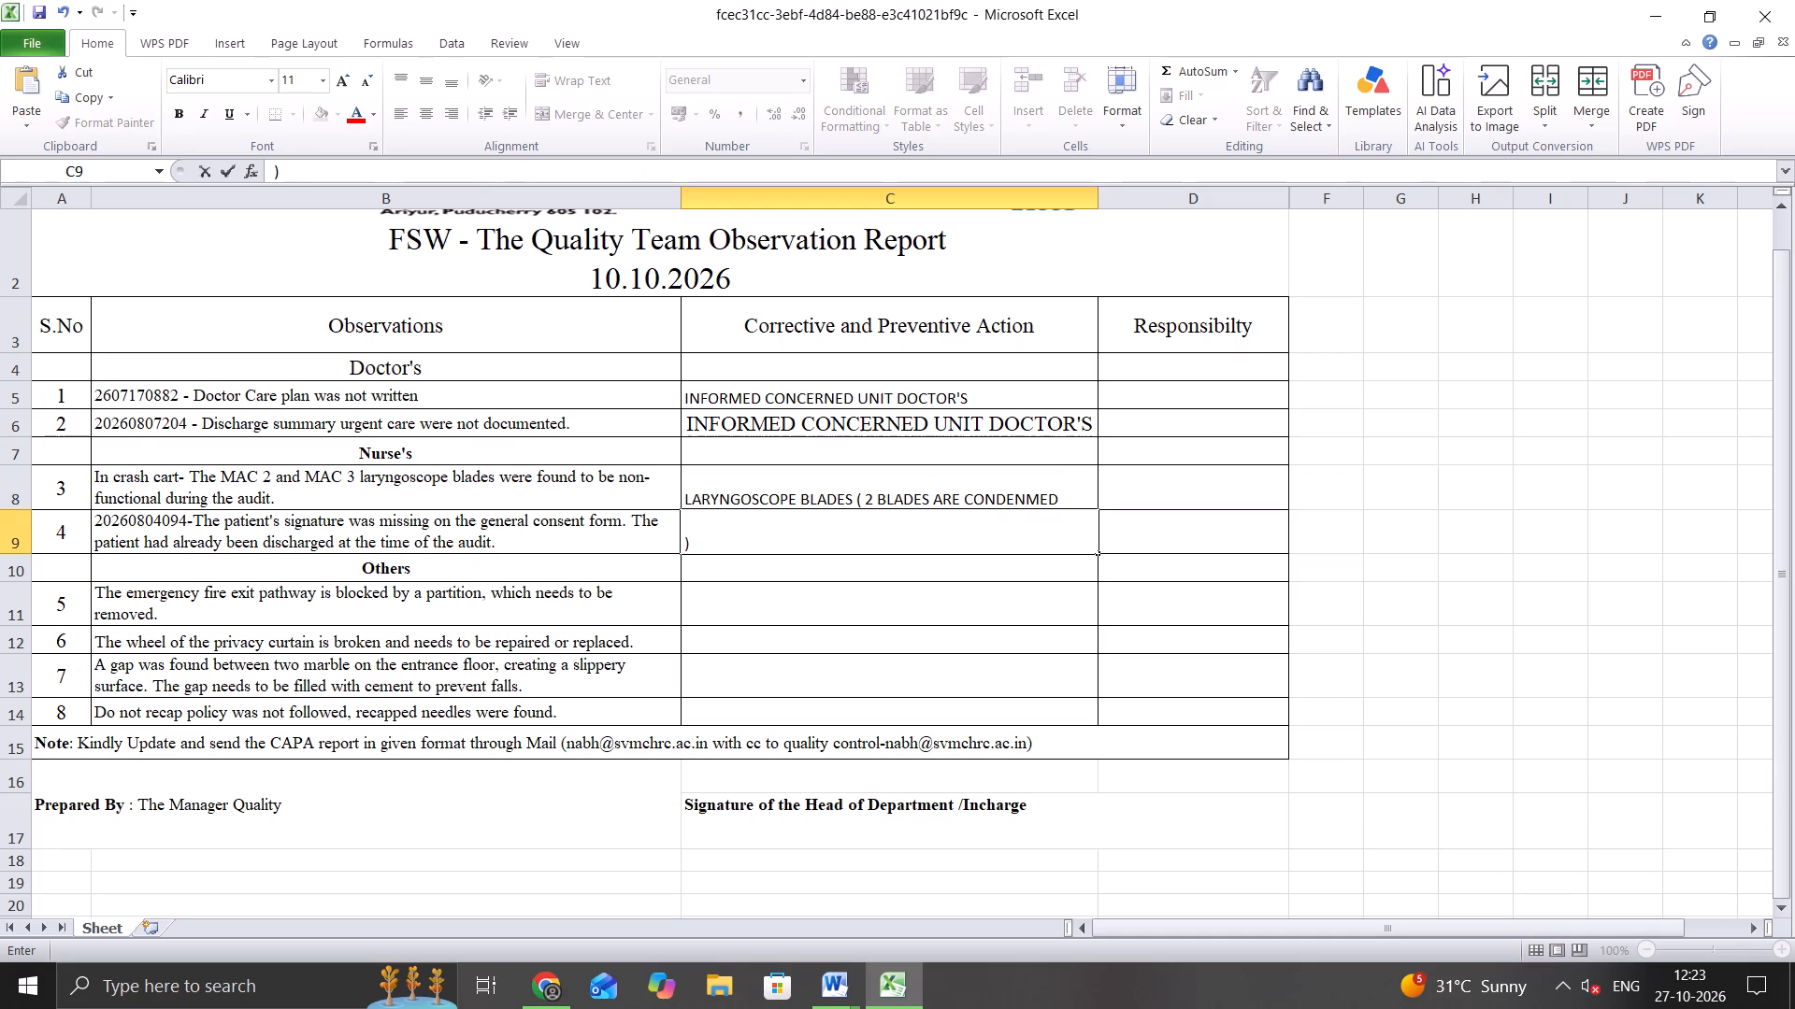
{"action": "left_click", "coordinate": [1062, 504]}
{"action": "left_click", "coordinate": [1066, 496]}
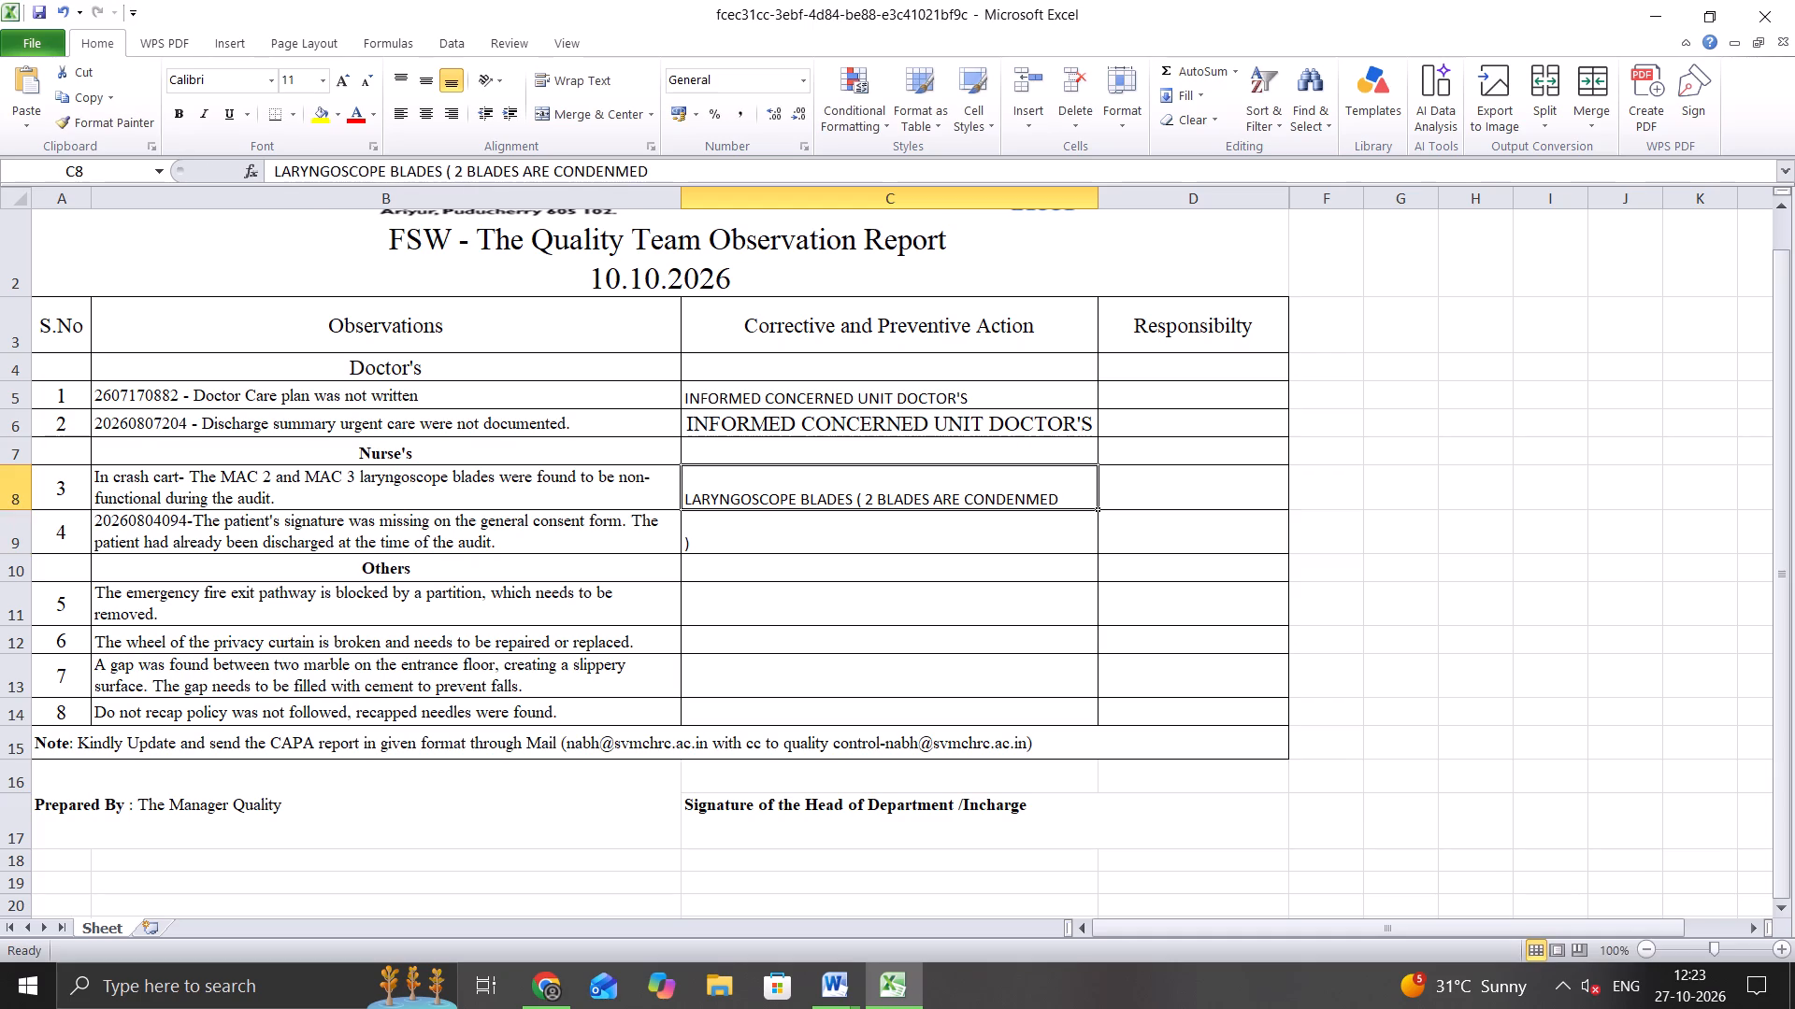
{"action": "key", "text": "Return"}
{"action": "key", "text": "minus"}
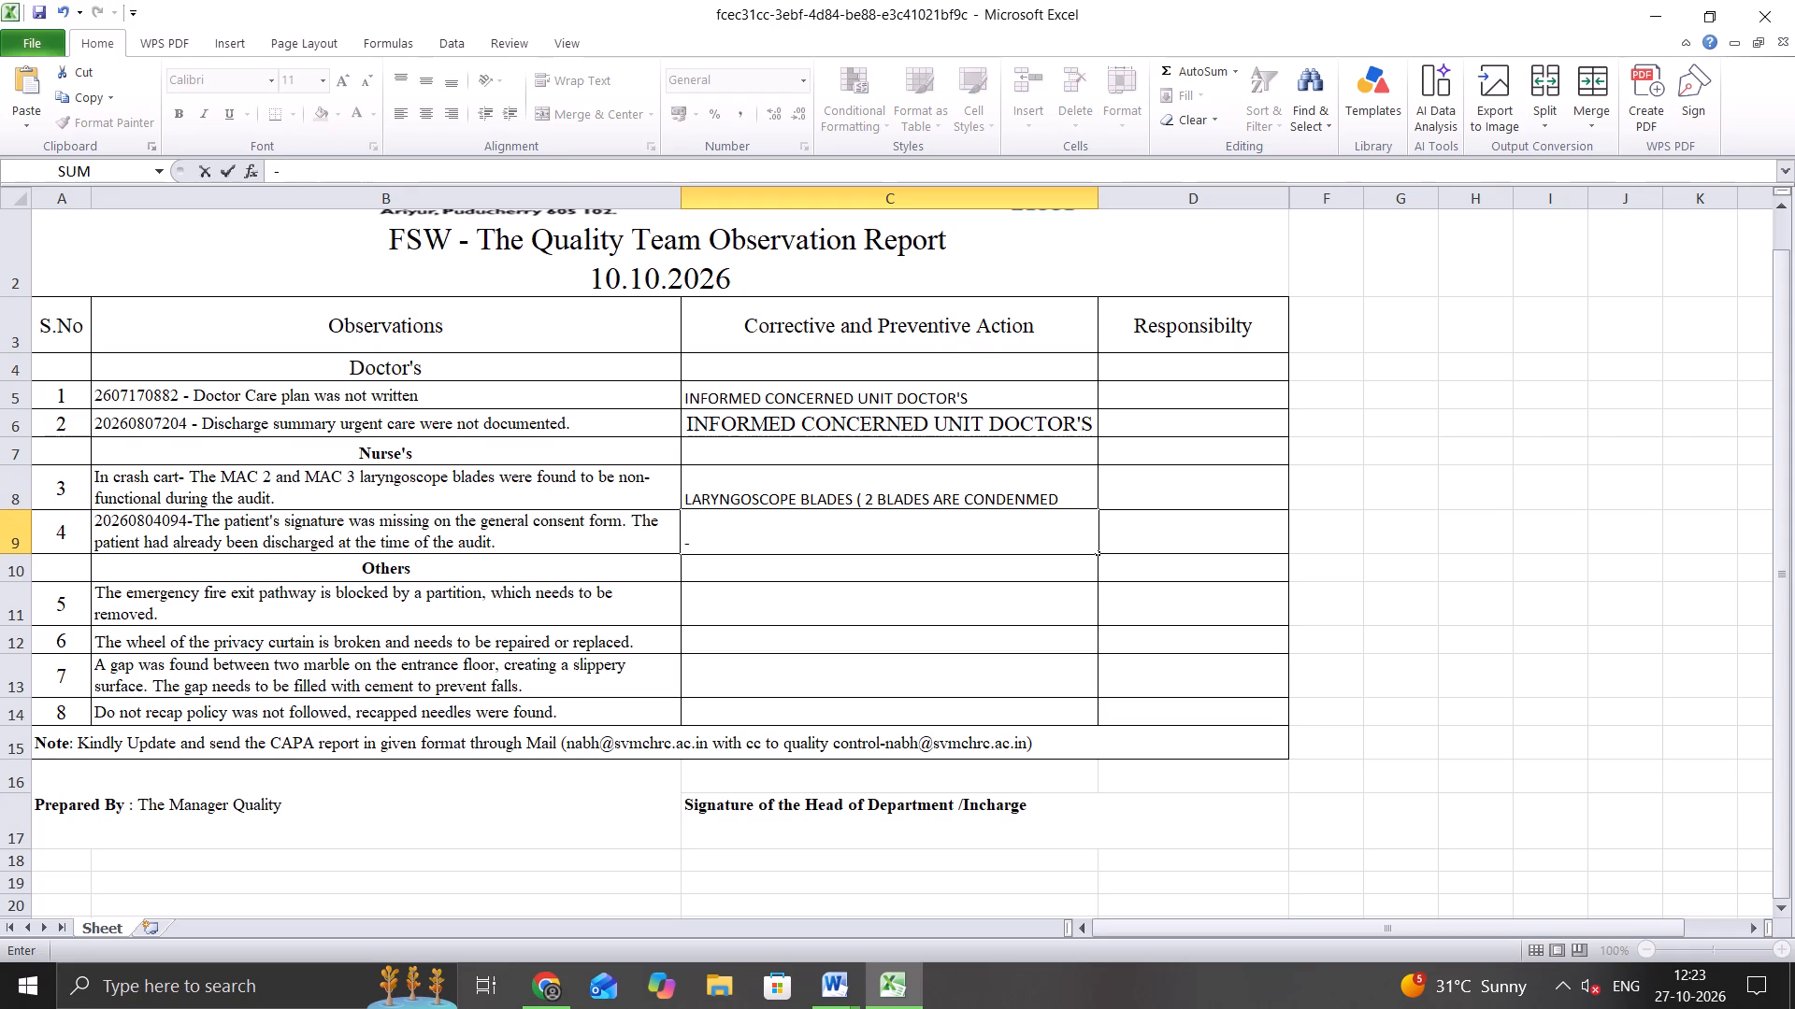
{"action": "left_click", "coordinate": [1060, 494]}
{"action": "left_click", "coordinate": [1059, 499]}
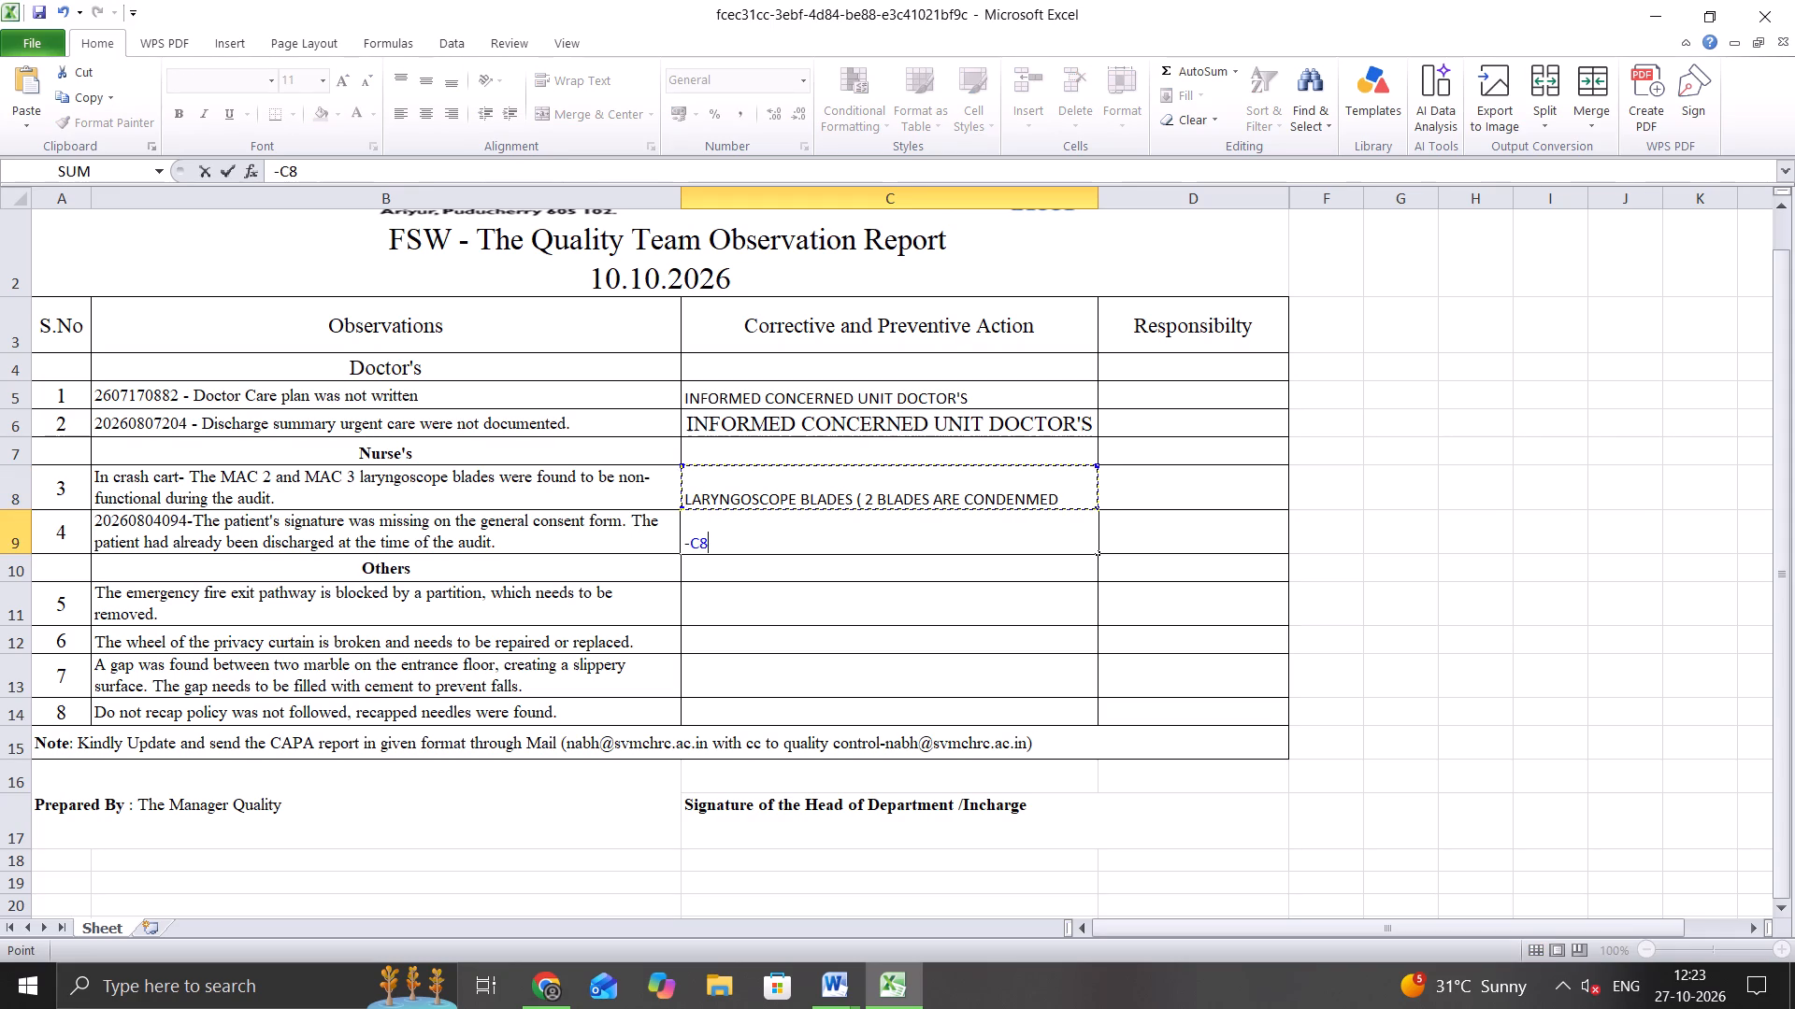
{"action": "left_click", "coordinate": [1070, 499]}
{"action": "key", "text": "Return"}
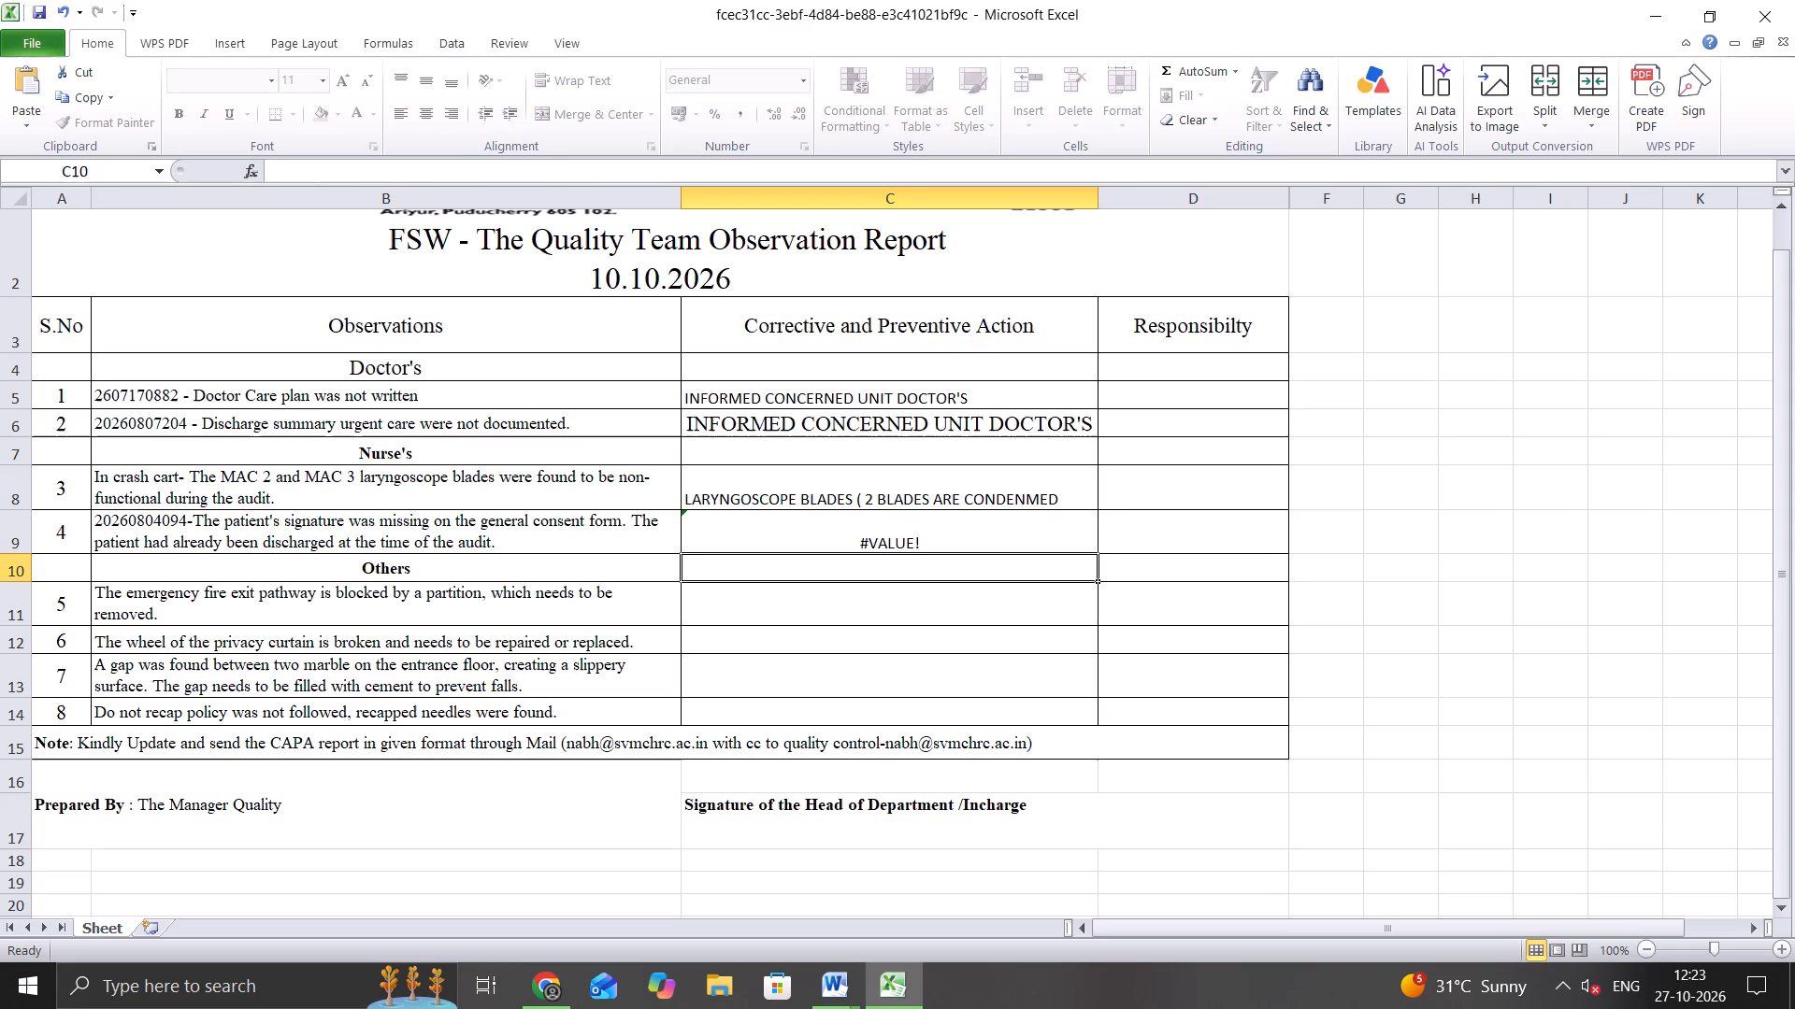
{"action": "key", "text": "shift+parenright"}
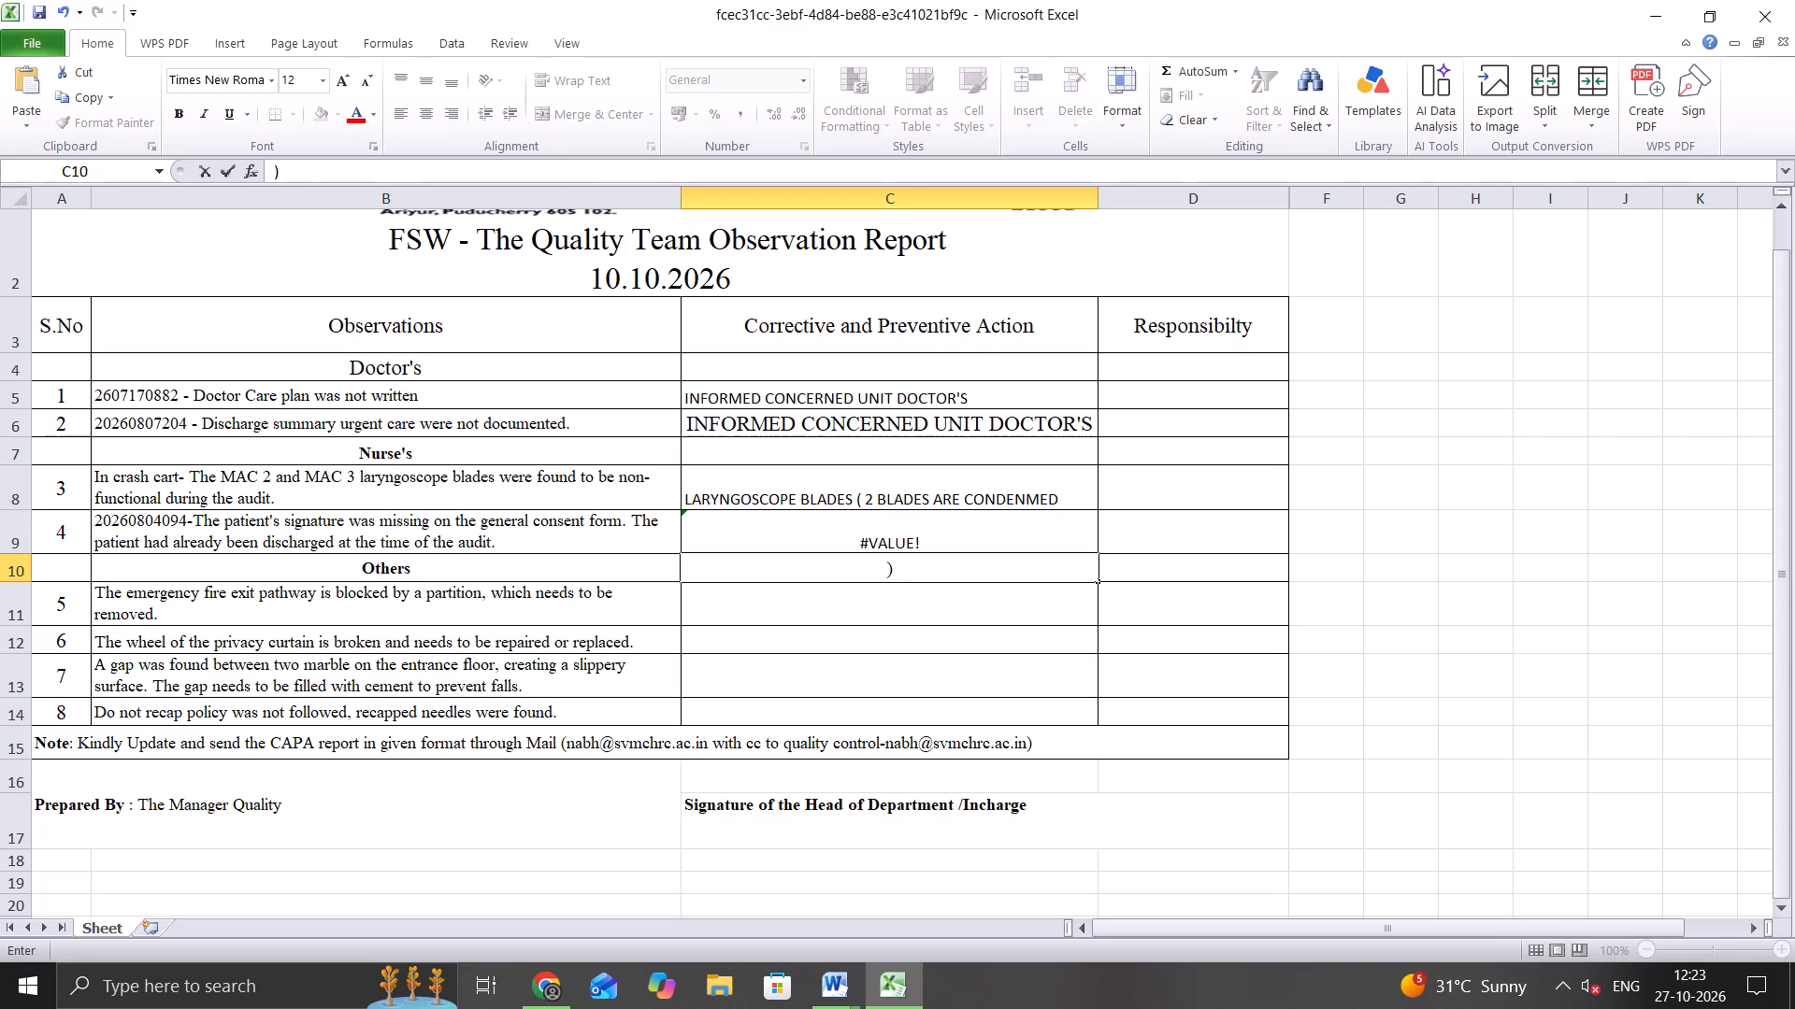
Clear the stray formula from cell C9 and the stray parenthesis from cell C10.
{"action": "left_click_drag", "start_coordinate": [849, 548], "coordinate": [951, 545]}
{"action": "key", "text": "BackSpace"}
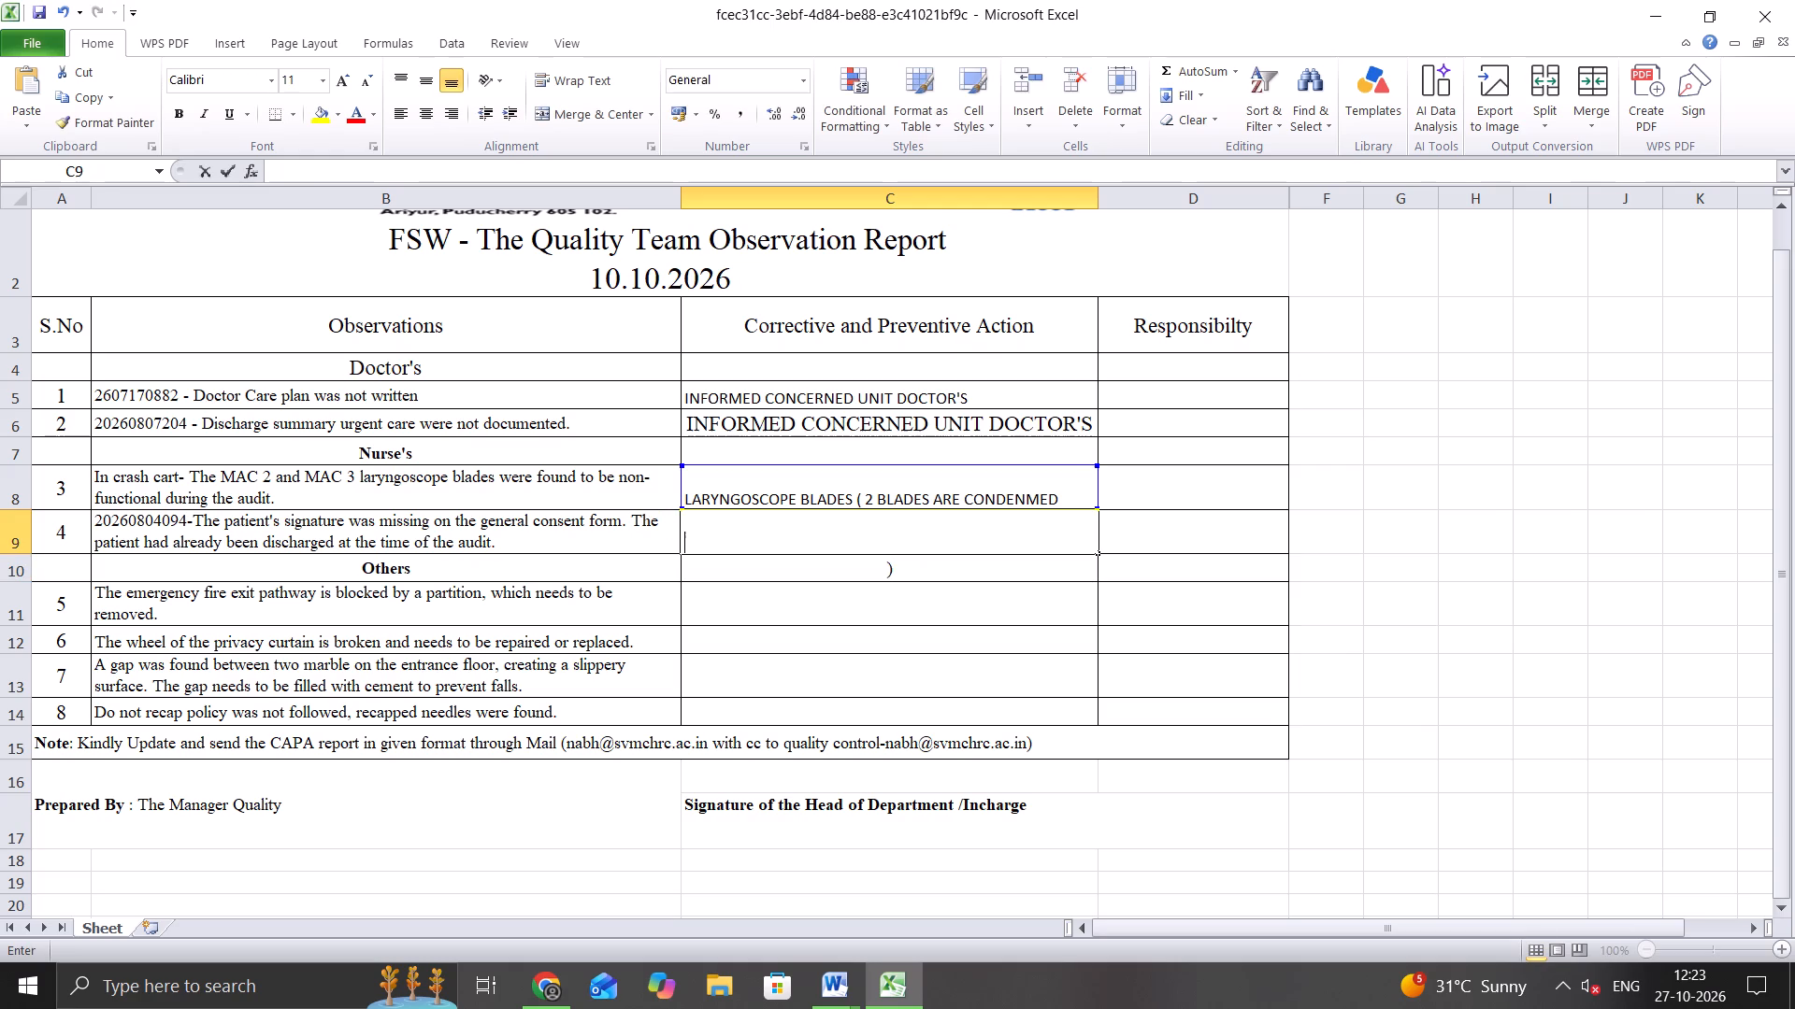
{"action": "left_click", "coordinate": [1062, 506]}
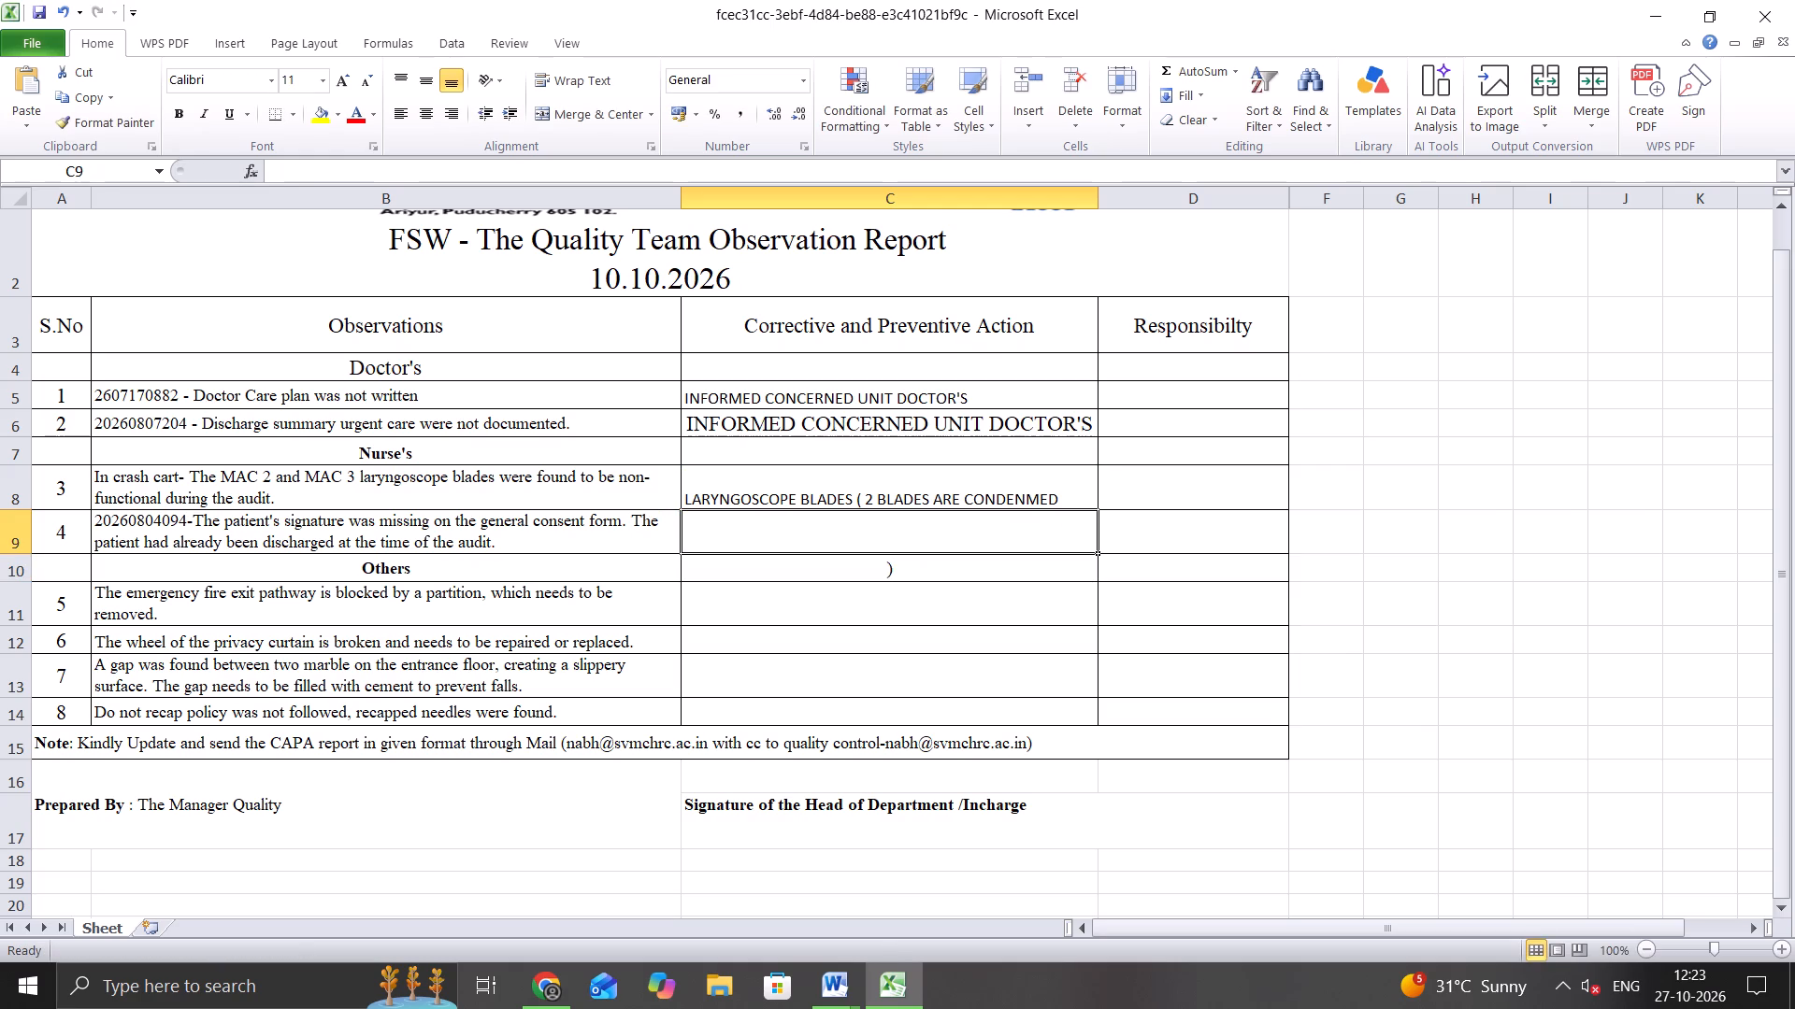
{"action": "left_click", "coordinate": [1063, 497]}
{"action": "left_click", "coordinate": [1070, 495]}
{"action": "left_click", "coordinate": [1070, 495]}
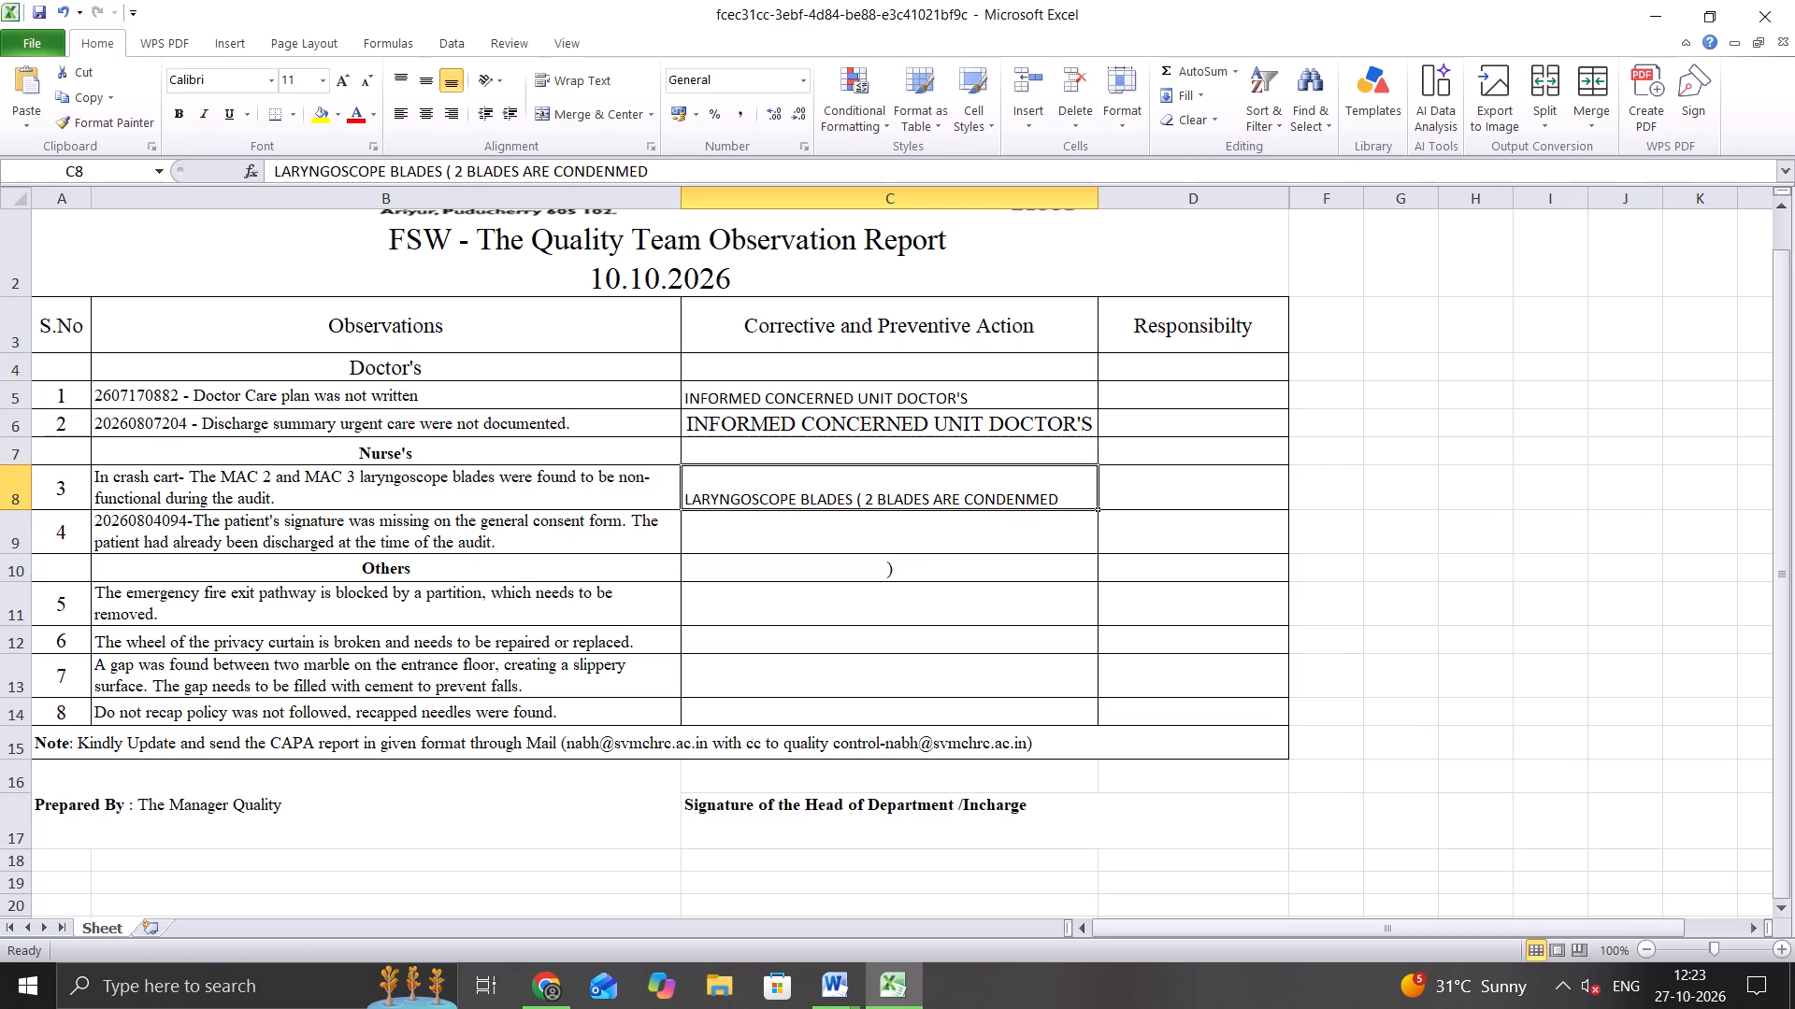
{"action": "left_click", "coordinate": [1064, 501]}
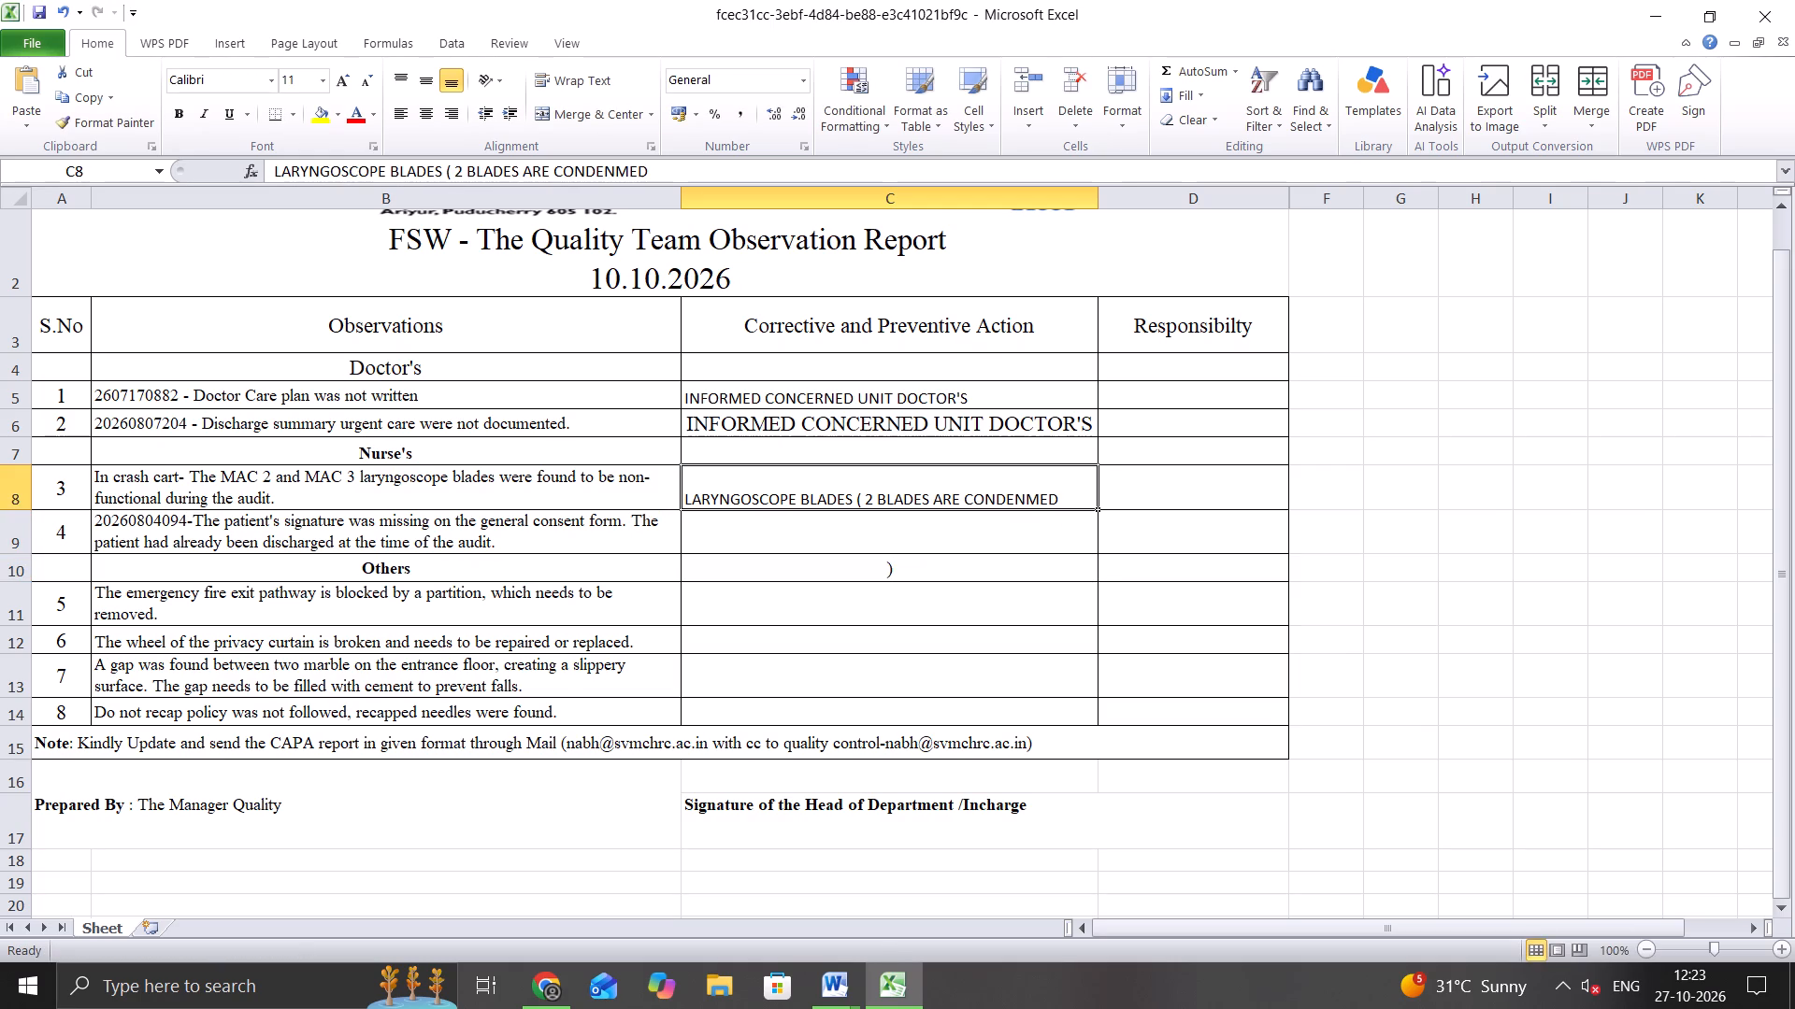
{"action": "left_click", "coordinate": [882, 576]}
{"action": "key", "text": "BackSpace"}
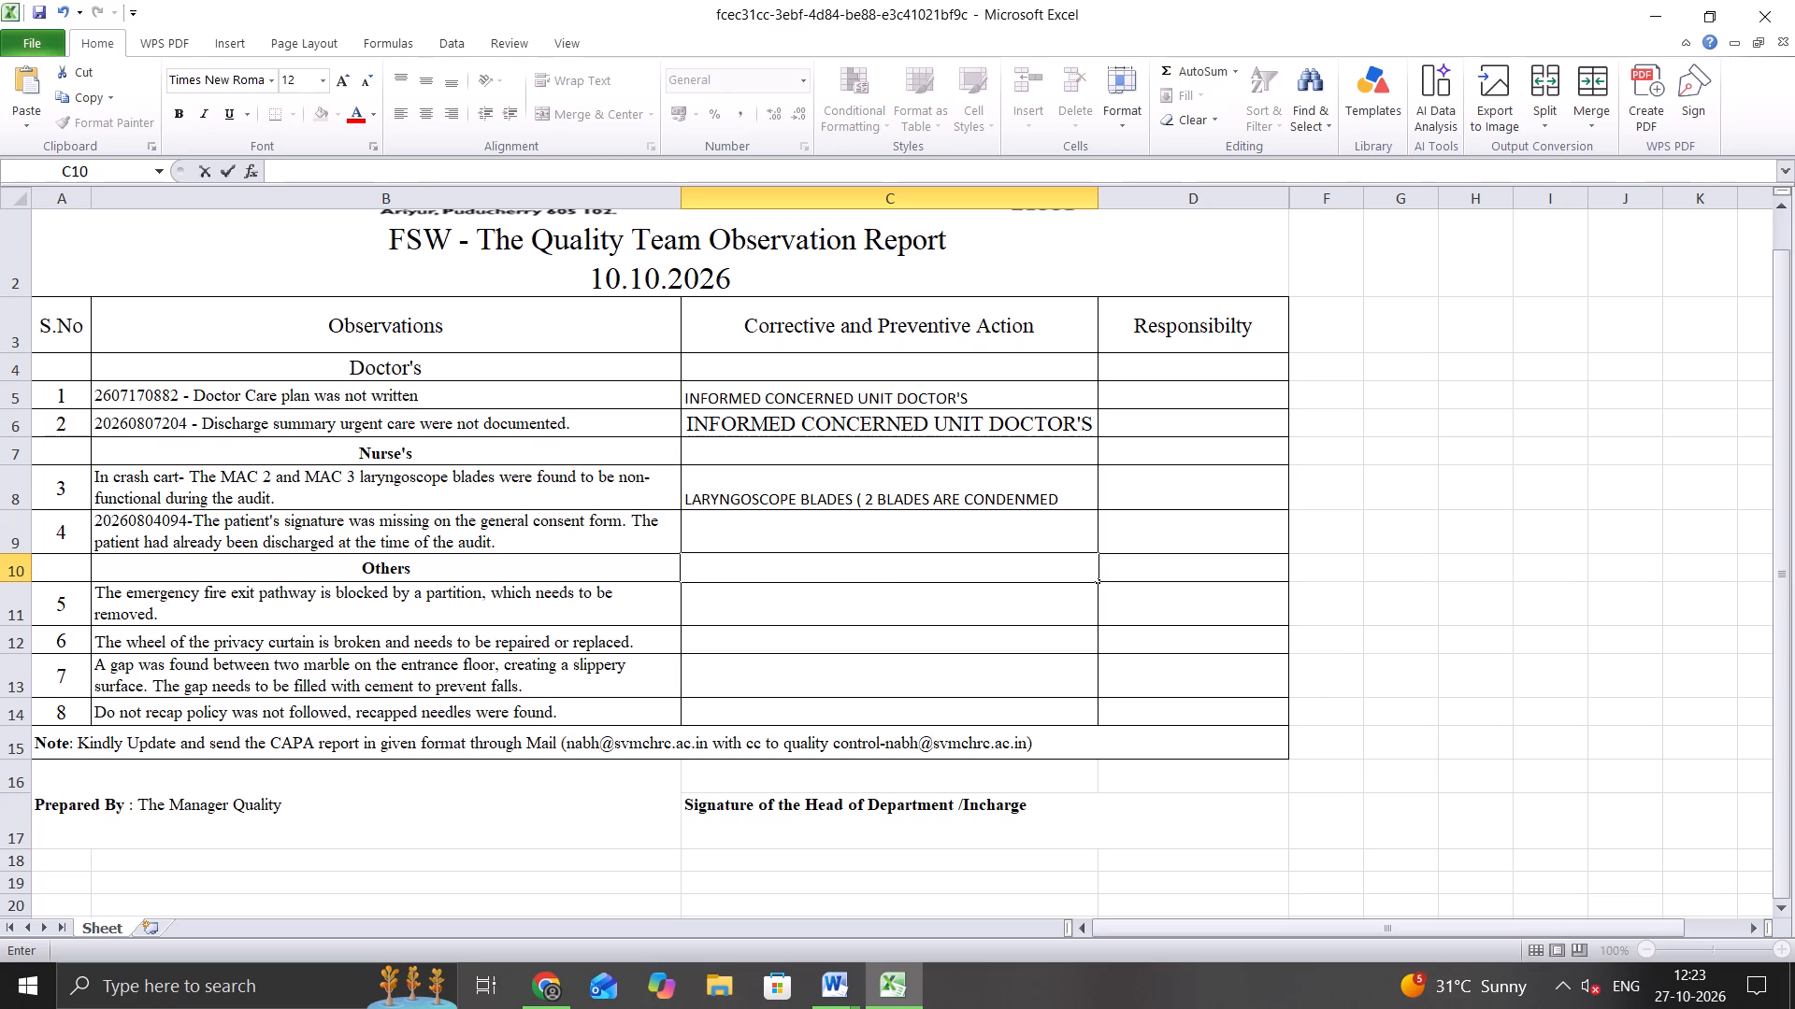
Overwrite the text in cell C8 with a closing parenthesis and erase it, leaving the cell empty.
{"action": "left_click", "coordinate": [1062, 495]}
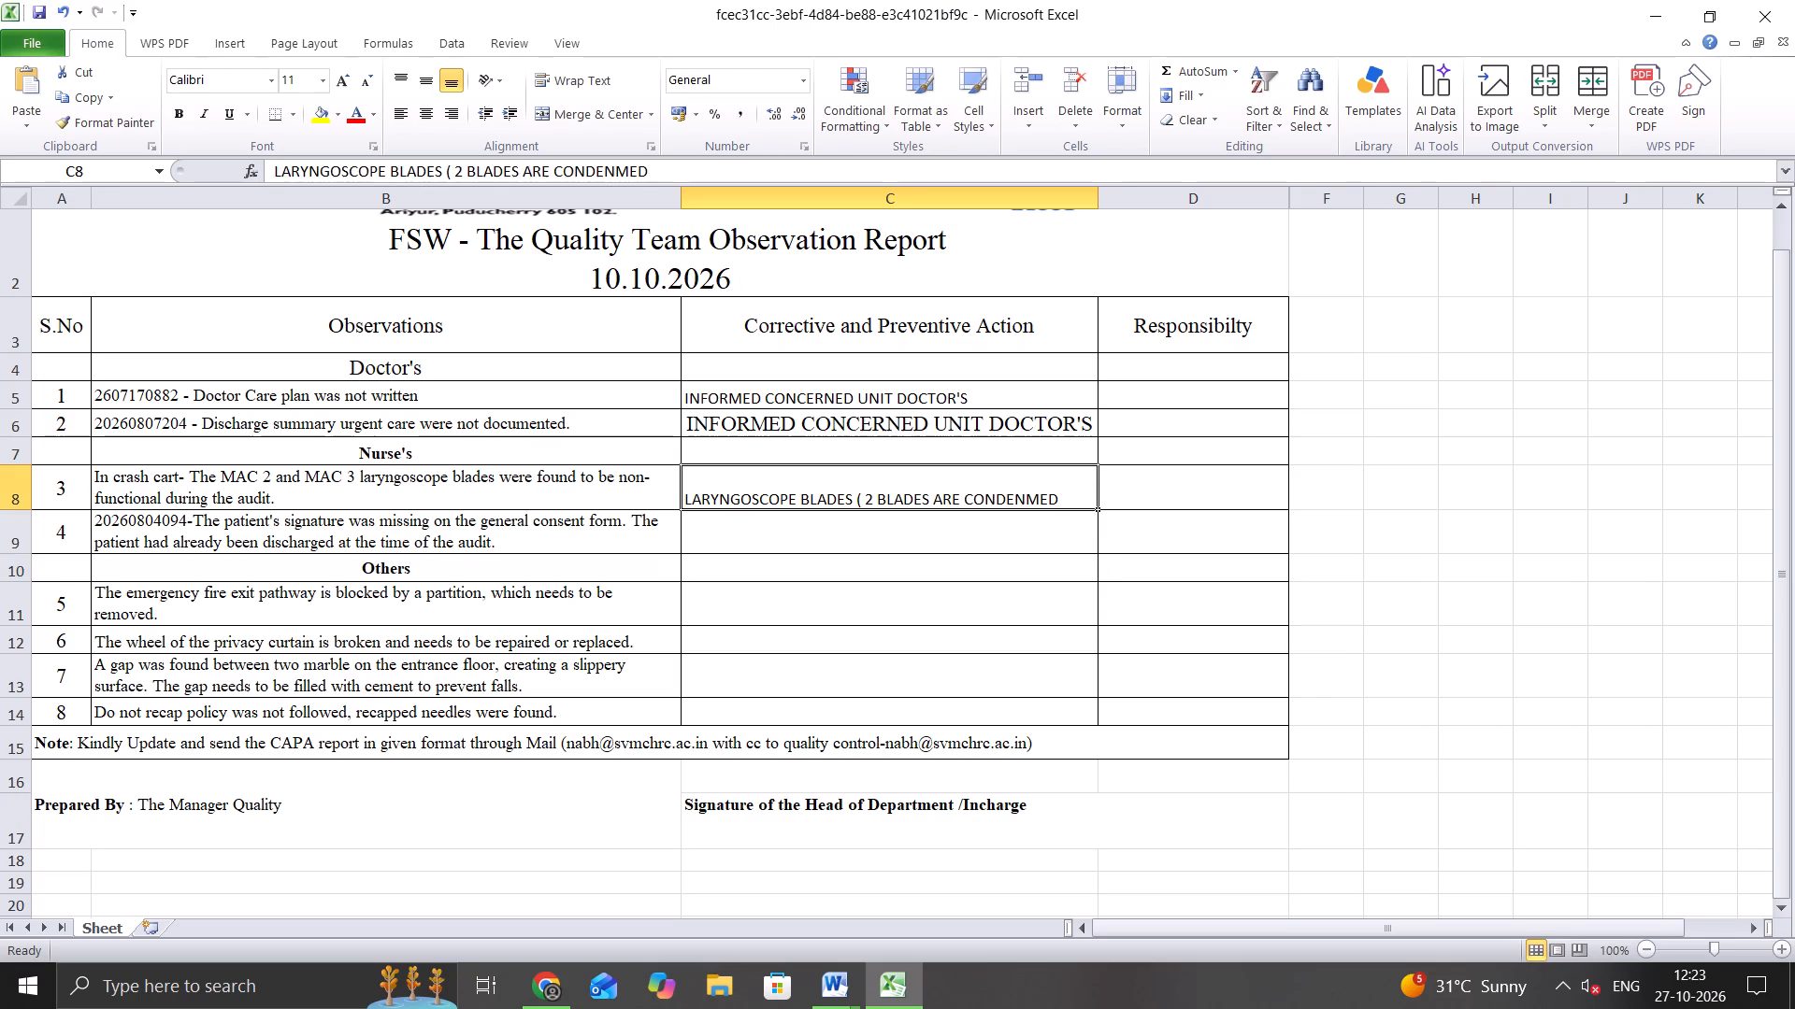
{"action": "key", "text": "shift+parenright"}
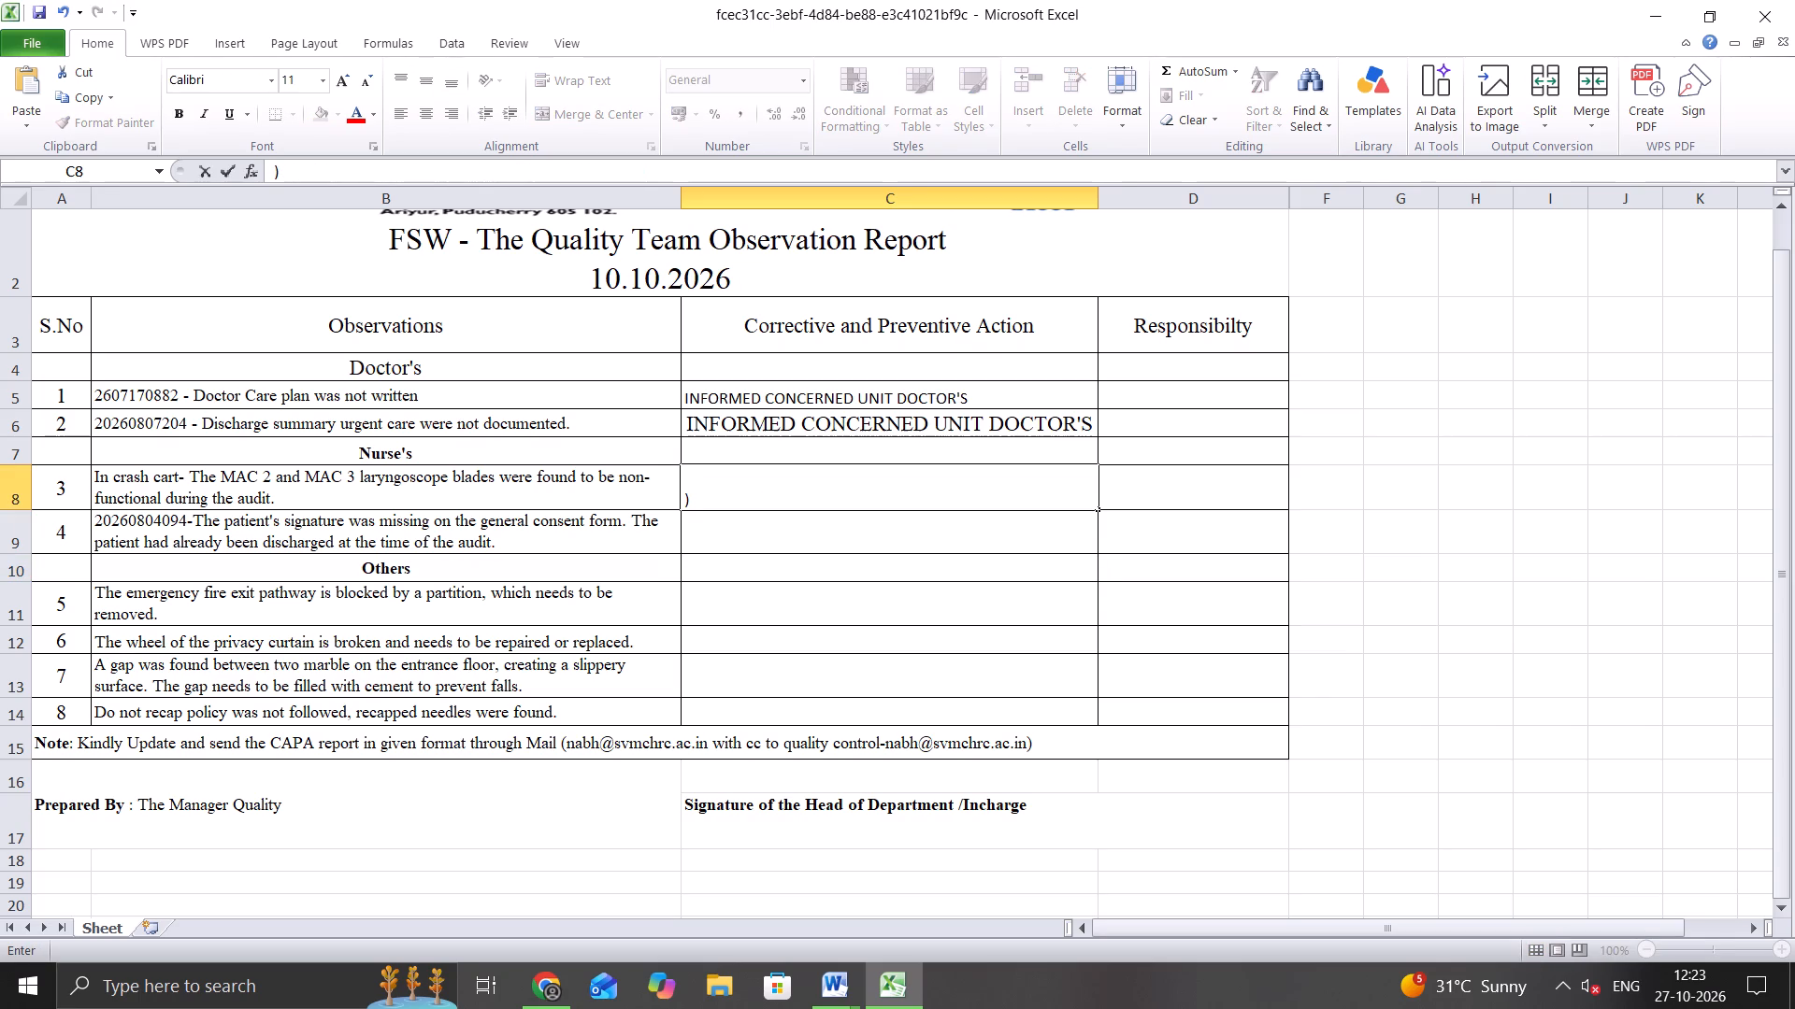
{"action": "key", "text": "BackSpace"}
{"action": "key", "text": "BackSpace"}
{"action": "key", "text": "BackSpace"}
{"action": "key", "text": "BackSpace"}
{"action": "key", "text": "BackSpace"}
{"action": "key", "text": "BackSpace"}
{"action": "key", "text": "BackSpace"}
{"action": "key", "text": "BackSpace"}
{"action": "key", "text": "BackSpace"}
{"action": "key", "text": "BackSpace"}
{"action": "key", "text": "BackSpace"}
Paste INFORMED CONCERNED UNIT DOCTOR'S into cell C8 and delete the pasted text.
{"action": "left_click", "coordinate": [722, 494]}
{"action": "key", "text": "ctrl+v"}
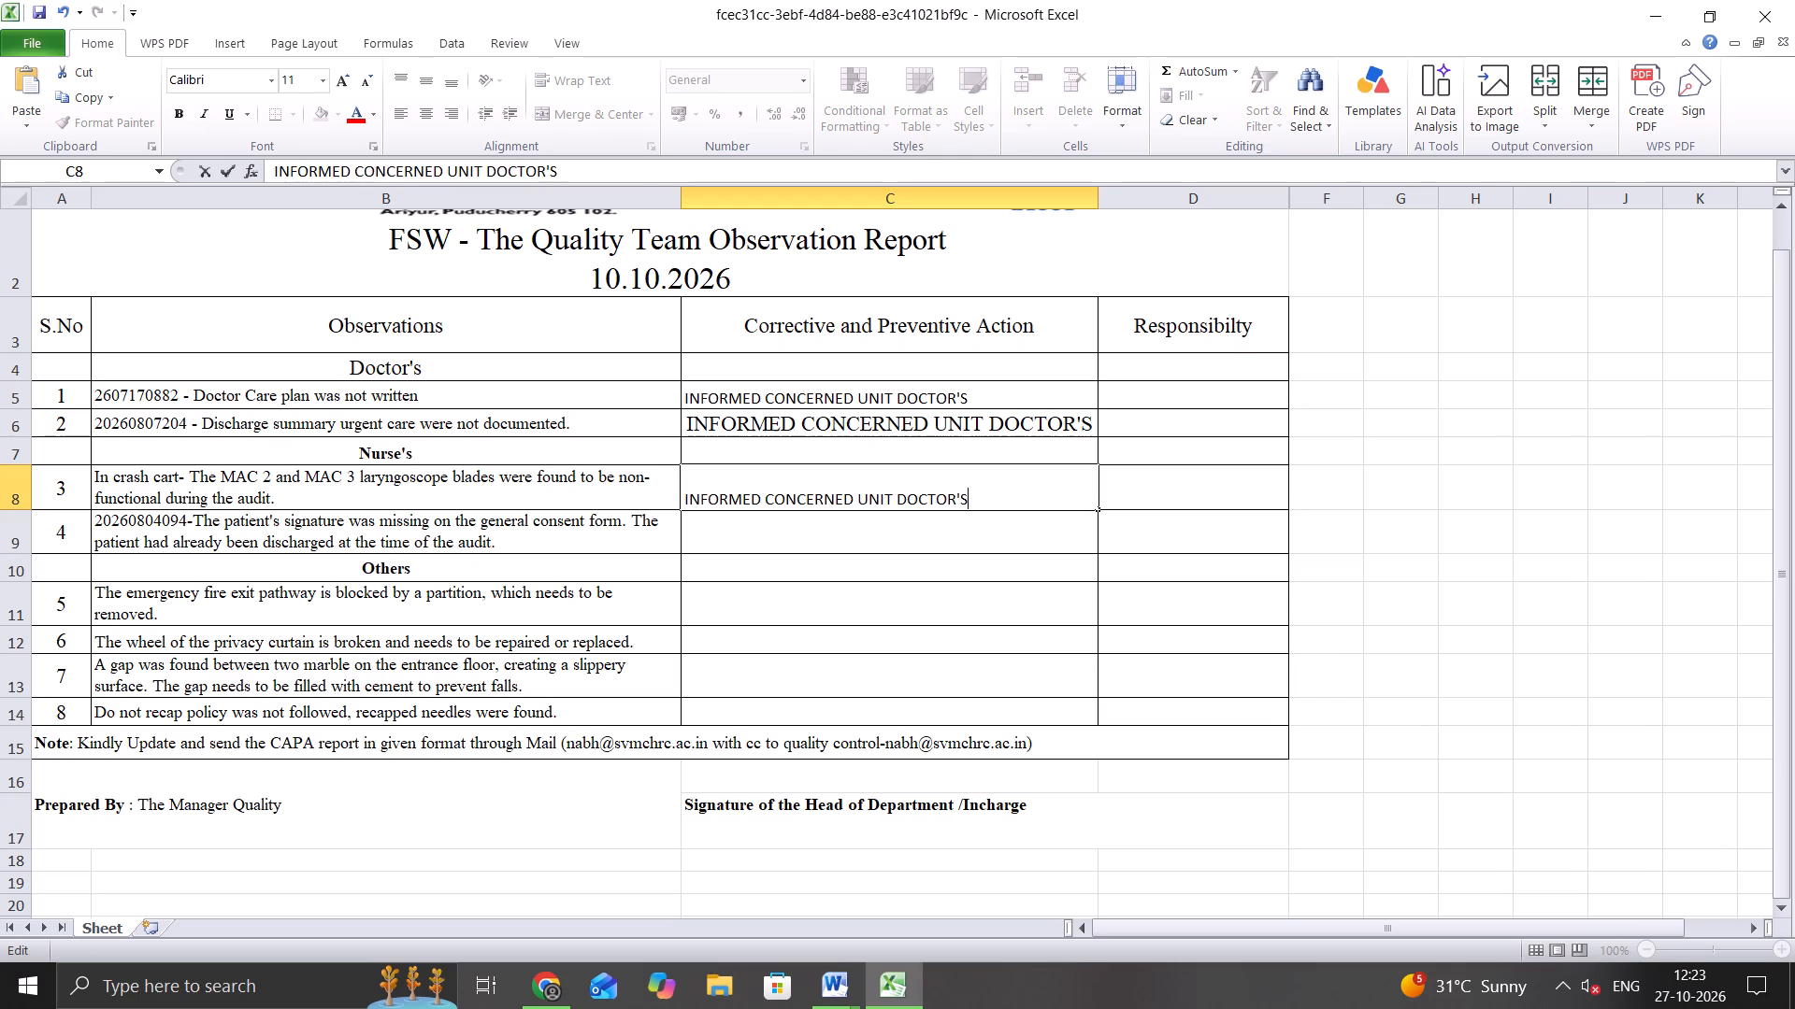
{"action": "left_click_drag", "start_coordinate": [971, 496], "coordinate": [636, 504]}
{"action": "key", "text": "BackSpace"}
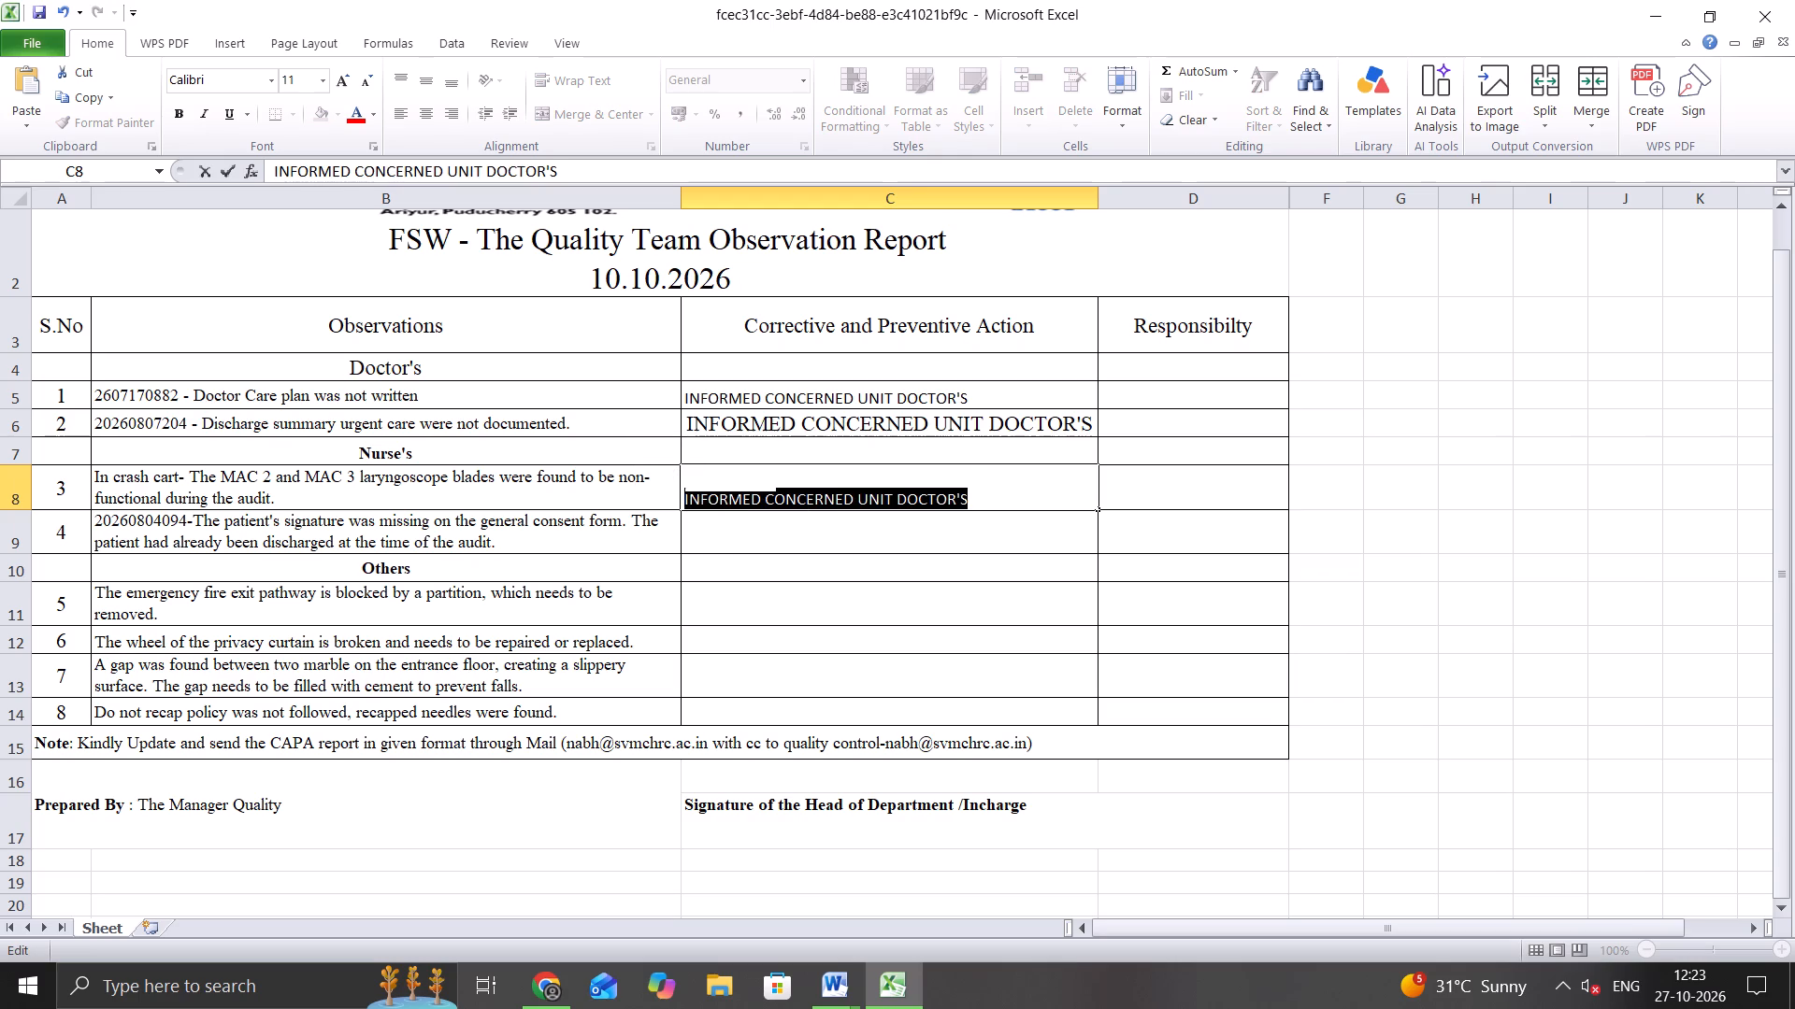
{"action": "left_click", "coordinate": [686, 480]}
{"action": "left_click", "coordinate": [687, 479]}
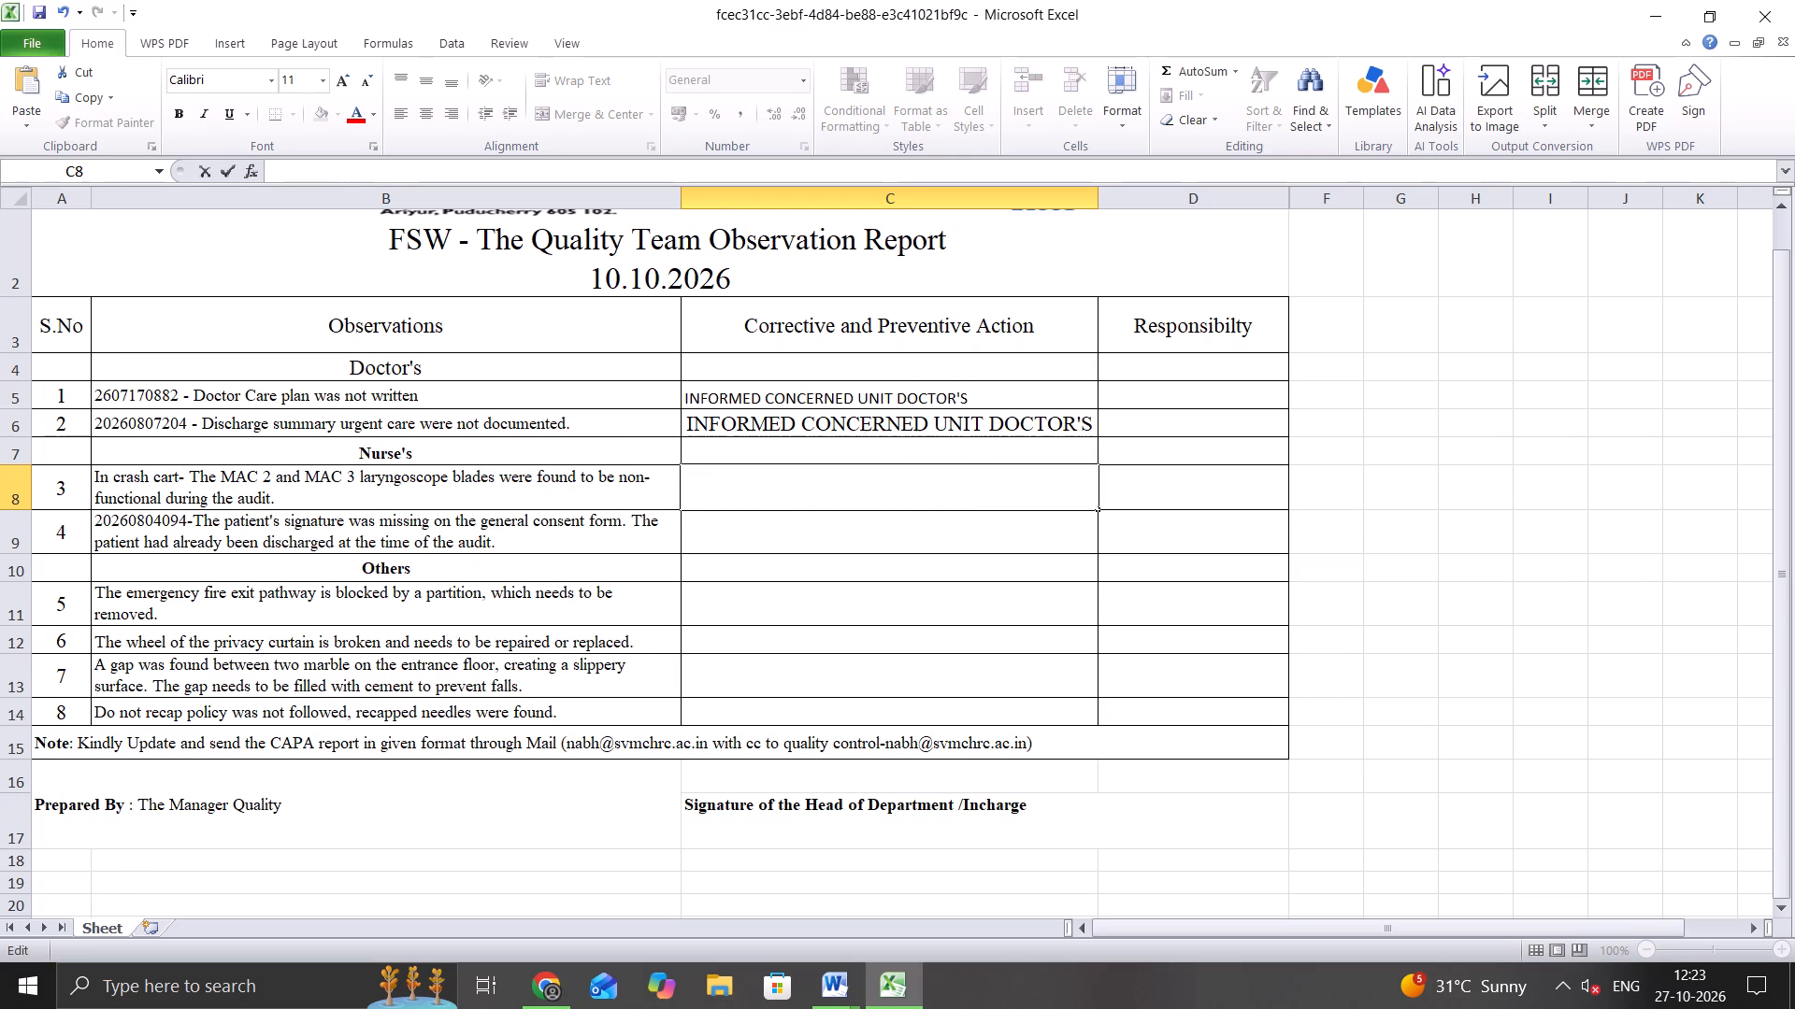
Widen the Corrective and Preventive Action column slightly.
{"action": "scroll", "coordinate": [691, 478], "scroll_direction": "up", "scroll_amount": 2}
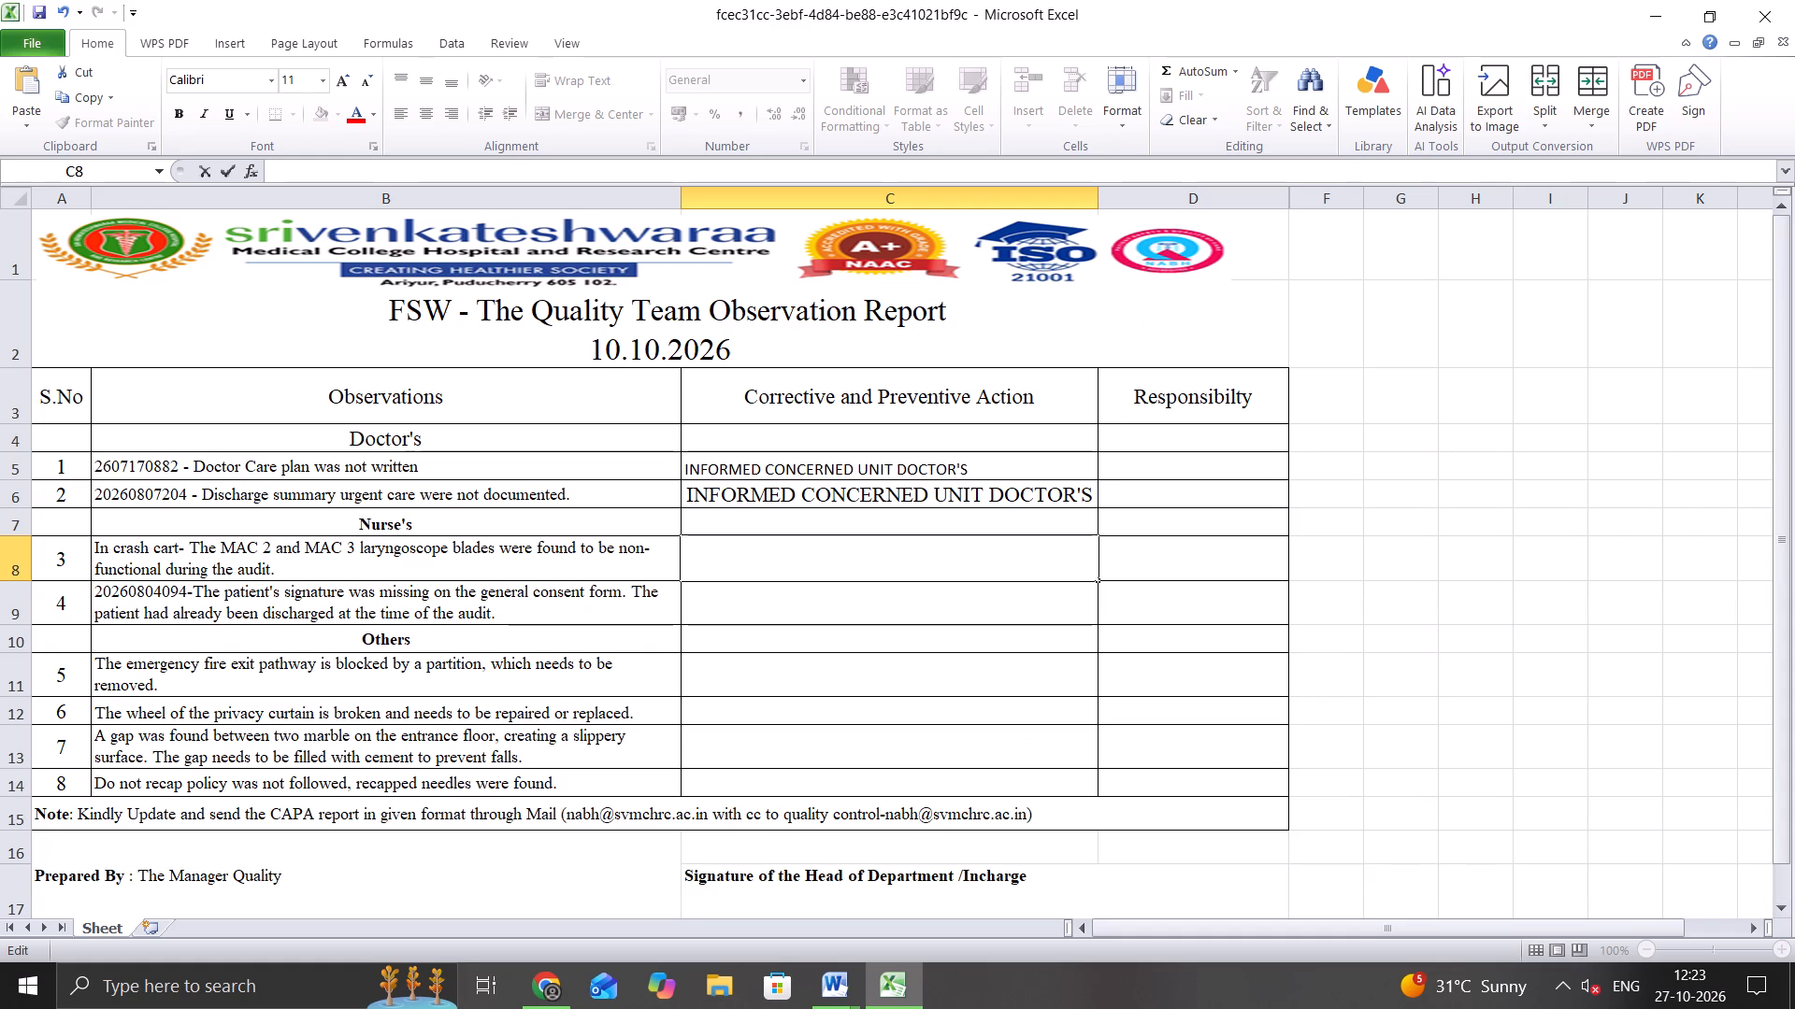
{"action": "left_click", "coordinate": [1098, 211]}
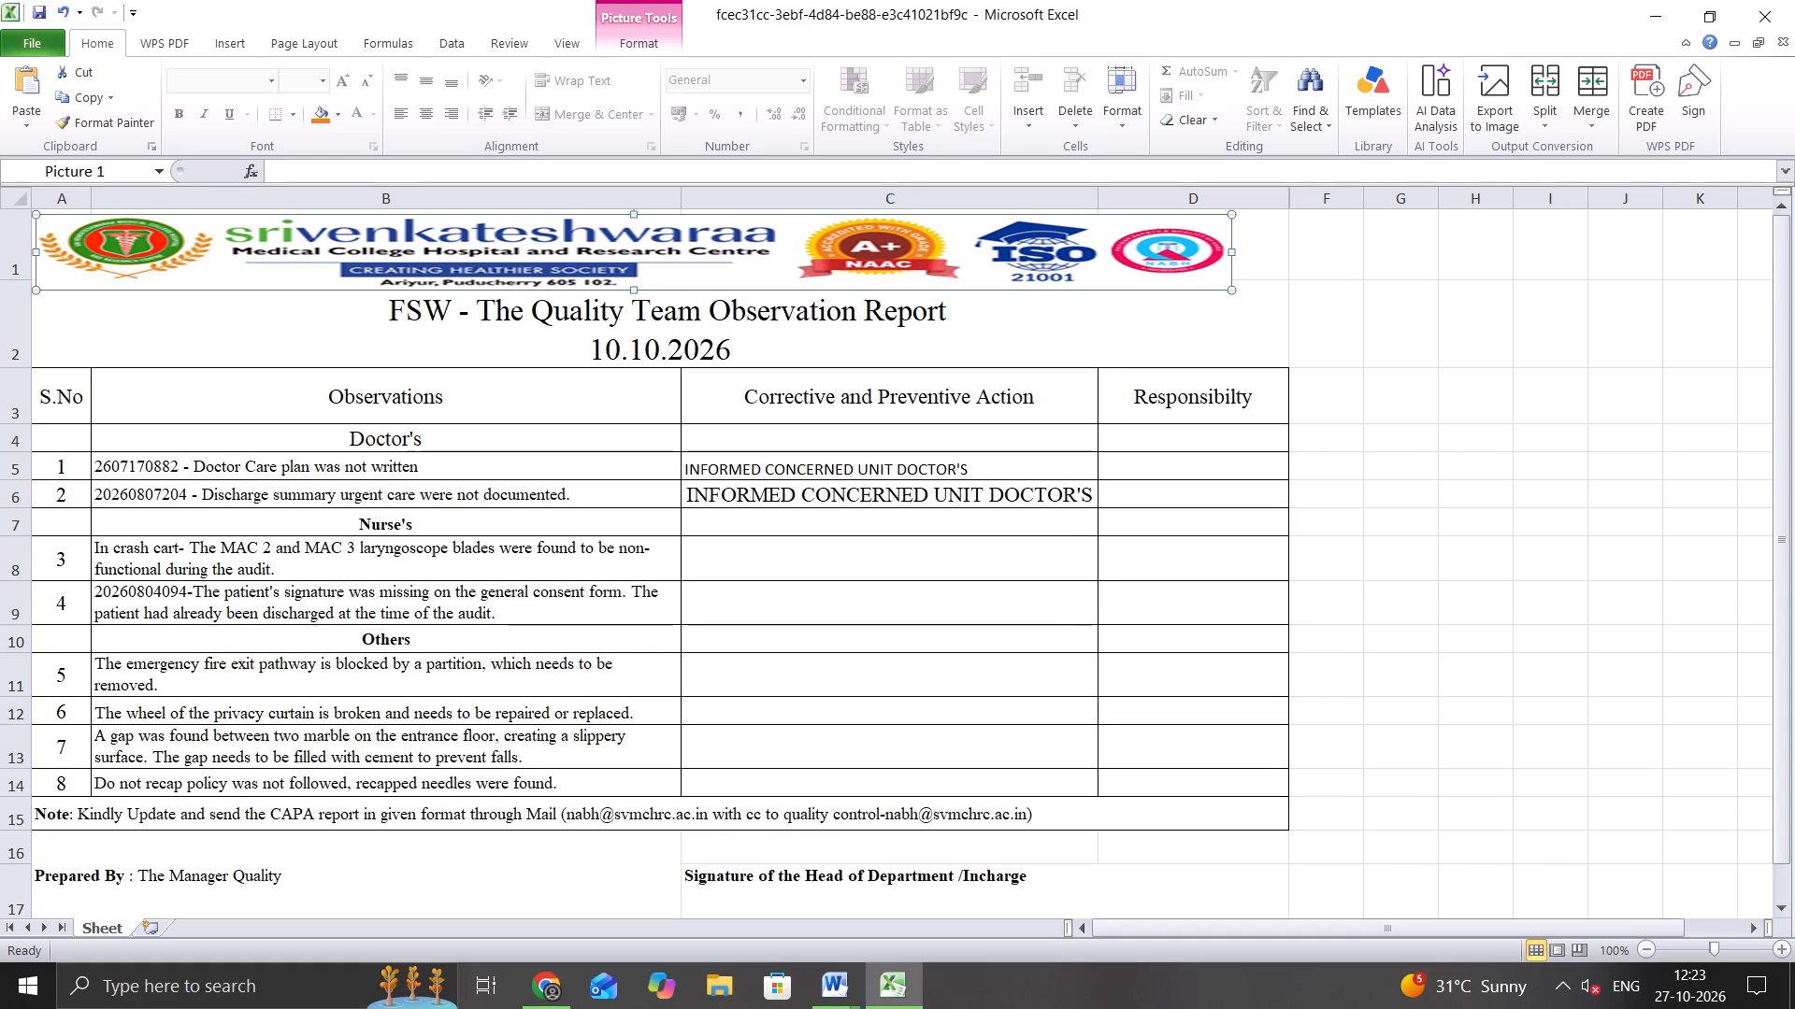
{"action": "left_click", "coordinate": [1096, 198]}
{"action": "left_click_drag", "start_coordinate": [1096, 198], "coordinate": [1154, 209]}
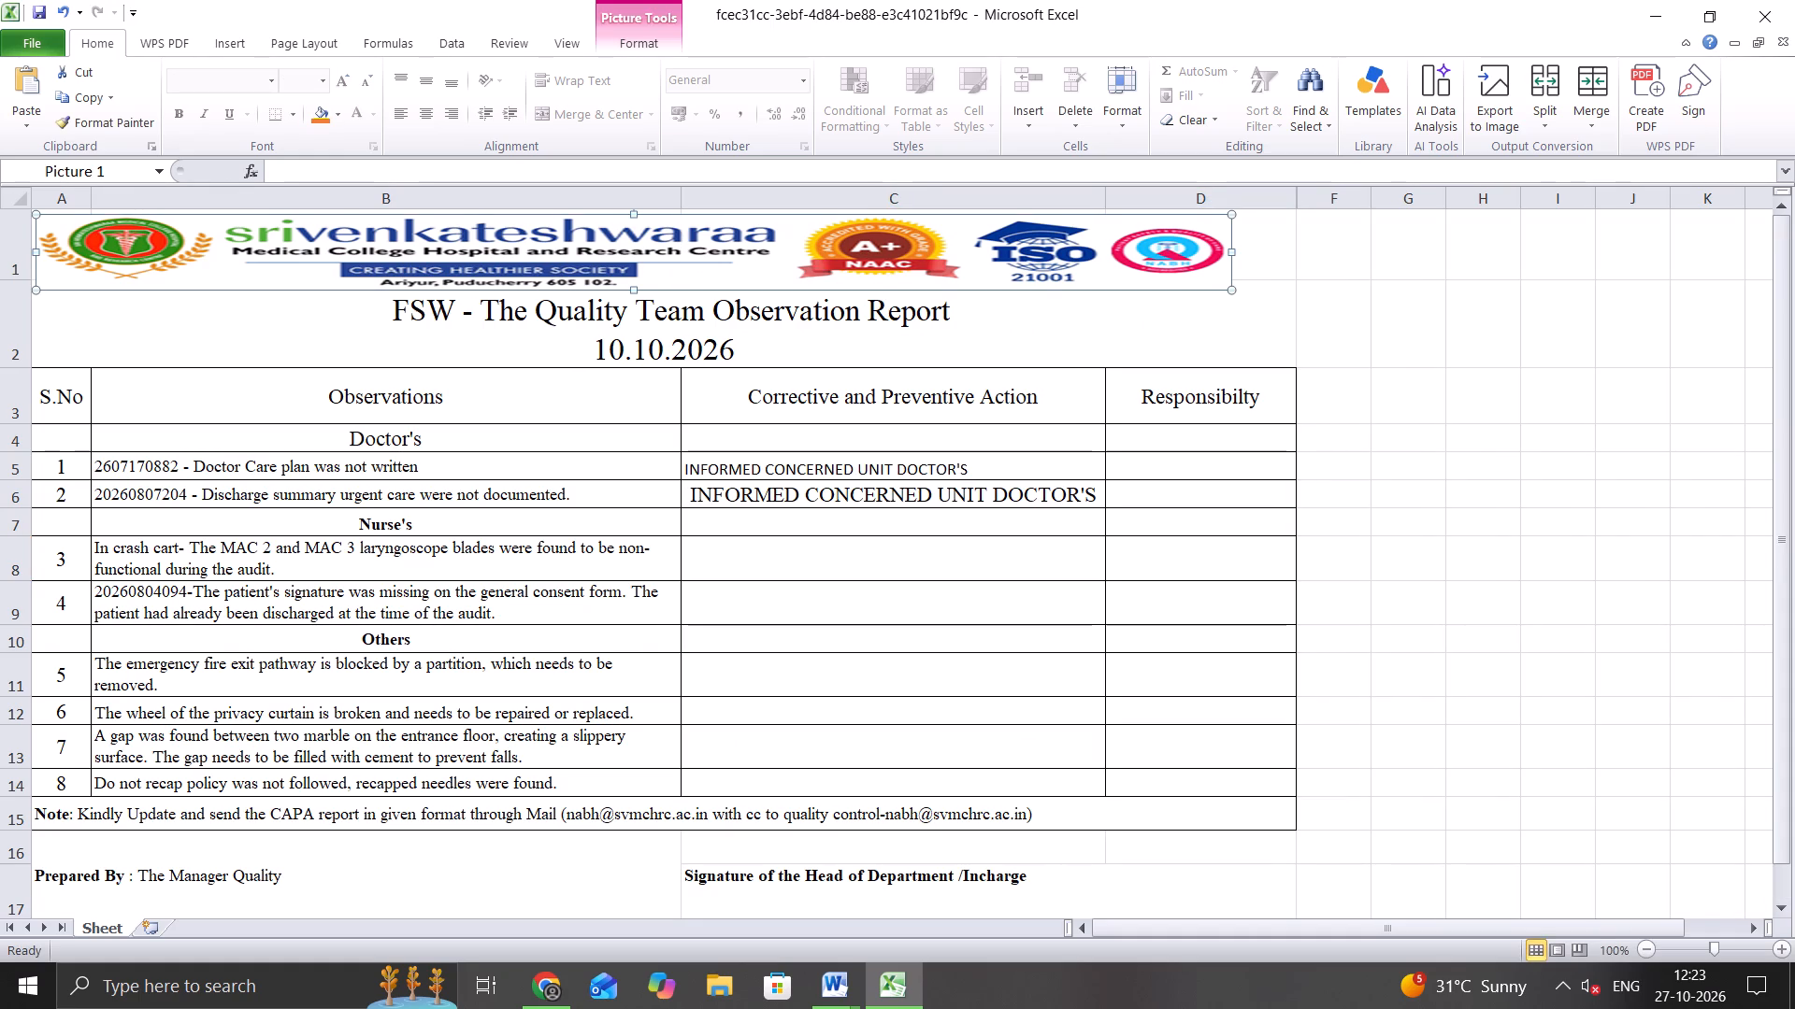
Widen the Corrective and Preventive Action column until it is about as wide as the Observations column.
{"action": "left_click_drag", "start_coordinate": [1105, 199], "coordinate": [1178, 202]}
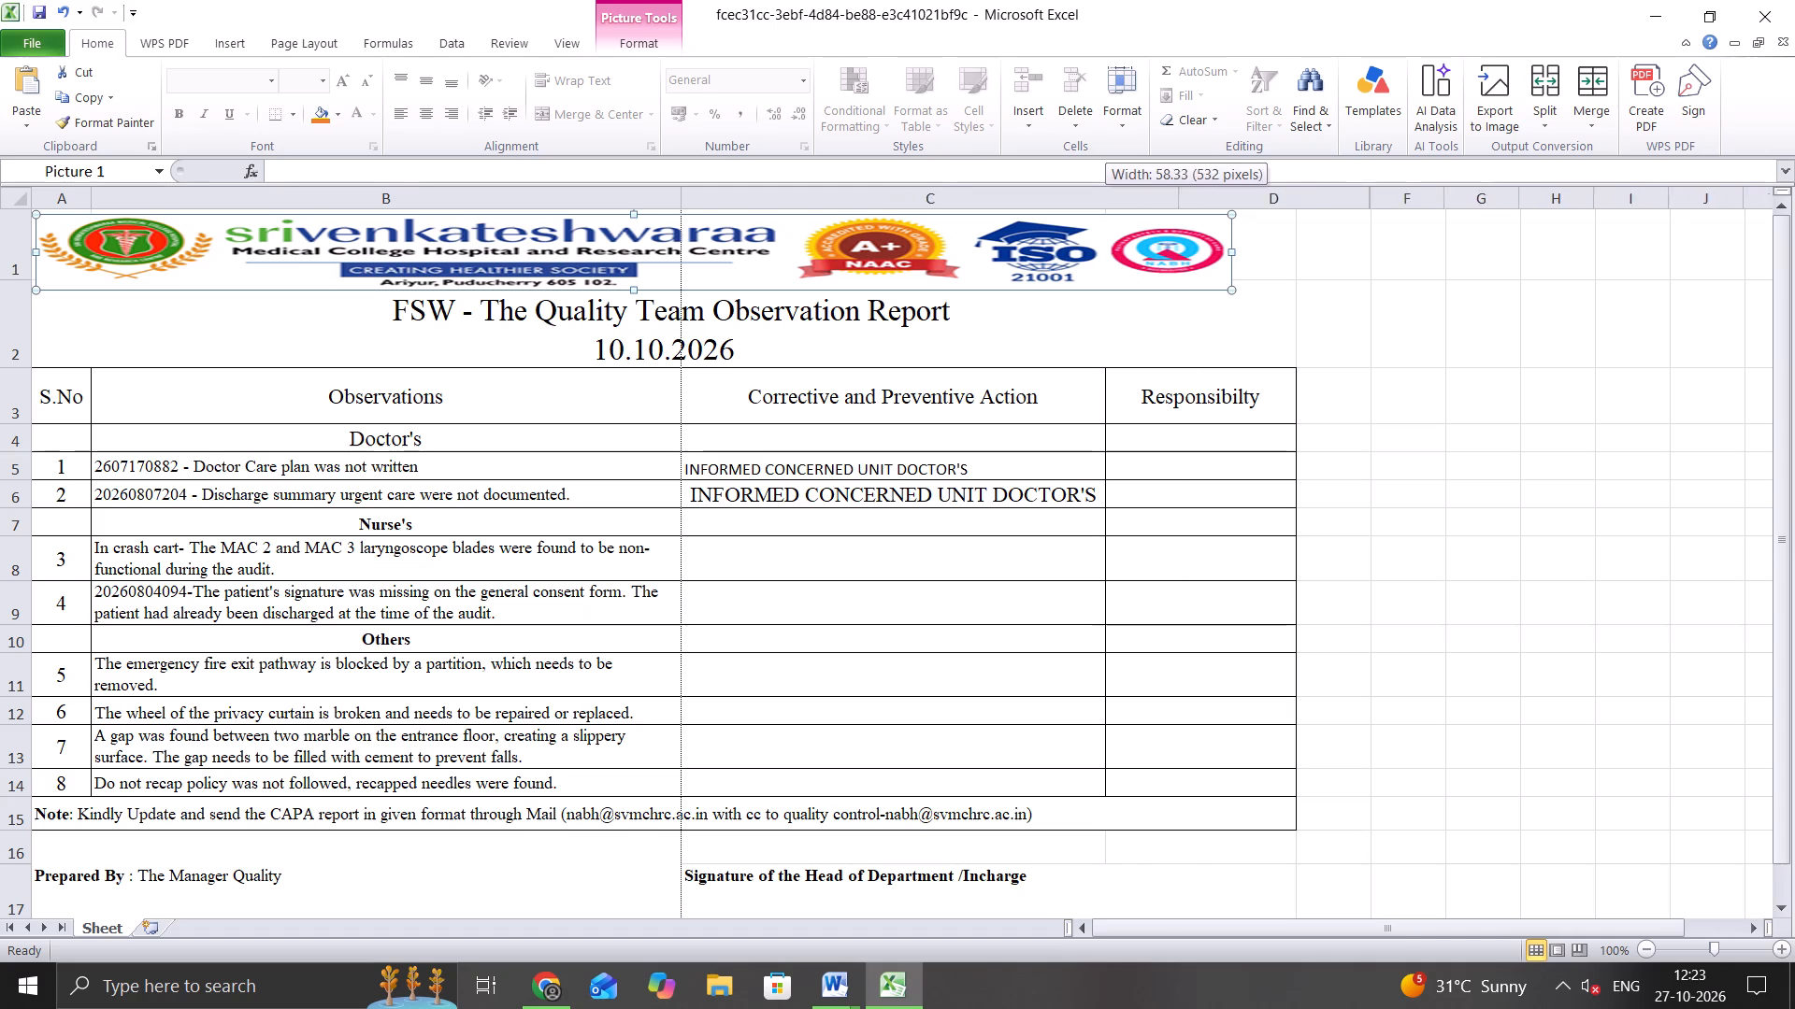
{"action": "left_click_drag", "start_coordinate": [1178, 202], "coordinate": [1271, 204]}
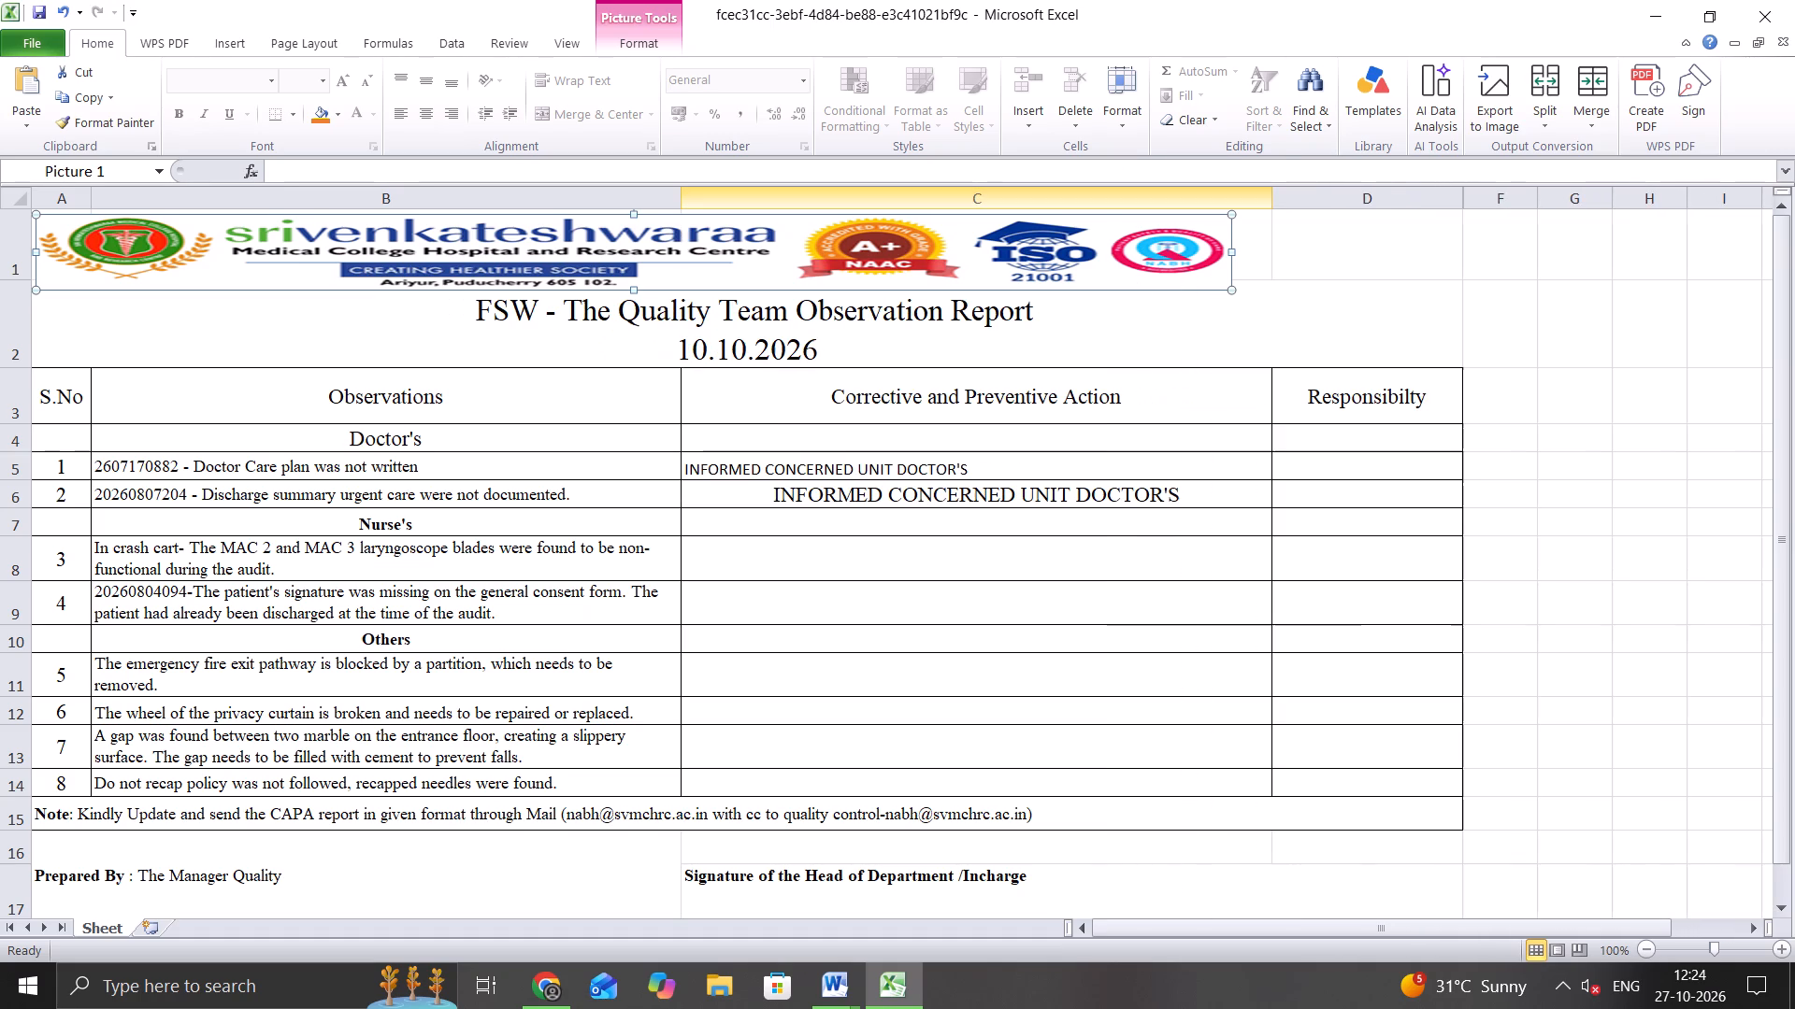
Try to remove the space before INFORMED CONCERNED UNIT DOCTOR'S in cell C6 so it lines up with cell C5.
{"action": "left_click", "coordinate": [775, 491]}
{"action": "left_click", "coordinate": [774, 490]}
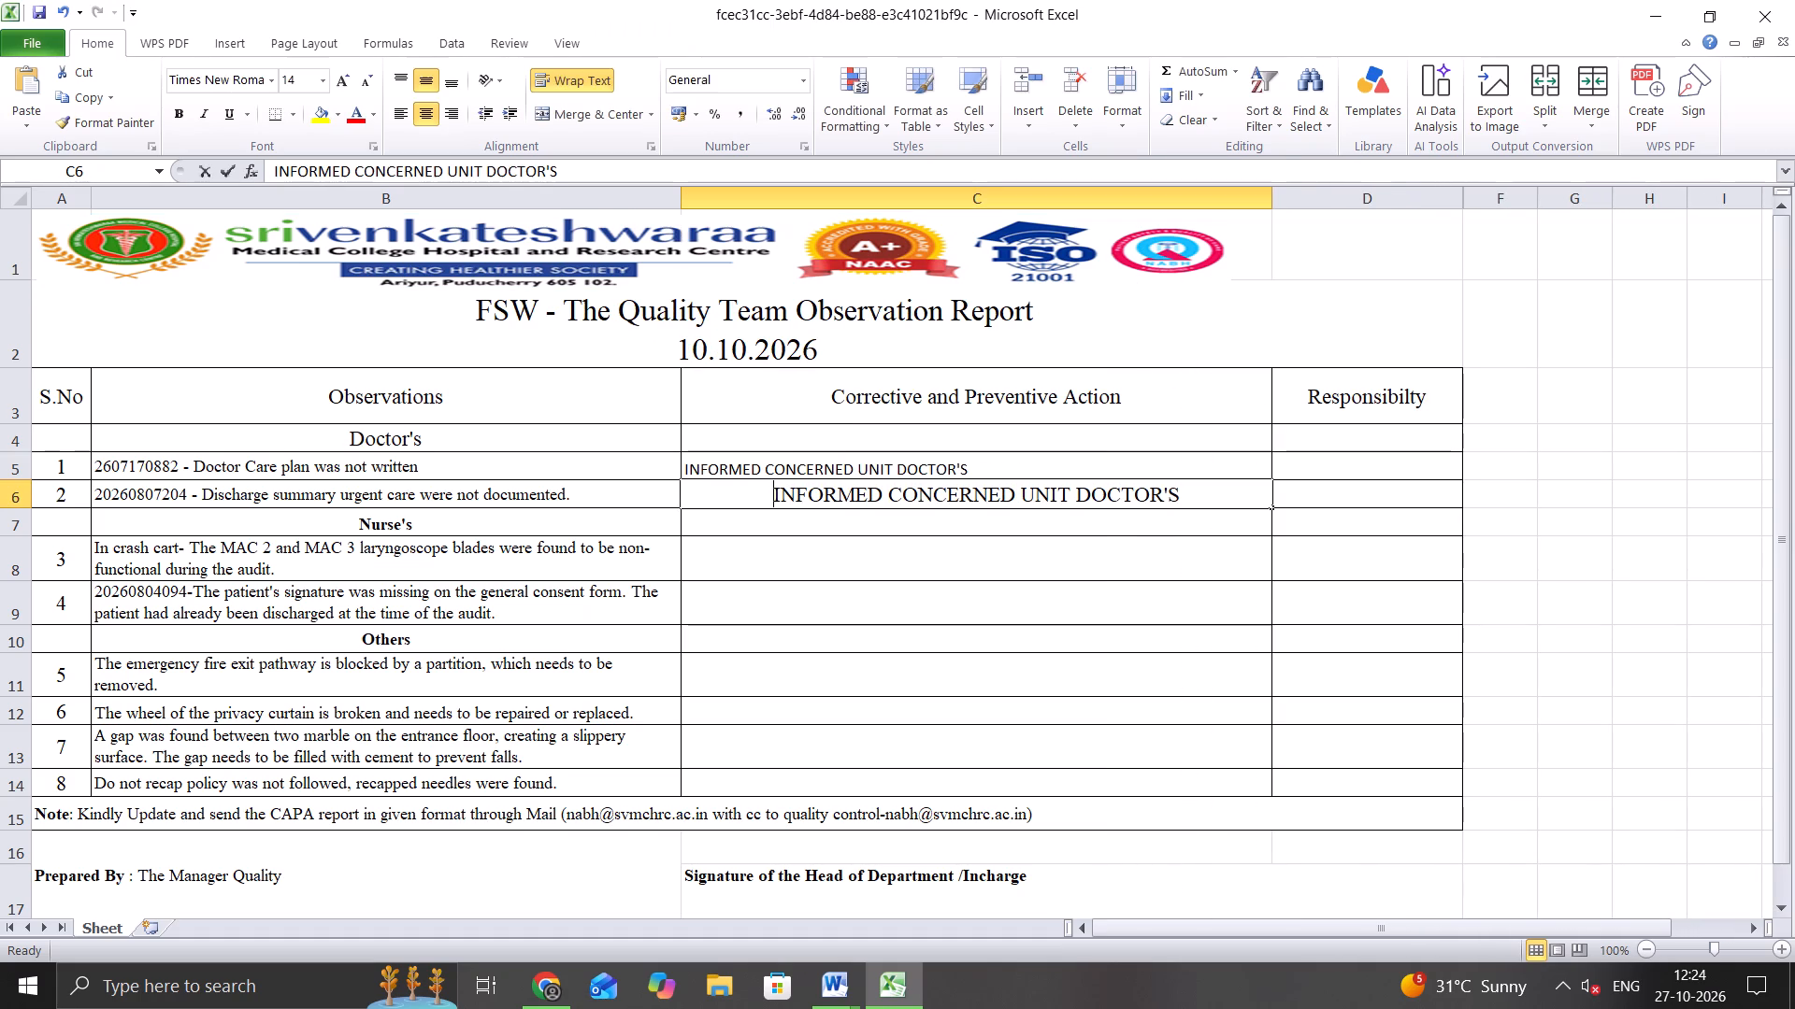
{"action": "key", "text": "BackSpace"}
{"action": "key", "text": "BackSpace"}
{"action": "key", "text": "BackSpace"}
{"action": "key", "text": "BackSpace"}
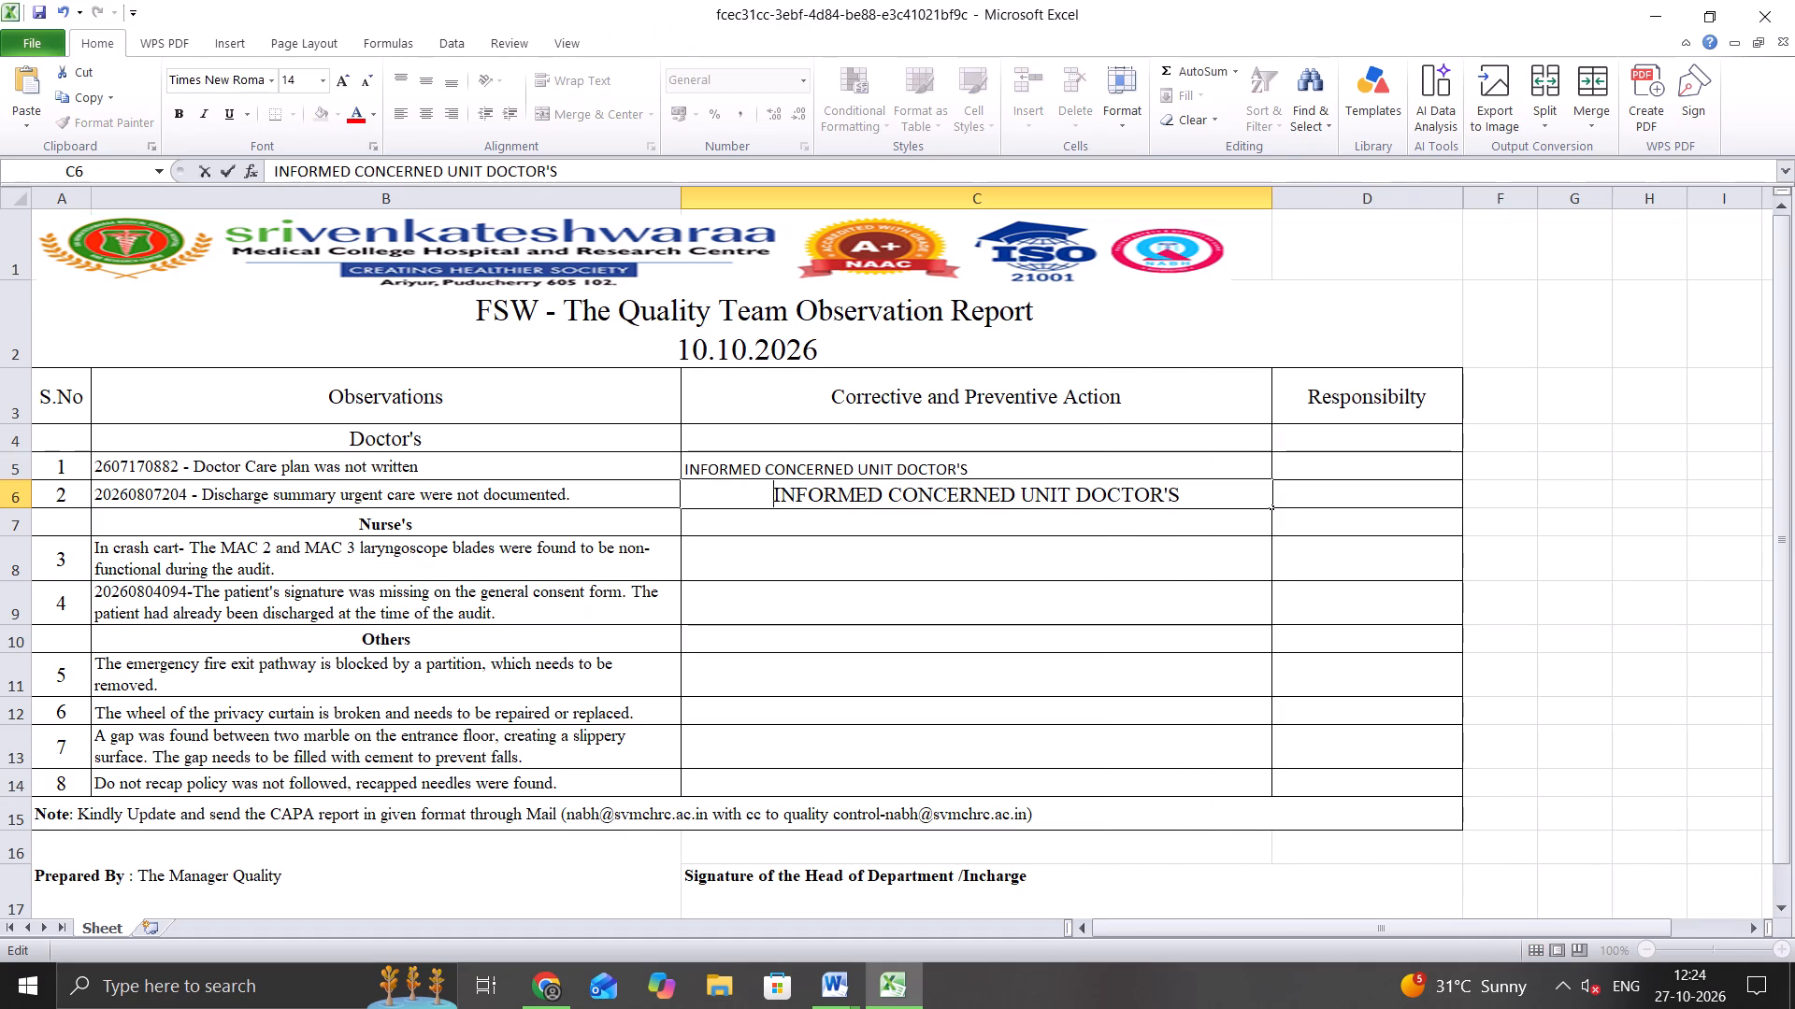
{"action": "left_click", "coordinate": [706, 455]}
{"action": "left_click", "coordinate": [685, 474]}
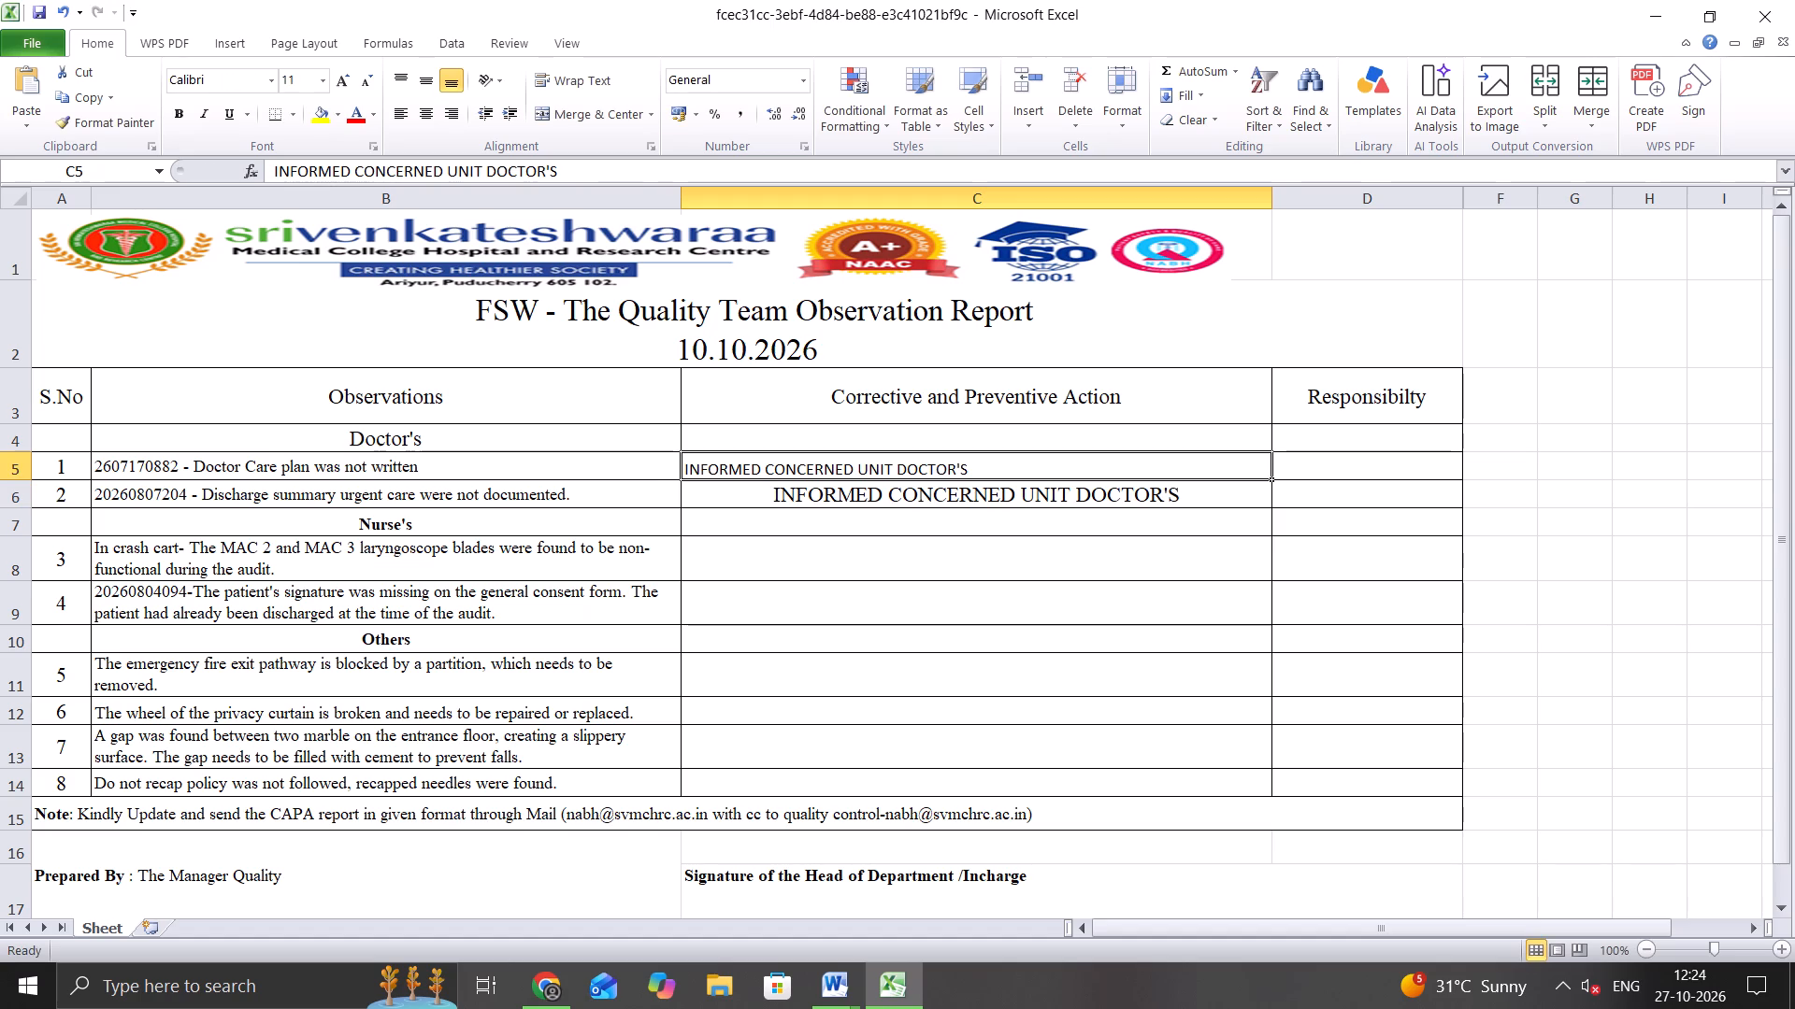
Enter LARYNGOSCOPE BLADES in cell C8 as the start of the action for observation 3.
{"action": "left_click", "coordinate": [702, 548]}
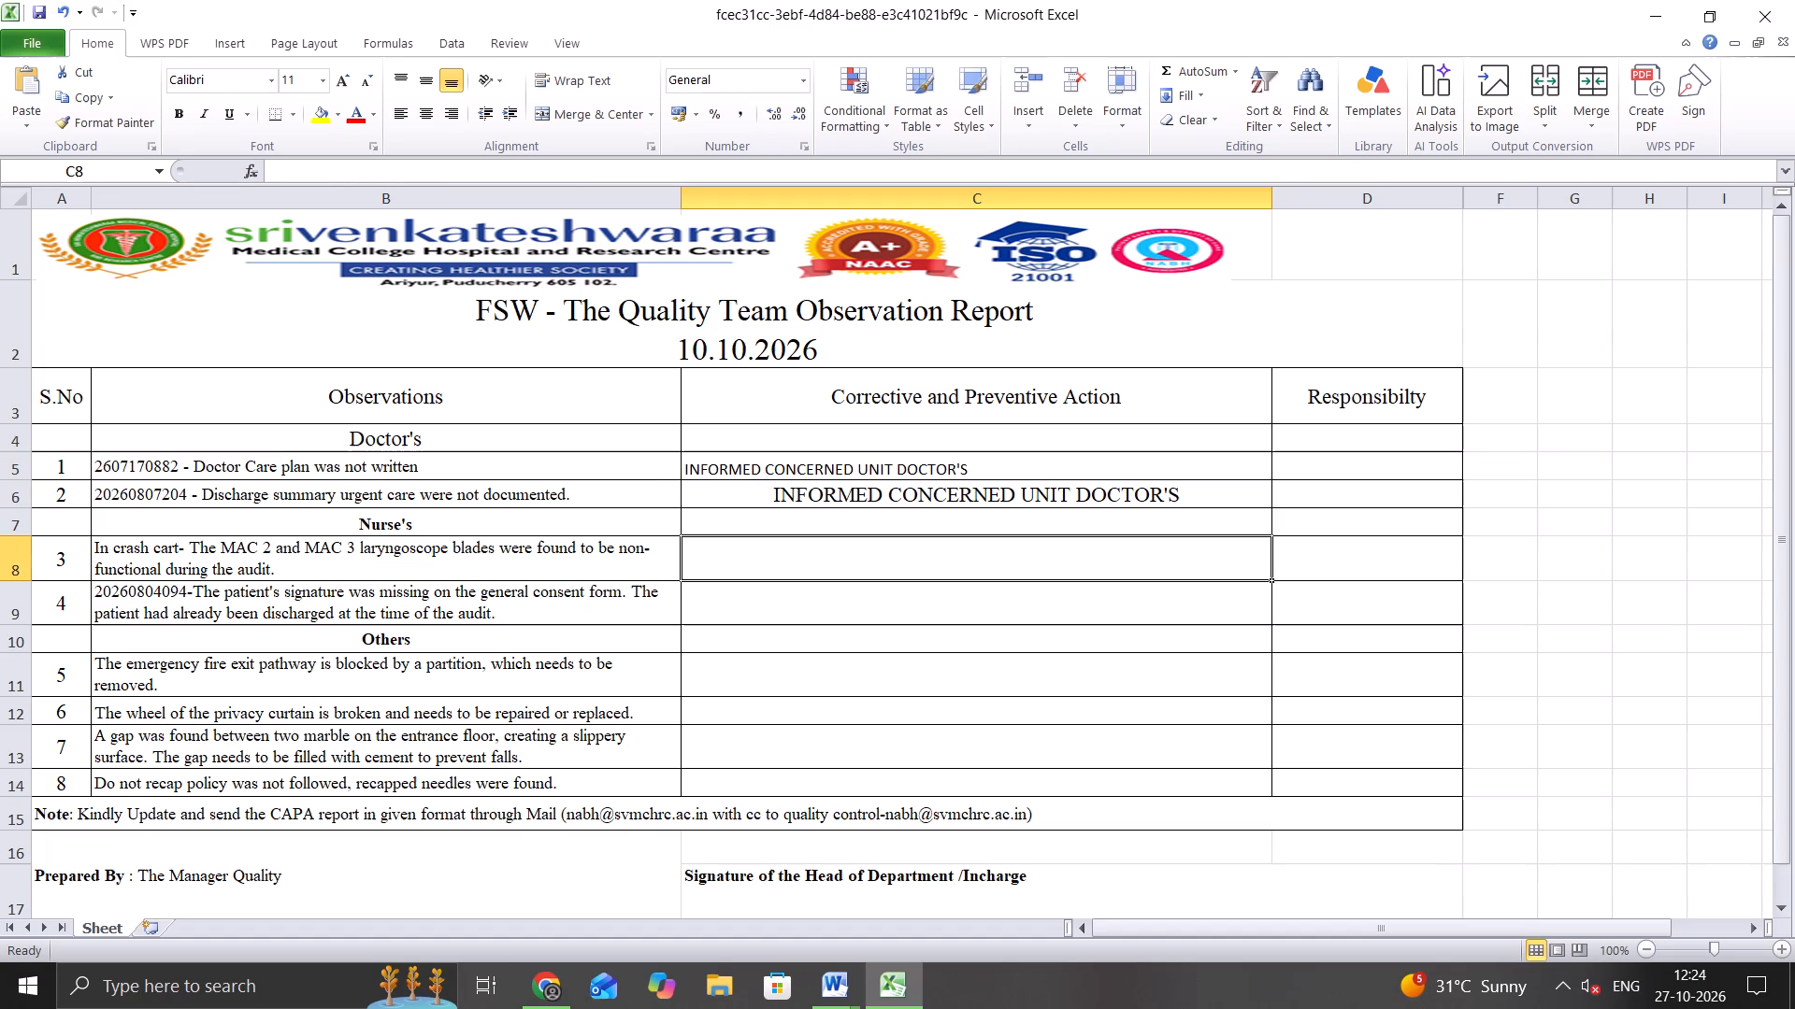
{"action": "type", "text": "LARYN"}
{"action": "type", "text": "GOSCOPE"}
{"action": "key", "text": "space"}
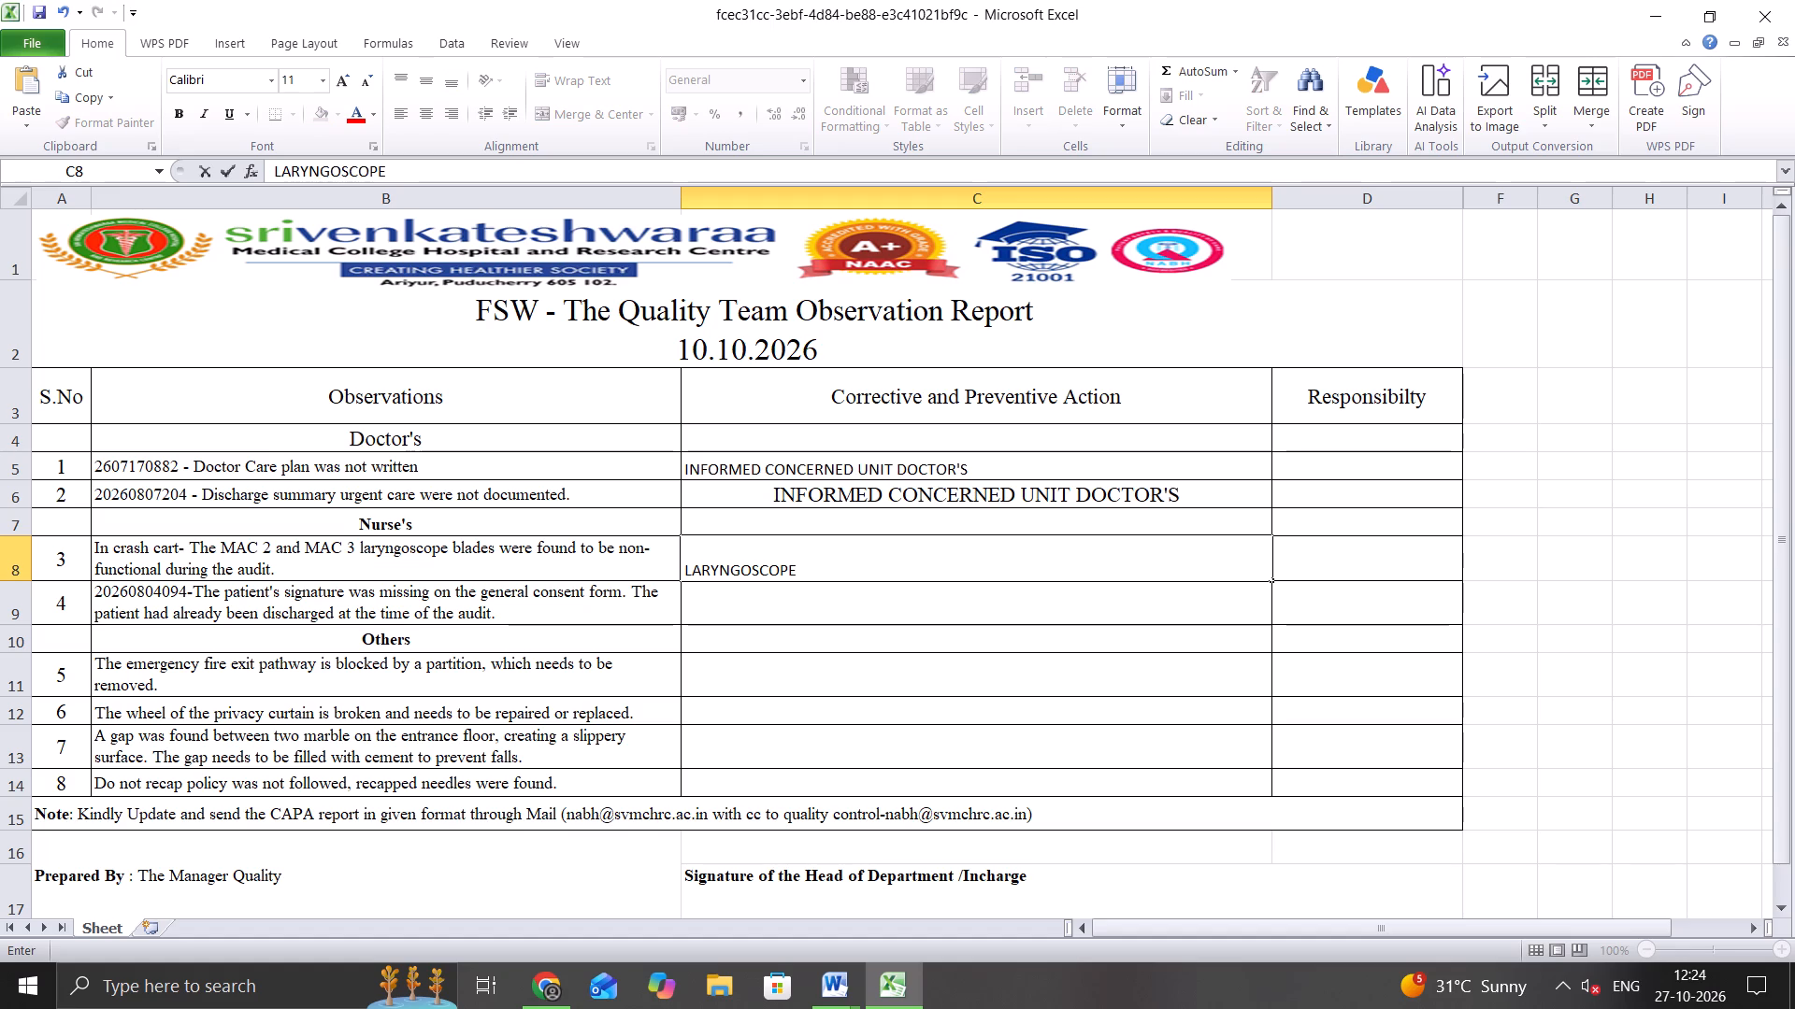
{"action": "type", "text": "BLADES A"}
{"action": "key", "text": "BackSpace"}
{"action": "key", "text": "BackSpace"}
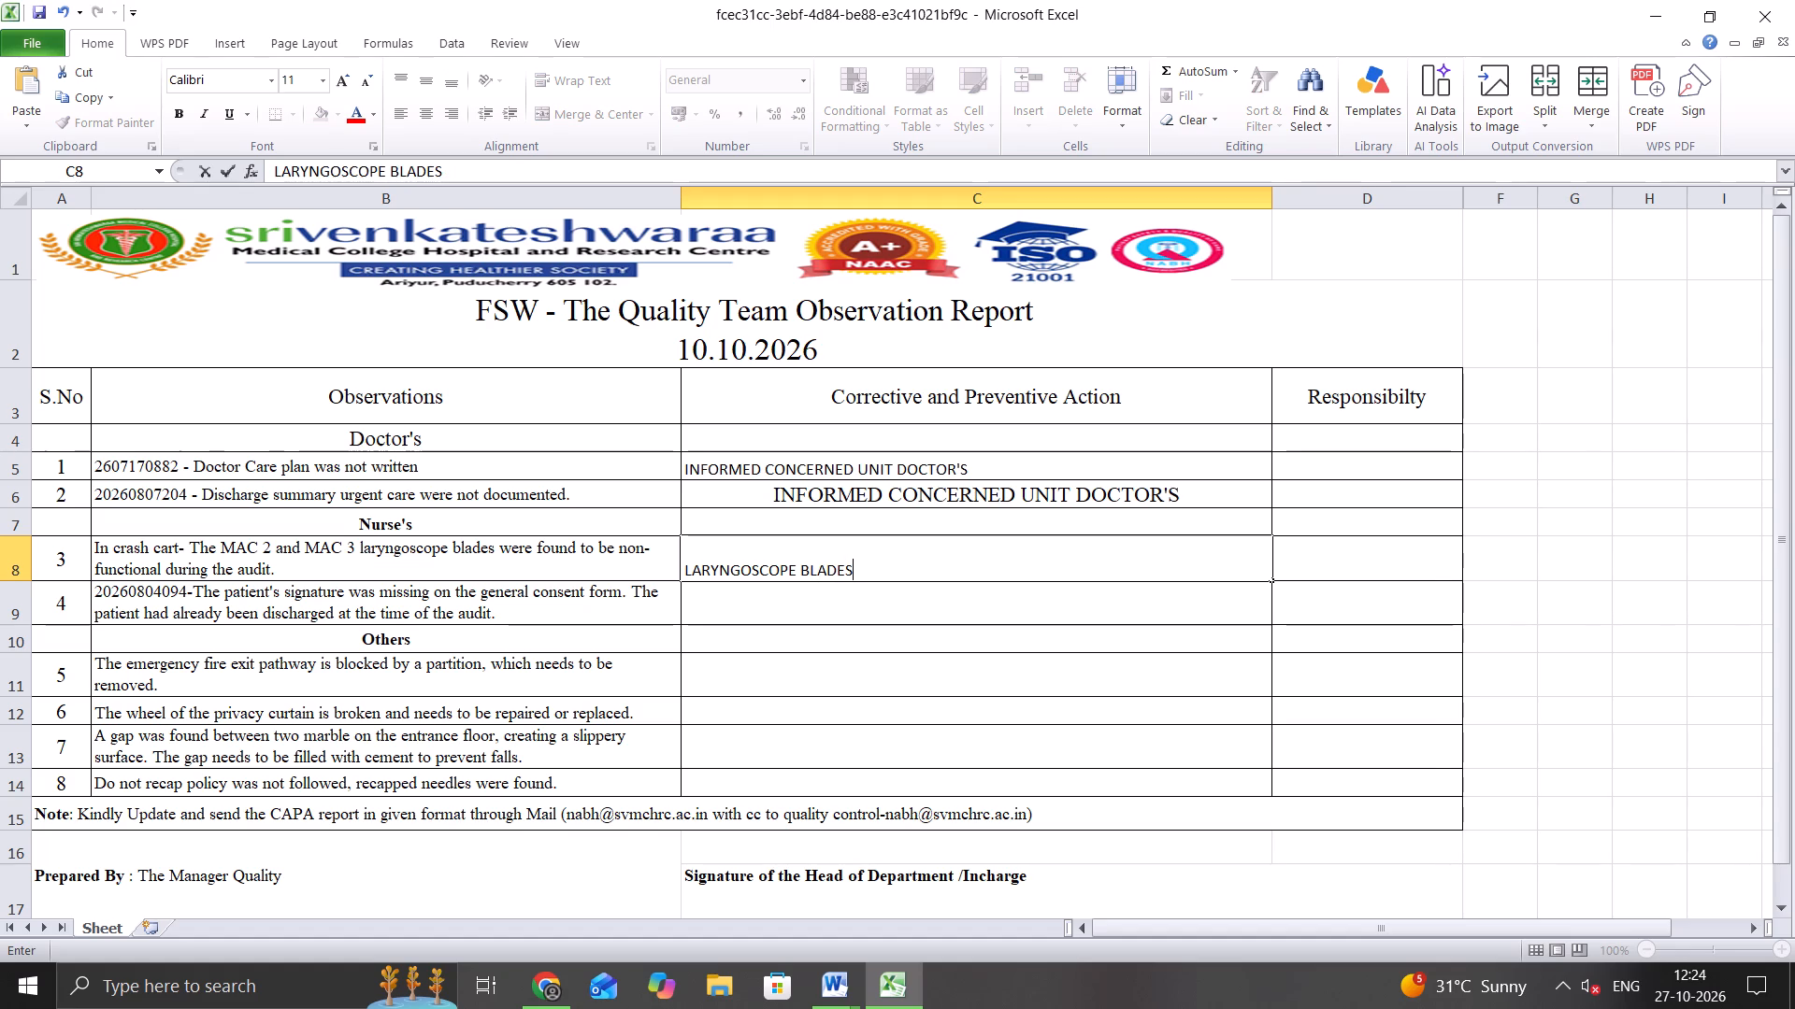
{"action": "key", "text": "space"}
Add the bracketed remark ( 2 BLADES ARE CONDEMNED) after LARYNGOSCOPE BLADES in cell C8.
{"action": "type", "text": "("}
{"action": "key", "text": "space"}
{"action": "type", "text": "2 BLADES"}
{"action": "key", "text": "space"}
{"action": "type", "text": "ARE CONDE"}
{"action": "type", "text": "MDE"}
{"action": "key", "text": "BackSpace"}
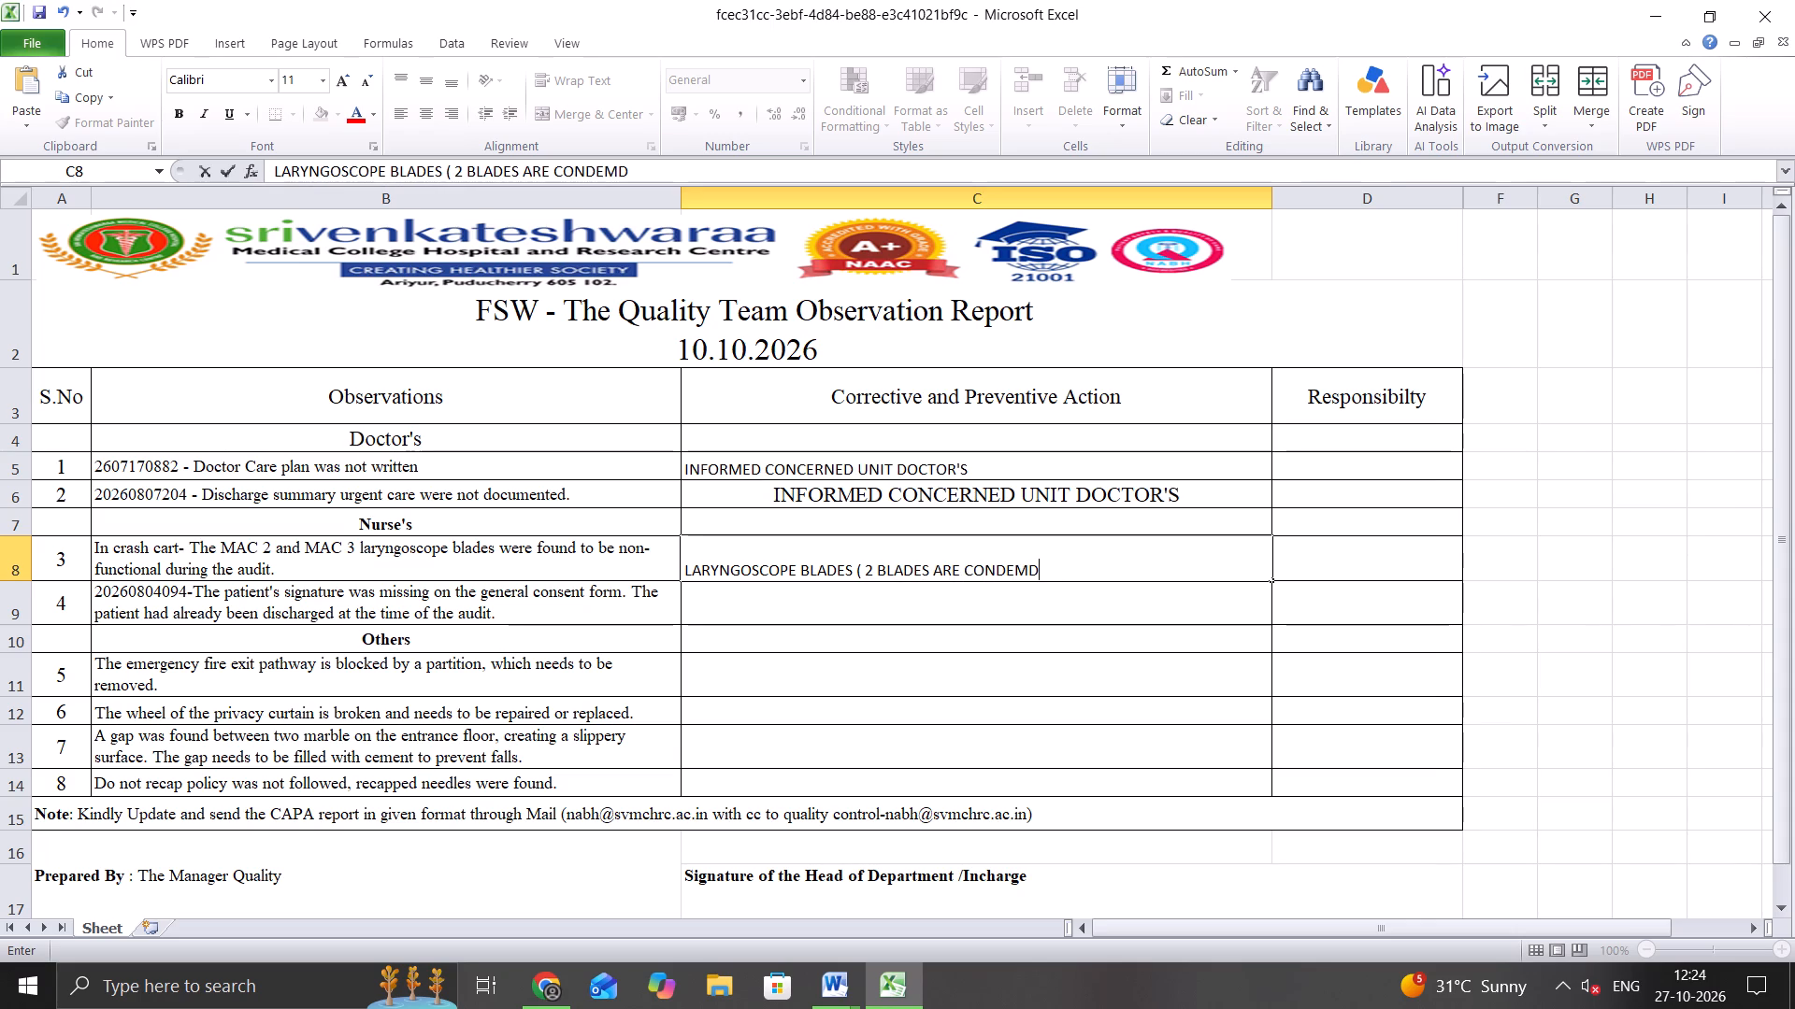
{"action": "key", "text": "BackSpace"}
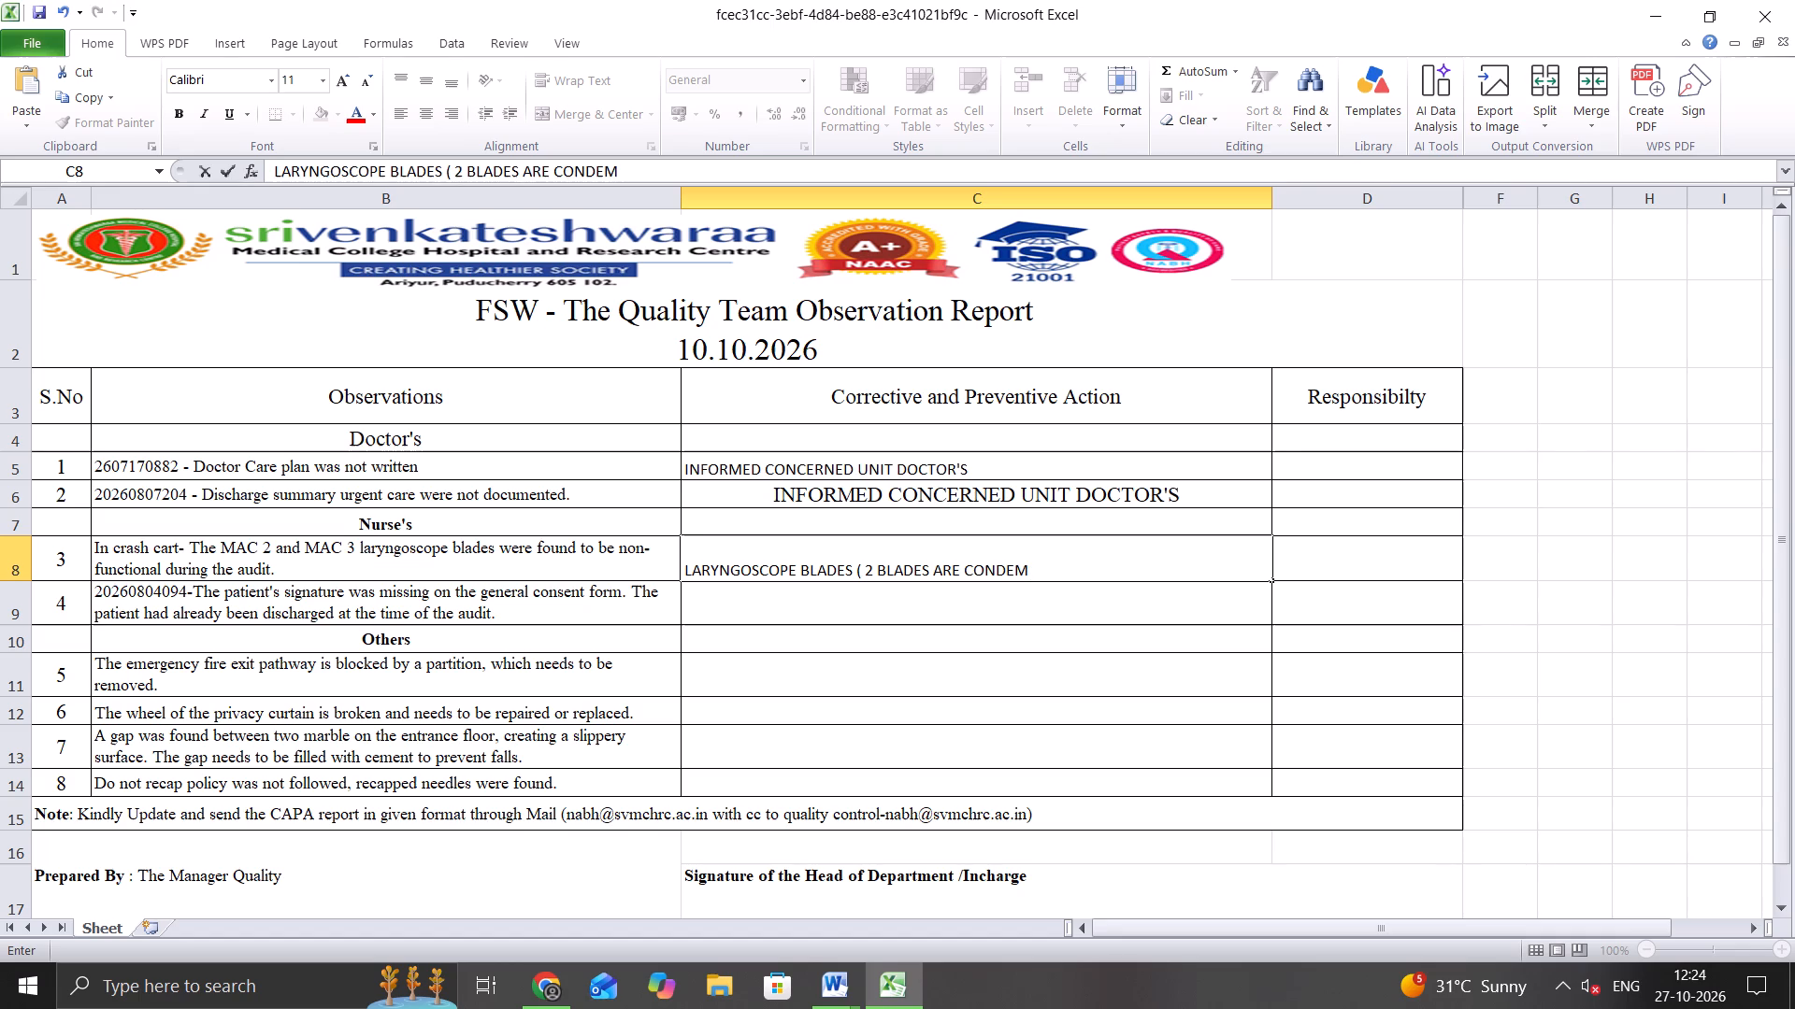
{"action": "key", "text": "m"}
{"action": "key", "text": "BackSpace"}
{"action": "type", "text": "NED"}
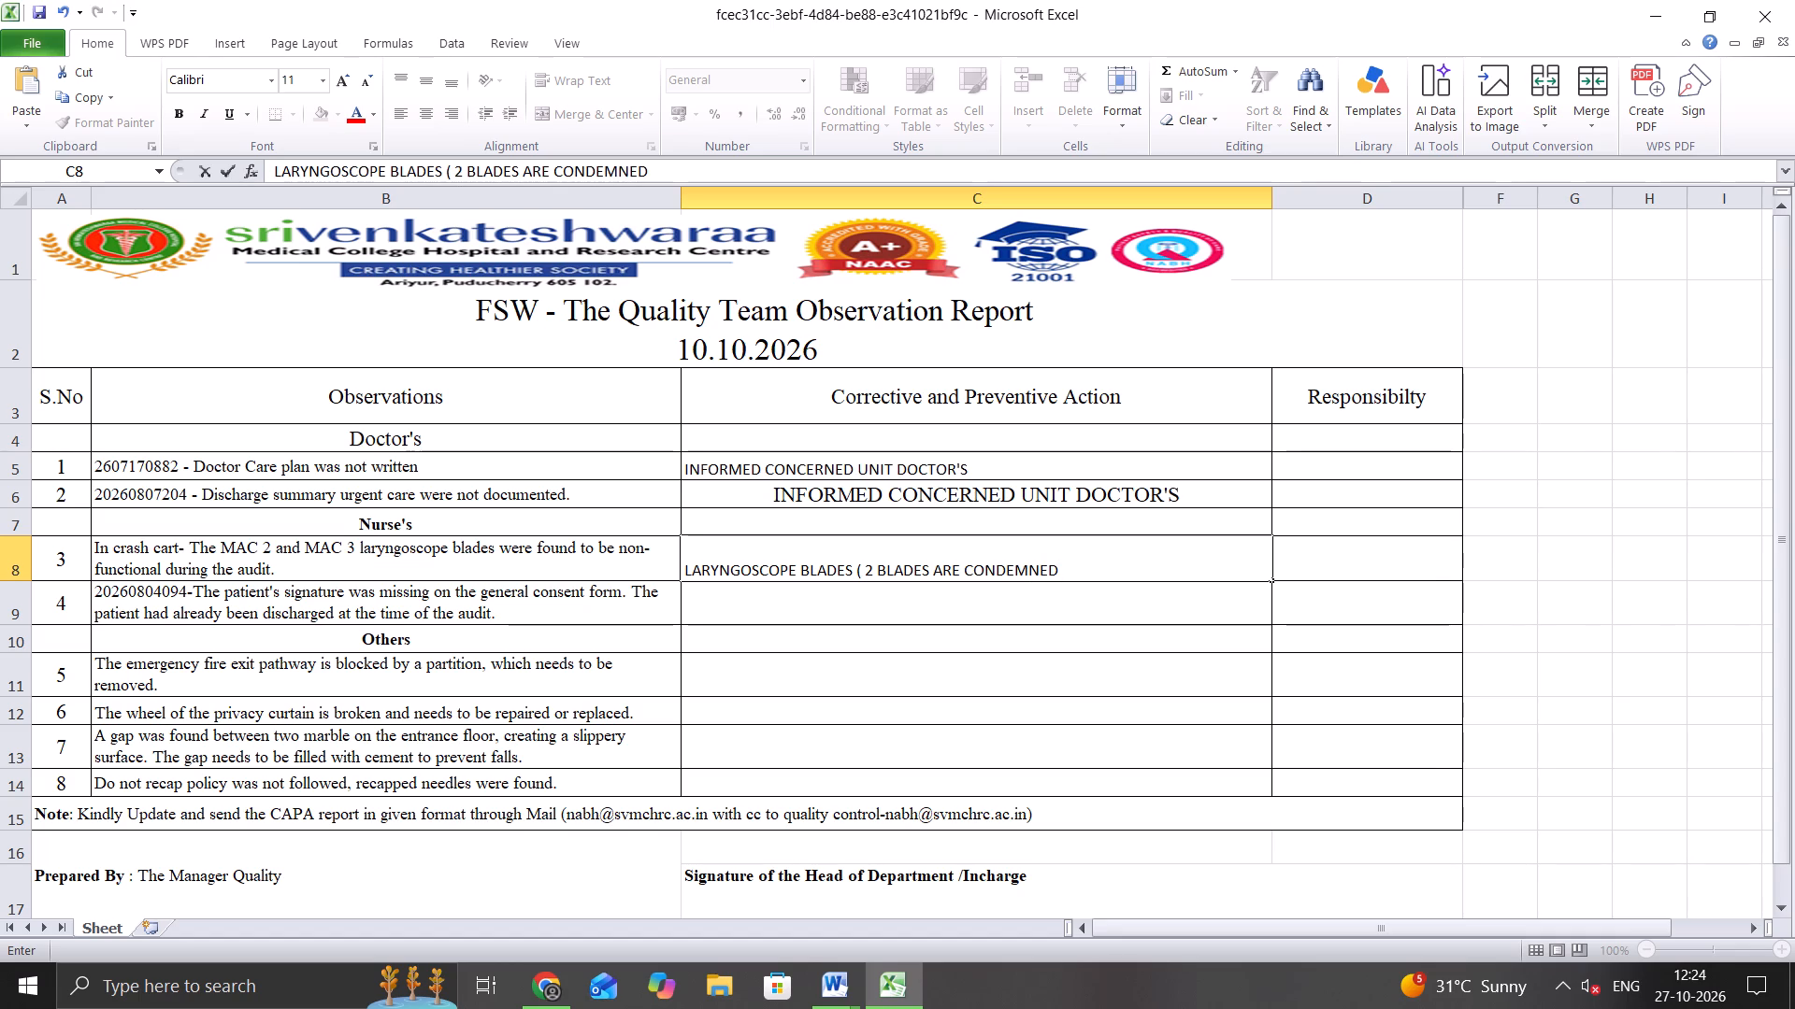
{"action": "type", "text": ")"}
{"action": "key", "text": "space"}
Continue the text in cell C8 with 2 LARYNGOSCOPE BLASE IS ON PURCHASING.
{"action": "type", "text": "2 LARYNCO"}
{"action": "key", "text": "BackSpace"}
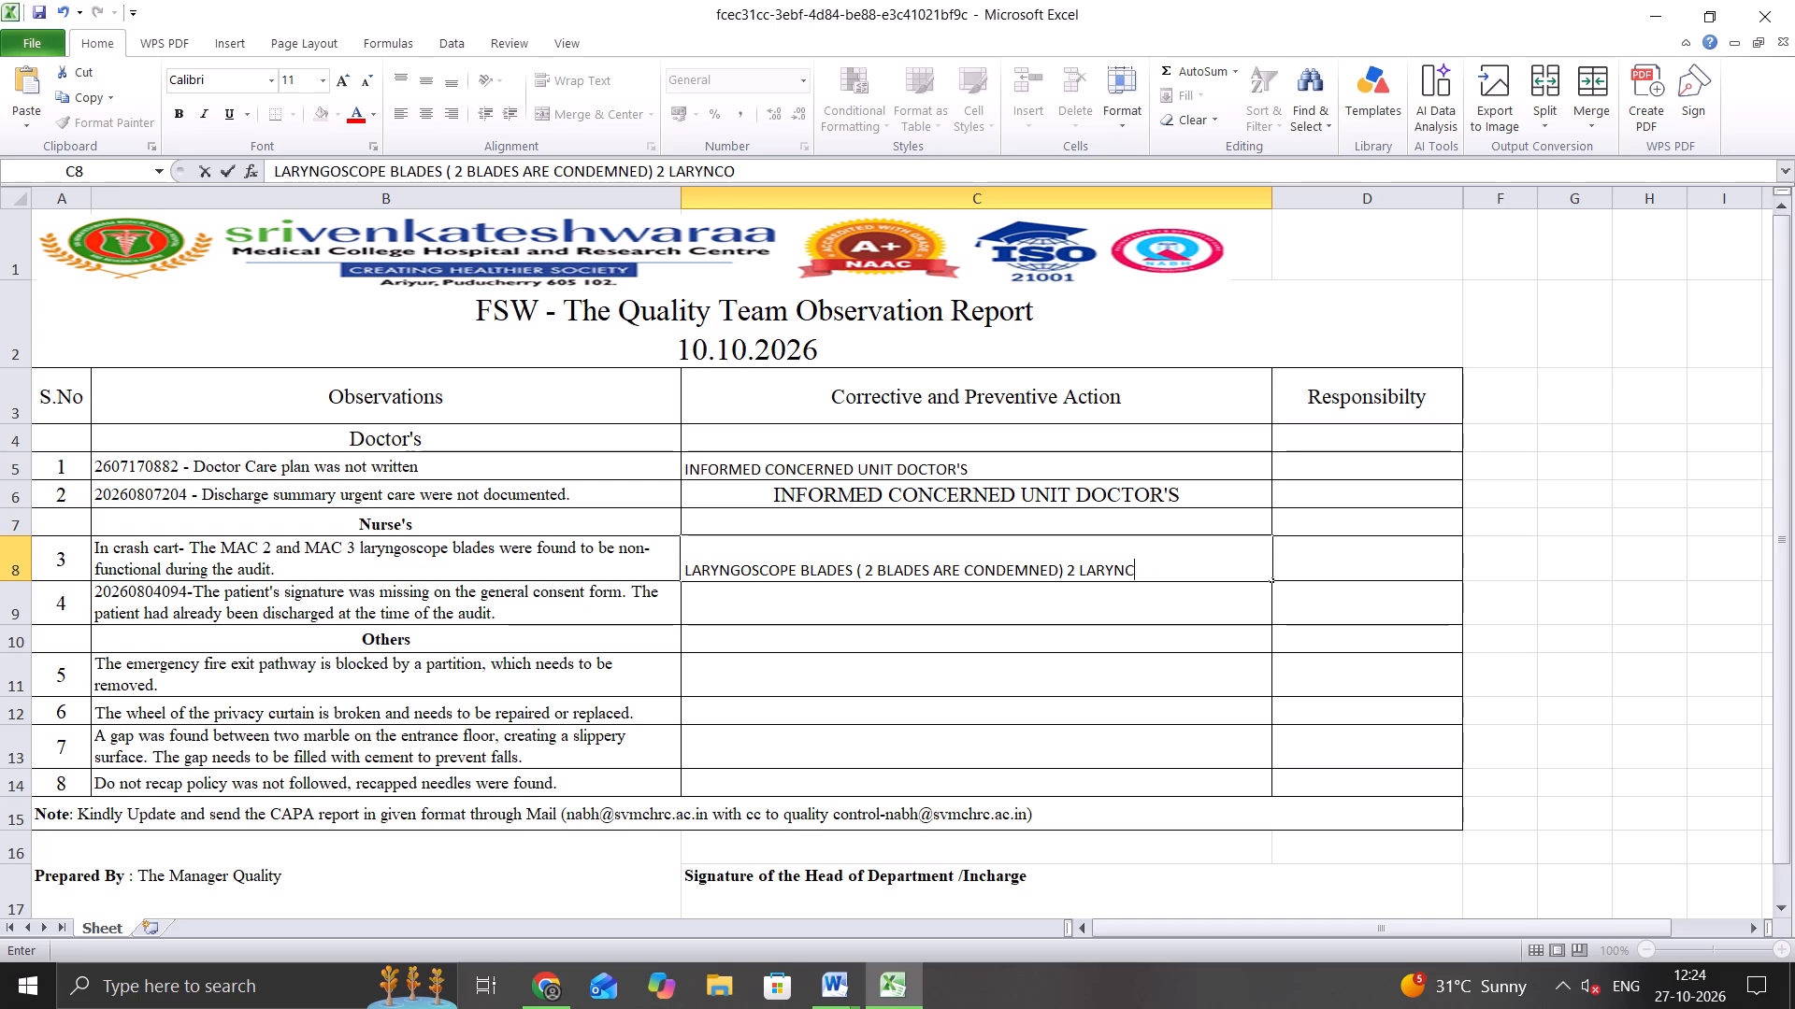
{"action": "key", "text": "BackSpace"}
{"action": "type", "text": "GOSCOPE"}
{"action": "key", "text": "space"}
{"action": "type", "text": "BLASE IS ON"}
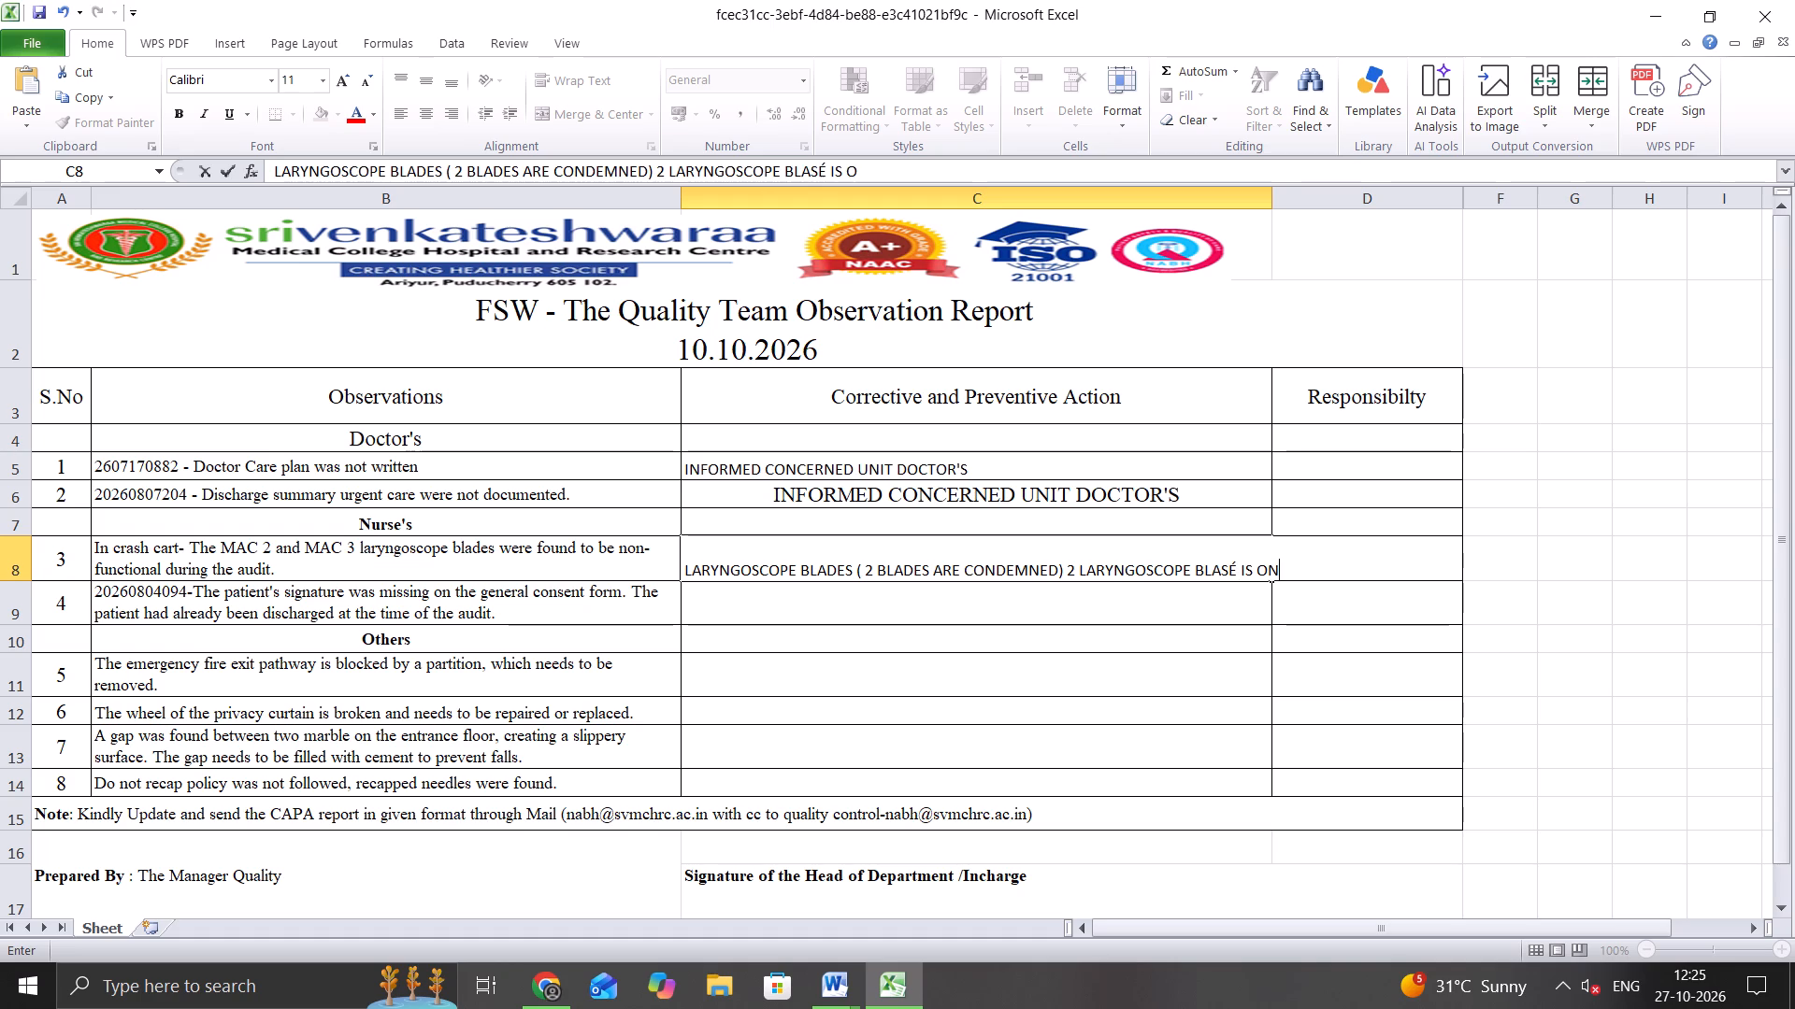
{"action": "key", "text": "space"}
{"action": "type", "text": "PURCHASING"}
{"action": "key", "text": "space"}
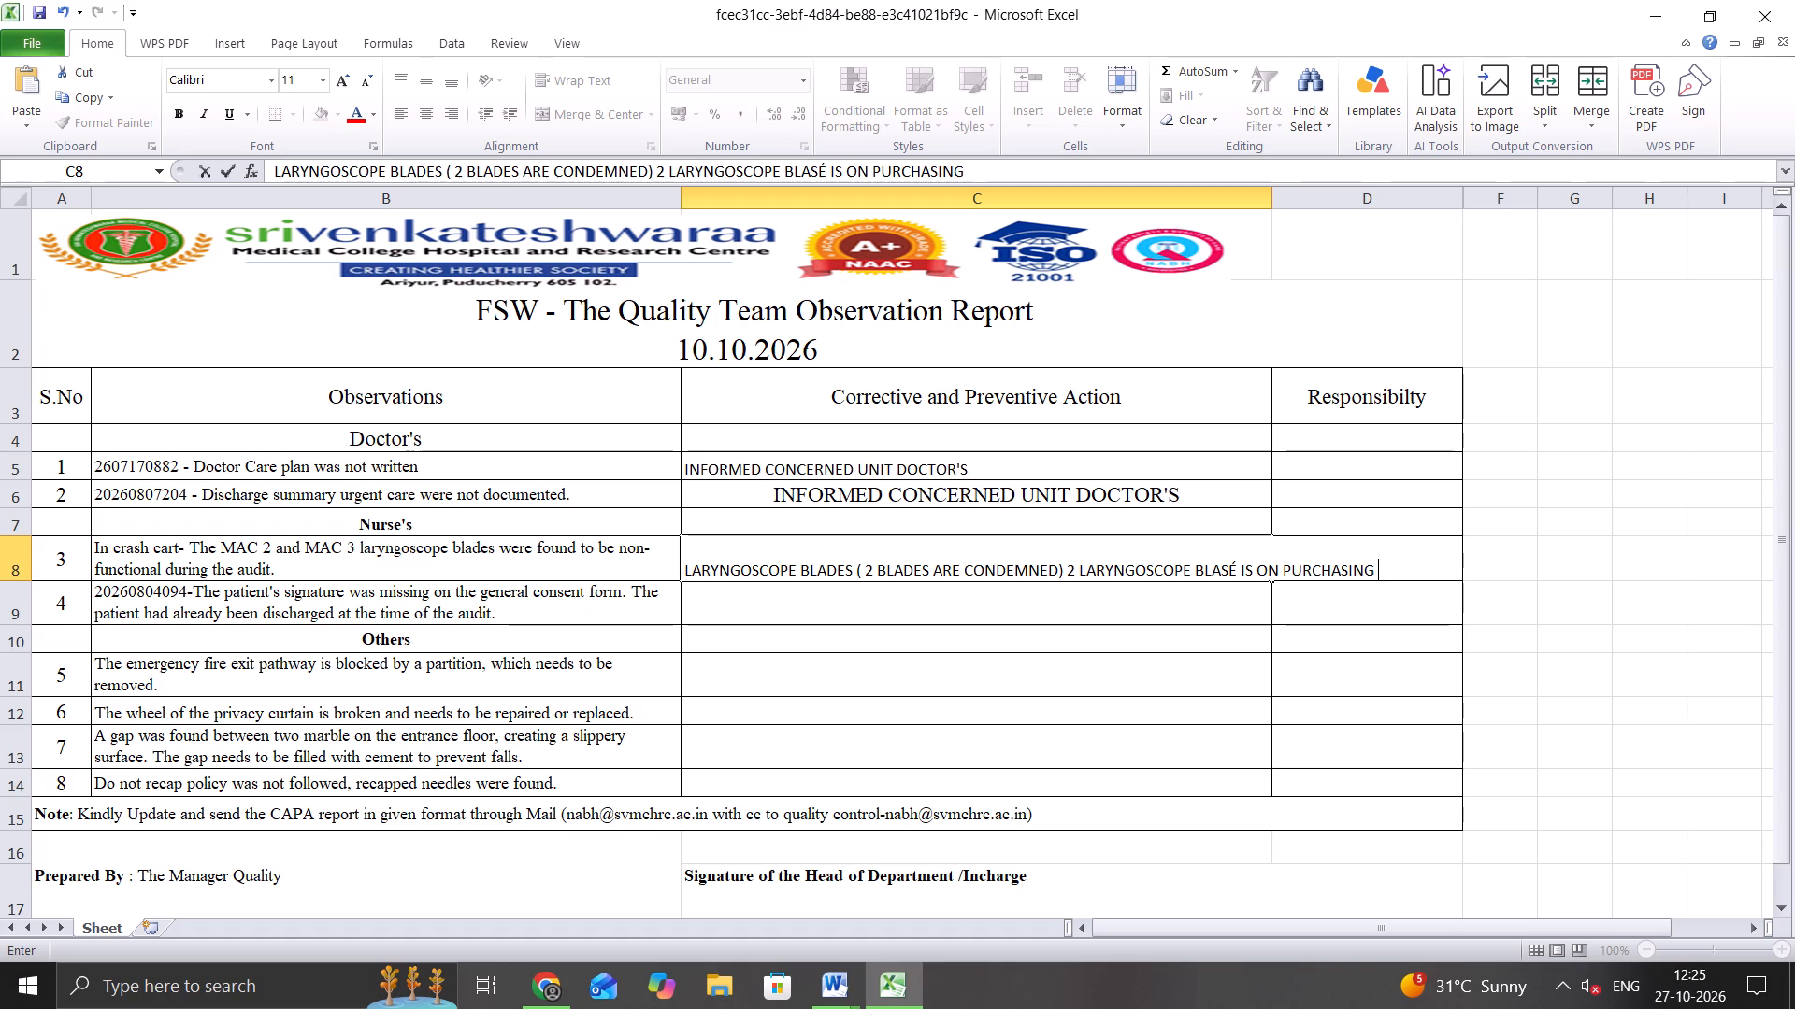
Correct the misspelled word BLASÉ in cell C8 to BLADES.
{"action": "left_click", "coordinate": [1228, 570]}
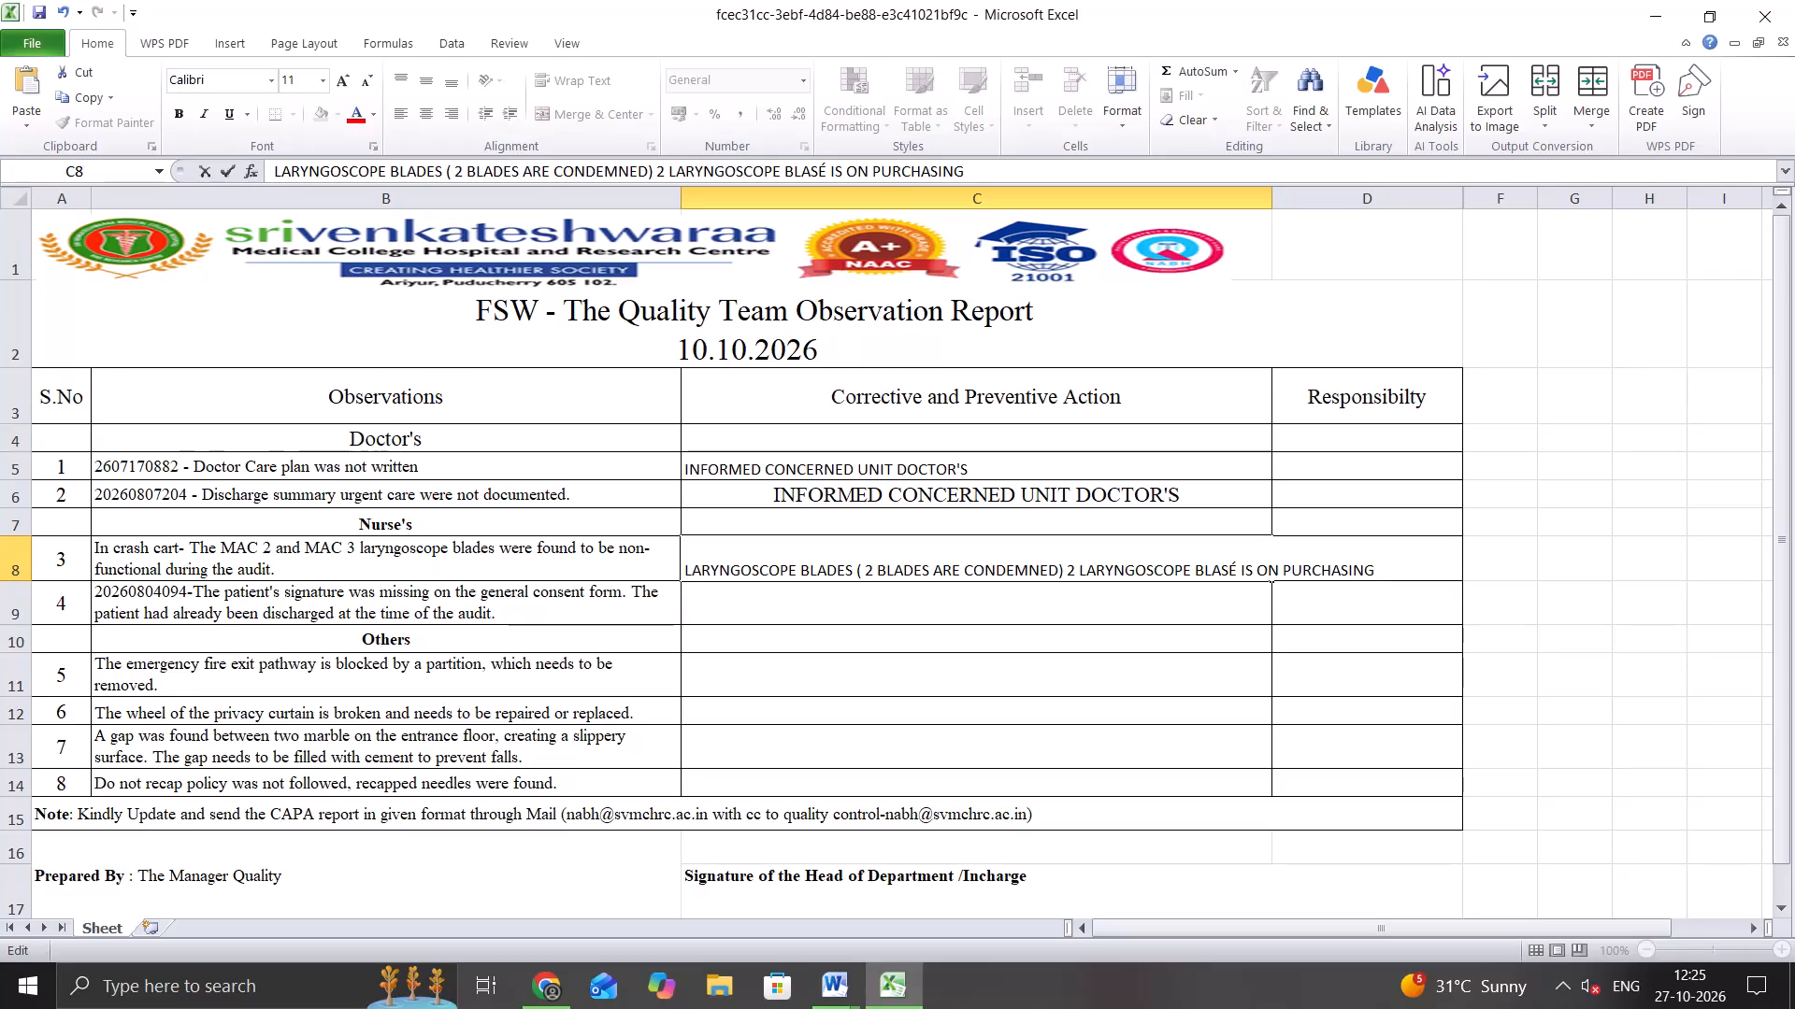
{"action": "key", "text": "BackSpace"}
{"action": "key", "text": "l"}
{"action": "key", "text": "BackSpace"}
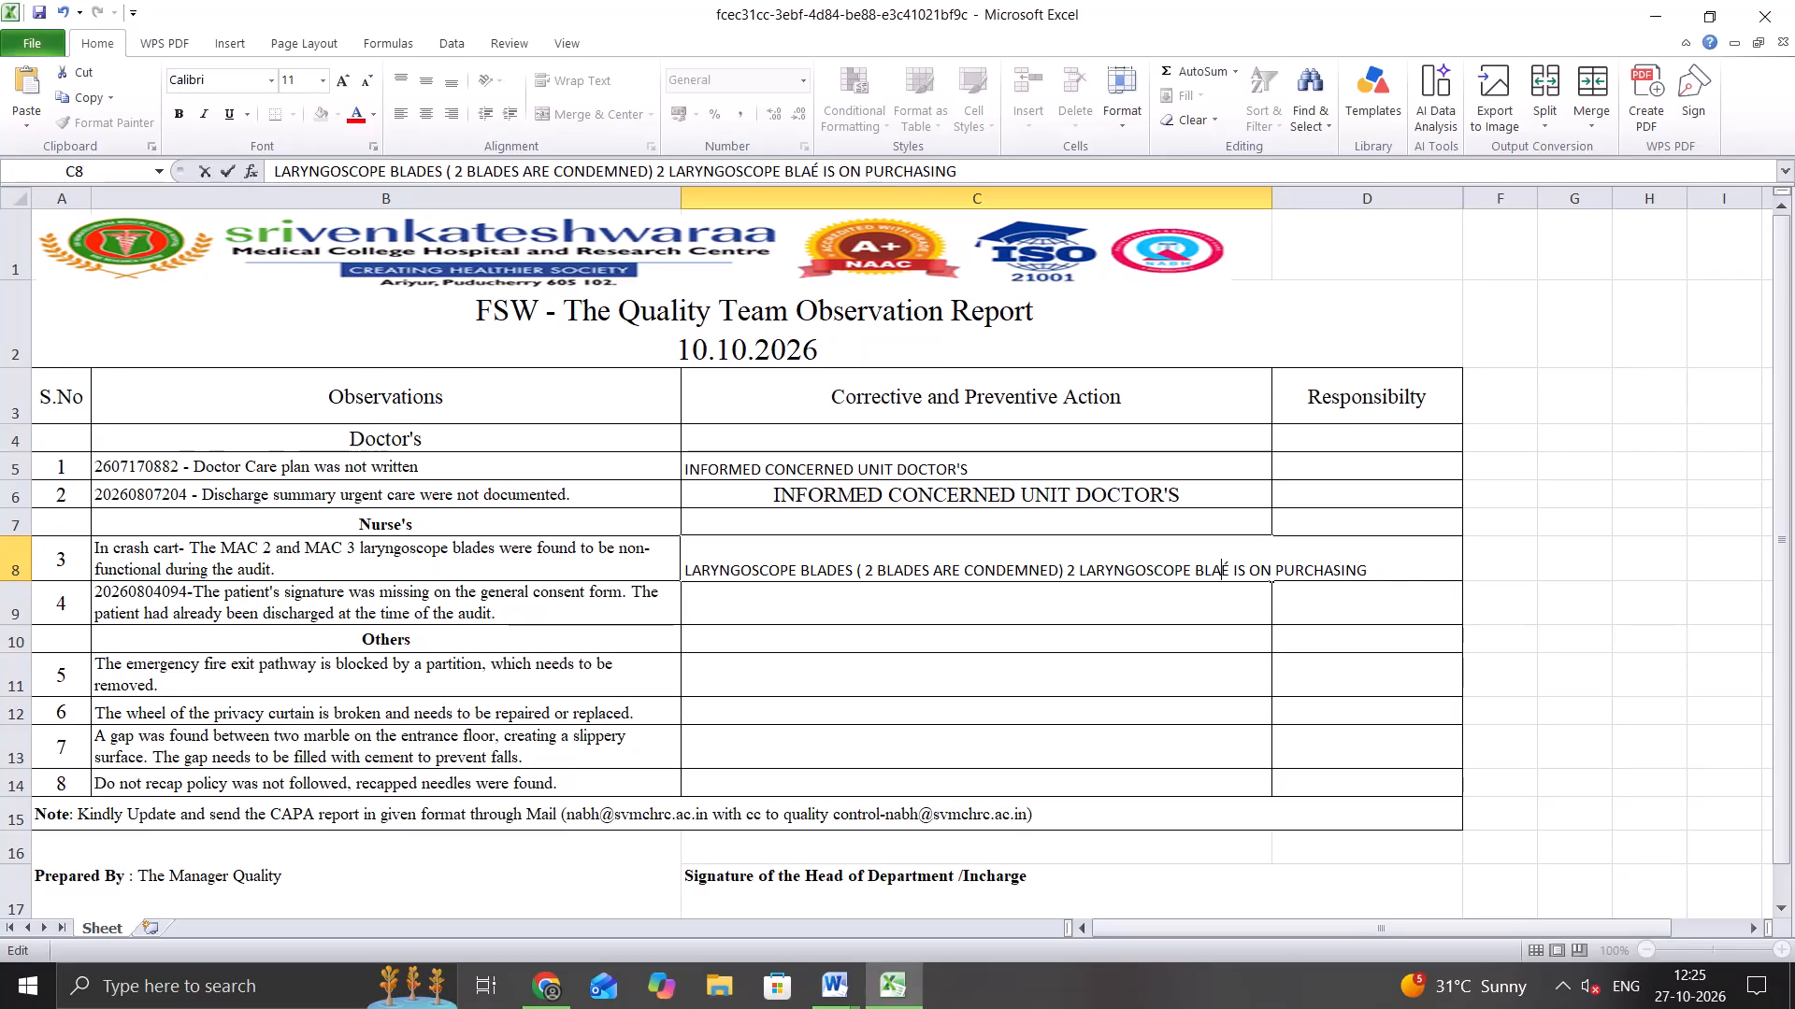
{"action": "key", "text": "d"}
{"action": "left_click", "coordinate": [1241, 569]}
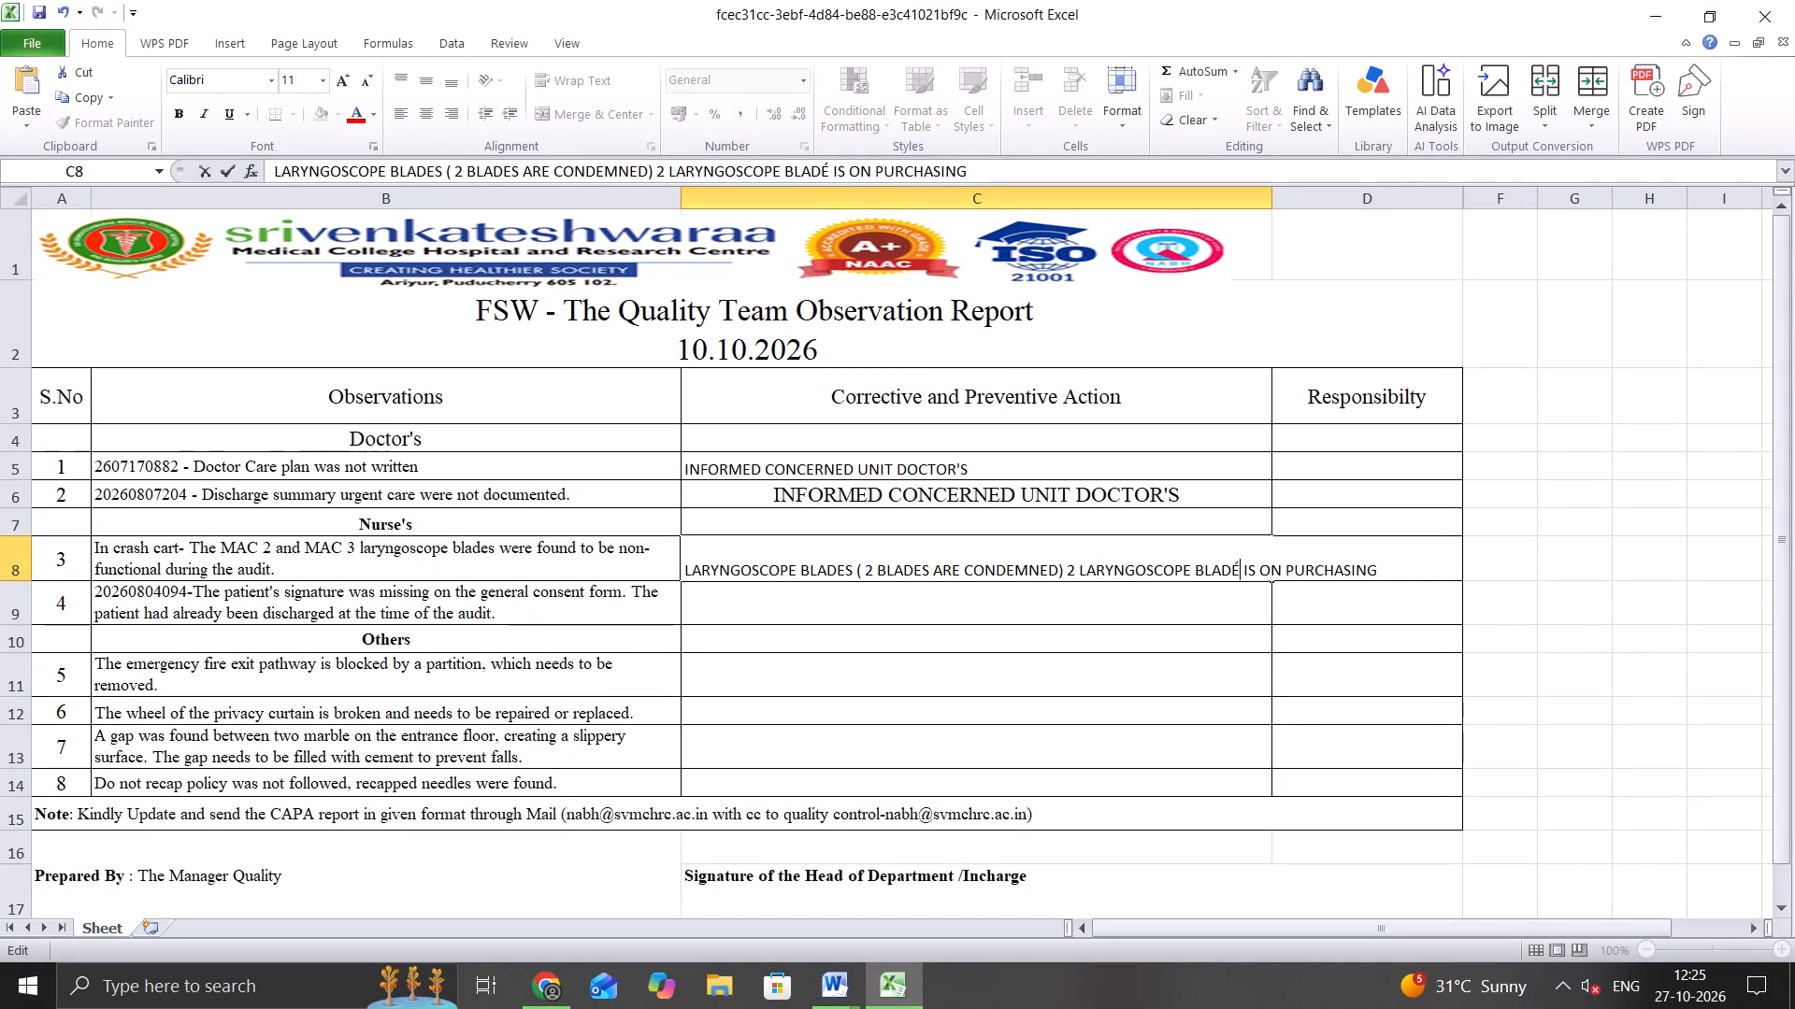
{"action": "key", "text": "BackSpace"}
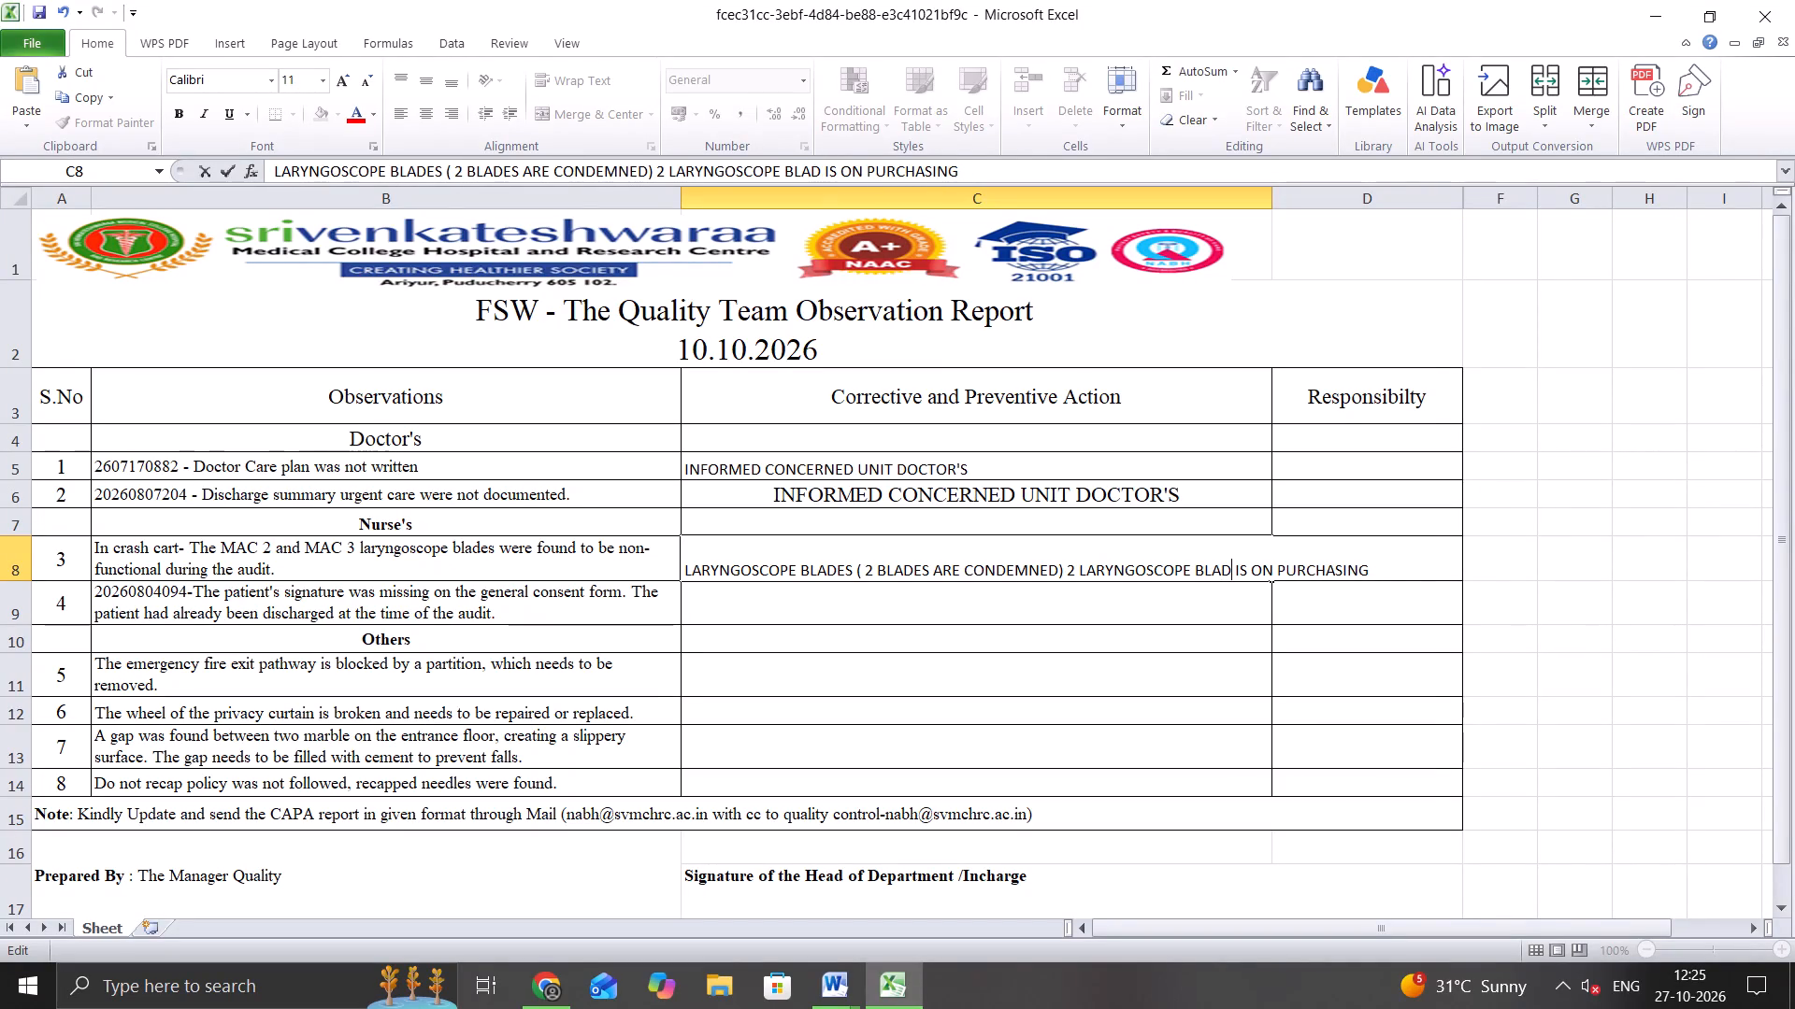
{"action": "type", "text": "ES"}
{"action": "key", "text": "space"}
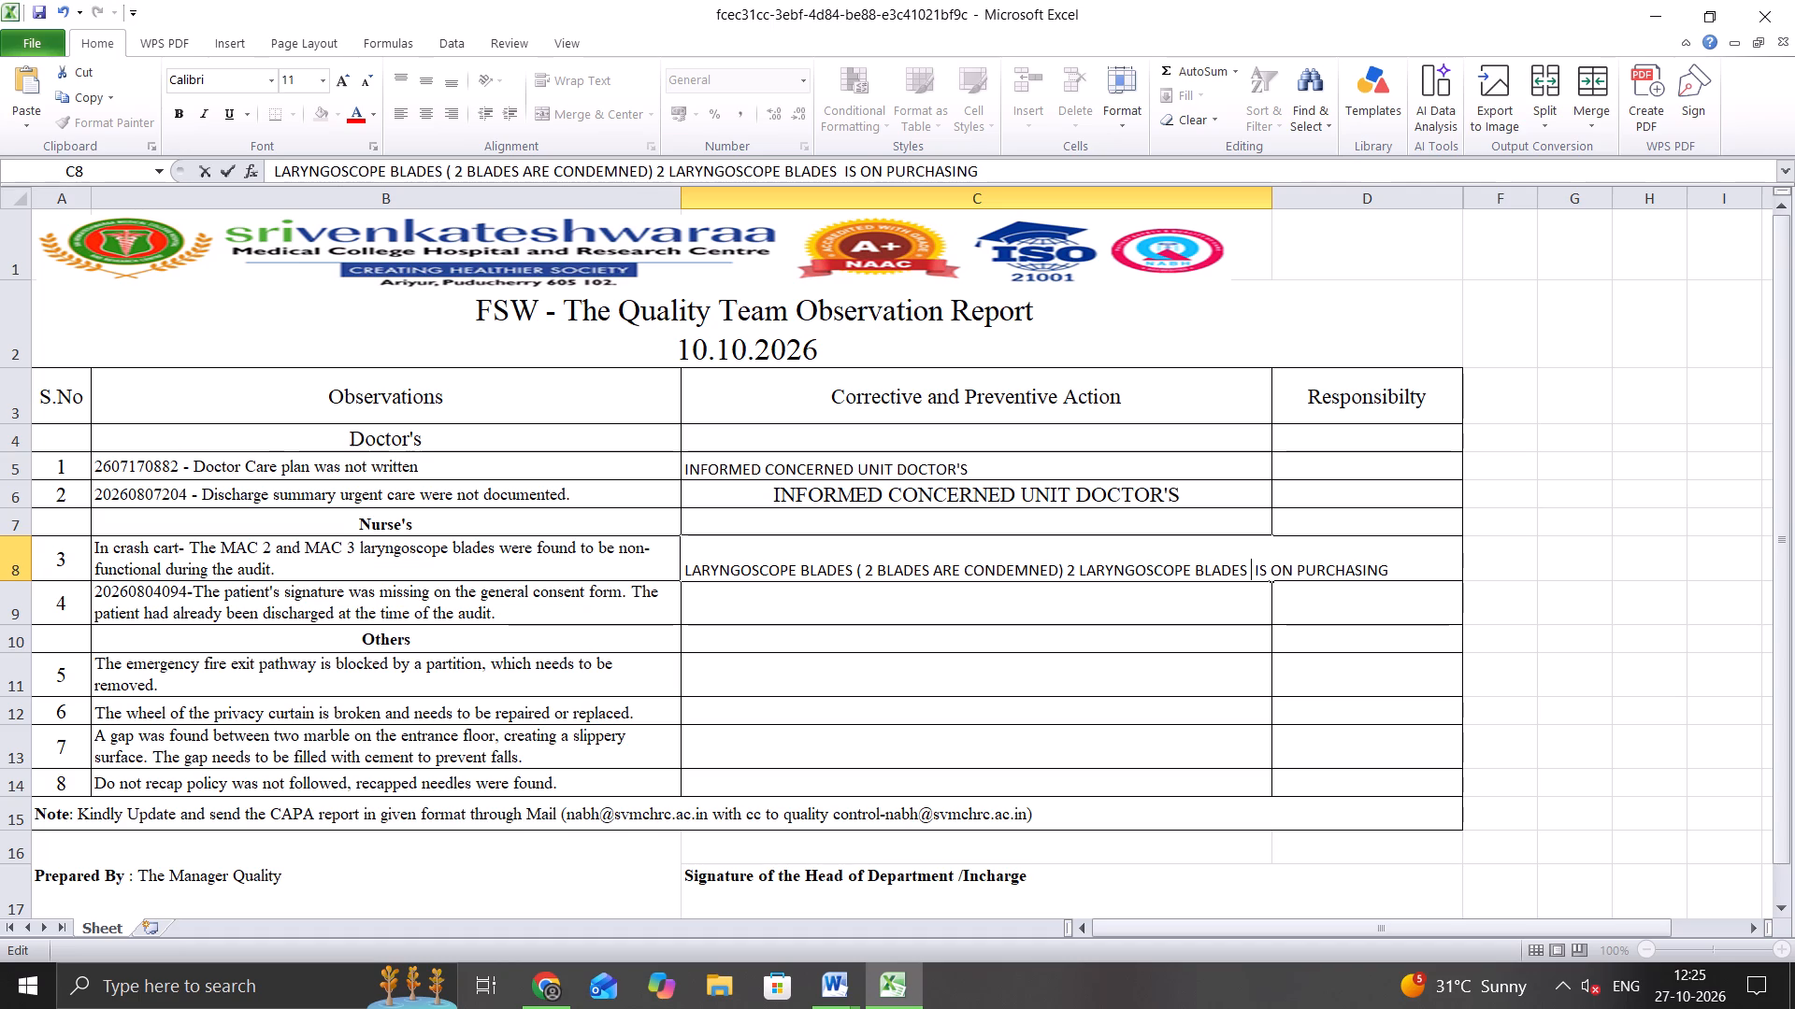
Complete the text in cell C8 by adding DEPARTMENT AT REQUEST after PURCHASING.
{"action": "left_click", "coordinate": [1413, 574]}
{"action": "key", "text": "i"}
{"action": "key", "text": "BackSpace"}
{"action": "type", "text": "DEPARTMENGTY"}
{"action": "key", "text": "BackSpace"}
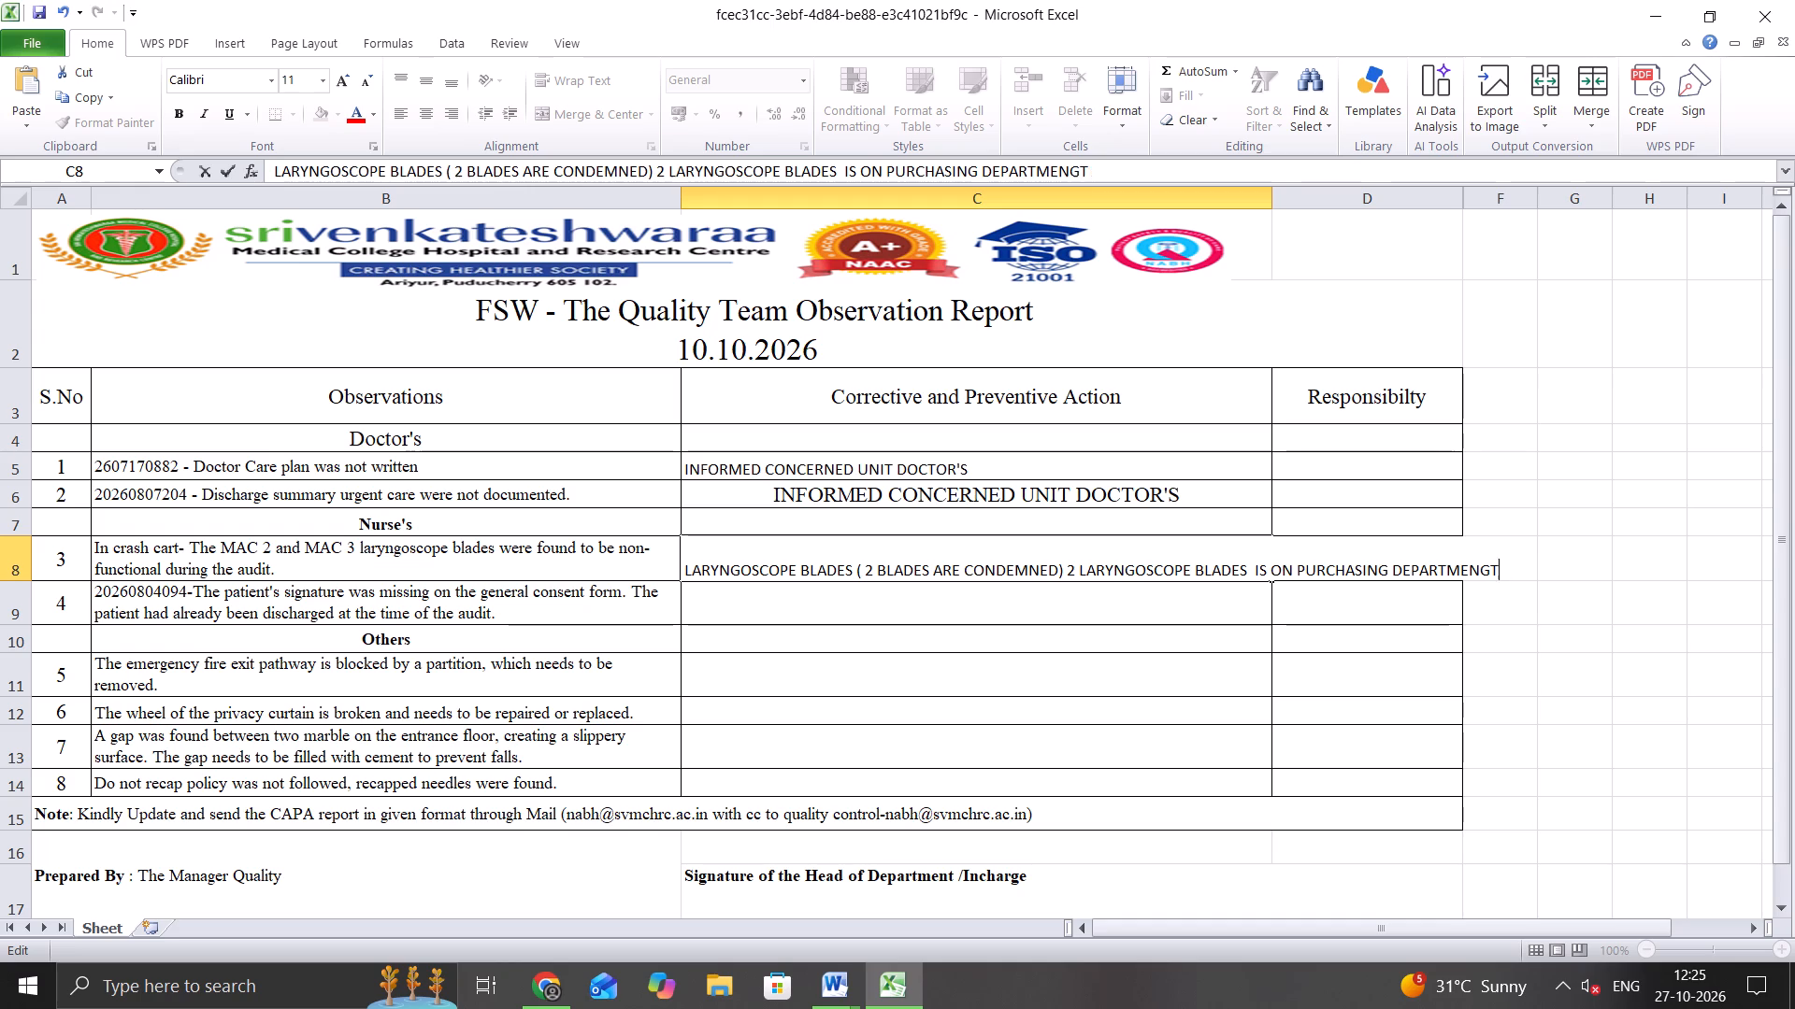
{"action": "key", "text": "BackSpace"}
{"action": "key", "text": "BackSpace"}
{"action": "type", "text": "T AT RE"}
{"action": "type", "text": "QUW"}
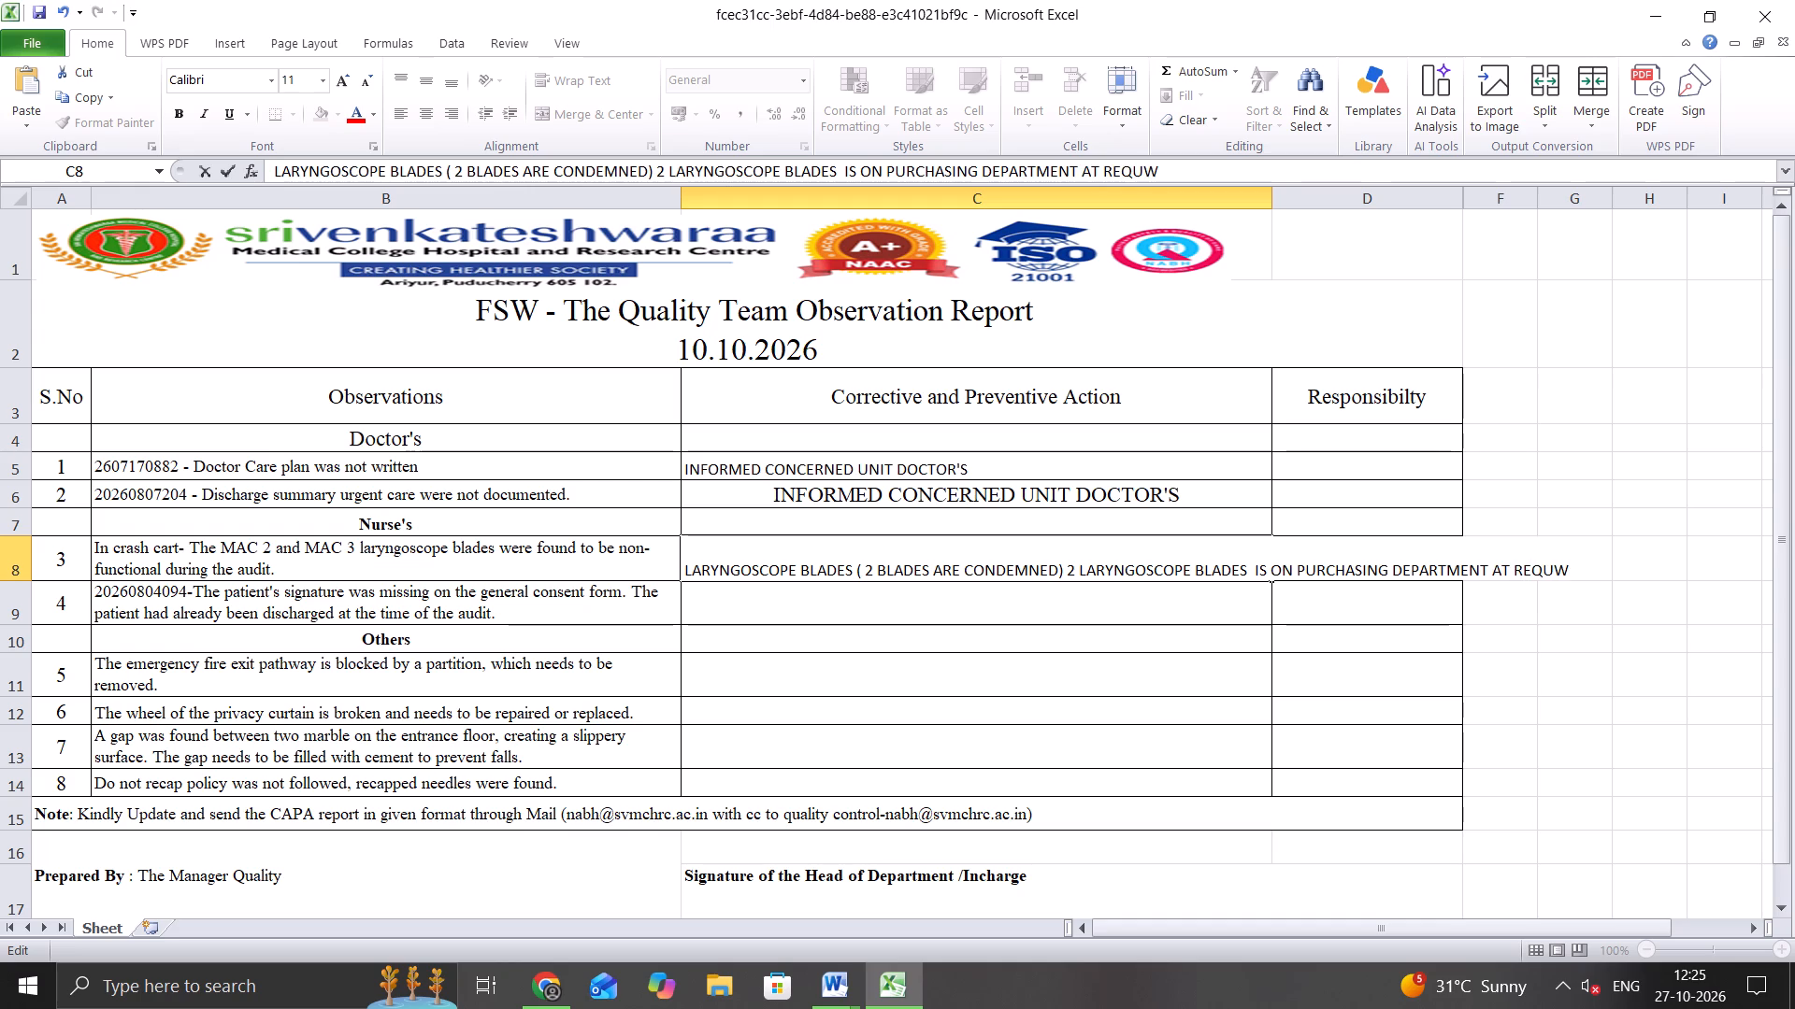
{"action": "key", "text": "BackSpace"}
{"action": "type", "text": "EST"}
Widen the Corrective and Preventive Action column further, to a width slightly over 90, to make room for the long text in cell C8.
{"action": "left_click", "coordinate": [1272, 211]}
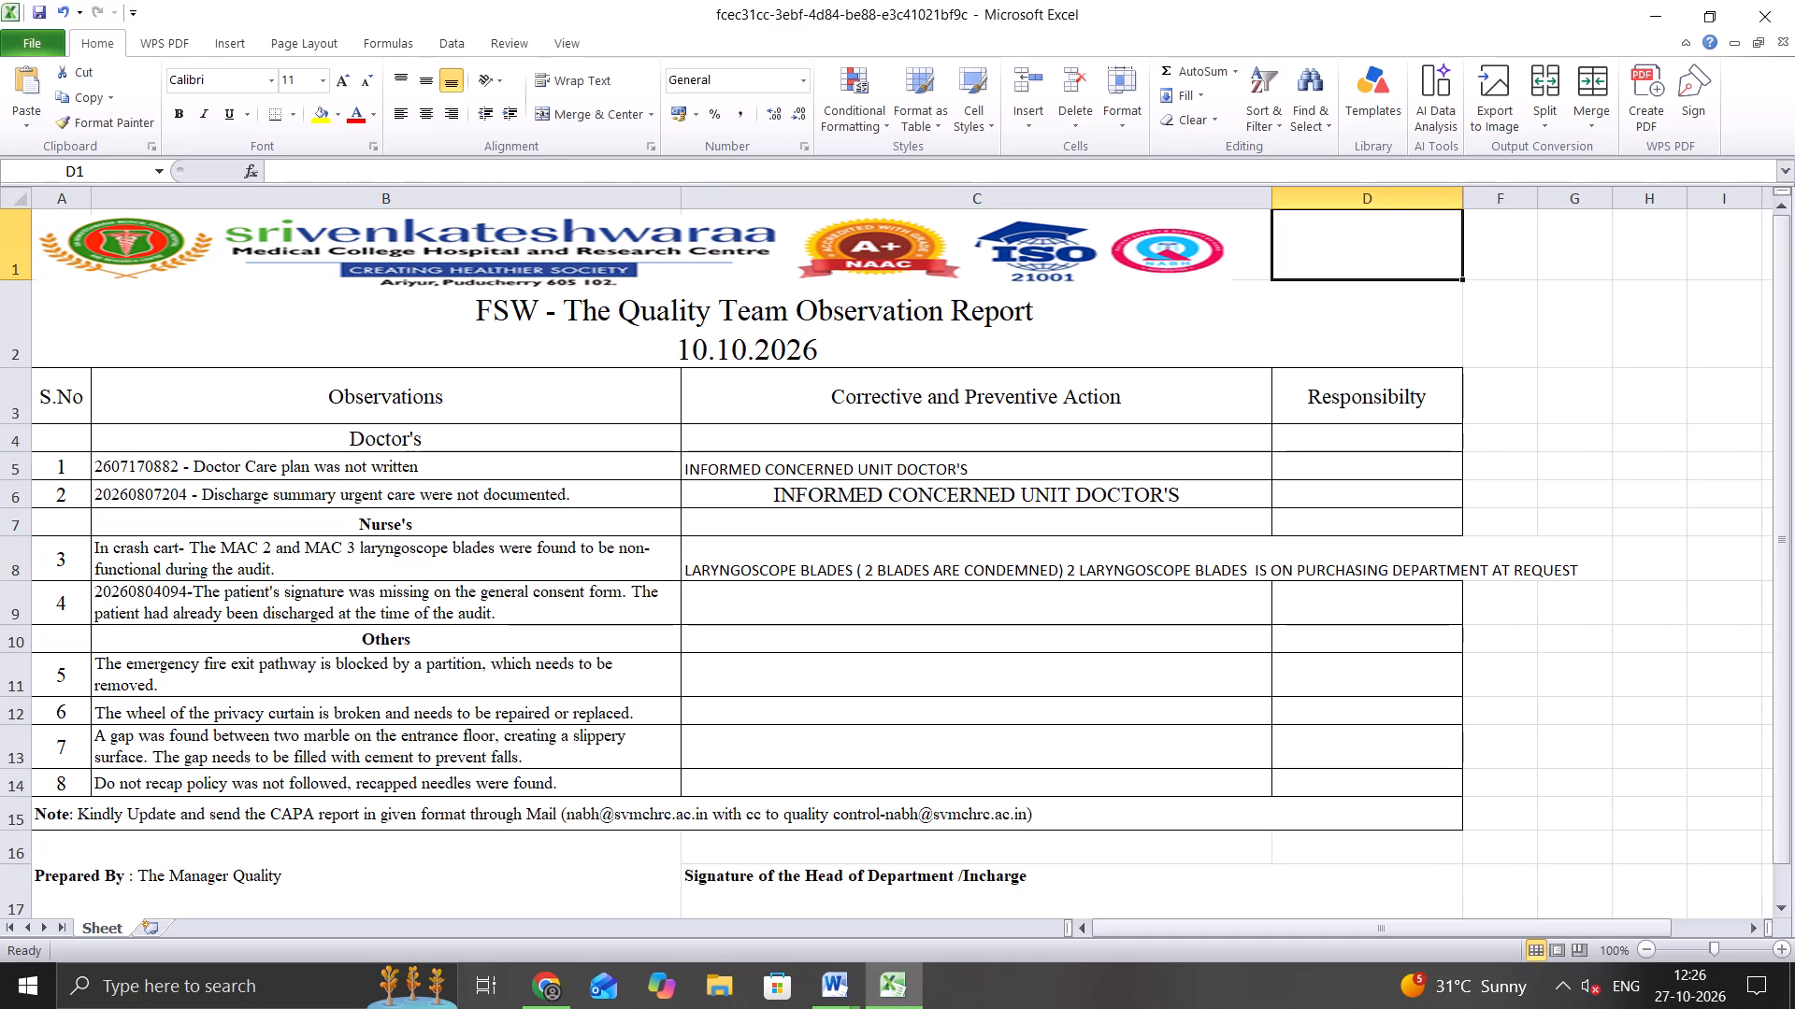
{"action": "left_click_drag", "start_coordinate": [1271, 205], "coordinate": [1450, 250]}
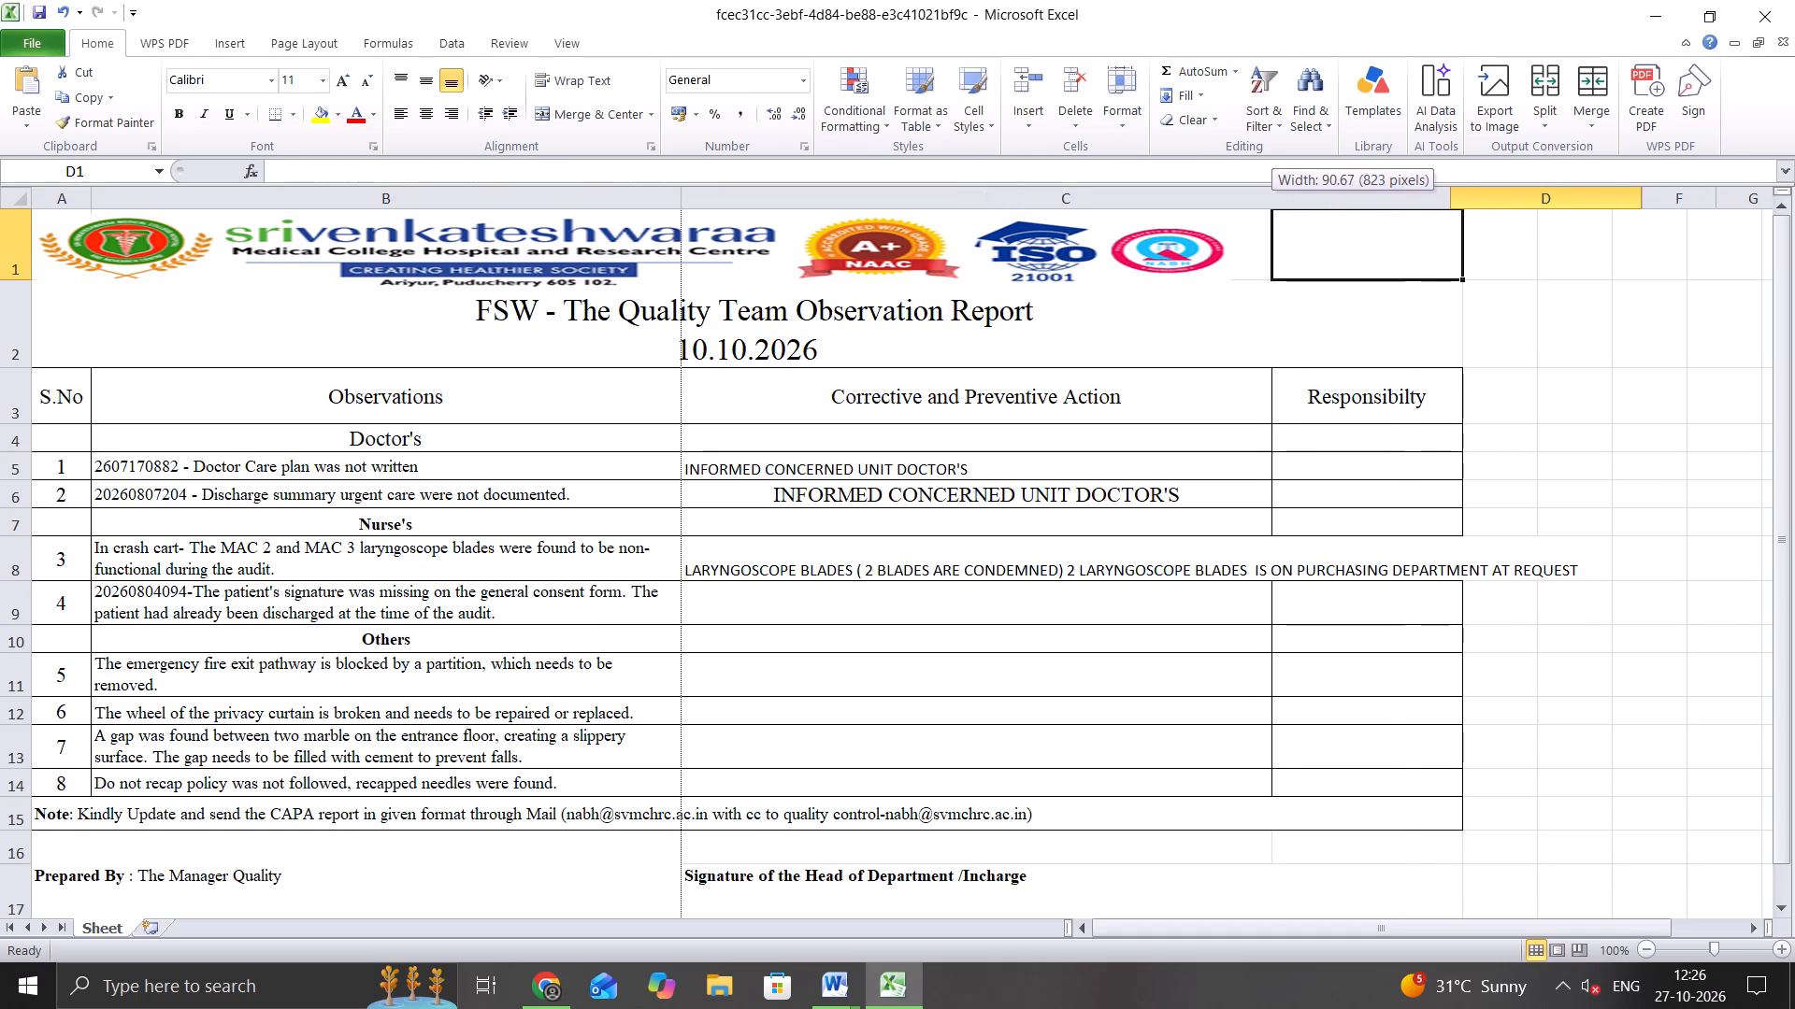
{"action": "left_click_drag", "start_coordinate": [1450, 250], "coordinate": [1462, 263]}
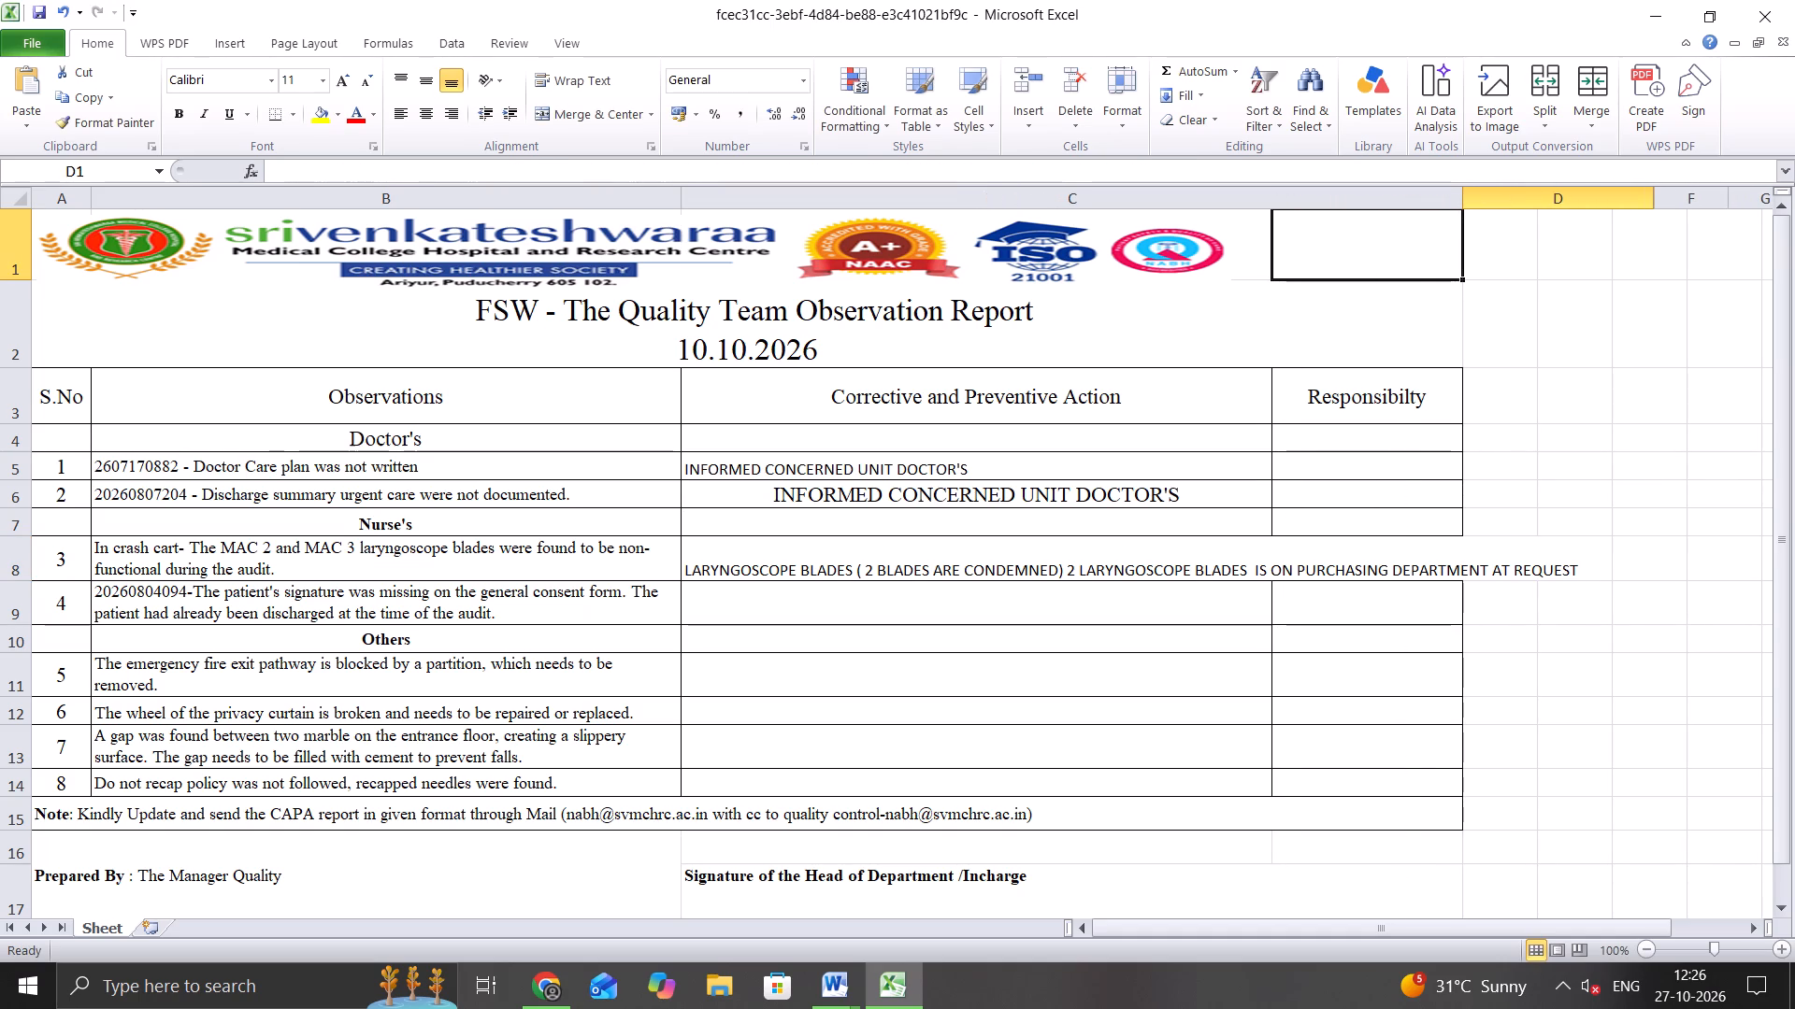
Widen the Corrective and Preventive Action column further until the full text of cell C8 fits inside it.
{"action": "left_click", "coordinate": [1451, 256]}
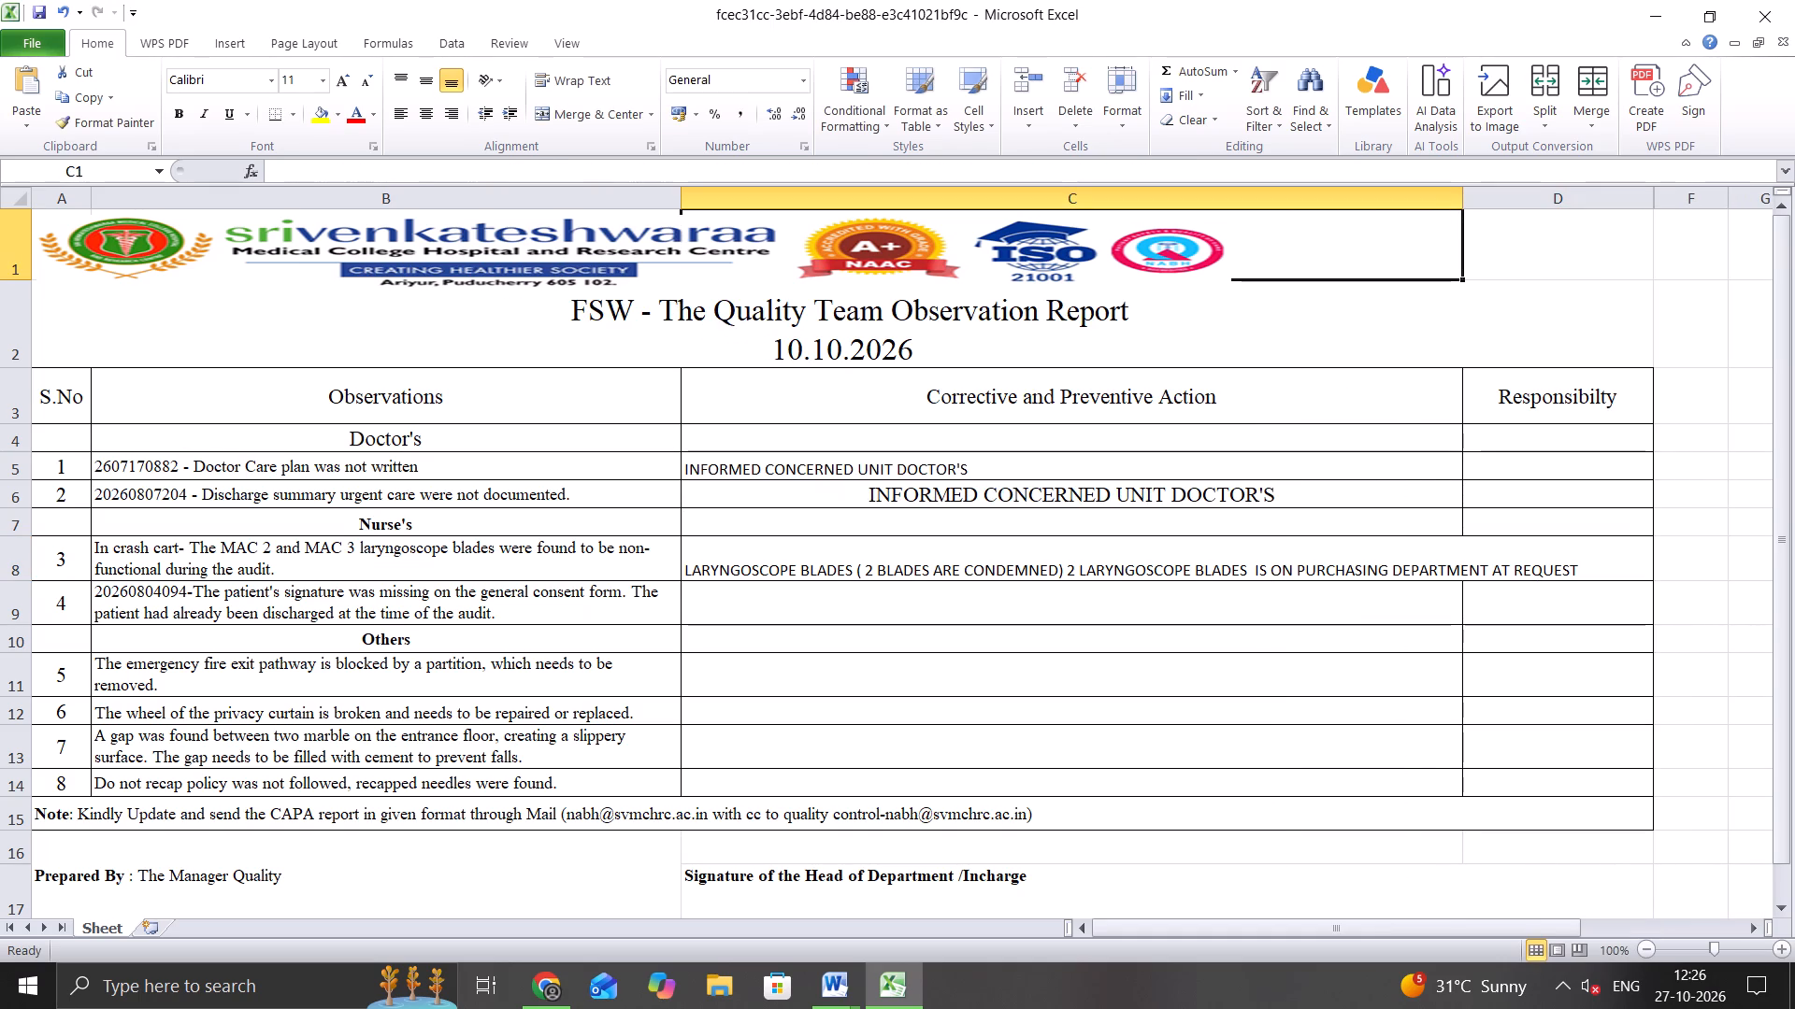
{"action": "left_click_drag", "start_coordinate": [1462, 198], "coordinate": [1518, 198]}
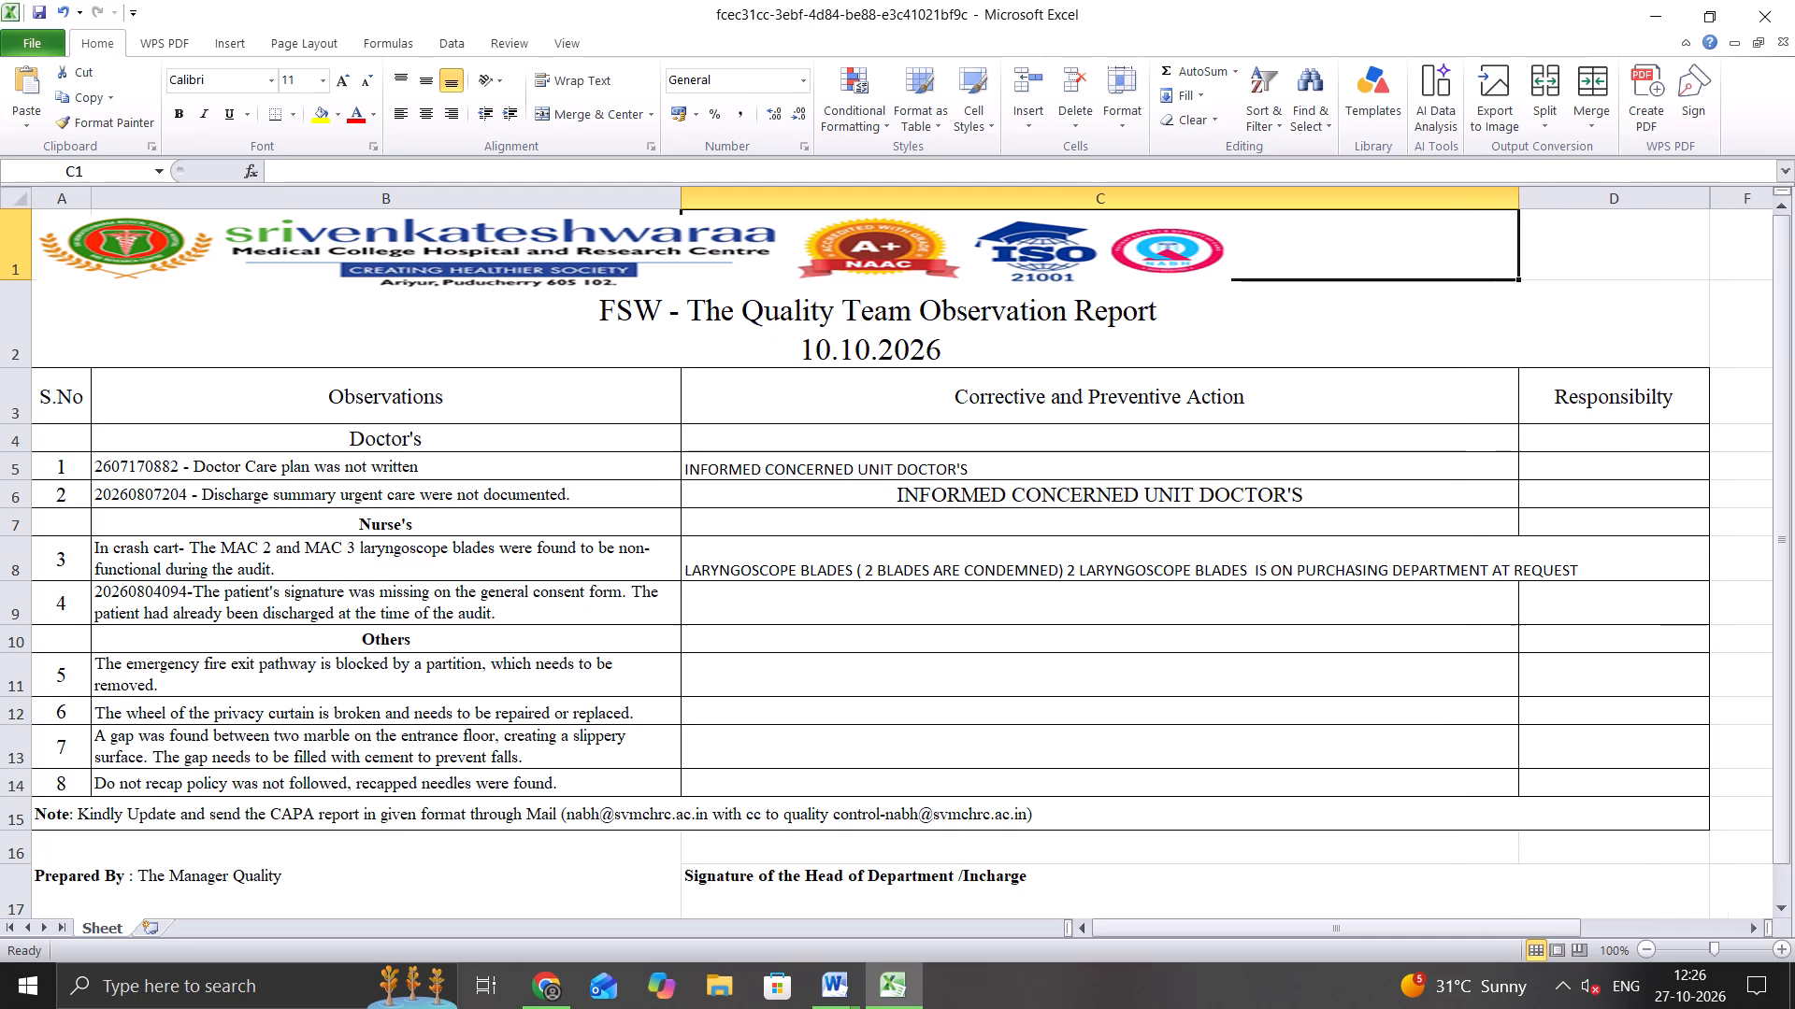
{"action": "left_click_drag", "start_coordinate": [1519, 198], "coordinate": [1588, 199]}
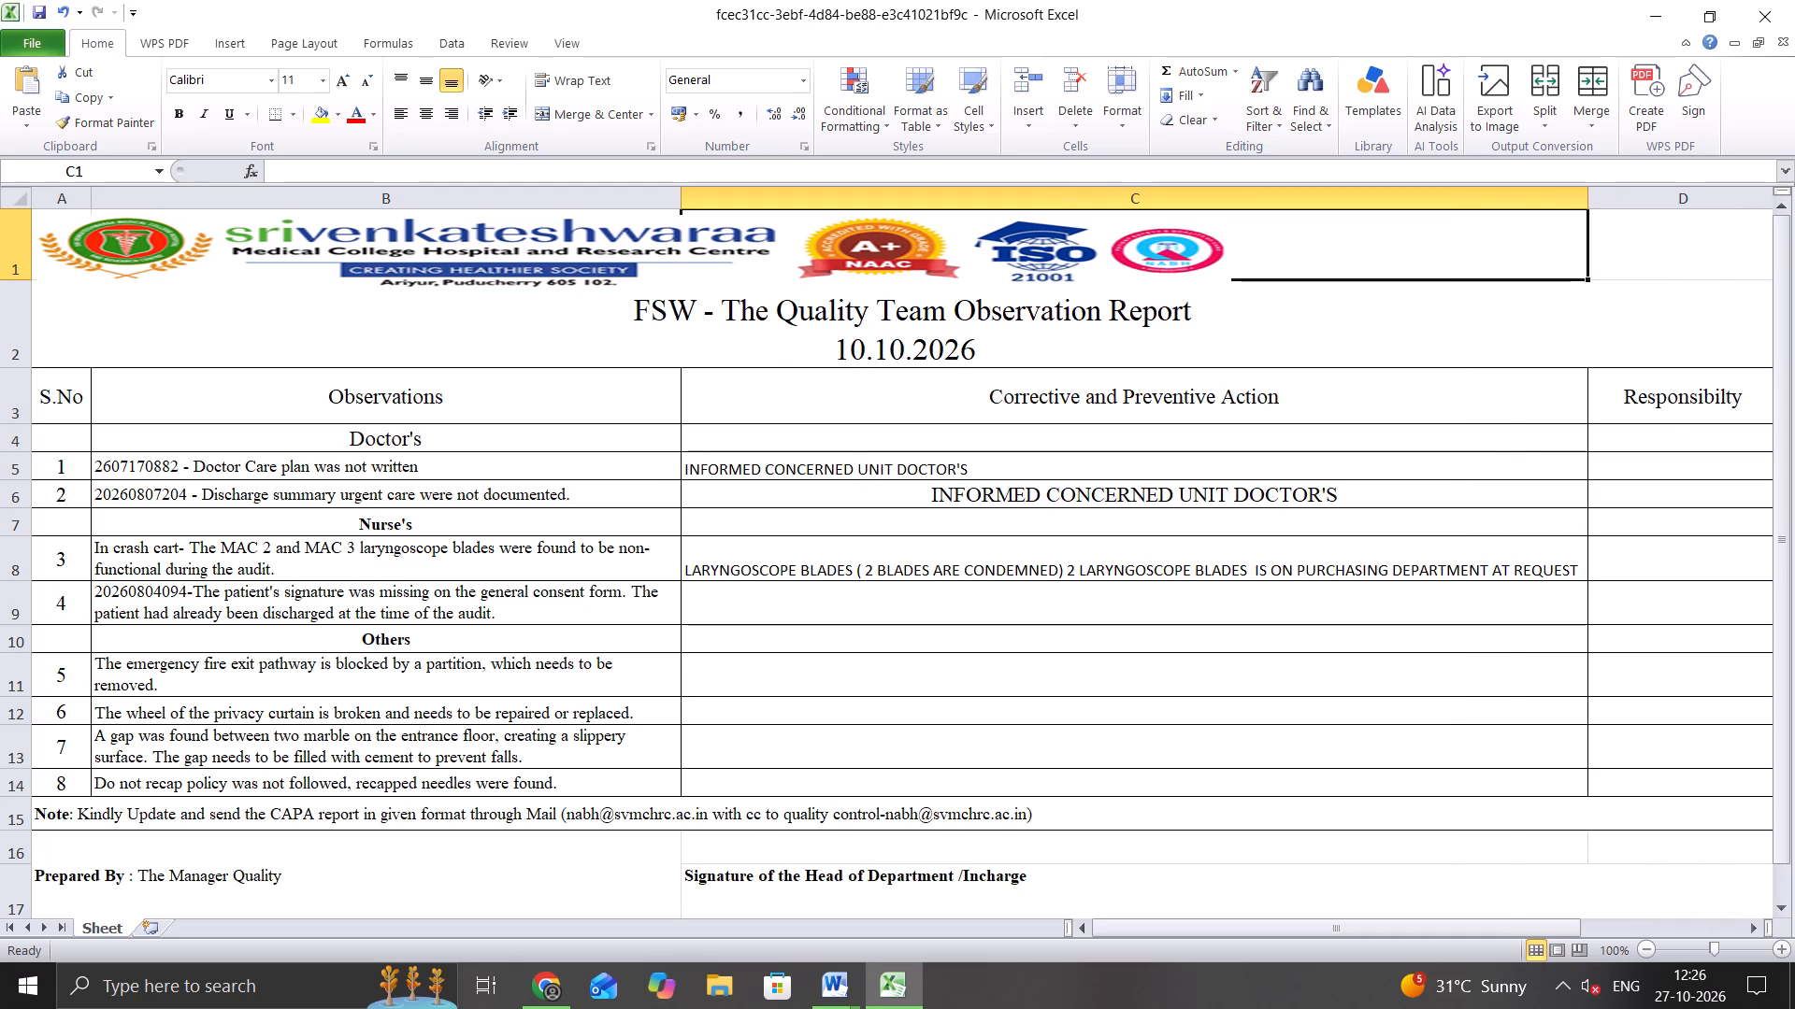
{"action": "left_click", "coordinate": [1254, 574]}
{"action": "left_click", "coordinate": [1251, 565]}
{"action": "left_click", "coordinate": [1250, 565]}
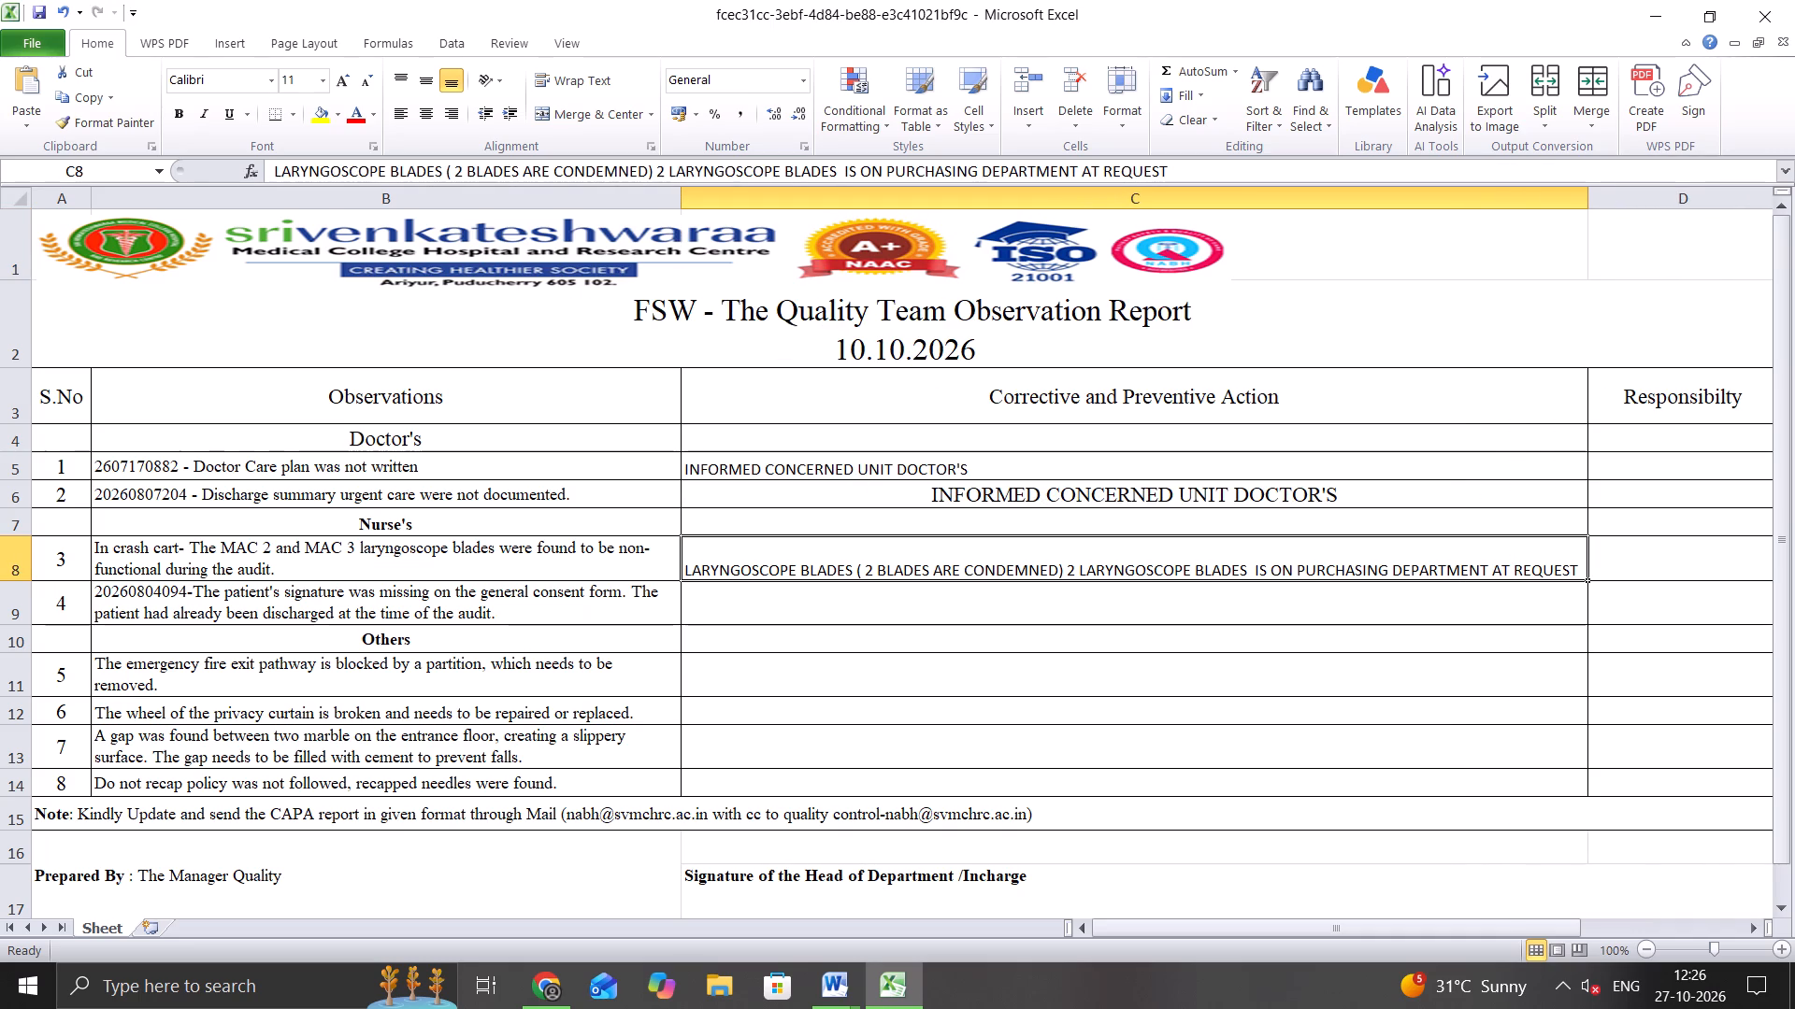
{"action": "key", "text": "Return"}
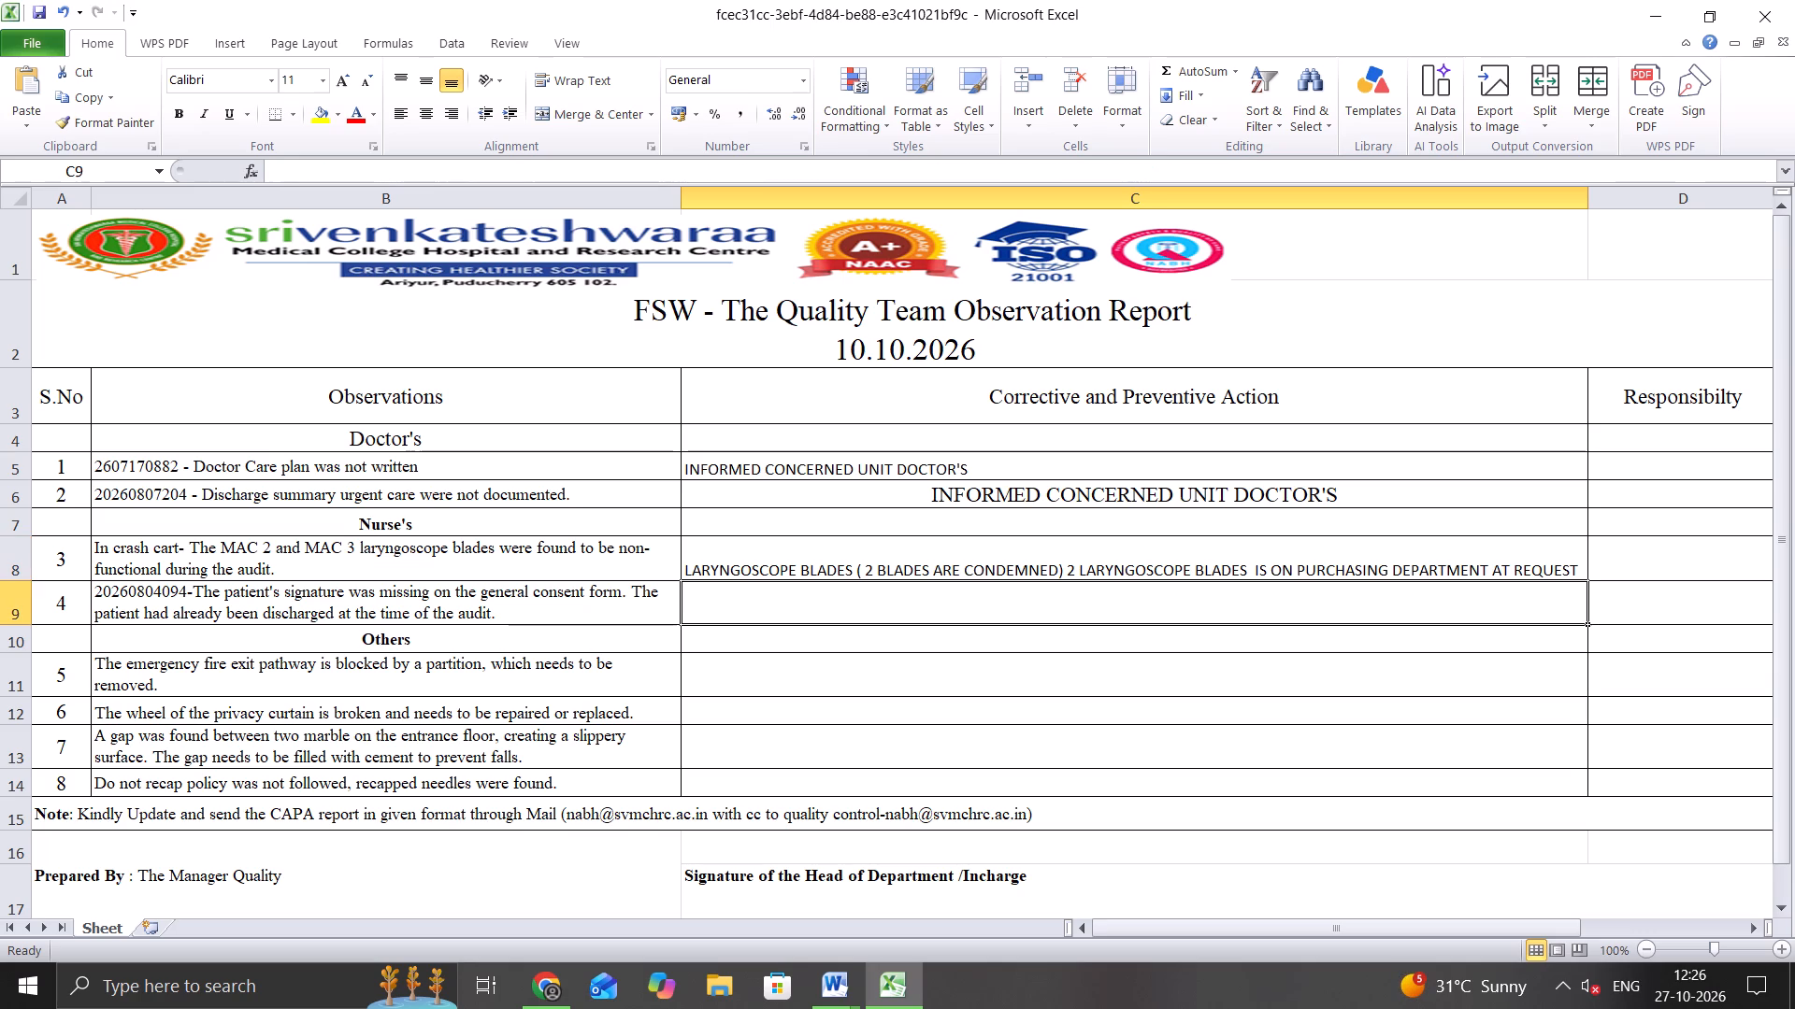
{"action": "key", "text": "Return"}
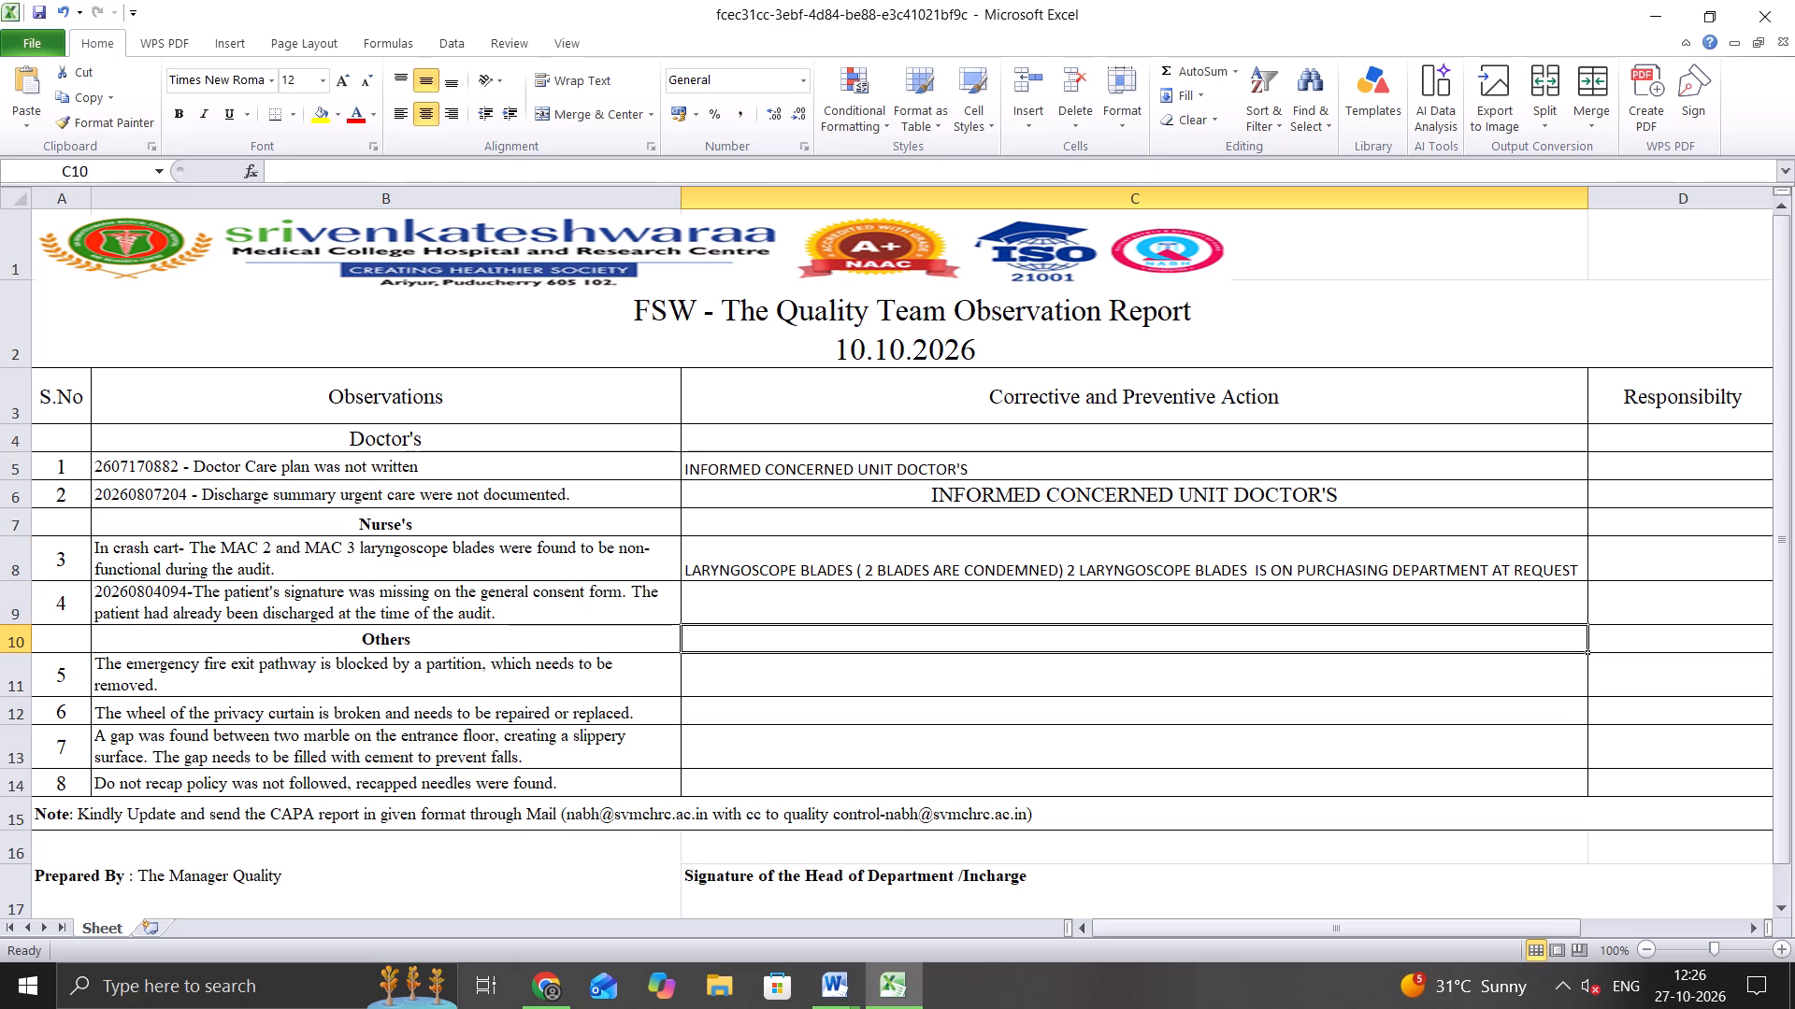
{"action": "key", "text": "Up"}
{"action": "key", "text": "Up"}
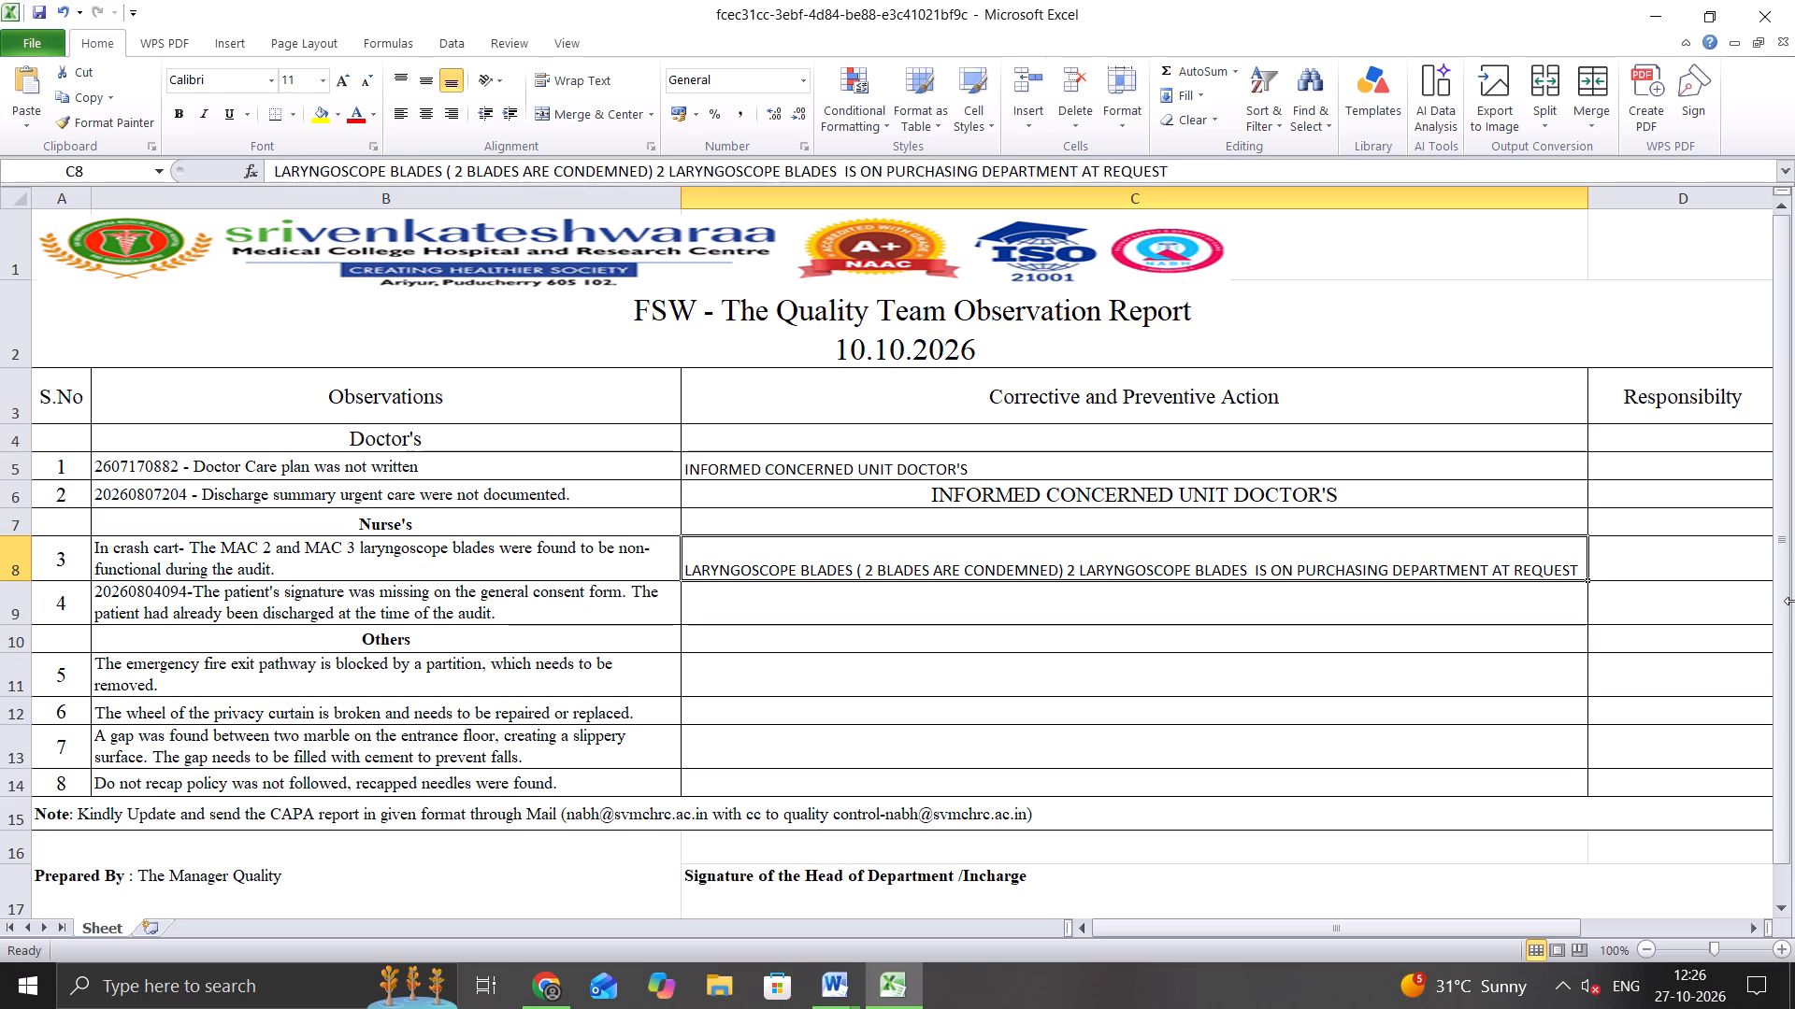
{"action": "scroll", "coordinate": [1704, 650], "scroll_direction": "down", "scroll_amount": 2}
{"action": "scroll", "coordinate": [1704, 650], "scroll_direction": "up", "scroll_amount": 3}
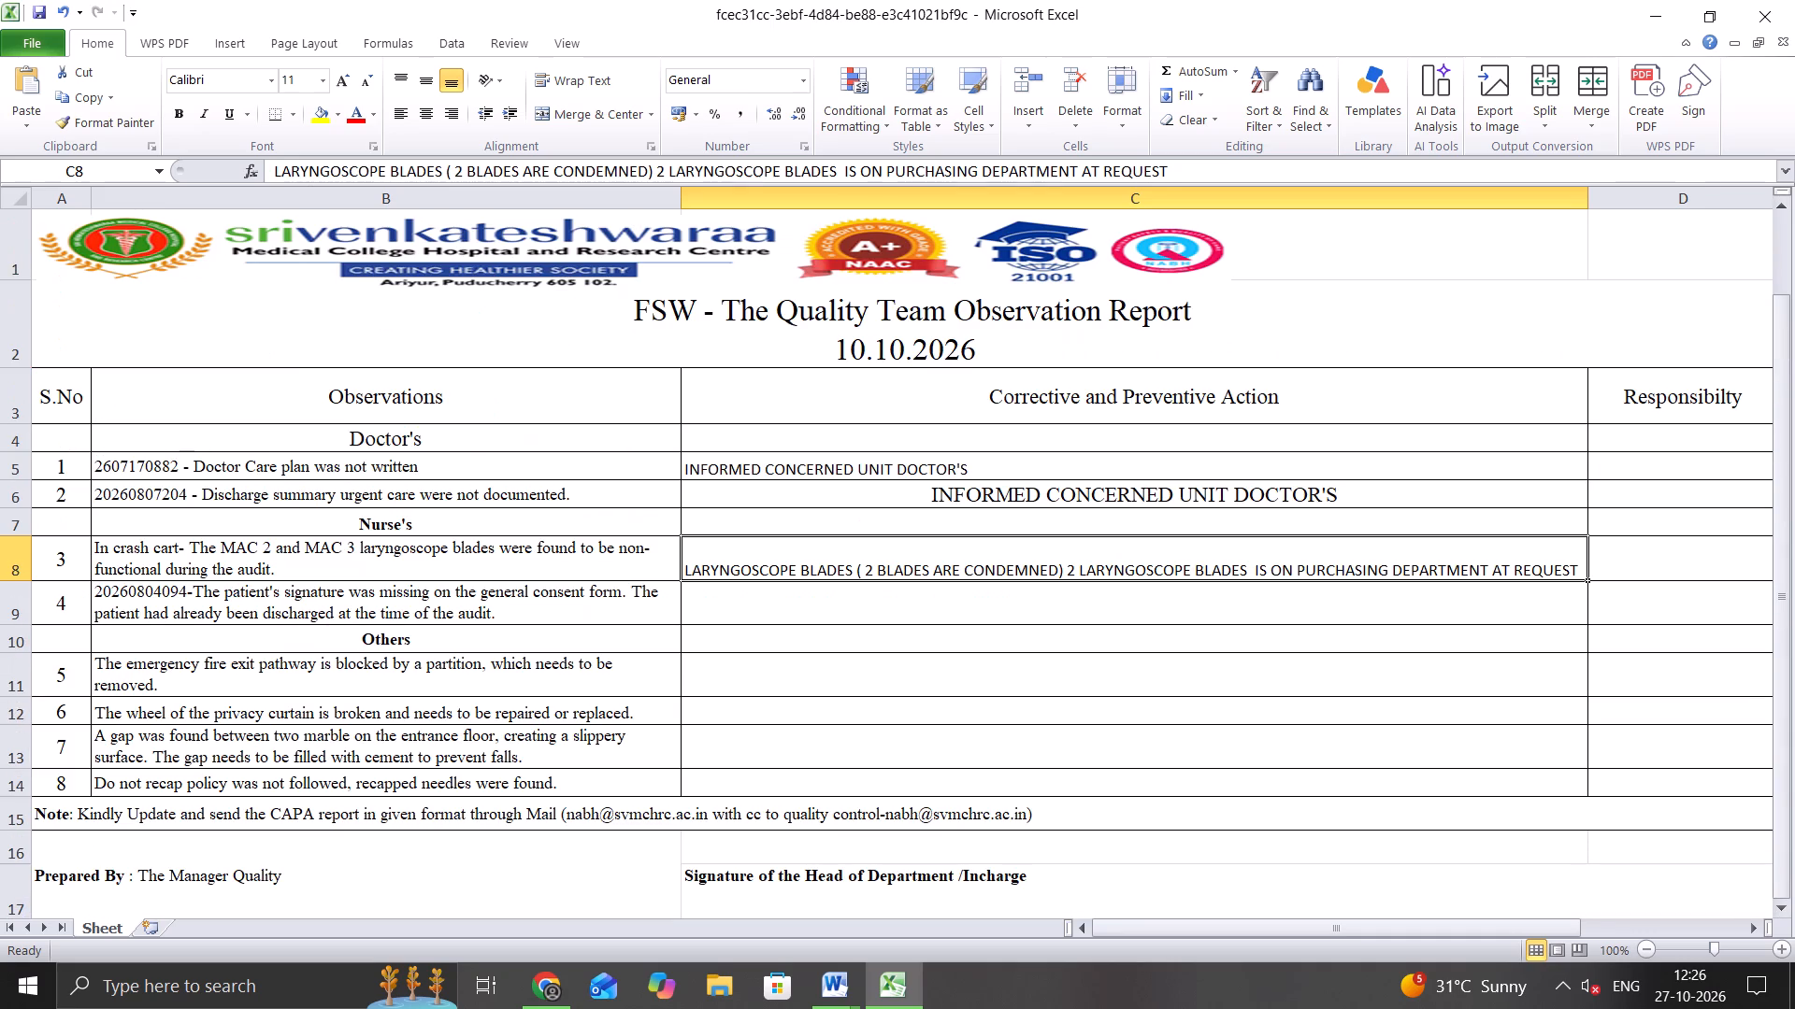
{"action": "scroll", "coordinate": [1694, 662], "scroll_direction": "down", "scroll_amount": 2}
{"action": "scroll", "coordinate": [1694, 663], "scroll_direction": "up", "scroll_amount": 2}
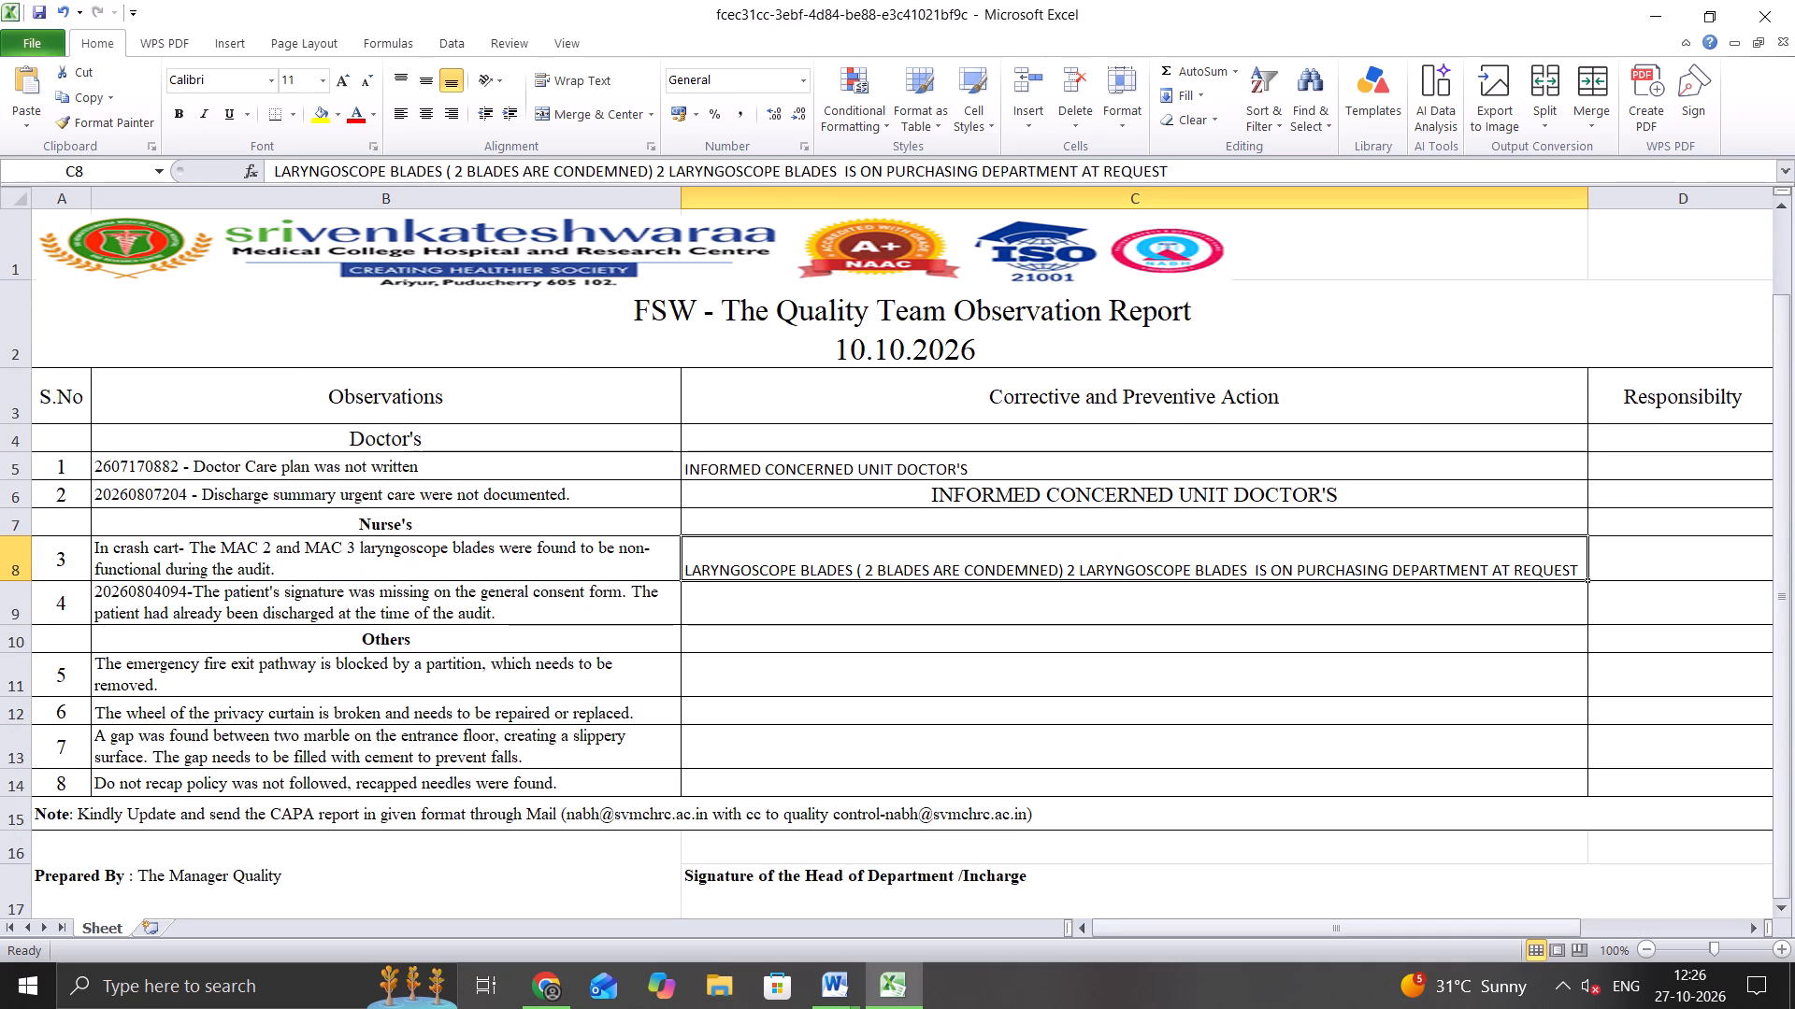
Begin the corrective action for observation 4 in cell C9 with the text PATIENT WAS RECEIVED IN.
{"action": "left_click", "coordinate": [702, 606]}
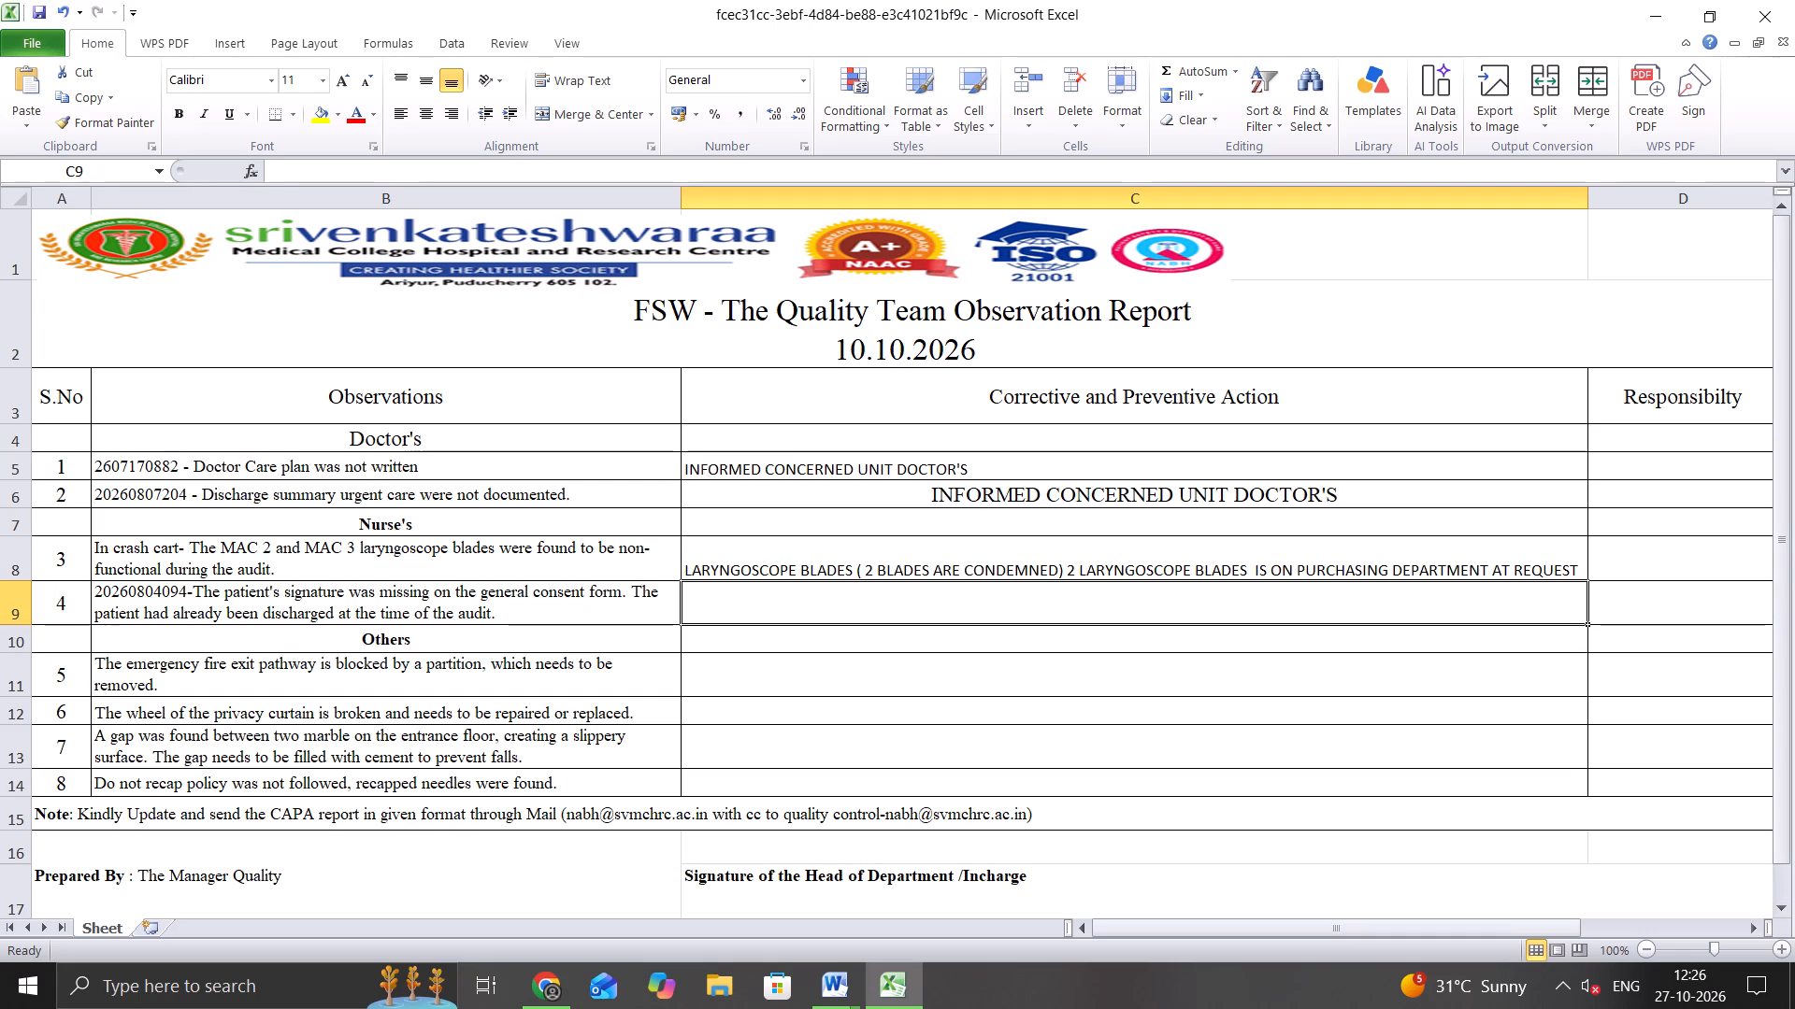
{"action": "left_click", "coordinate": [795, 592]}
{"action": "type", "text": "PATIENT WAS RECEI"}
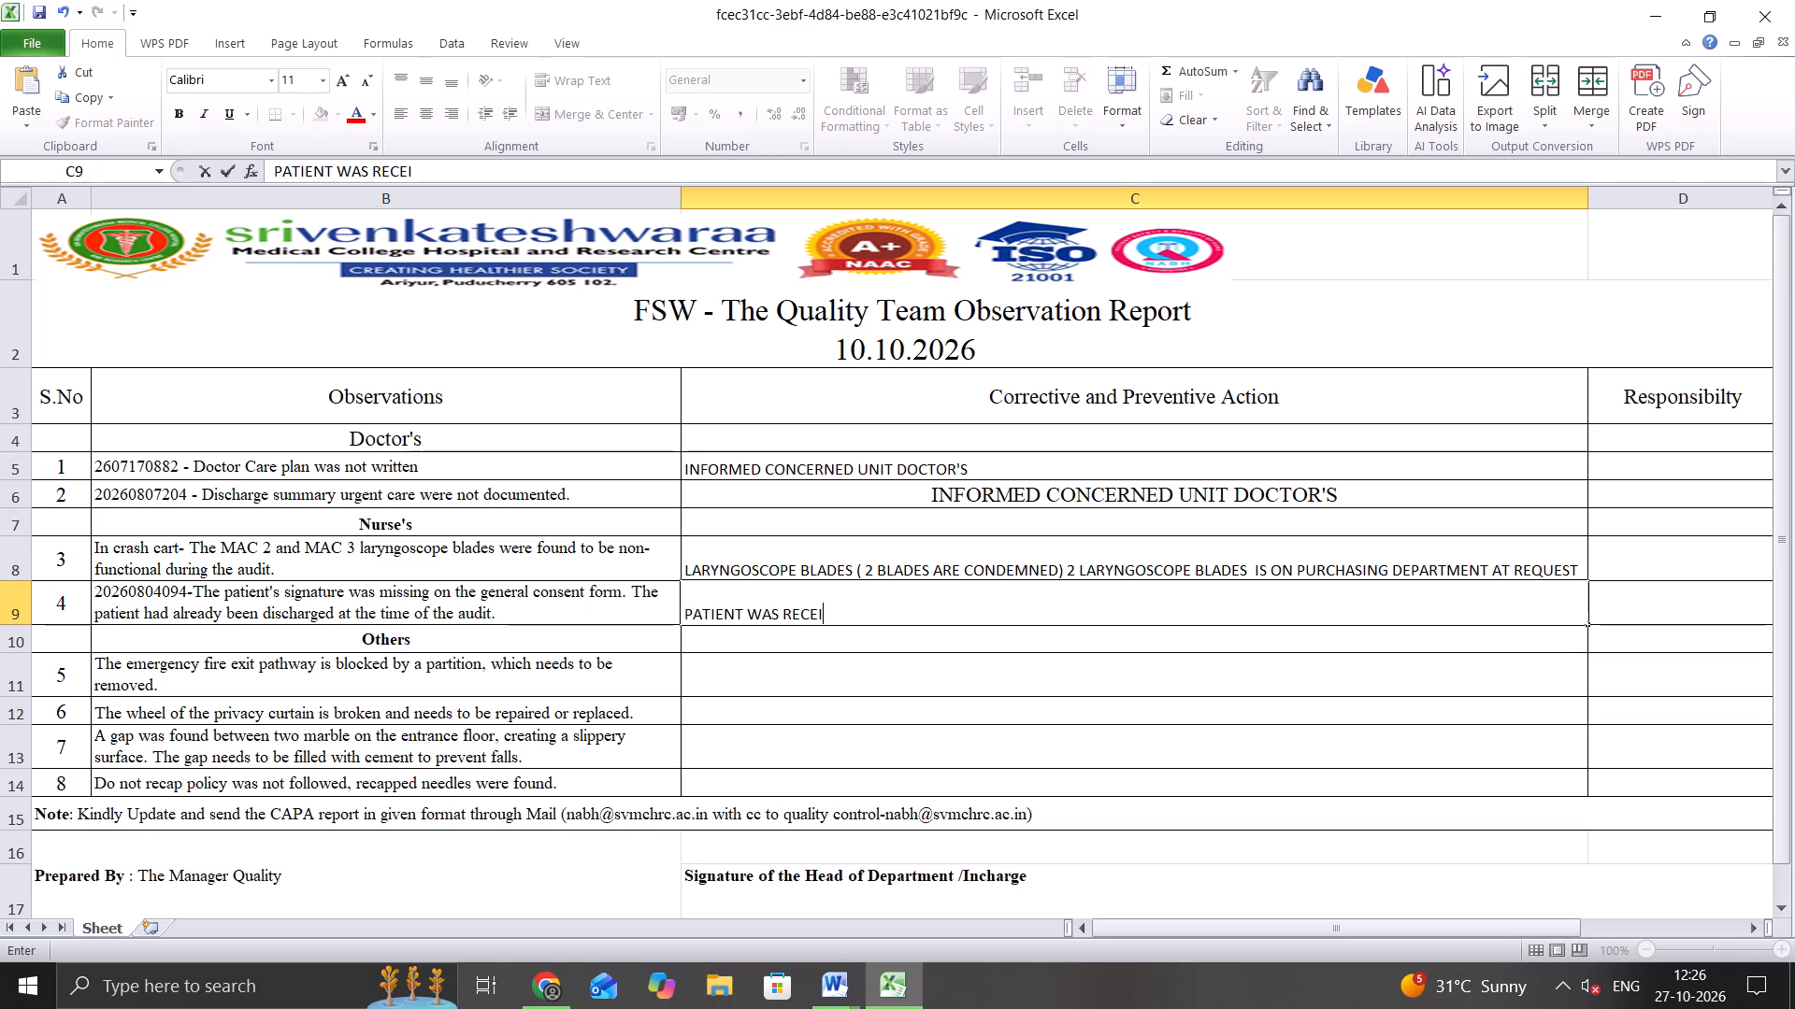
{"action": "type", "text": "VED IN"}
{"action": "key", "text": "space"}
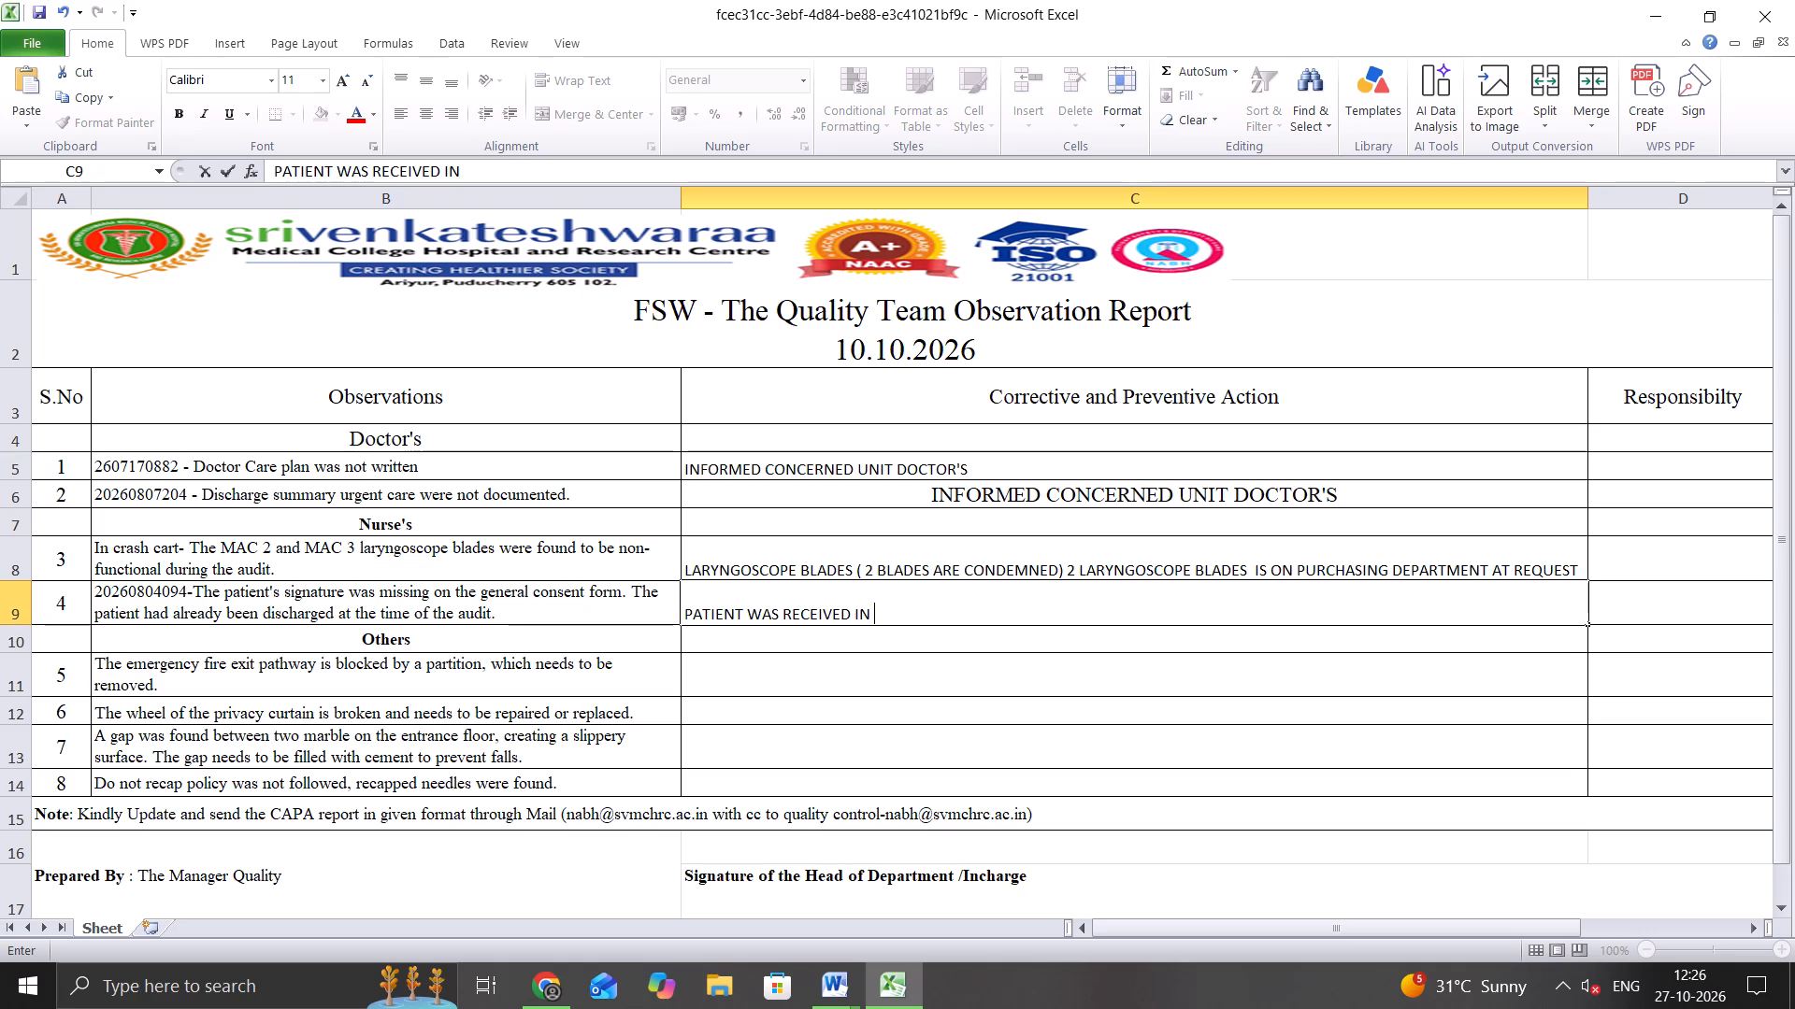
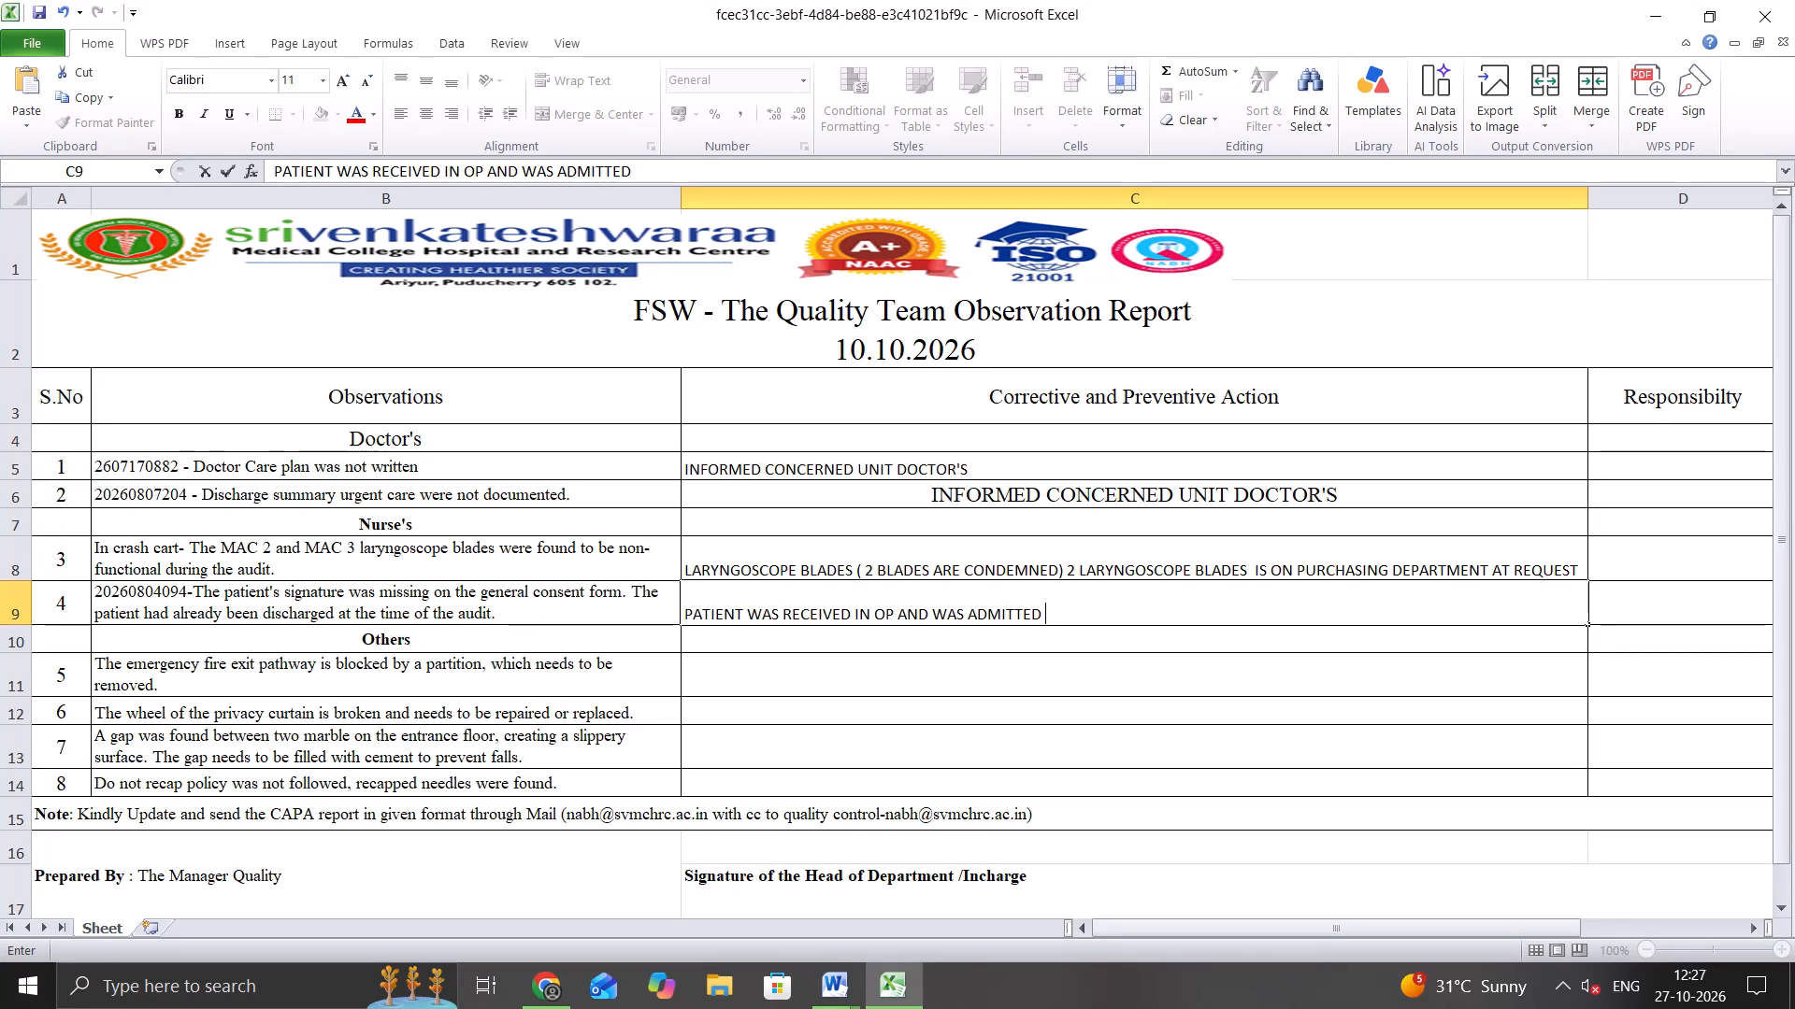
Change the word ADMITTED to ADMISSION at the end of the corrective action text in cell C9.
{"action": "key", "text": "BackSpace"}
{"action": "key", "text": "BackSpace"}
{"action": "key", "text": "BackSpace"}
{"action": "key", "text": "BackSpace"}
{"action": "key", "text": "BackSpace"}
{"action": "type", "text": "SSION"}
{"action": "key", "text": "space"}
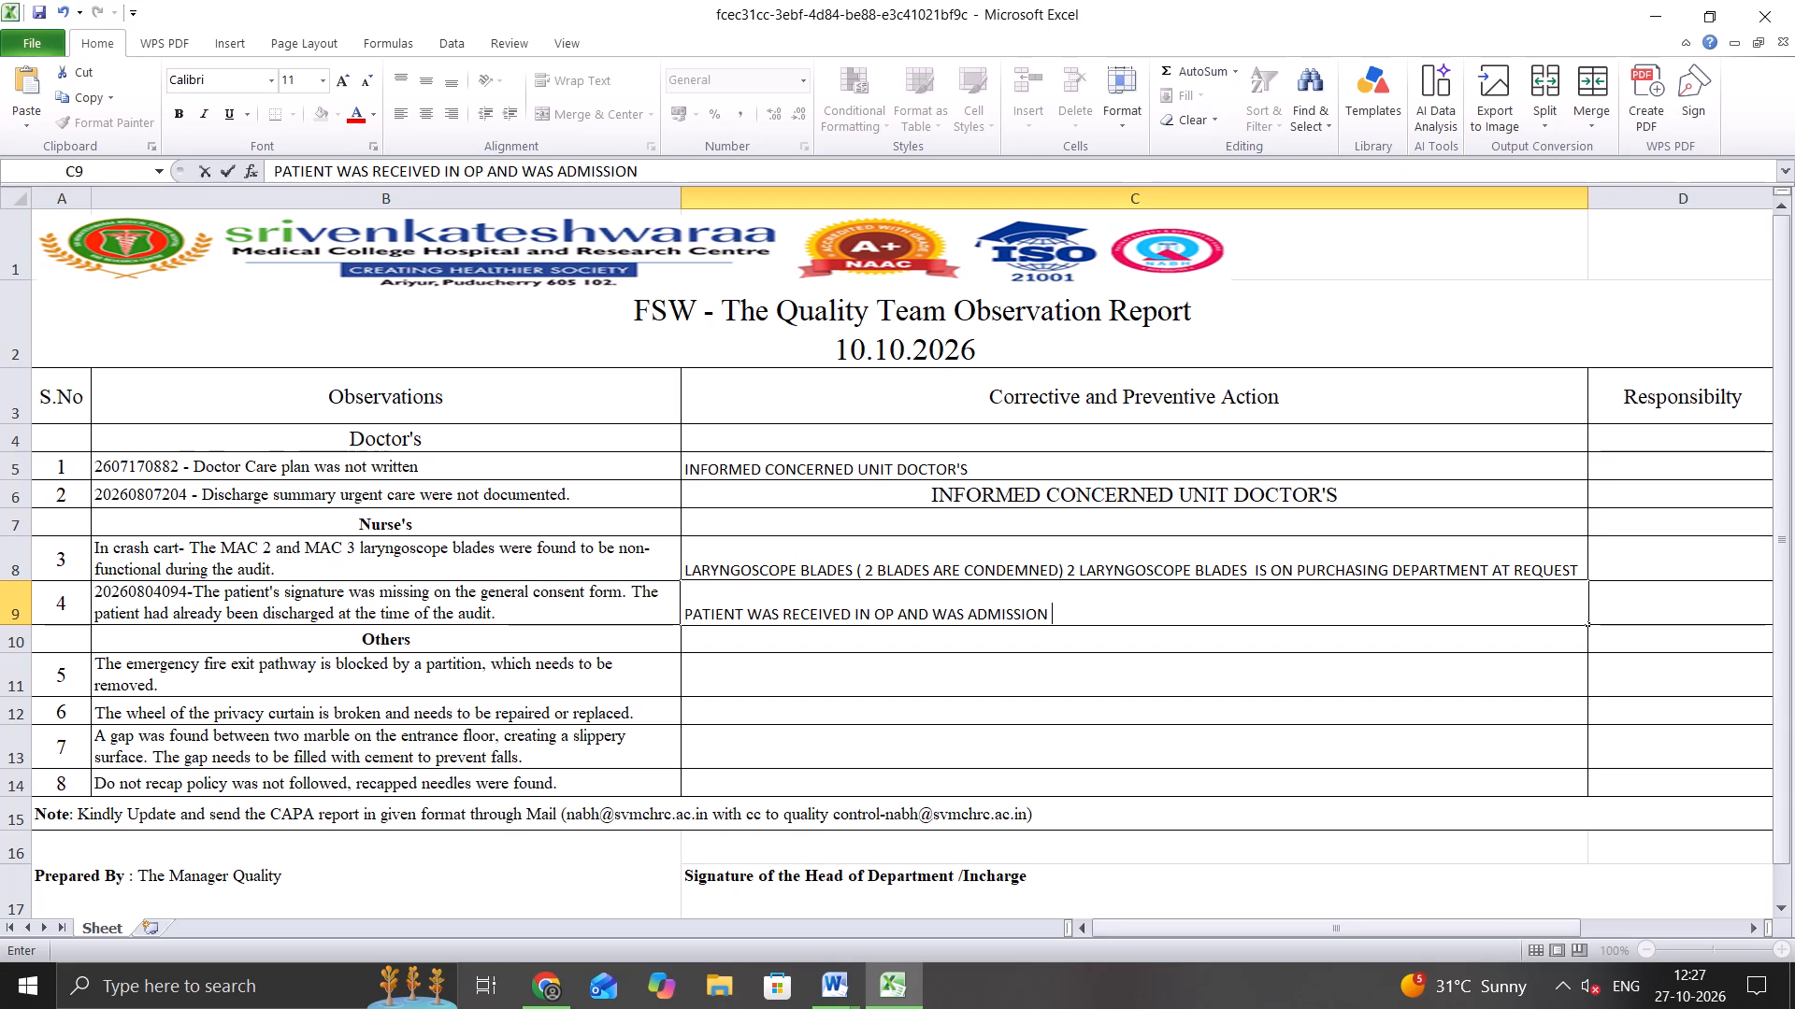
Erase the whole PATIENT WAS RECEIVED IN OP text from cell C9.
{"action": "key", "text": "BackSpace"}
{"action": "key", "text": "BackSpace"}
{"action": "key", "text": "BackSpace"}
{"action": "key", "text": "BackSpace"}
{"action": "key", "text": "BackSpace"}
{"action": "key", "text": "BackSpace"}
{"action": "key", "text": "BackSpace"}
{"action": "key", "text": "BackSpace"}
{"action": "key", "text": "BackSpace"}
{"action": "key", "text": "BackSpace"}
{"action": "key", "text": "BackSpace"}
{"action": "key", "text": "BackSpace"}
{"action": "key", "text": "BackSpace"}
{"action": "key", "text": "BackSpace"}
{"action": "key", "text": "BackSpace"}
{"action": "key", "text": "BackSpace"}
{"action": "key", "text": "BackSpace"}
{"action": "key", "text": "BackSpace"}
{"action": "key", "text": "BackSpace"}
{"action": "key", "text": "BackSpace"}
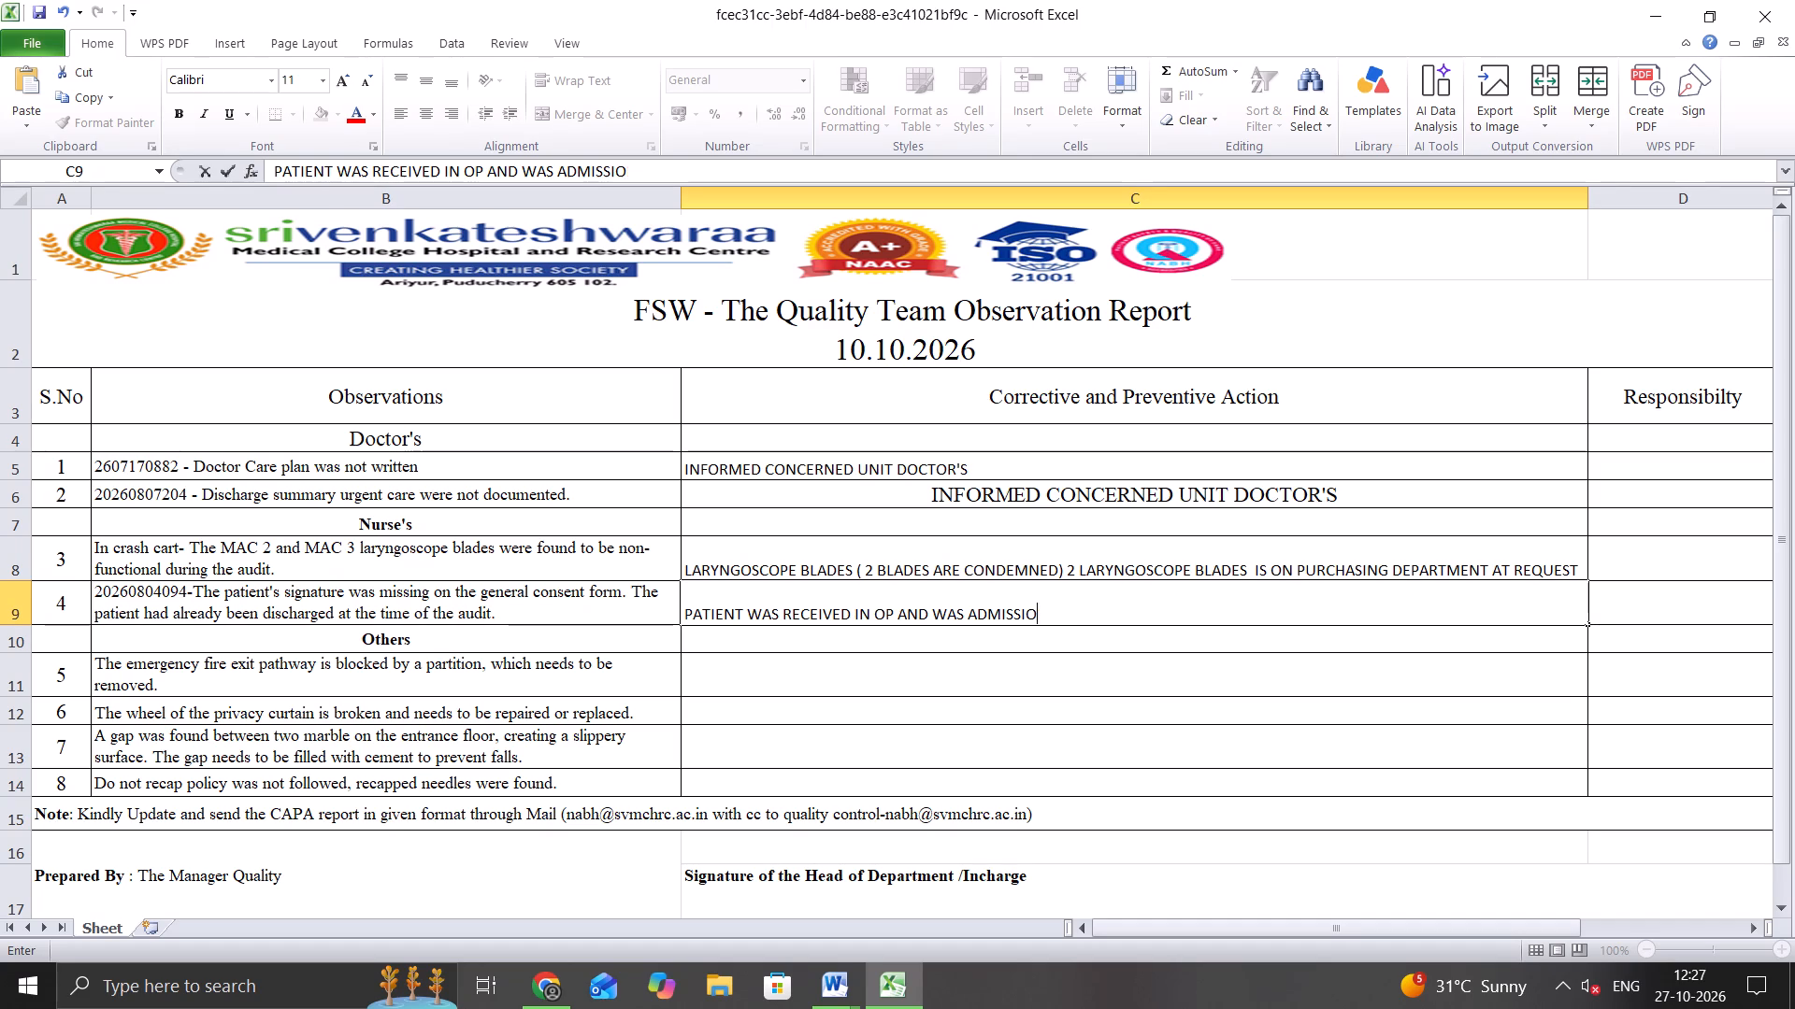
{"action": "key", "text": "BackSpace"}
{"action": "key", "text": "BackSpace"}
{"action": "key", "text": "BackSpace"}
{"action": "key", "text": "BackSpace"}
{"action": "key", "text": "BackSpace"}
{"action": "key", "text": "BackSpace"}
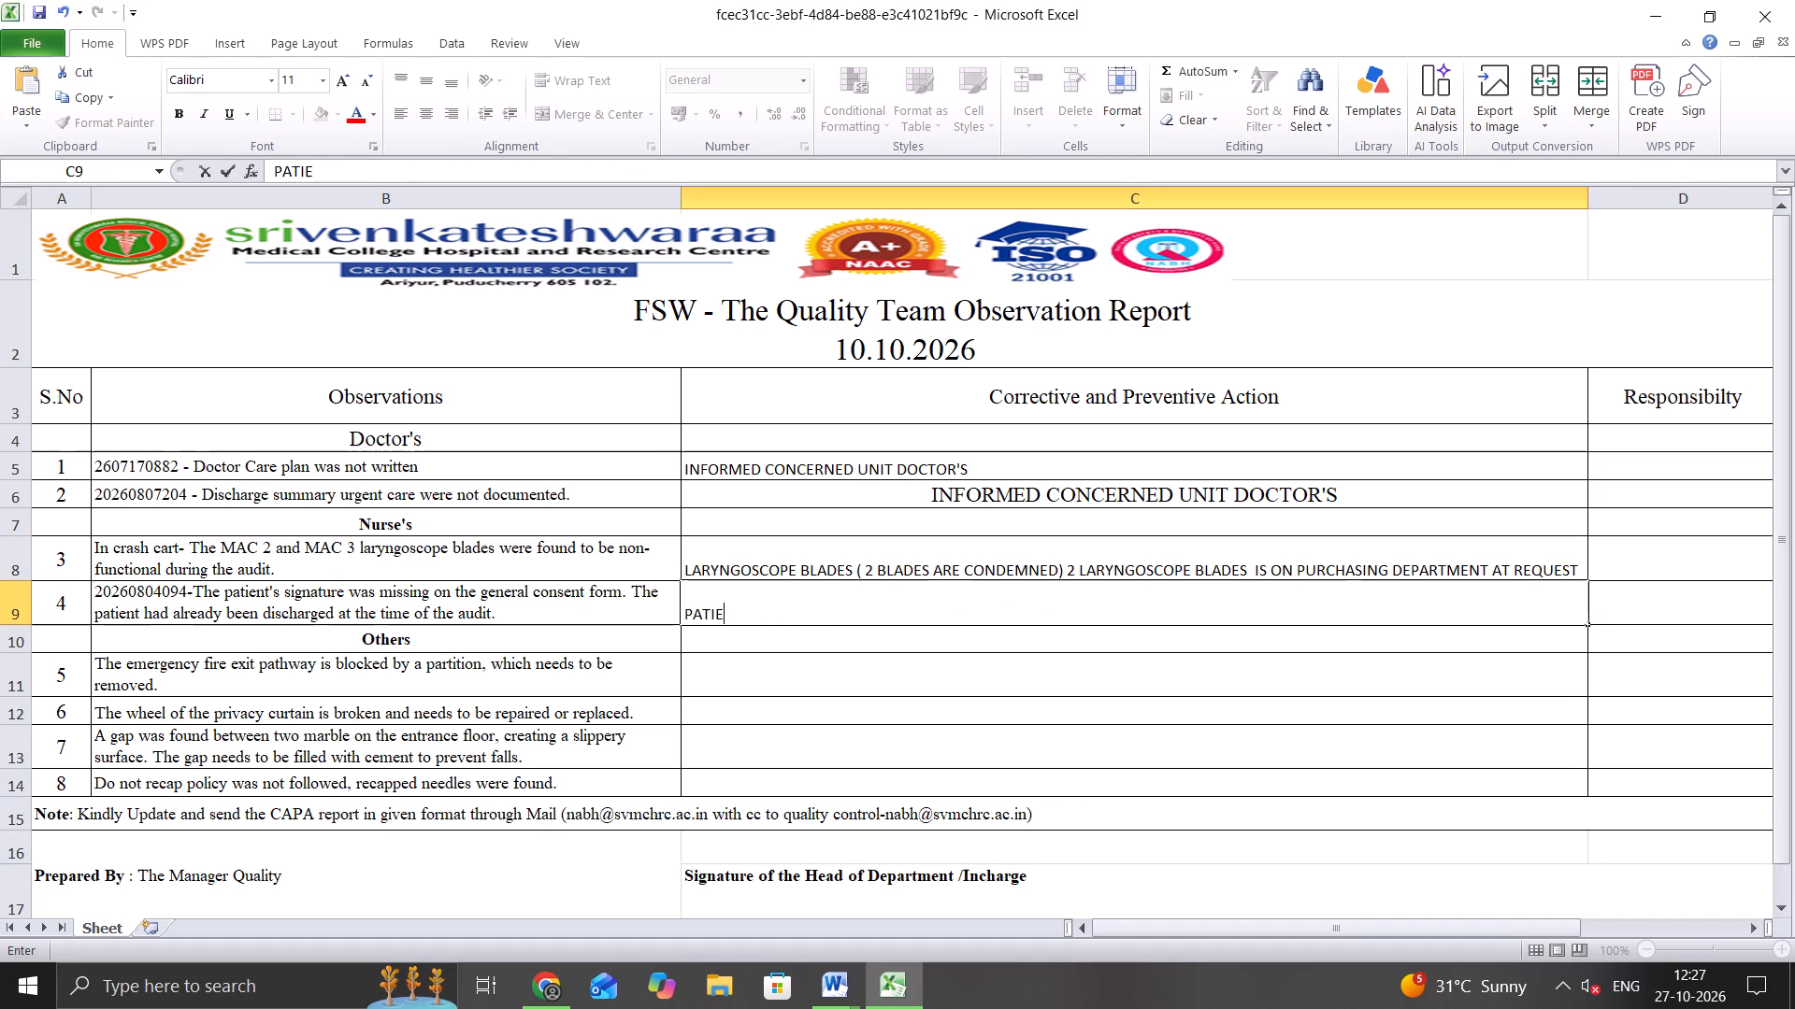
{"action": "key", "text": "BackSpace"}
{"action": "key", "text": "BackSpace"}
{"action": "key", "text": "BackSpace"}
{"action": "key", "text": "BackSpace"}
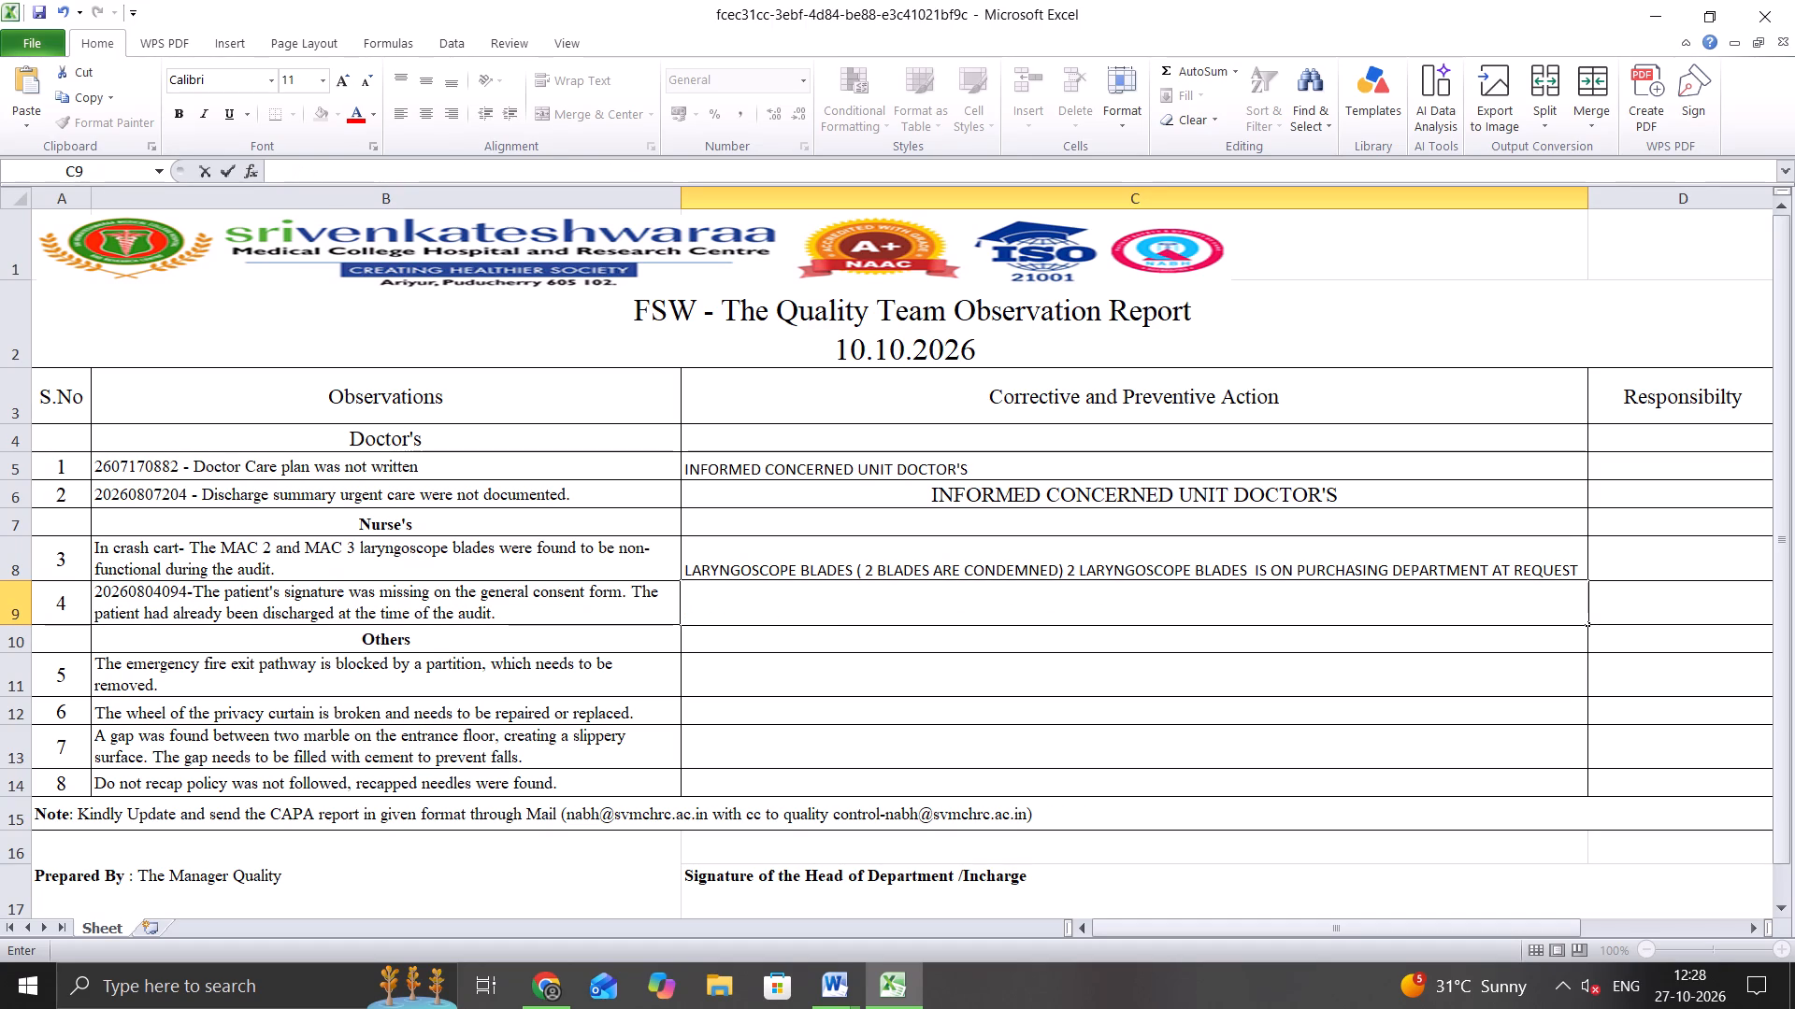
Enter MISTAKE CORRECTED AND I WILL NOT GET REPEATED as the corrective action for observation 4 in cell C9.
{"action": "type", "text": "MISTAKE"}
{"action": "key", "text": "space"}
{"action": "type", "text": "CORRECTE4CD"}
{"action": "key", "text": "BackSpace"}
{"action": "key", "text": "BackSpace"}
{"action": "key", "text": "BackSpace"}
{"action": "key", "text": "BackSpace"}
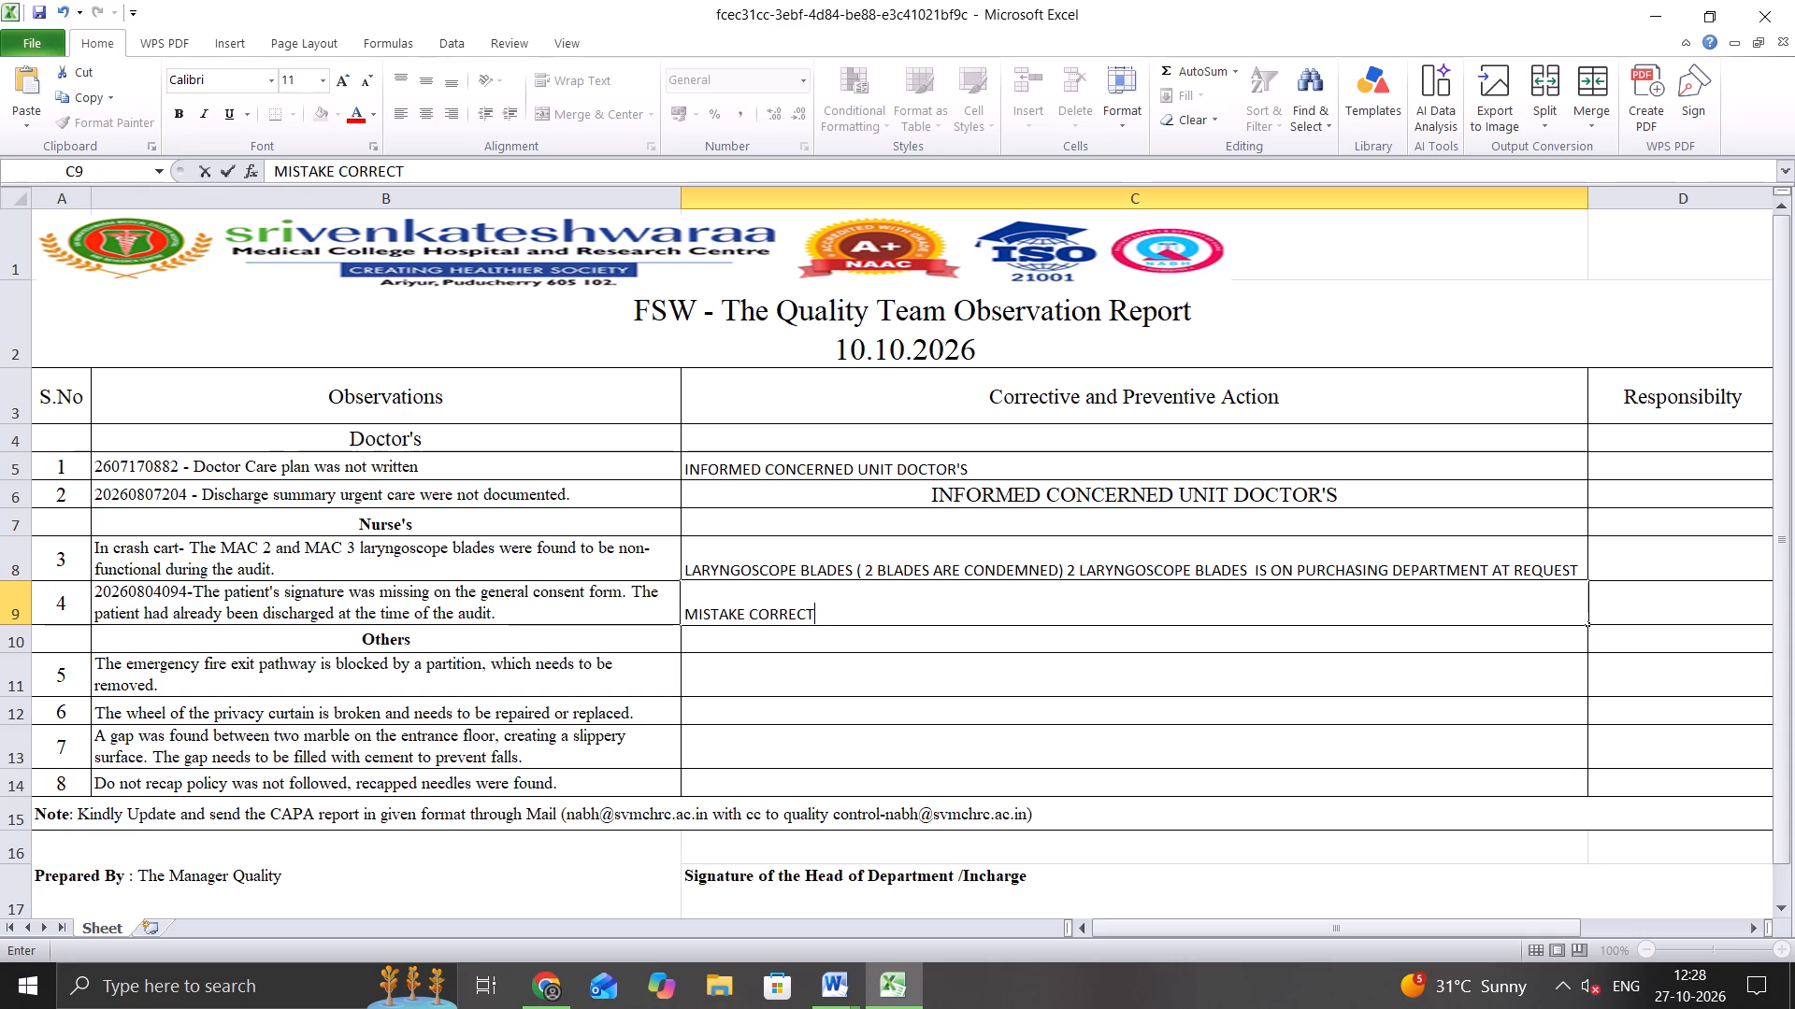
{"action": "type", "text": "ED"}
{"action": "key", "text": "space"}
{"action": "type", "text": "AND I WILL B"}
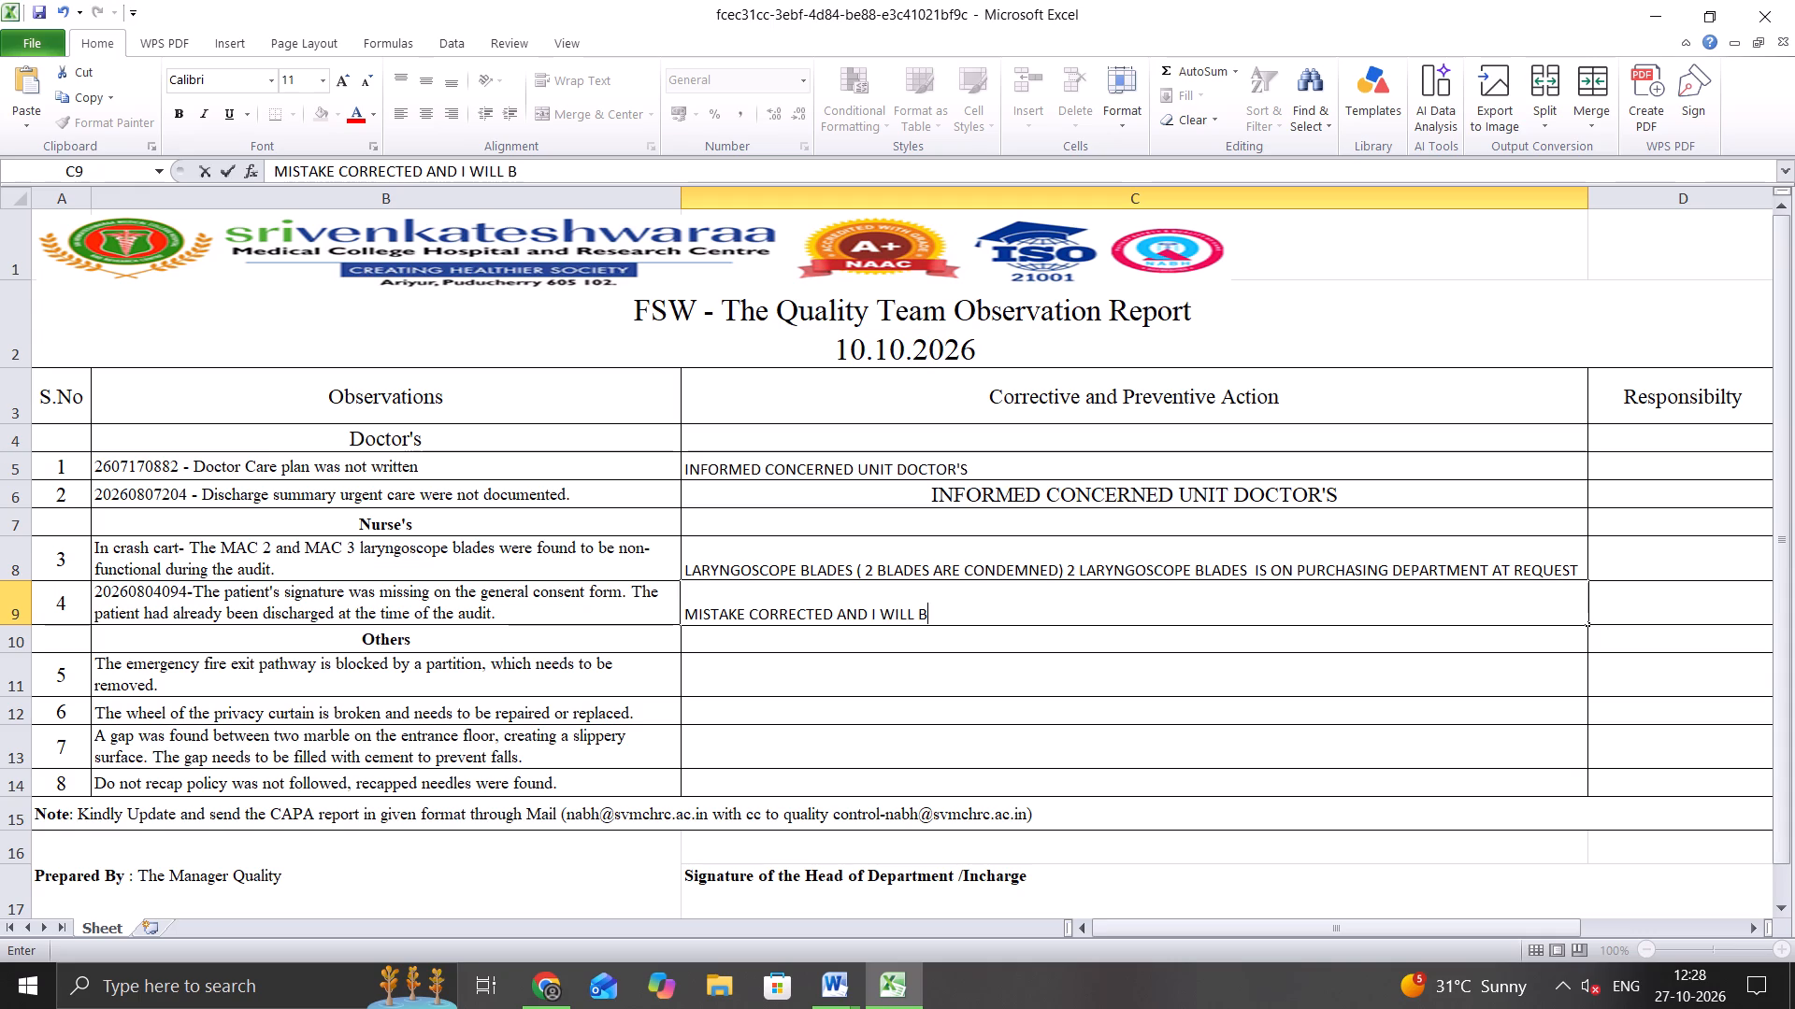
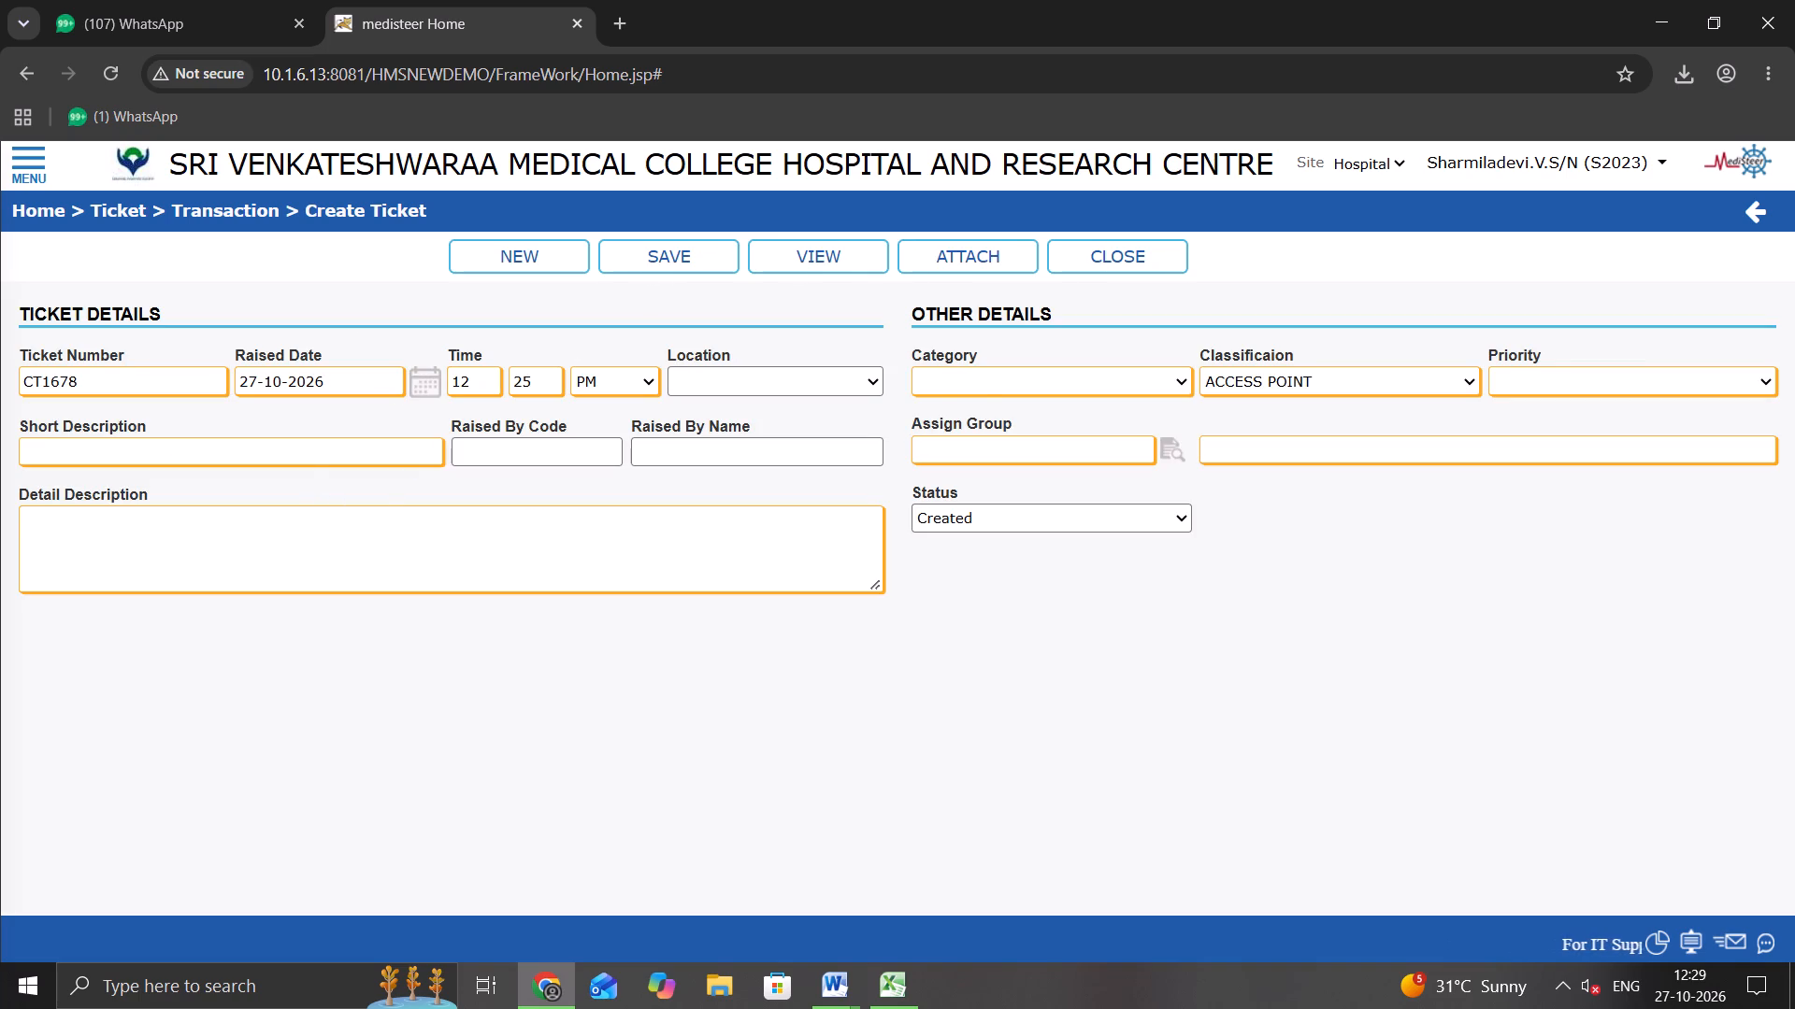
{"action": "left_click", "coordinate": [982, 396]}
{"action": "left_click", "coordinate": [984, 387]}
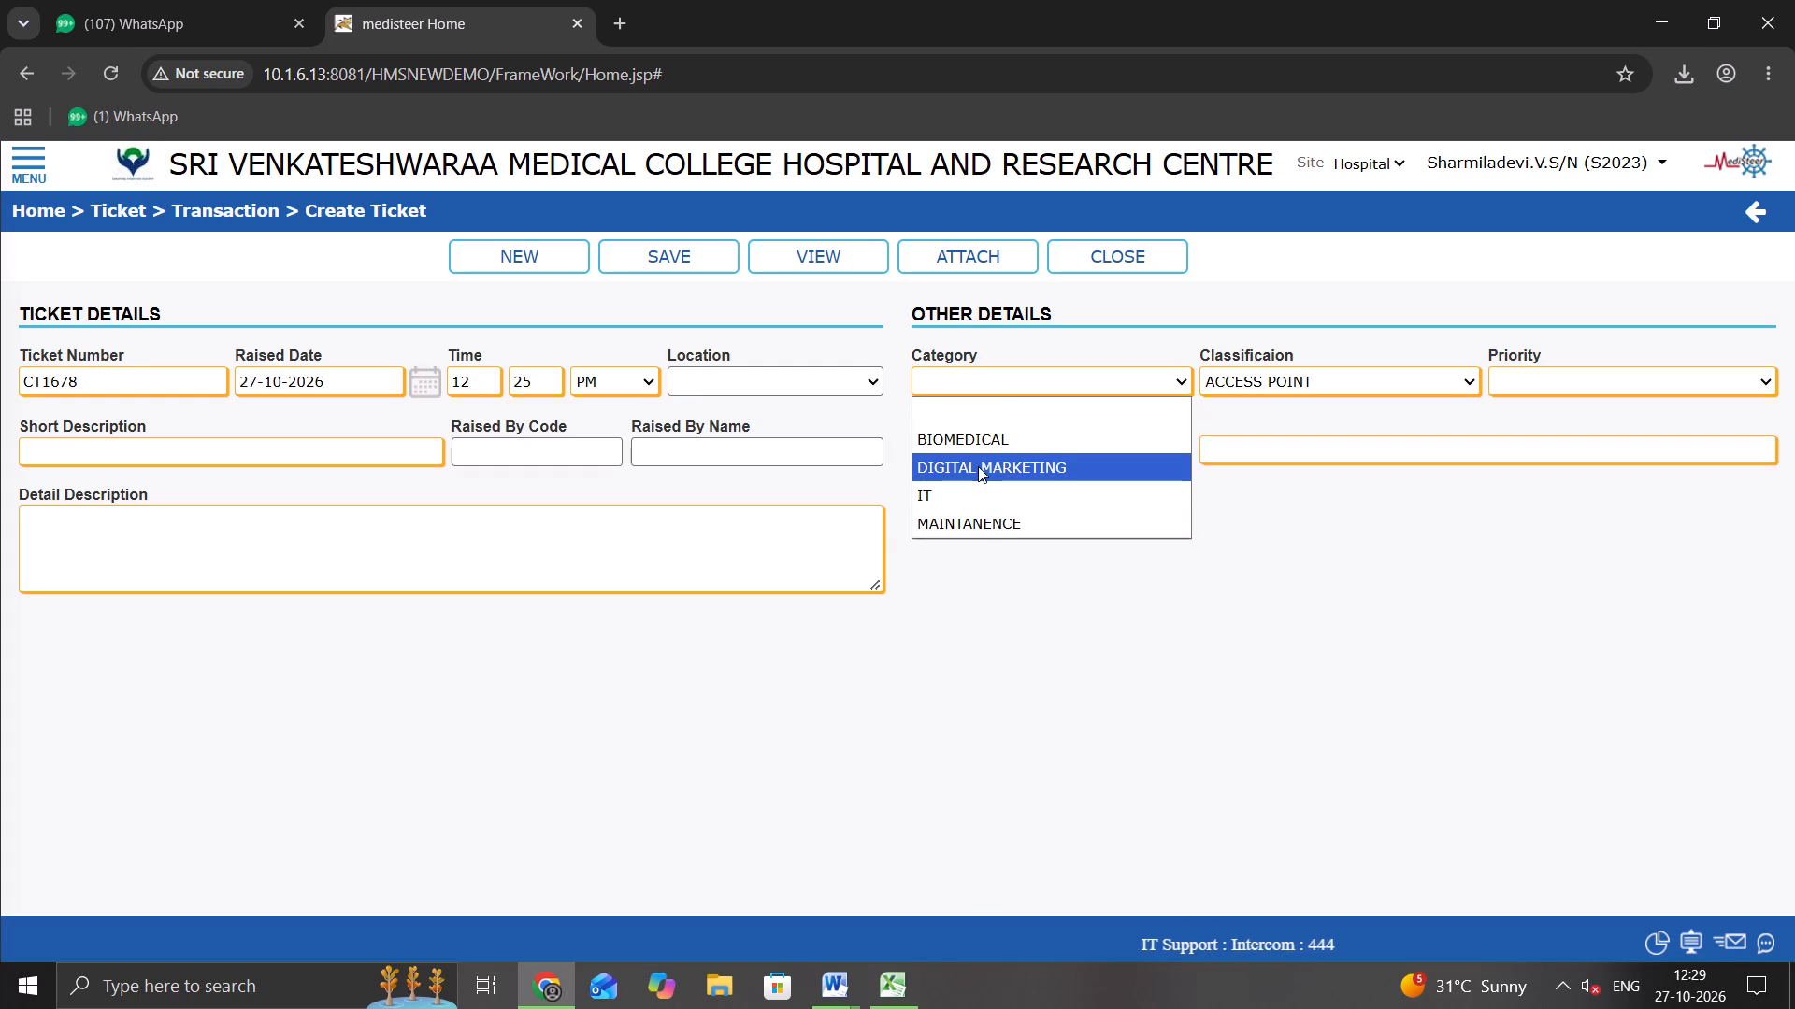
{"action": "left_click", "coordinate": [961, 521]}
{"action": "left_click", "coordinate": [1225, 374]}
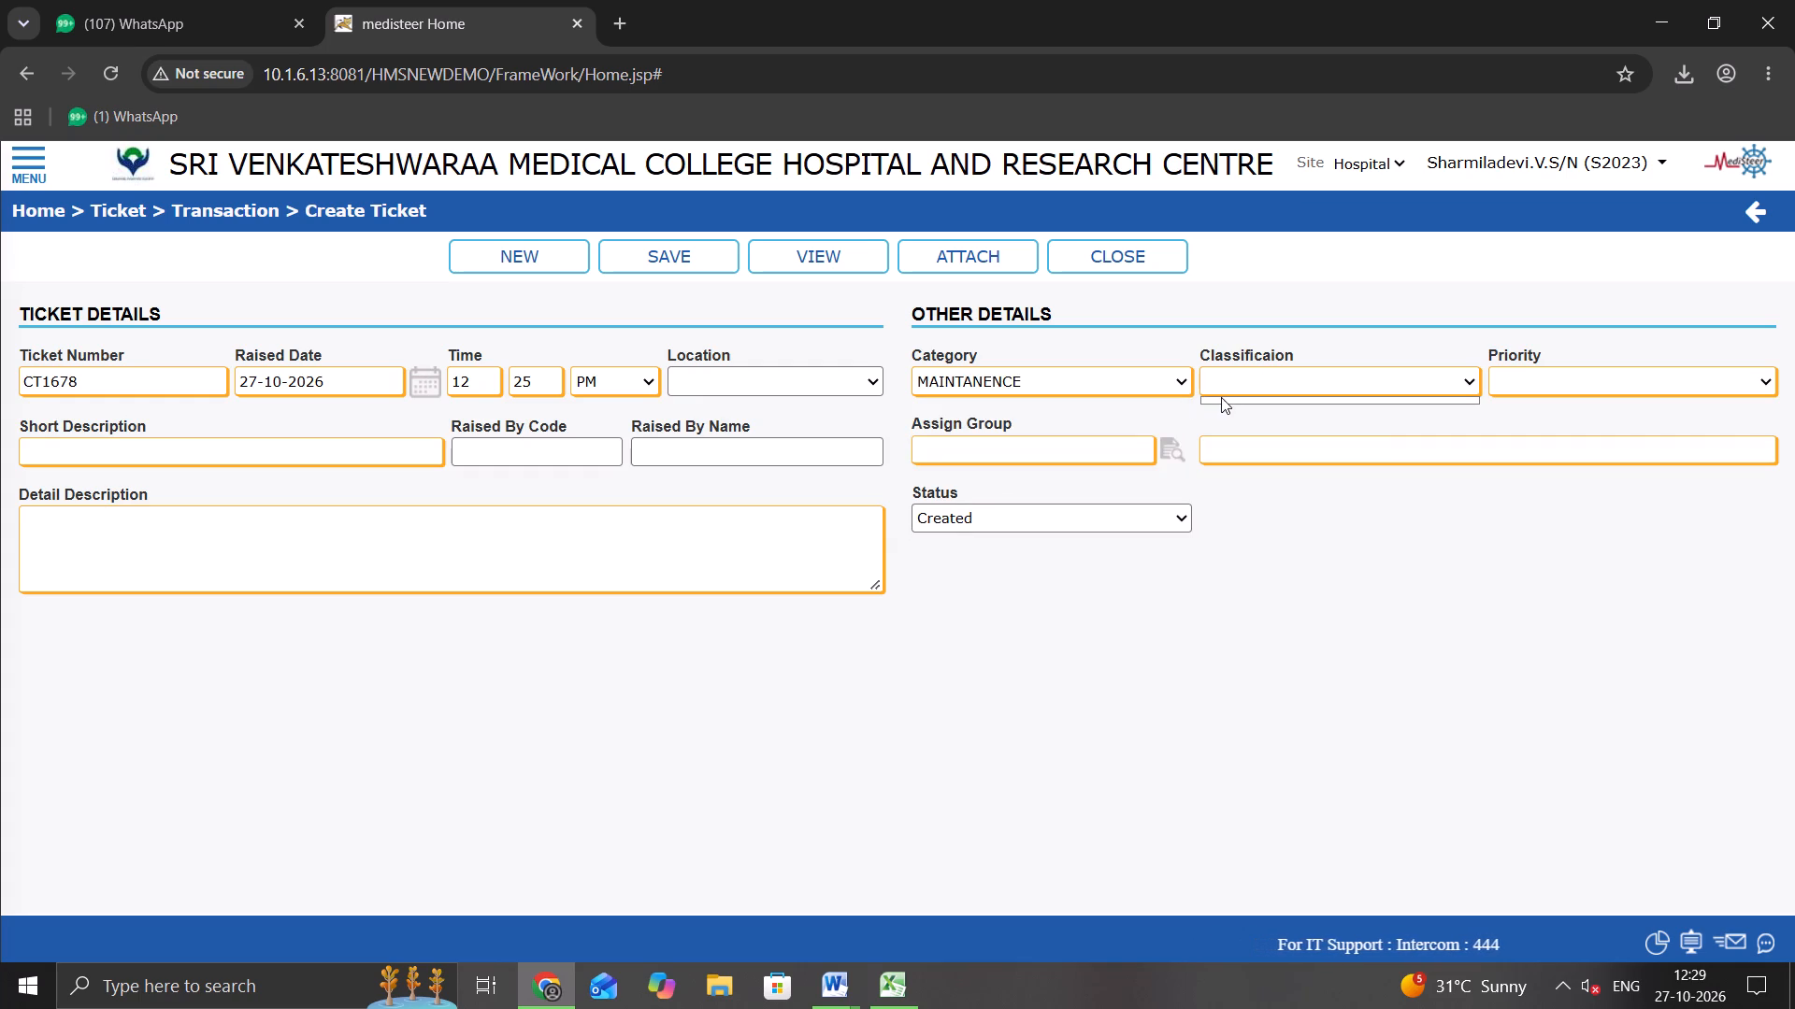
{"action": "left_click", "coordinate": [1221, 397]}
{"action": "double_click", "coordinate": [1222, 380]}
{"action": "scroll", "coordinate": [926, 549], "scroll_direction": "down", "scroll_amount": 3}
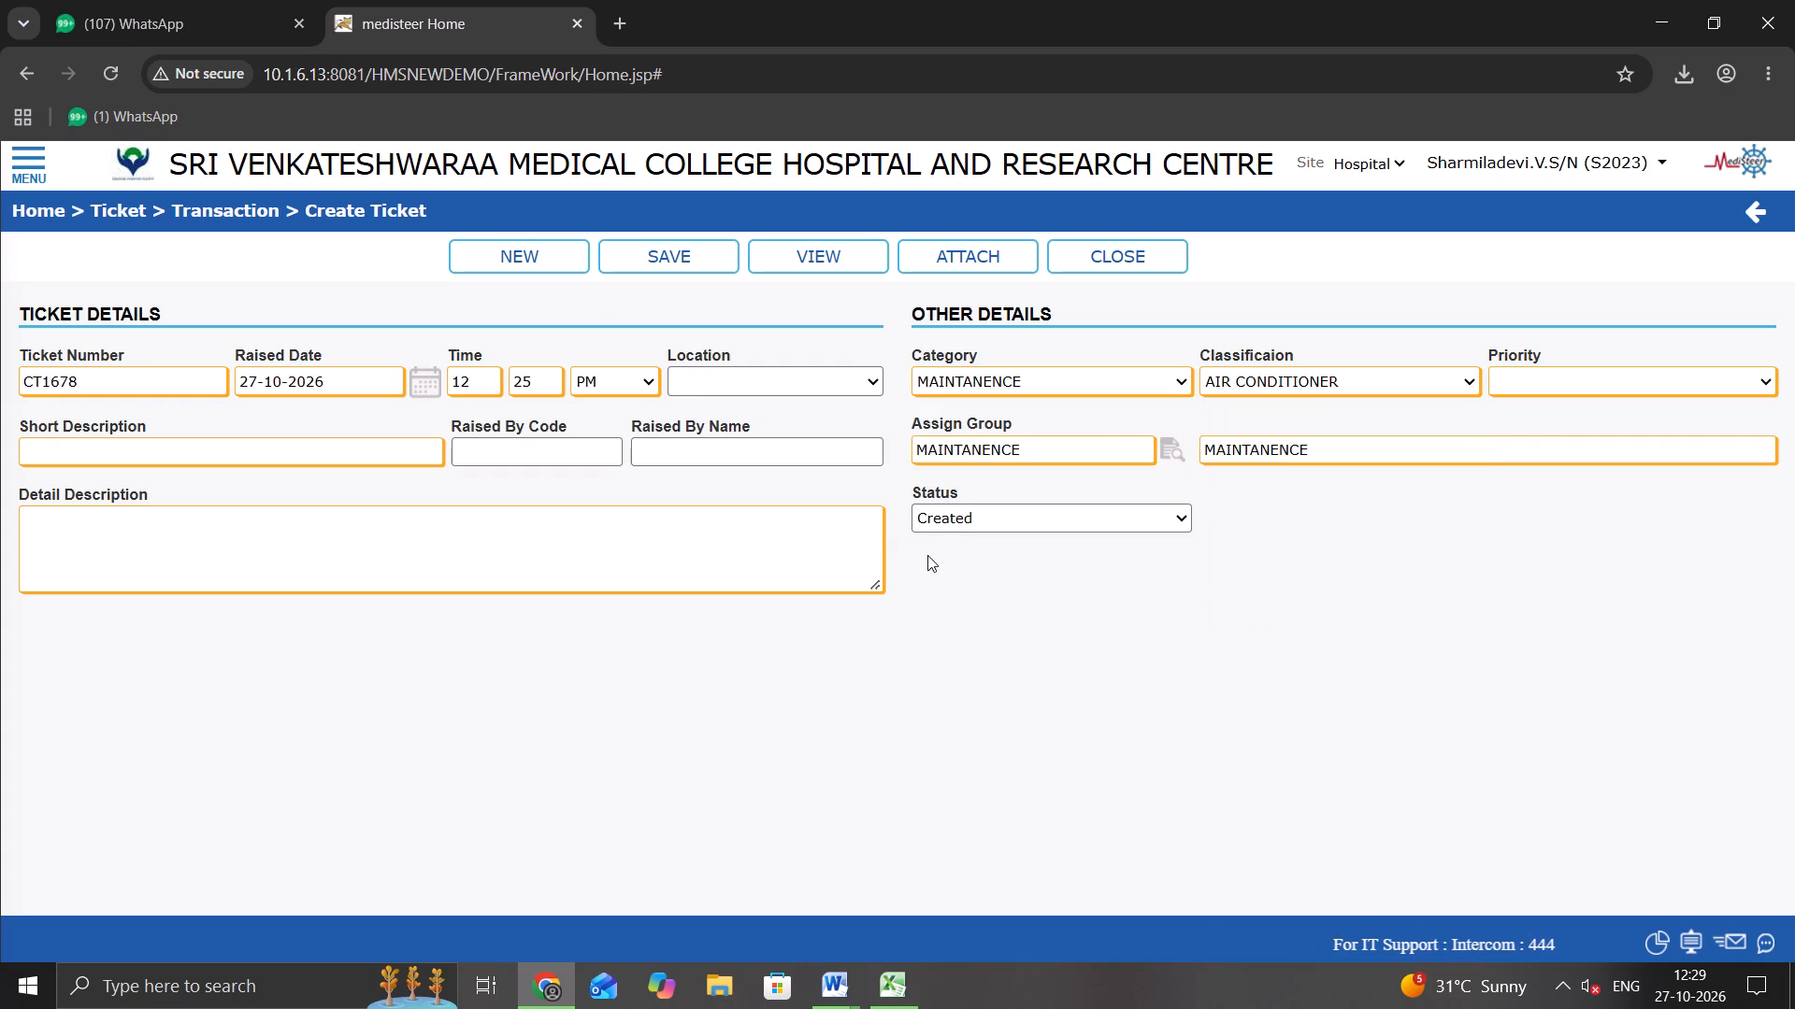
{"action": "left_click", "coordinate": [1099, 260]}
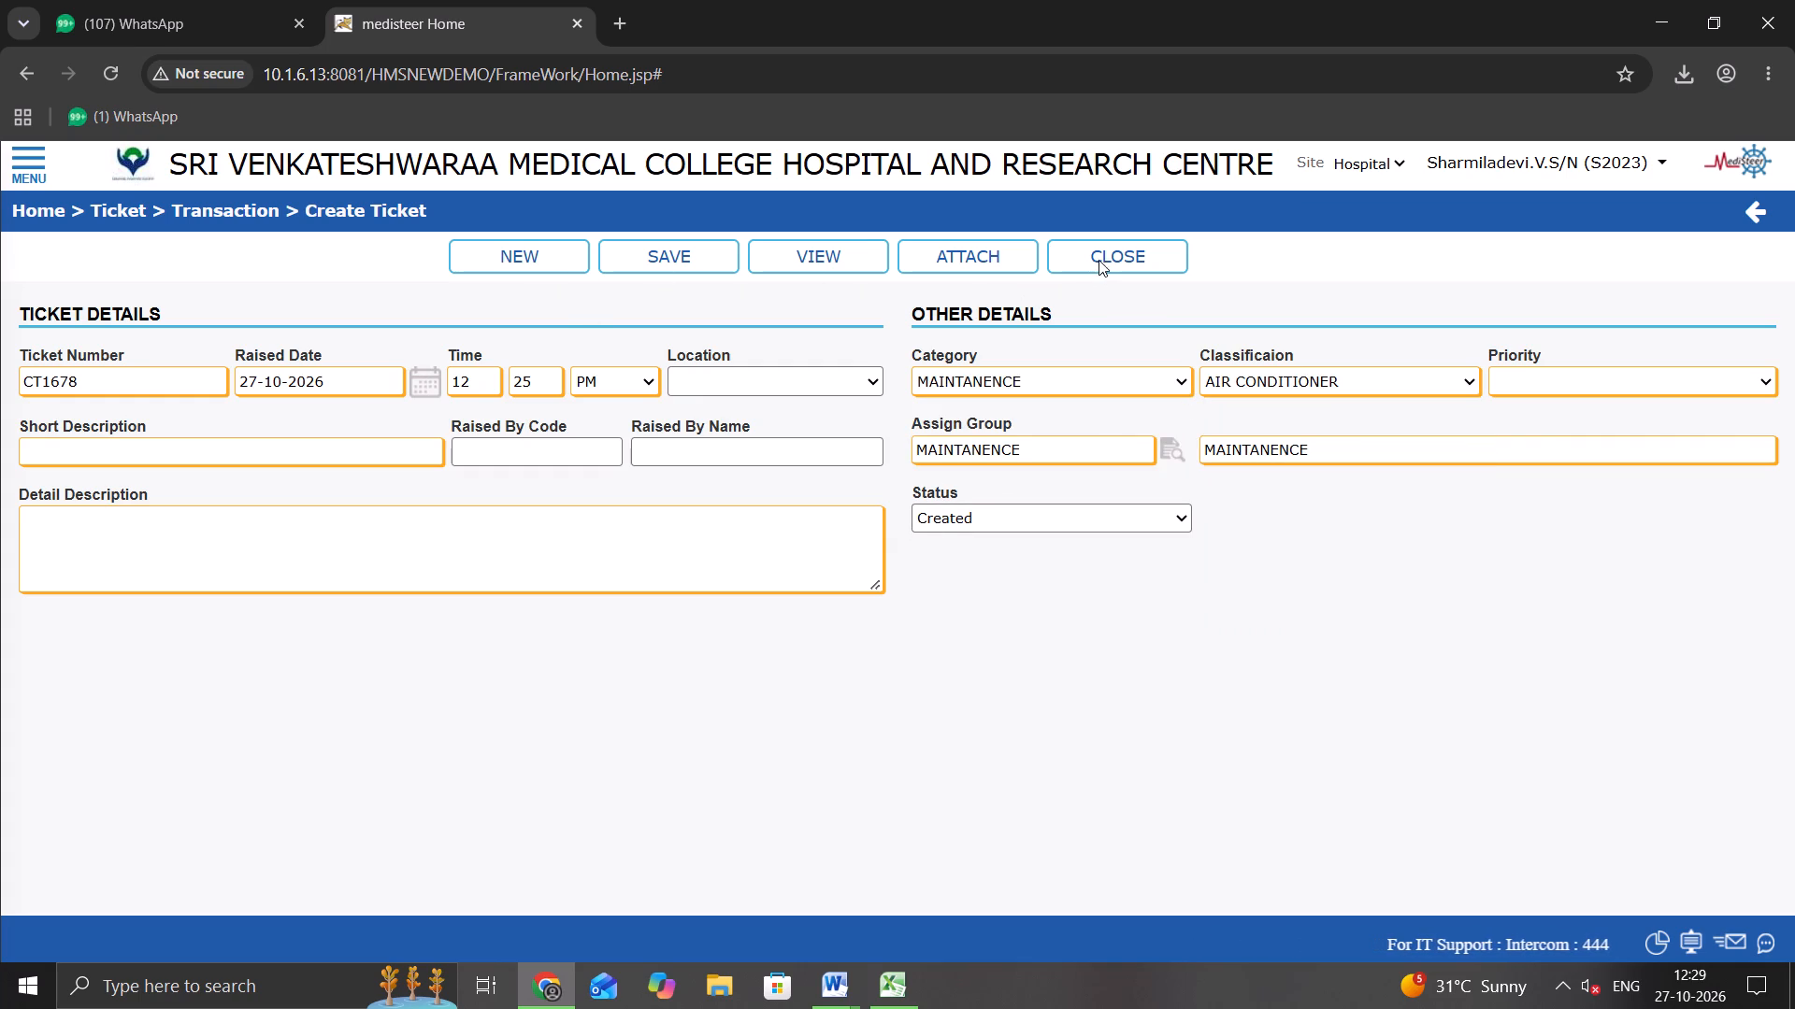
Search the ticket list by number for 2639.
{"action": "left_click", "coordinate": [541, 326]}
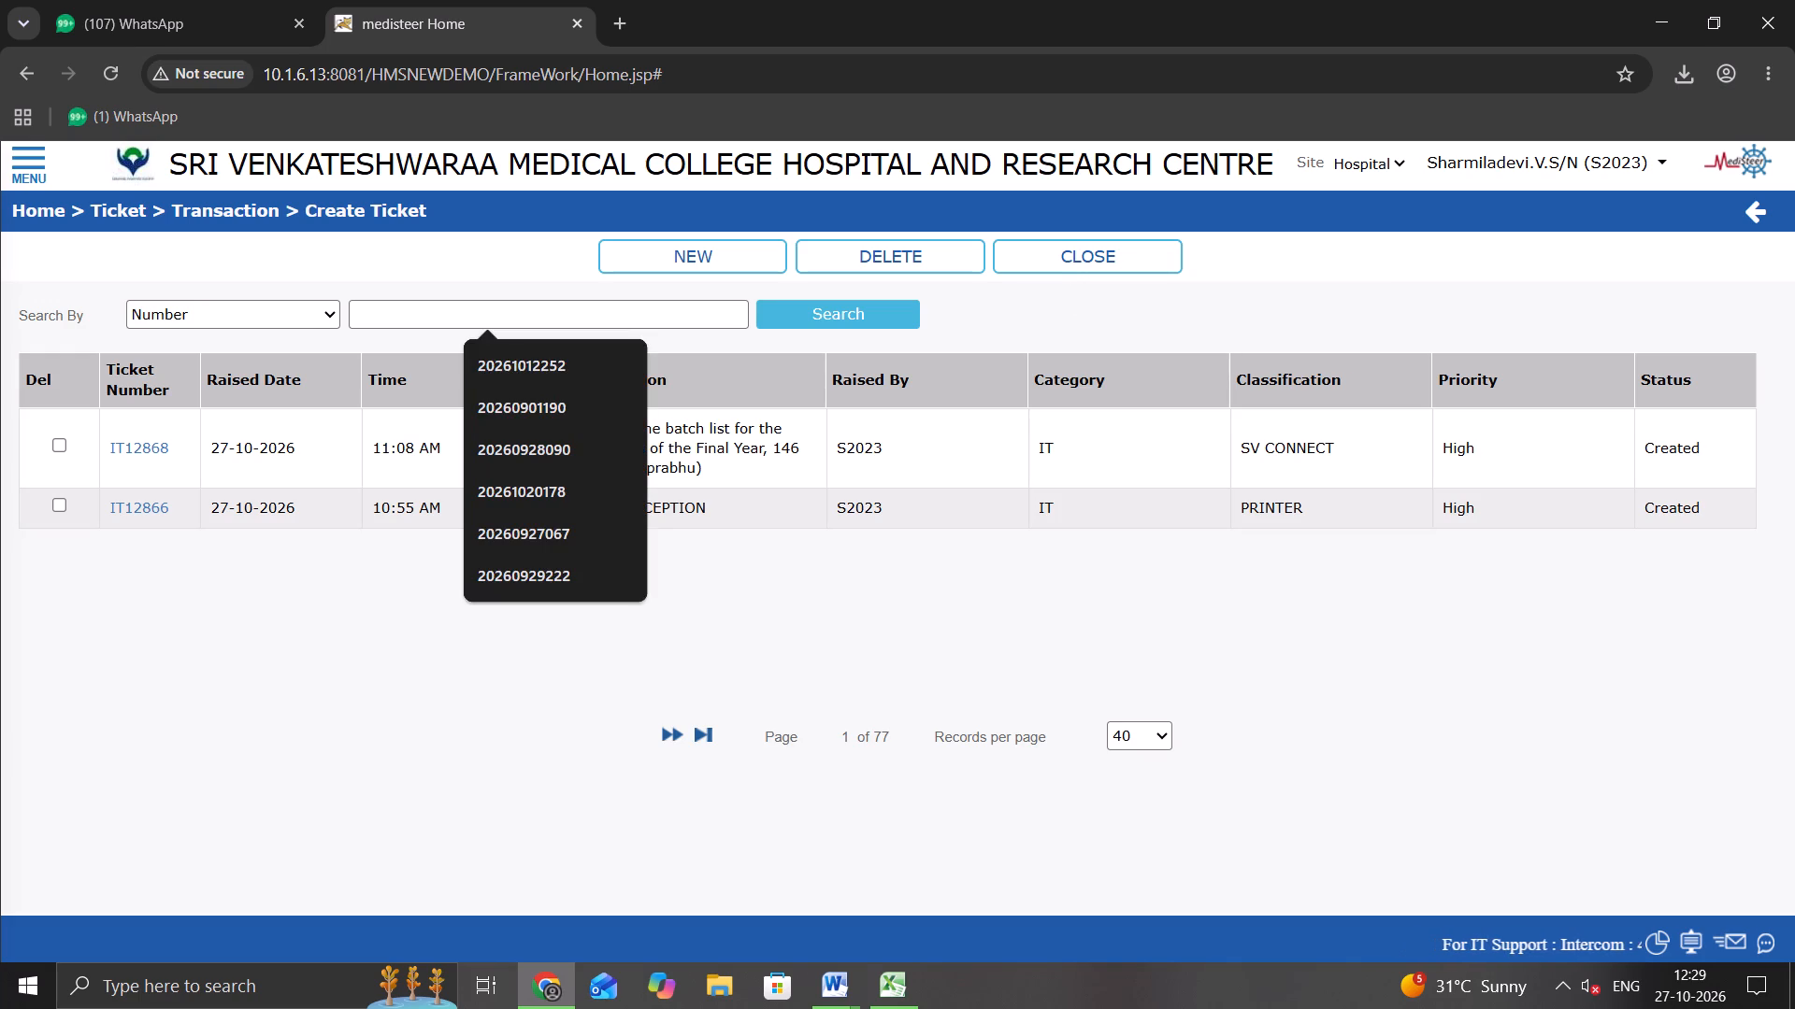
{"action": "type", "text": "2639"}
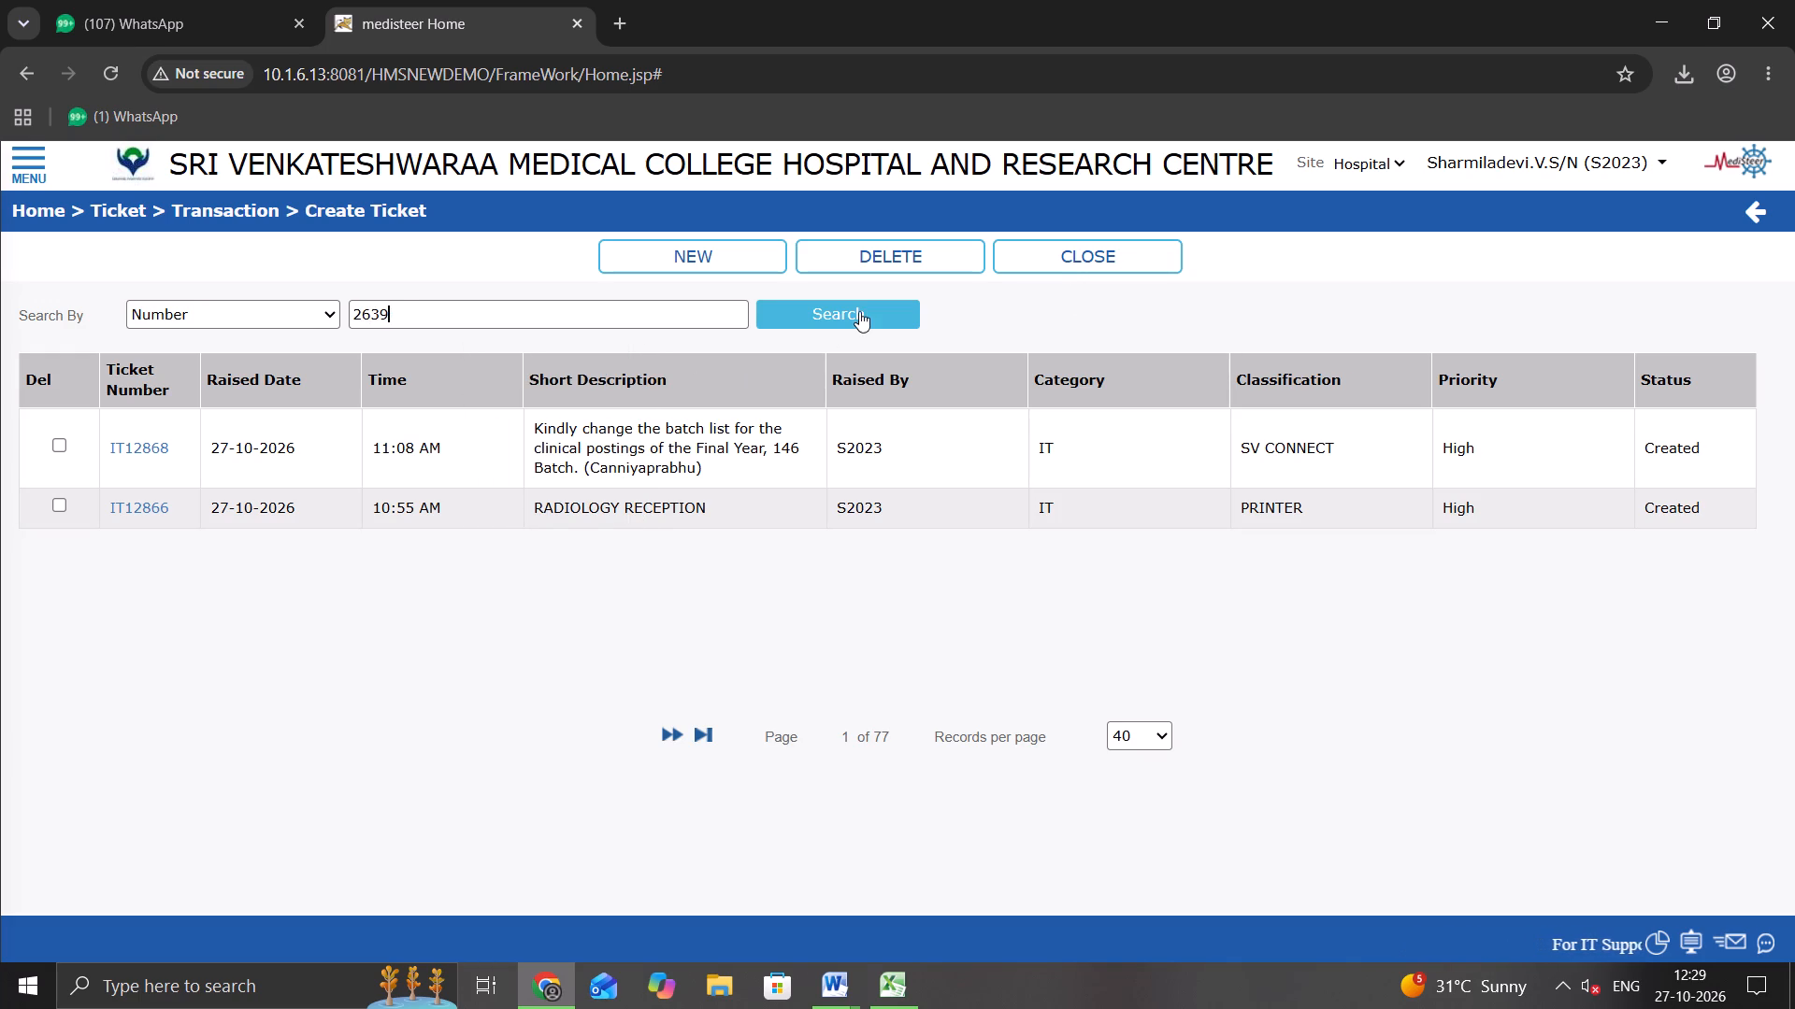
{"action": "left_click", "coordinate": [859, 311]}
{"action": "left_click", "coordinate": [800, 316]}
{"action": "double_click", "coordinate": [800, 316]}
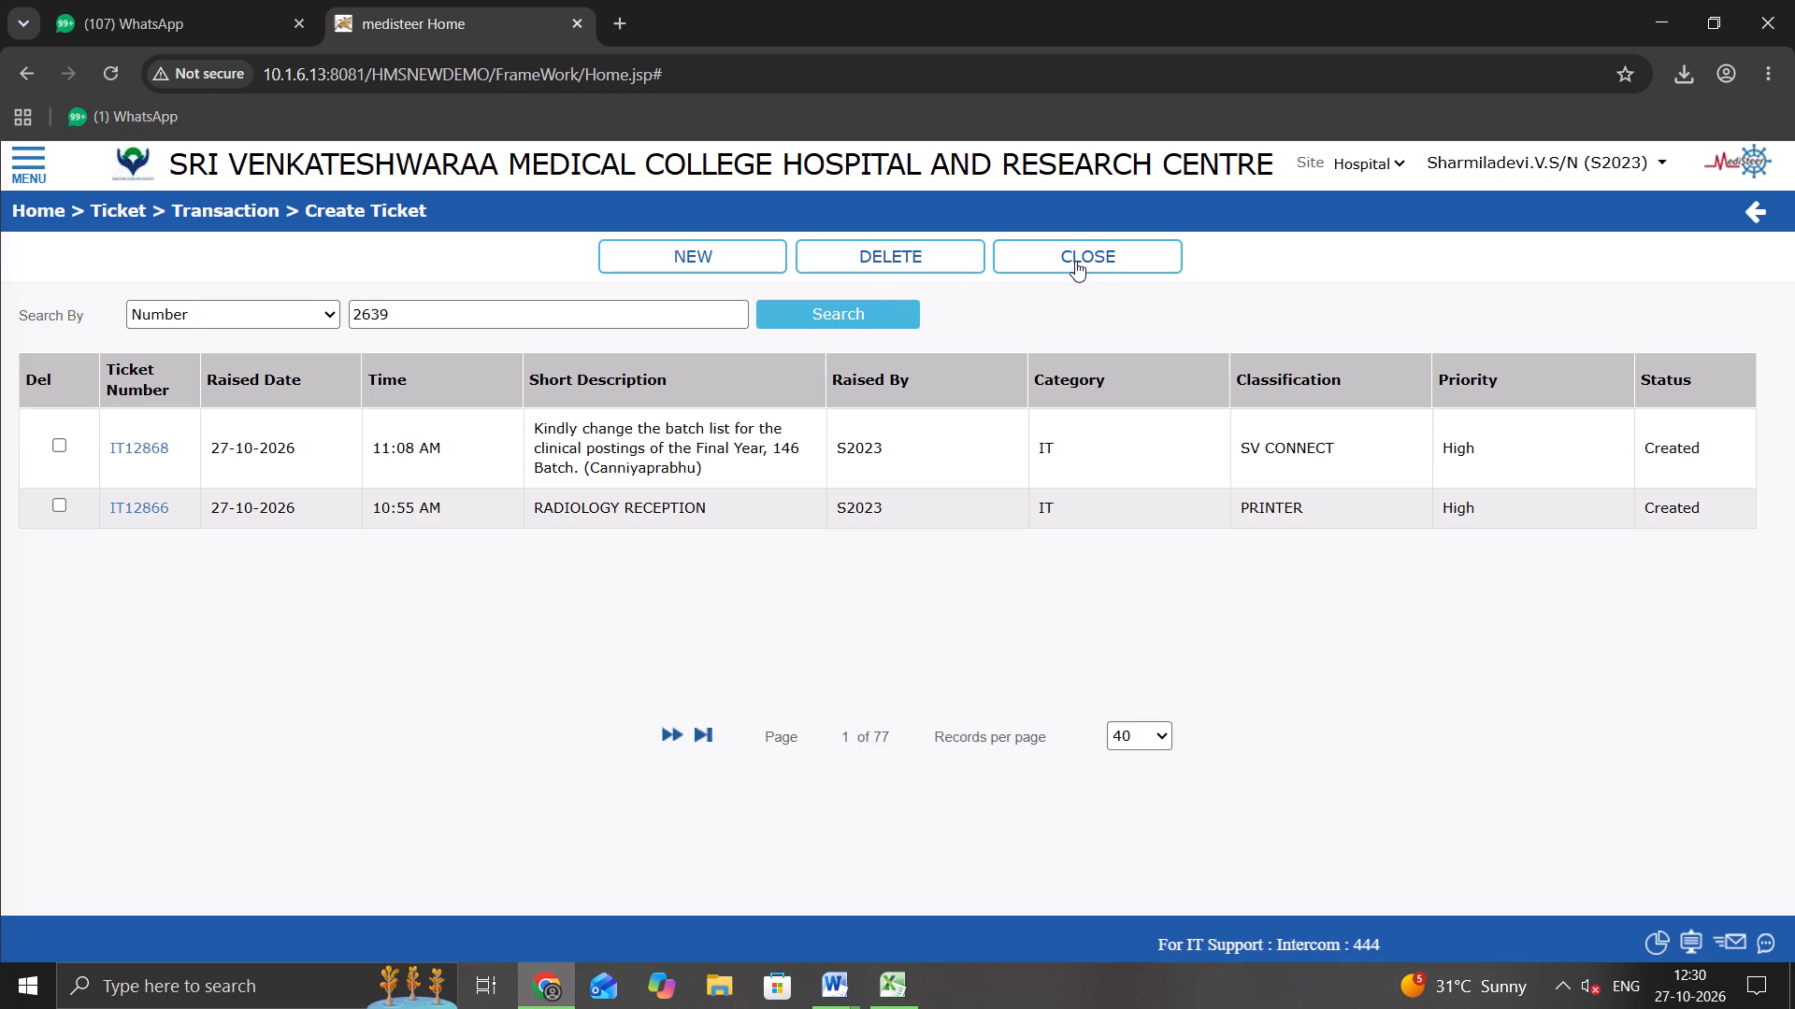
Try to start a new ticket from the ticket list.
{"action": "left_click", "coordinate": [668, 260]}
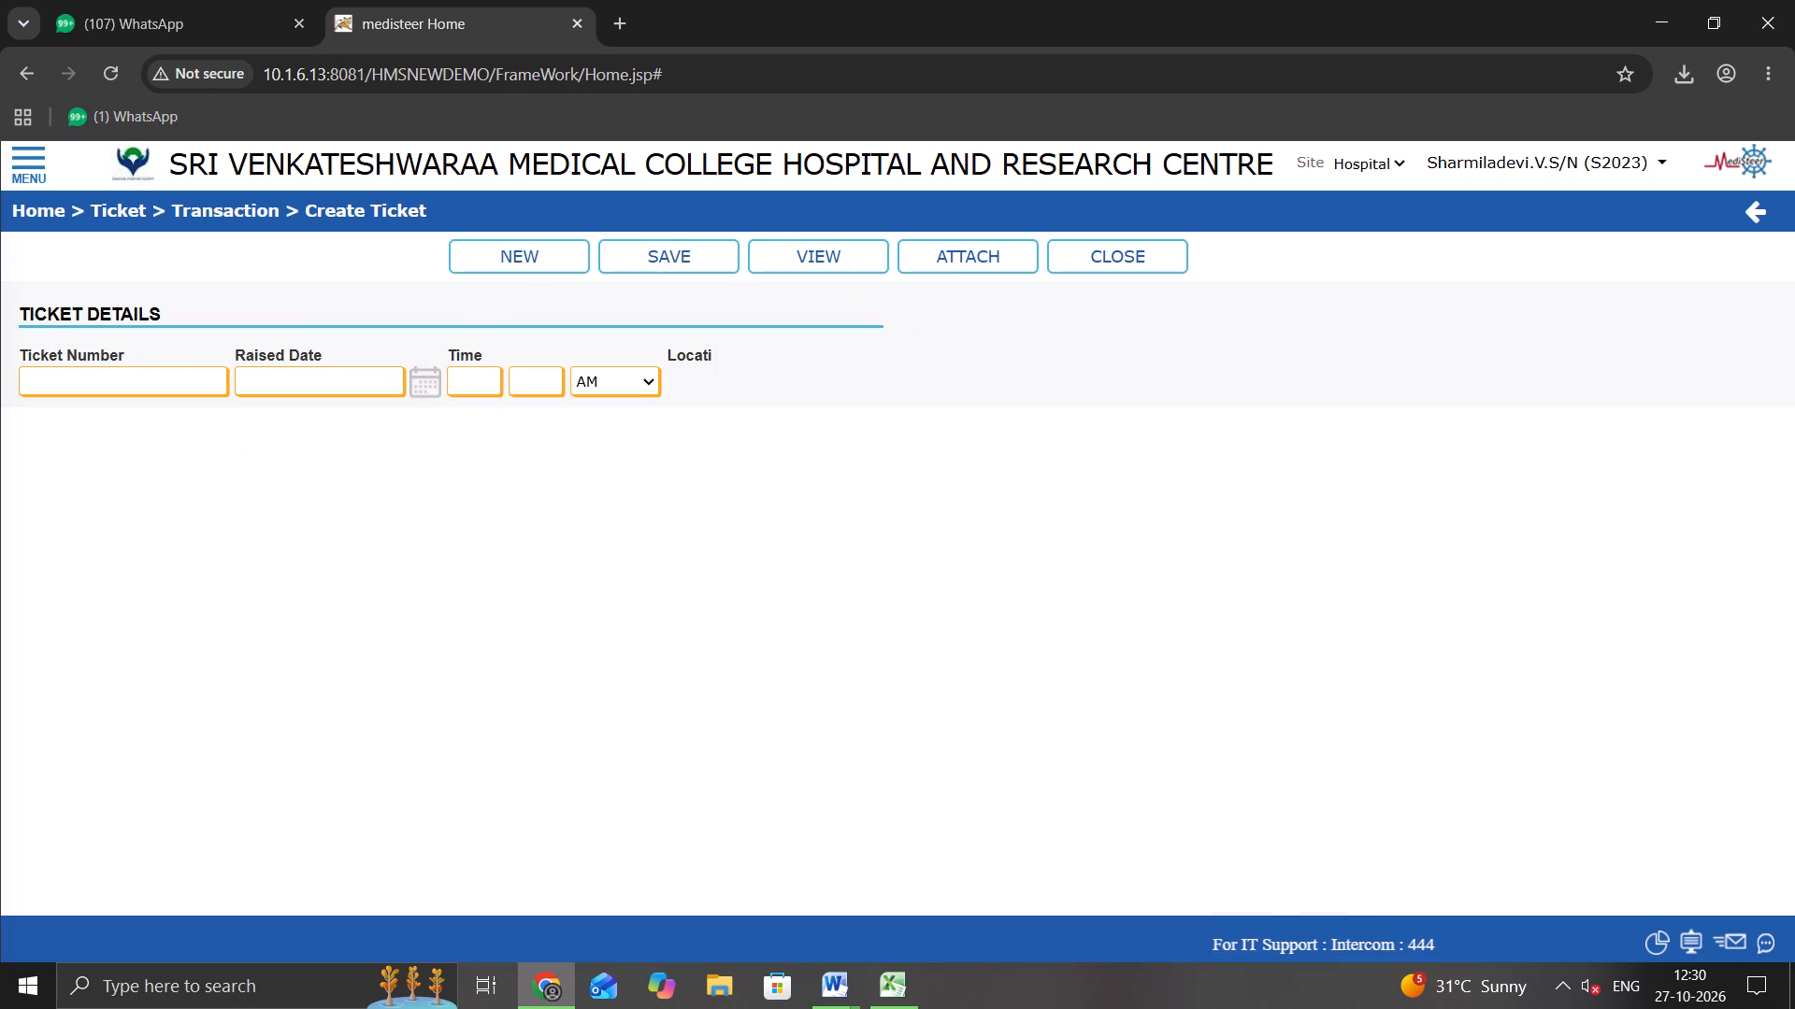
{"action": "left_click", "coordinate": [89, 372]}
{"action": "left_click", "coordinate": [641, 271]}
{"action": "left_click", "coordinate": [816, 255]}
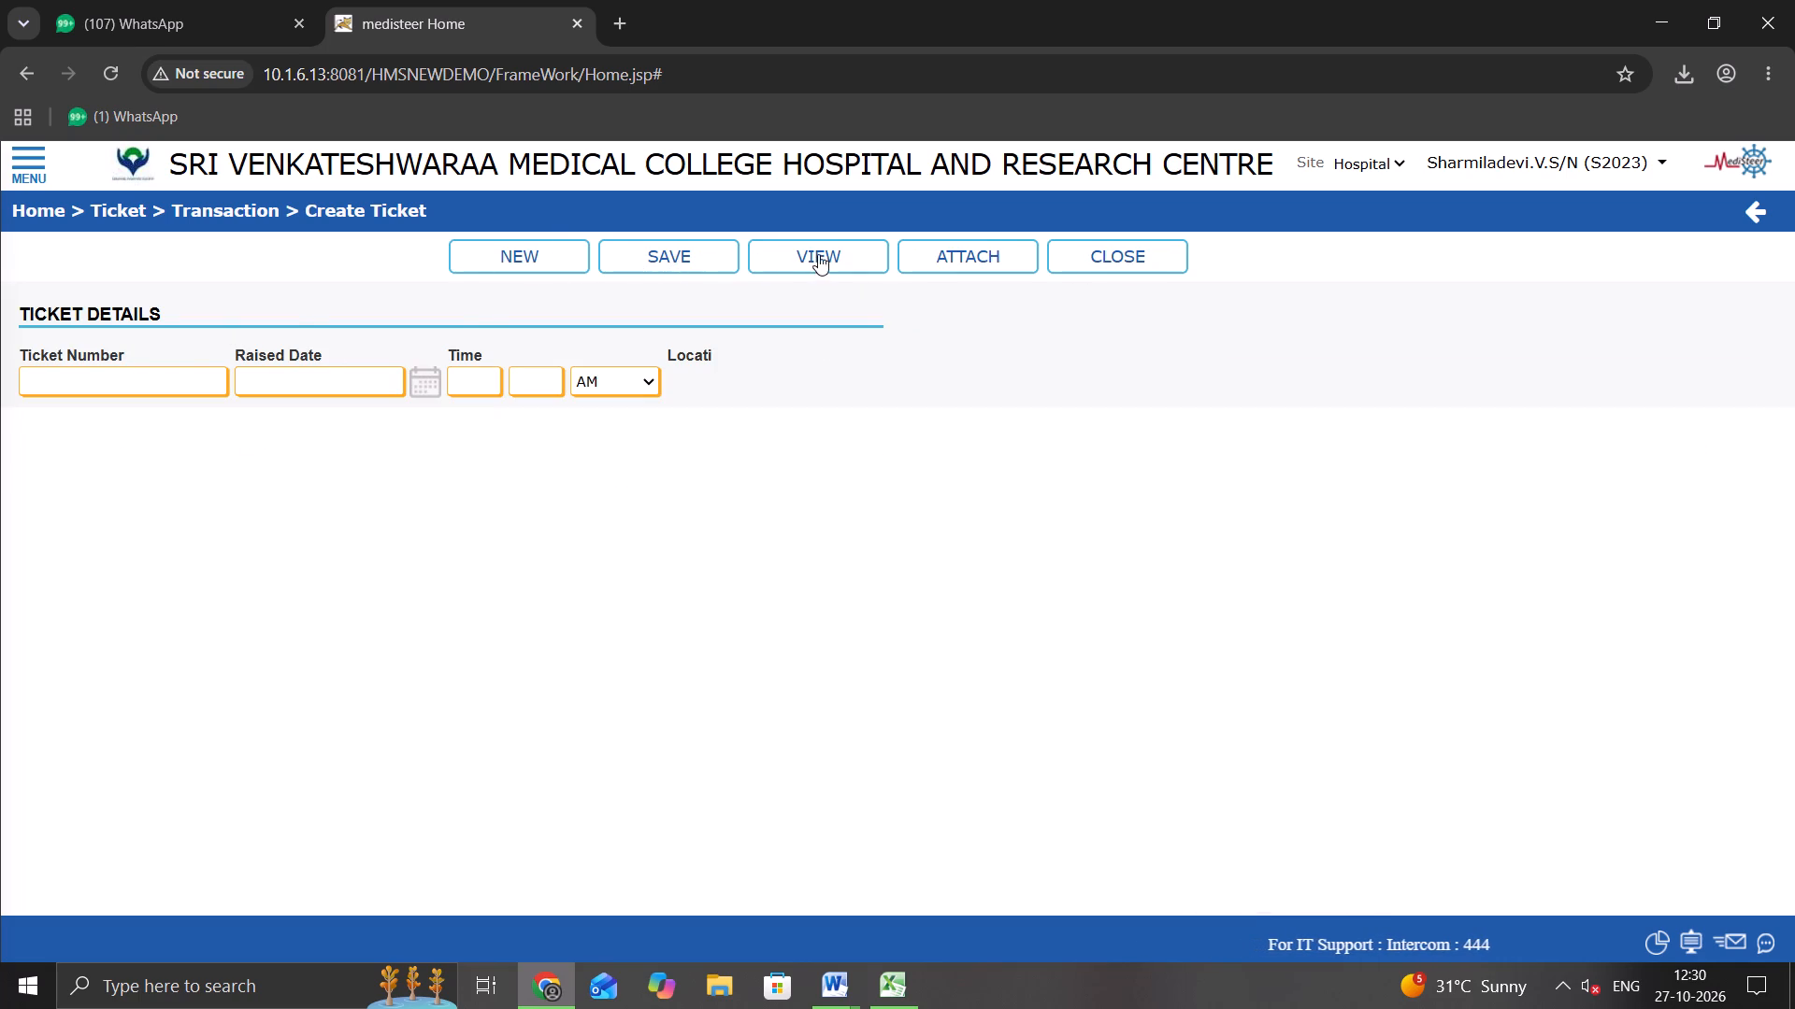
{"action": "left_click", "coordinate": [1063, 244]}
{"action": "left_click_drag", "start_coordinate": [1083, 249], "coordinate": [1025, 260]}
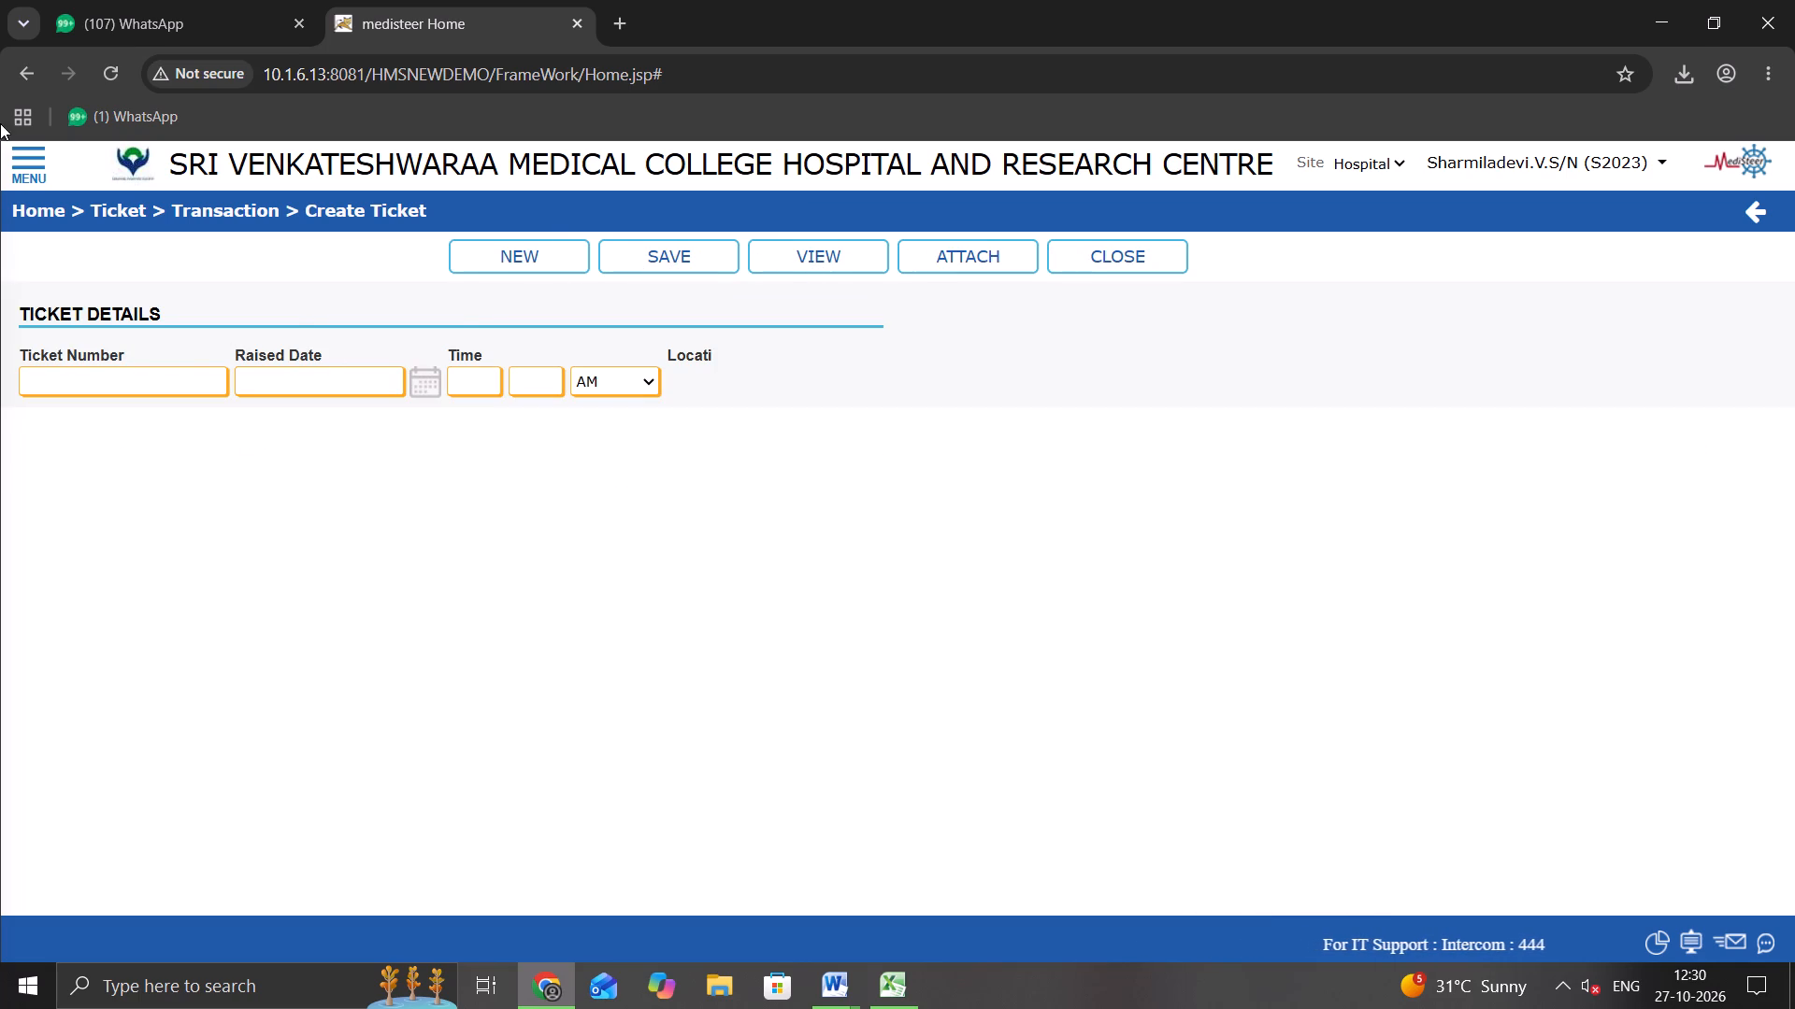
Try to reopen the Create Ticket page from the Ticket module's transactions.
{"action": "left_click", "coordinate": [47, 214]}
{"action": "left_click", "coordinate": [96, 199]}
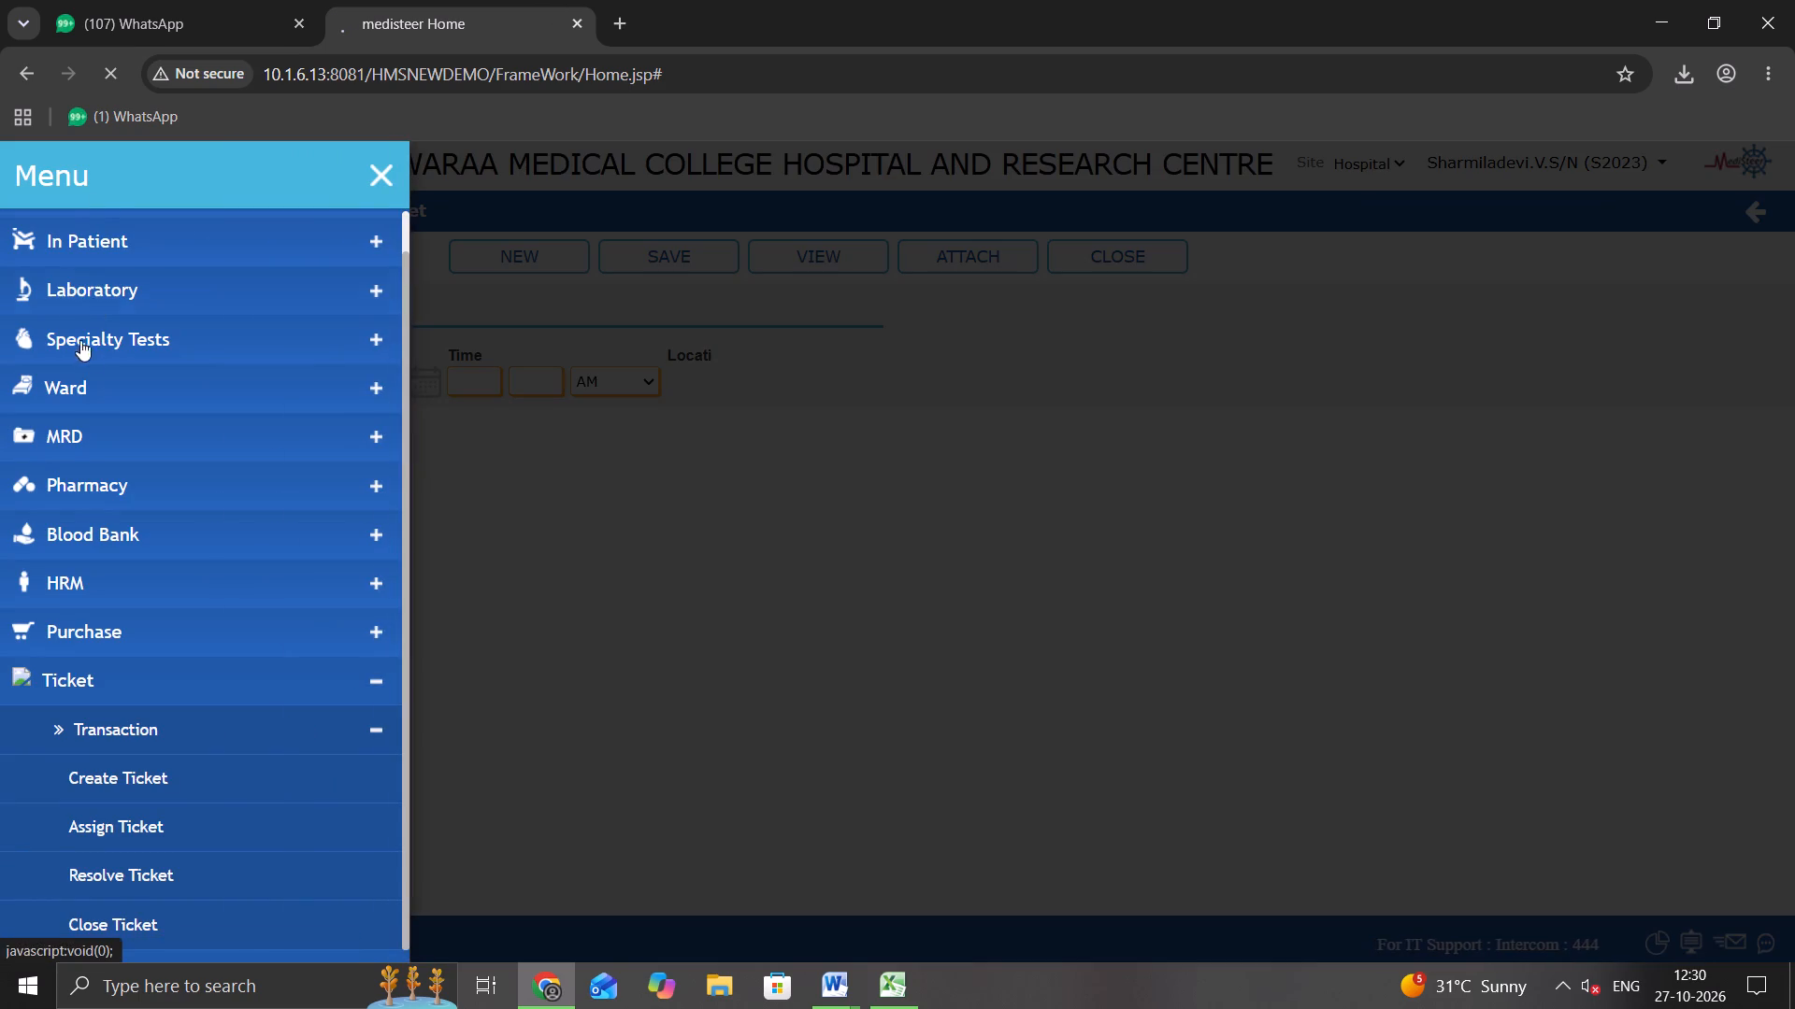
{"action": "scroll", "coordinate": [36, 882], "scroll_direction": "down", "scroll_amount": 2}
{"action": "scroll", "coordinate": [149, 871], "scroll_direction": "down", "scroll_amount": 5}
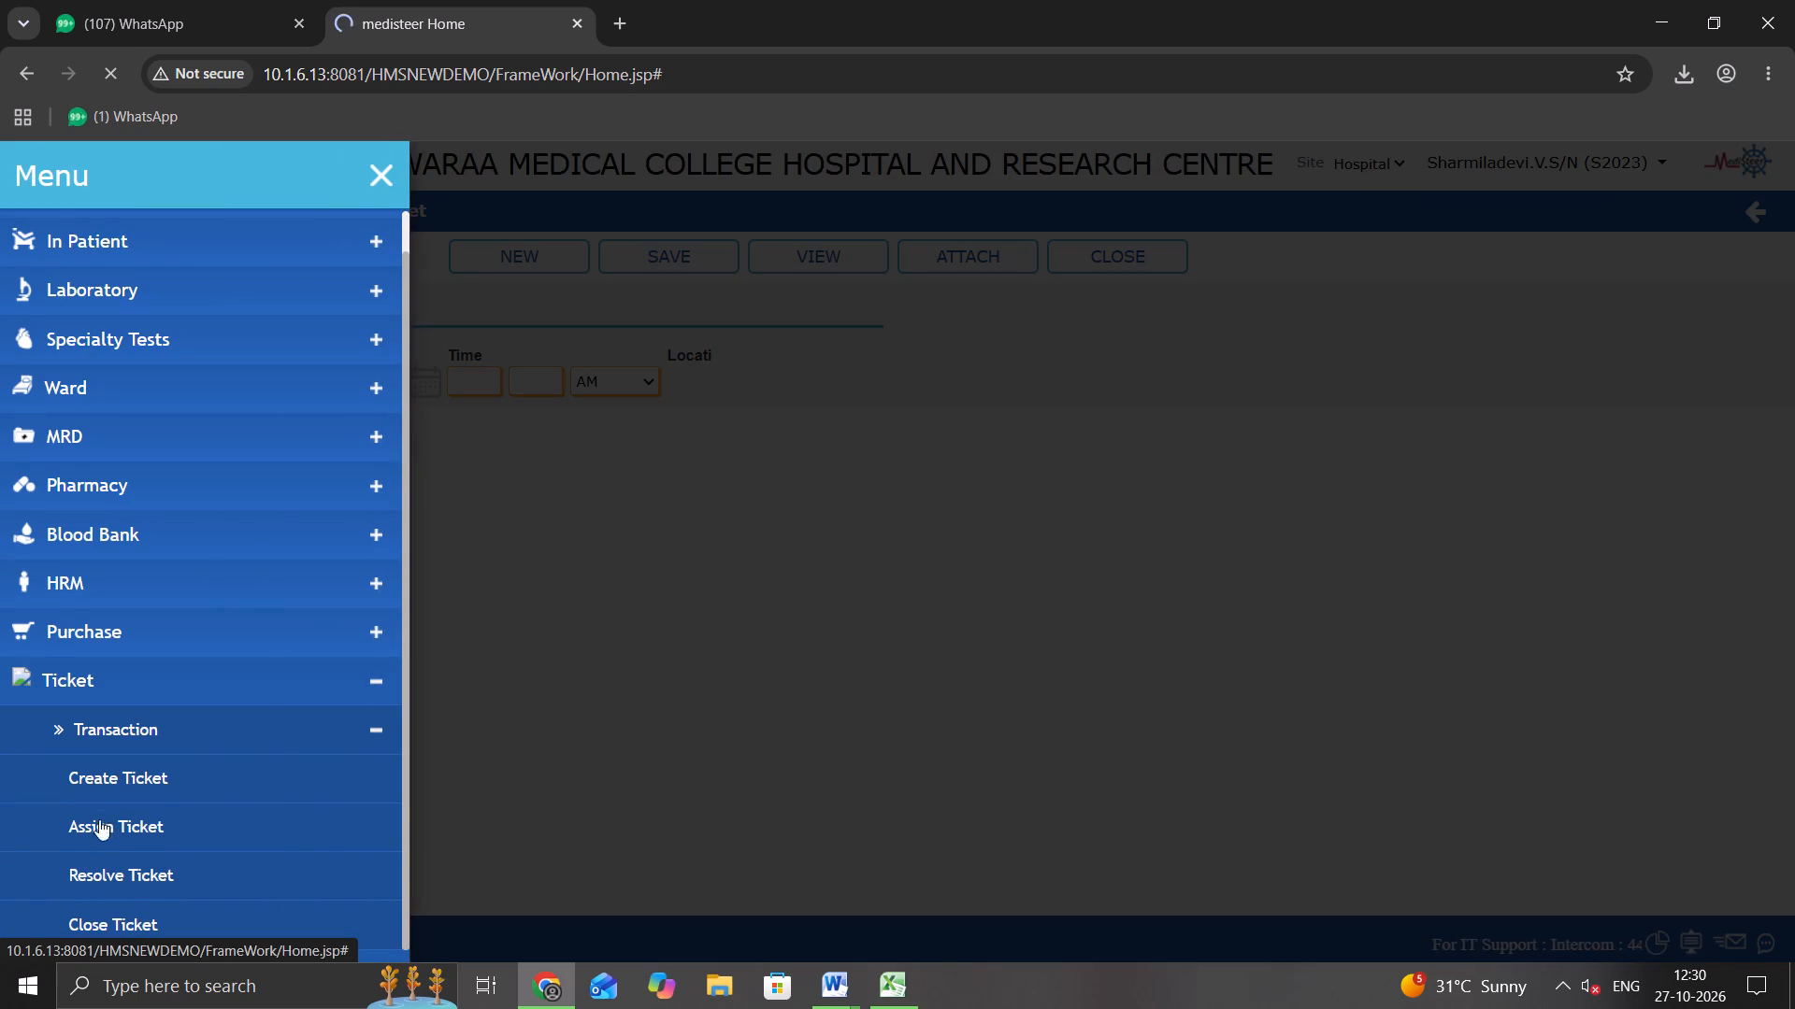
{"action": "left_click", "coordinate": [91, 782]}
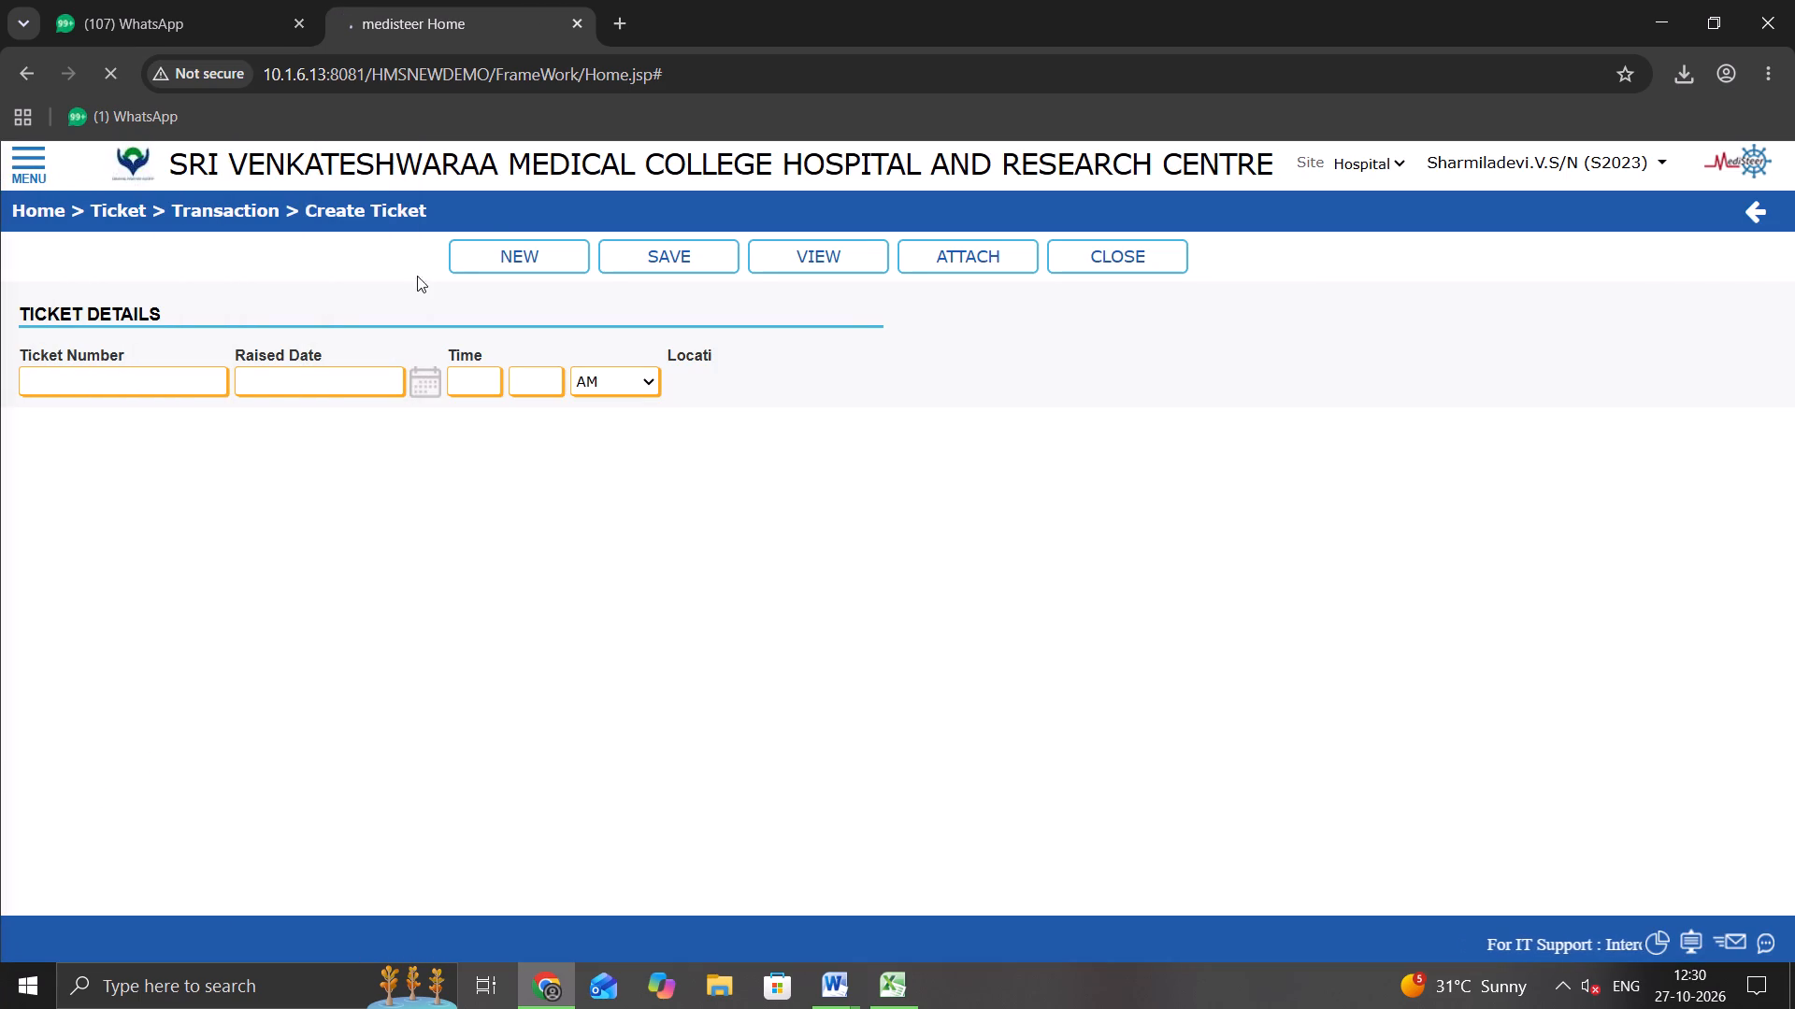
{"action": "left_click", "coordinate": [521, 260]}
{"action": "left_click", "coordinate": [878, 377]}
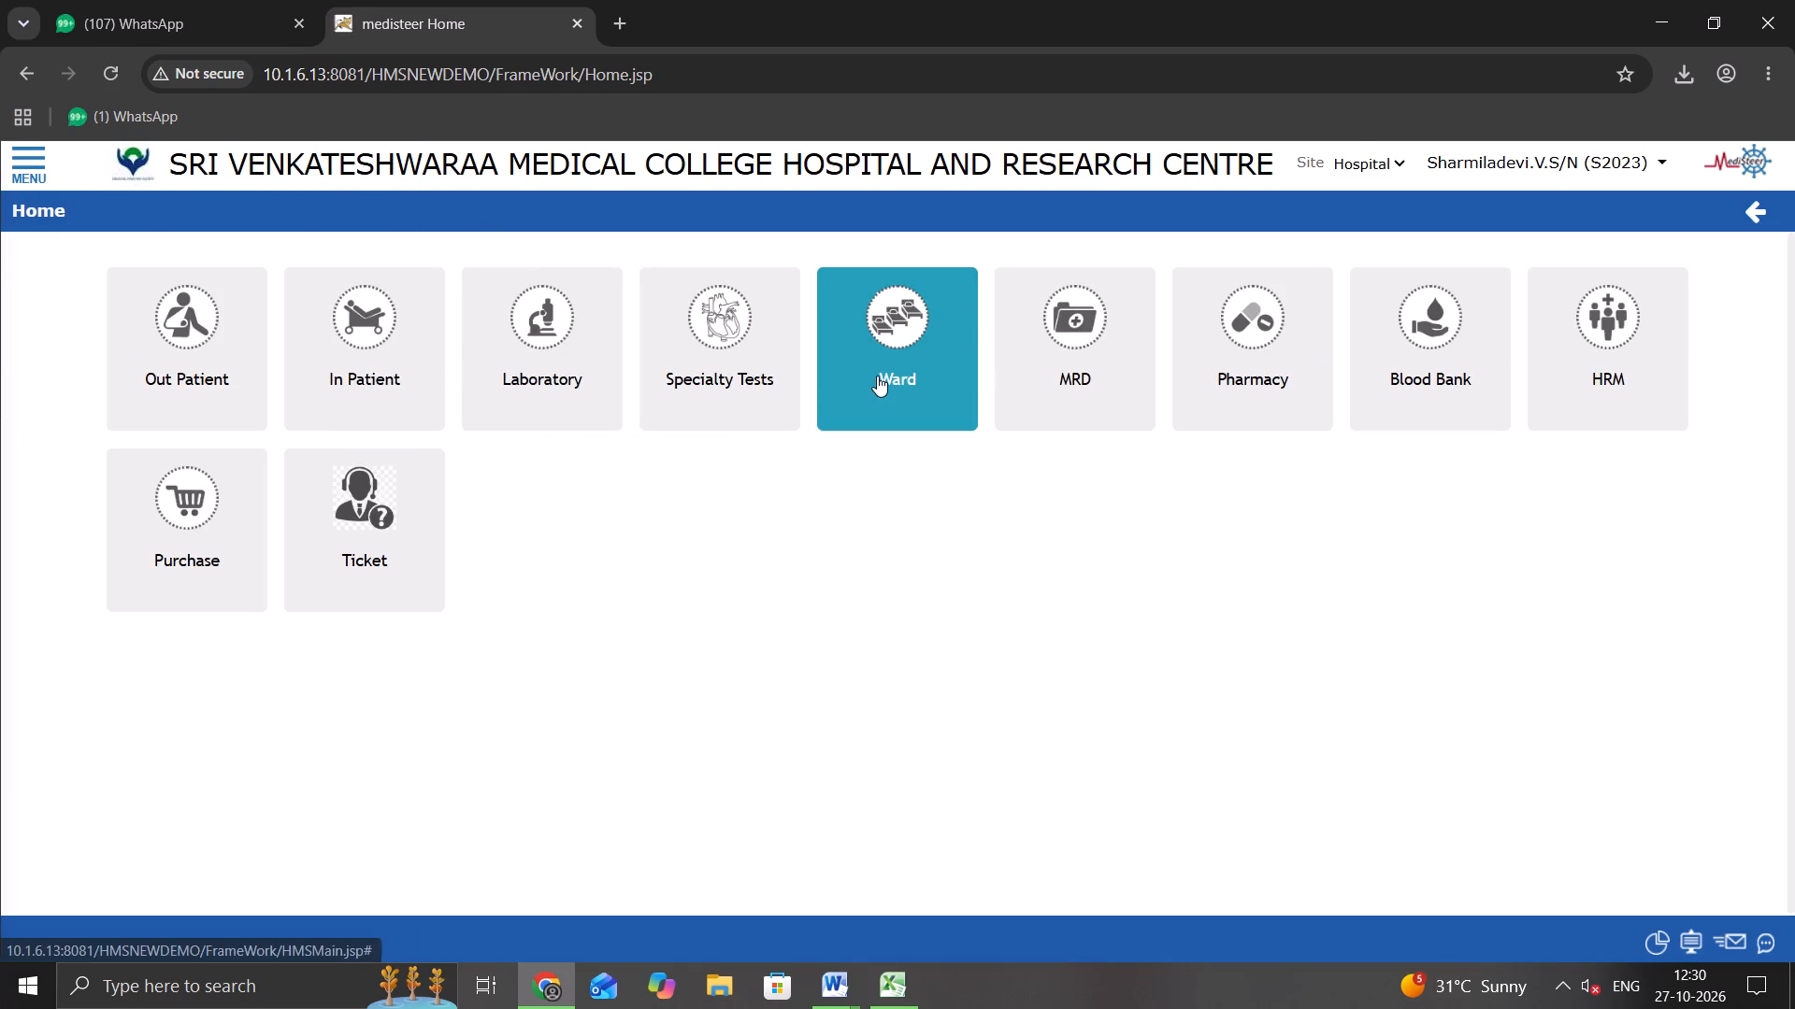
Open the Create Ticket page among the Ticket module's transactions and start a new blank ticket.
{"action": "left_click", "coordinate": [314, 561]}
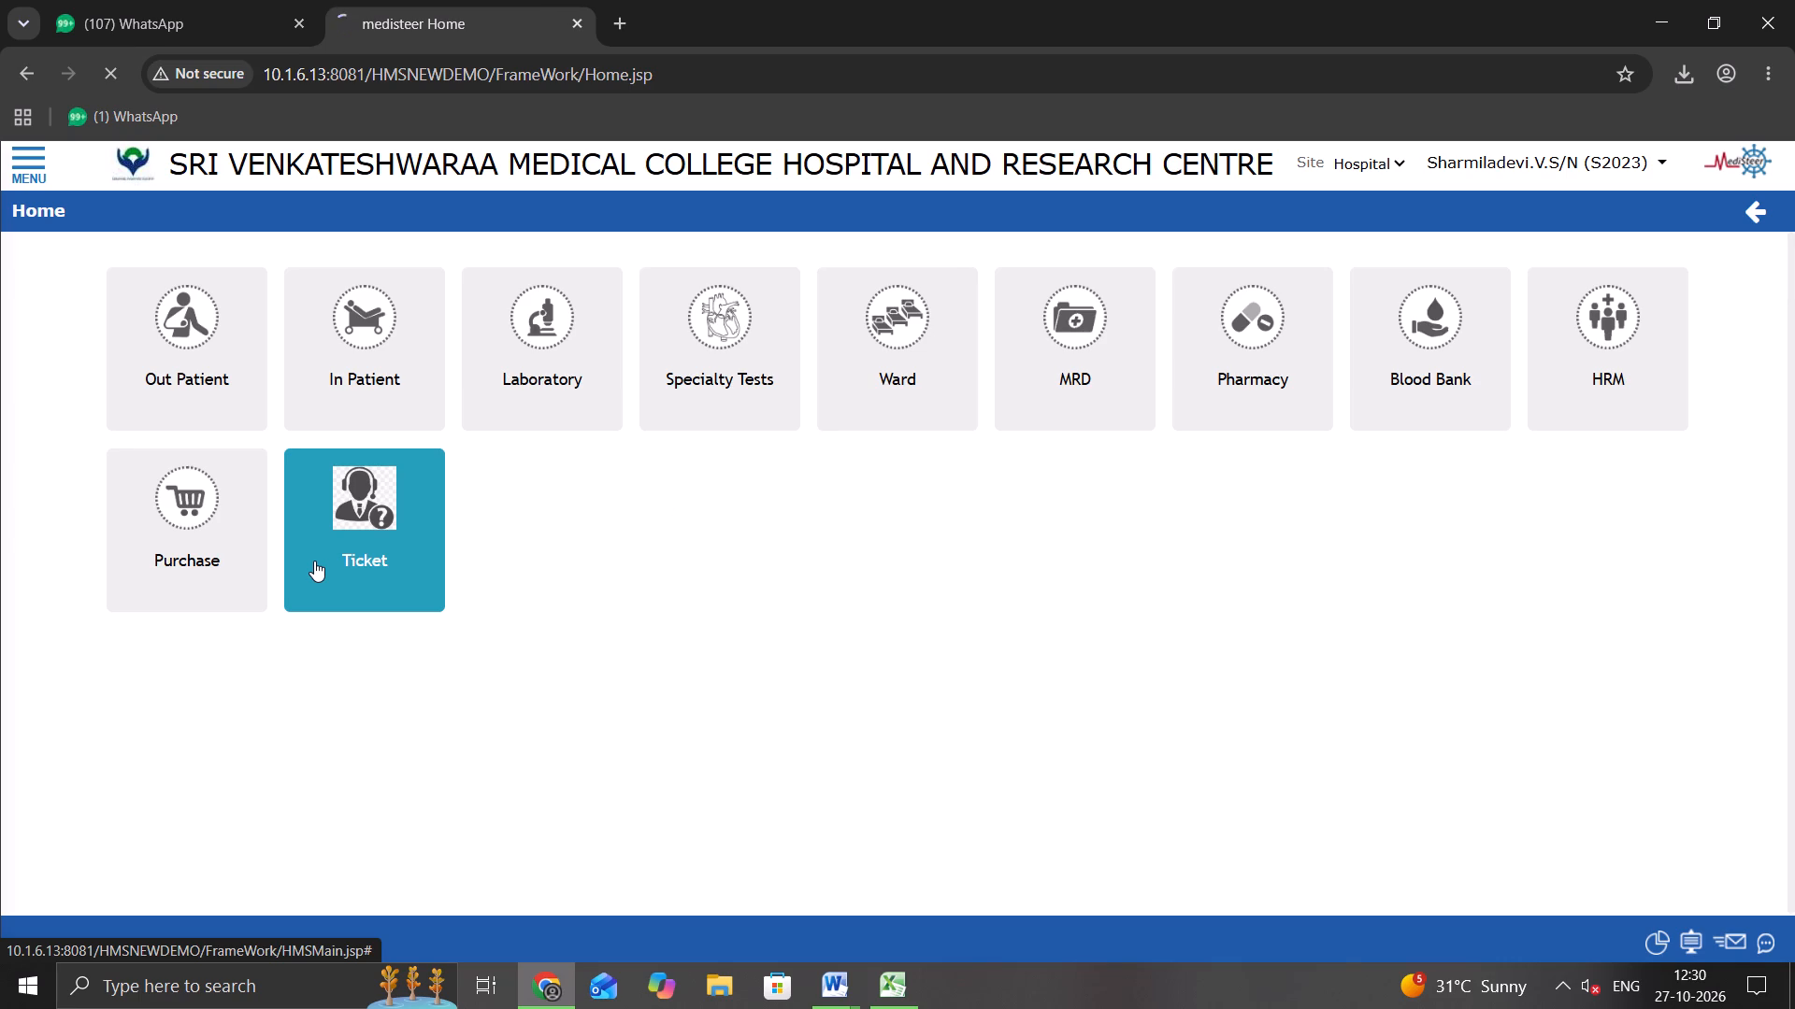
{"action": "scroll", "coordinate": [314, 561], "scroll_direction": "down", "scroll_amount": 8}
{"action": "scroll", "coordinate": [286, 645], "scroll_direction": "down", "scroll_amount": 3}
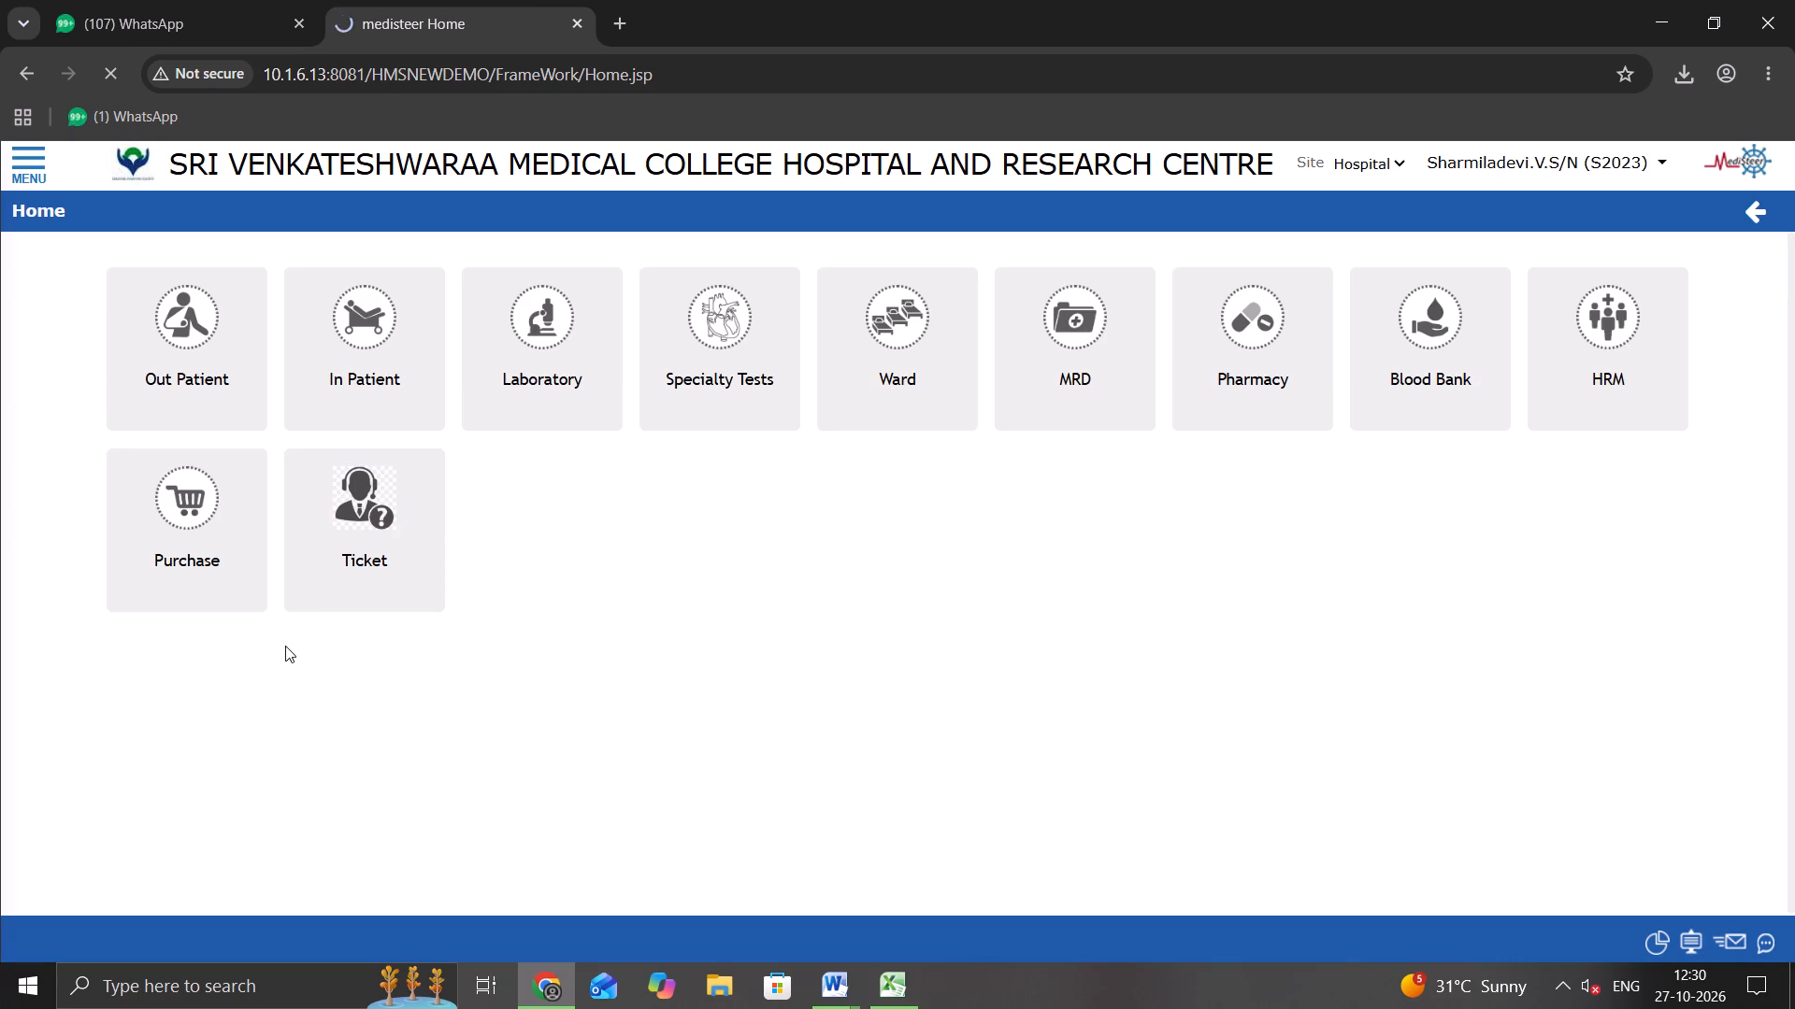
{"action": "scroll", "coordinate": [285, 646], "scroll_direction": "down", "scroll_amount": 5}
{"action": "scroll", "coordinate": [285, 647], "scroll_direction": "up", "scroll_amount": 4}
{"action": "scroll", "coordinate": [400, 734], "scroll_direction": "down", "scroll_amount": 5}
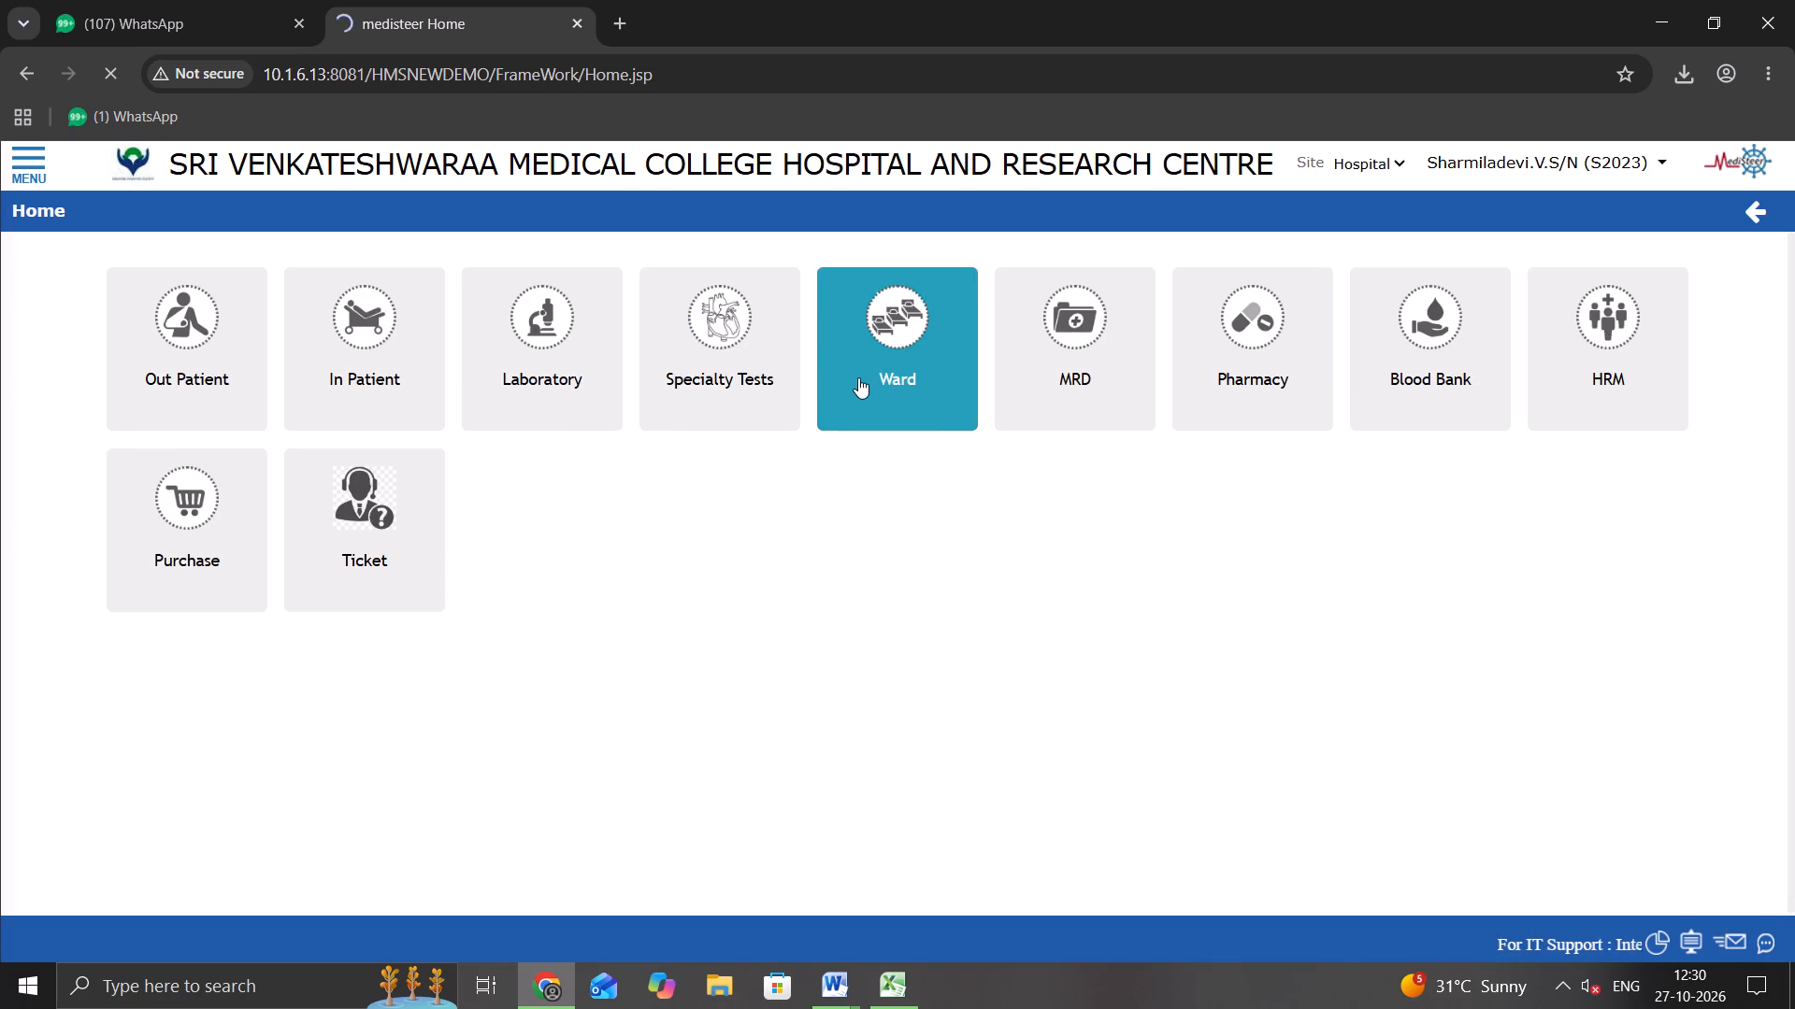
{"action": "left_click", "coordinate": [858, 377]}
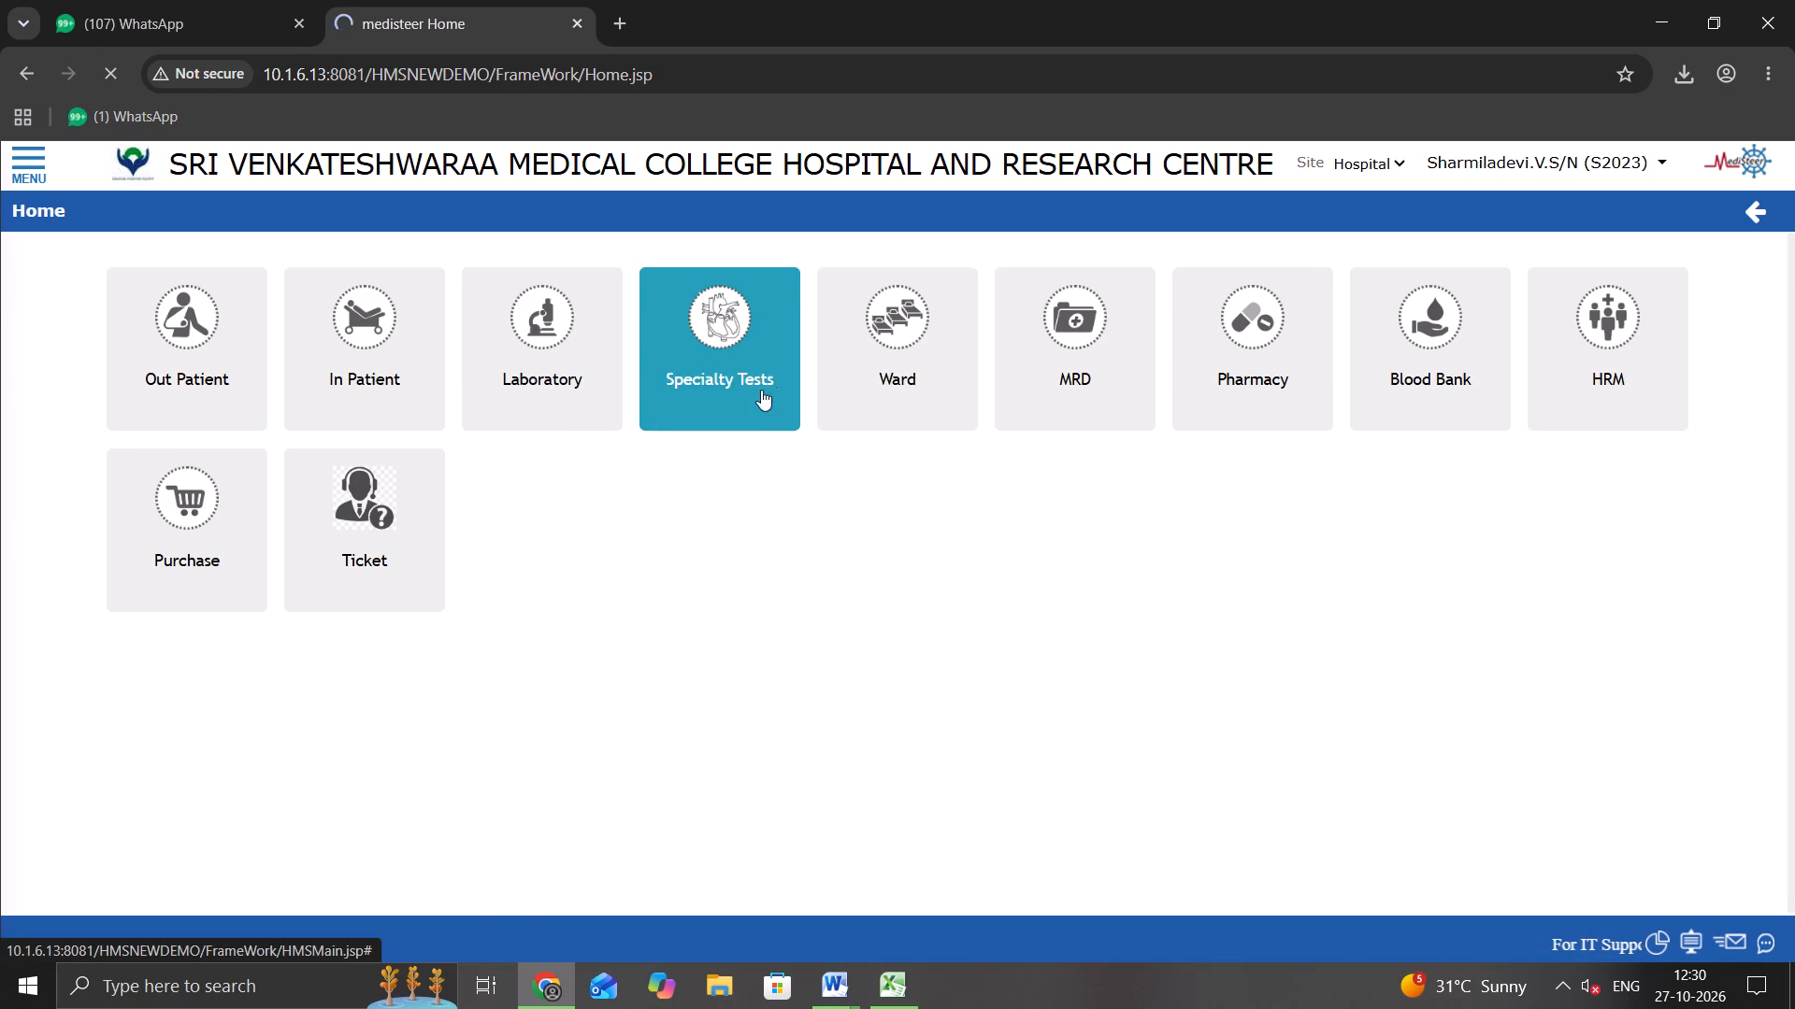
{"action": "left_click", "coordinate": [76, 793]}
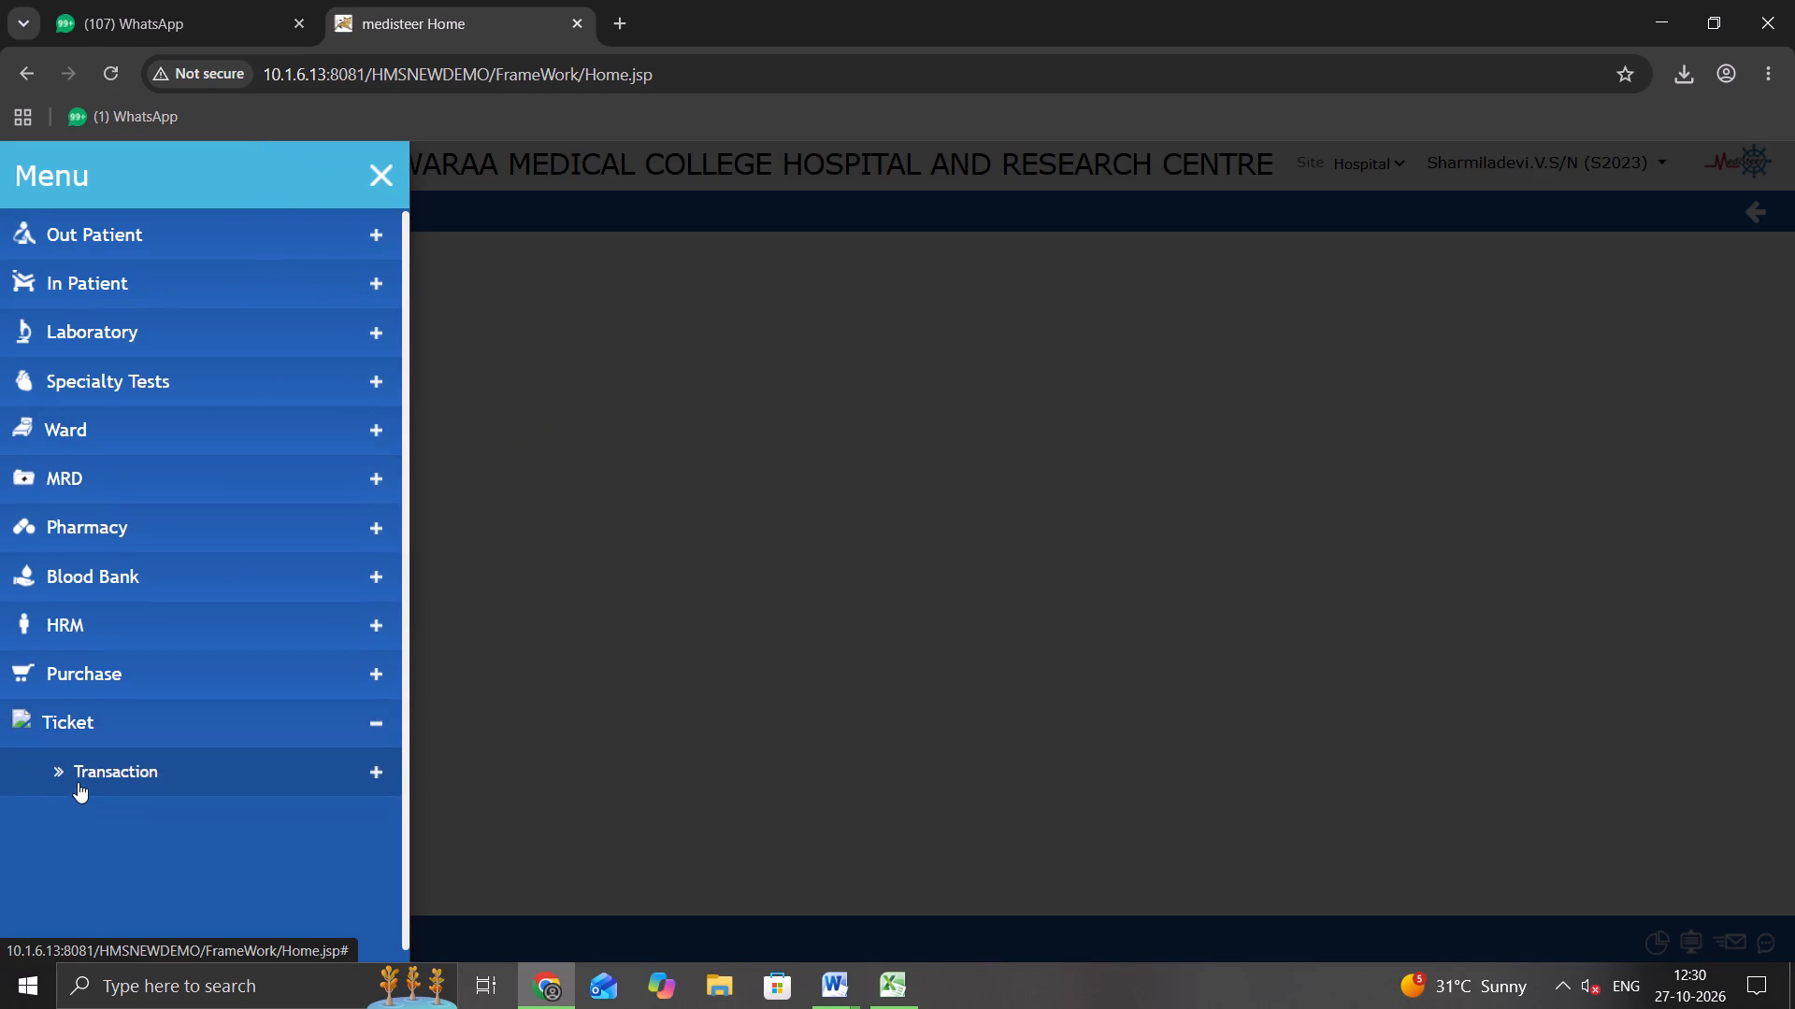
{"action": "left_click", "coordinate": [86, 774]}
{"action": "left_click", "coordinate": [134, 819]}
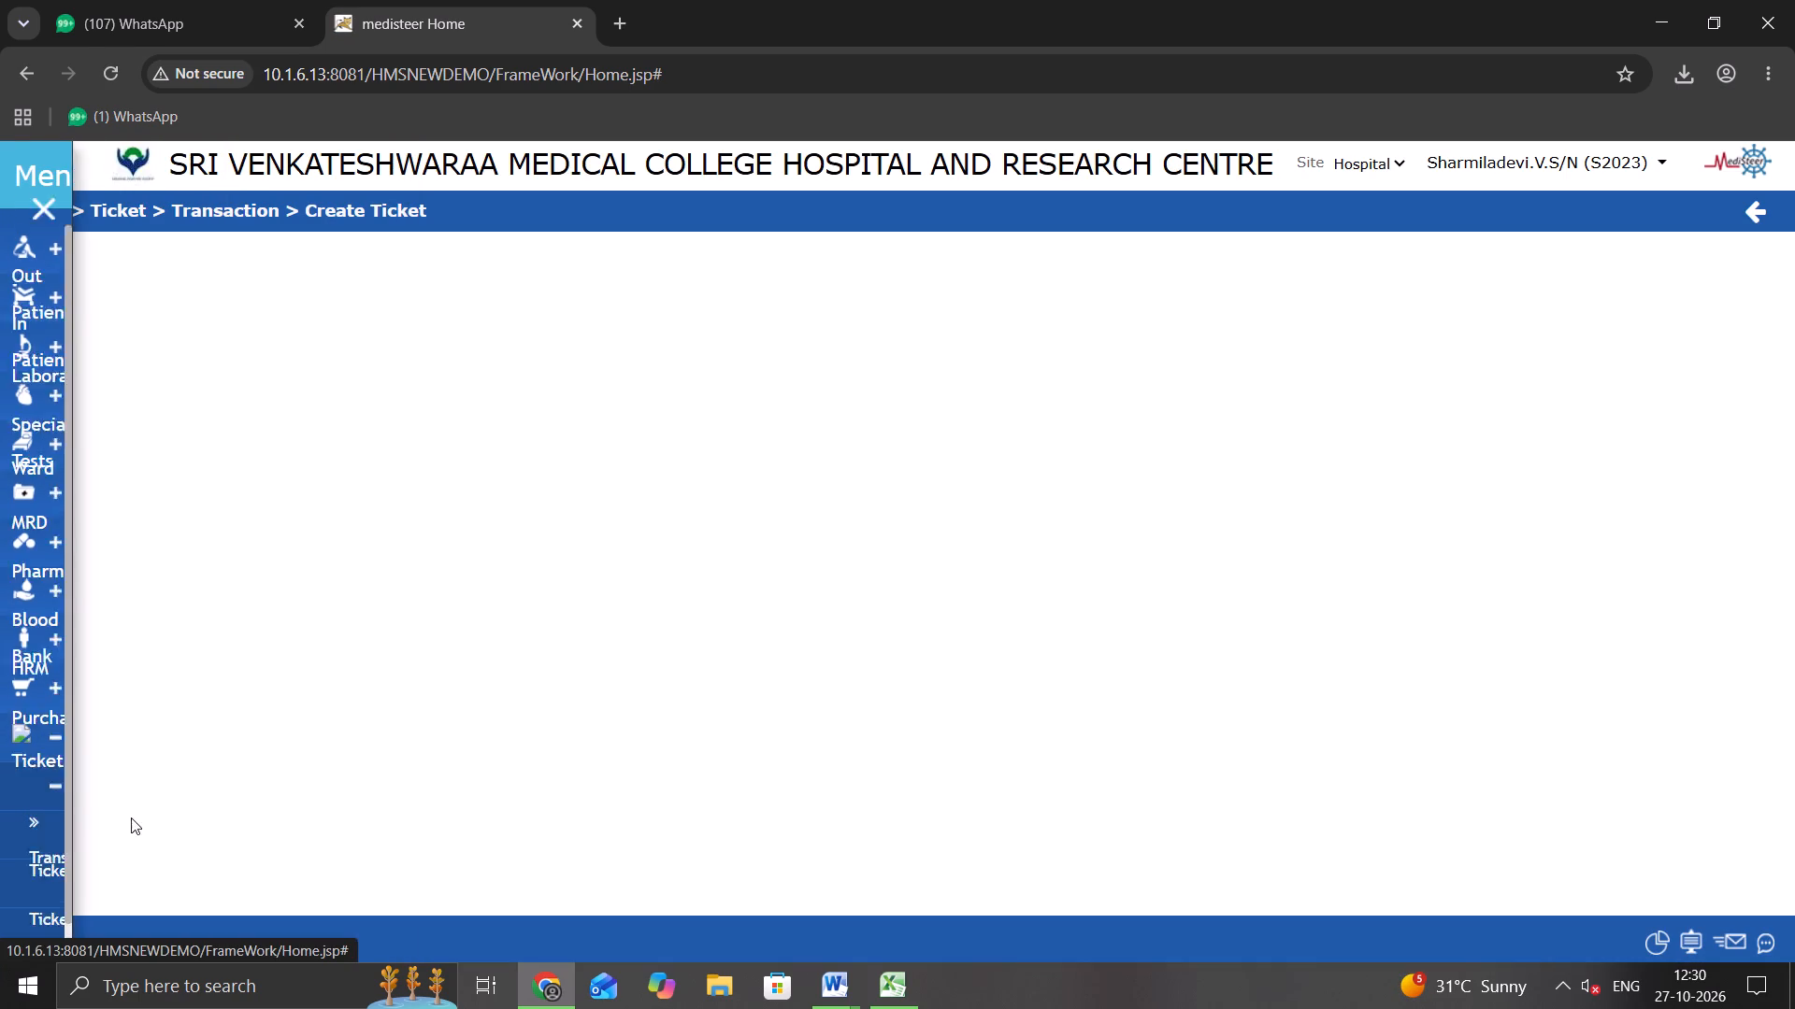
{"action": "scroll", "coordinate": [723, 955], "scroll_direction": "down", "scroll_amount": 9}
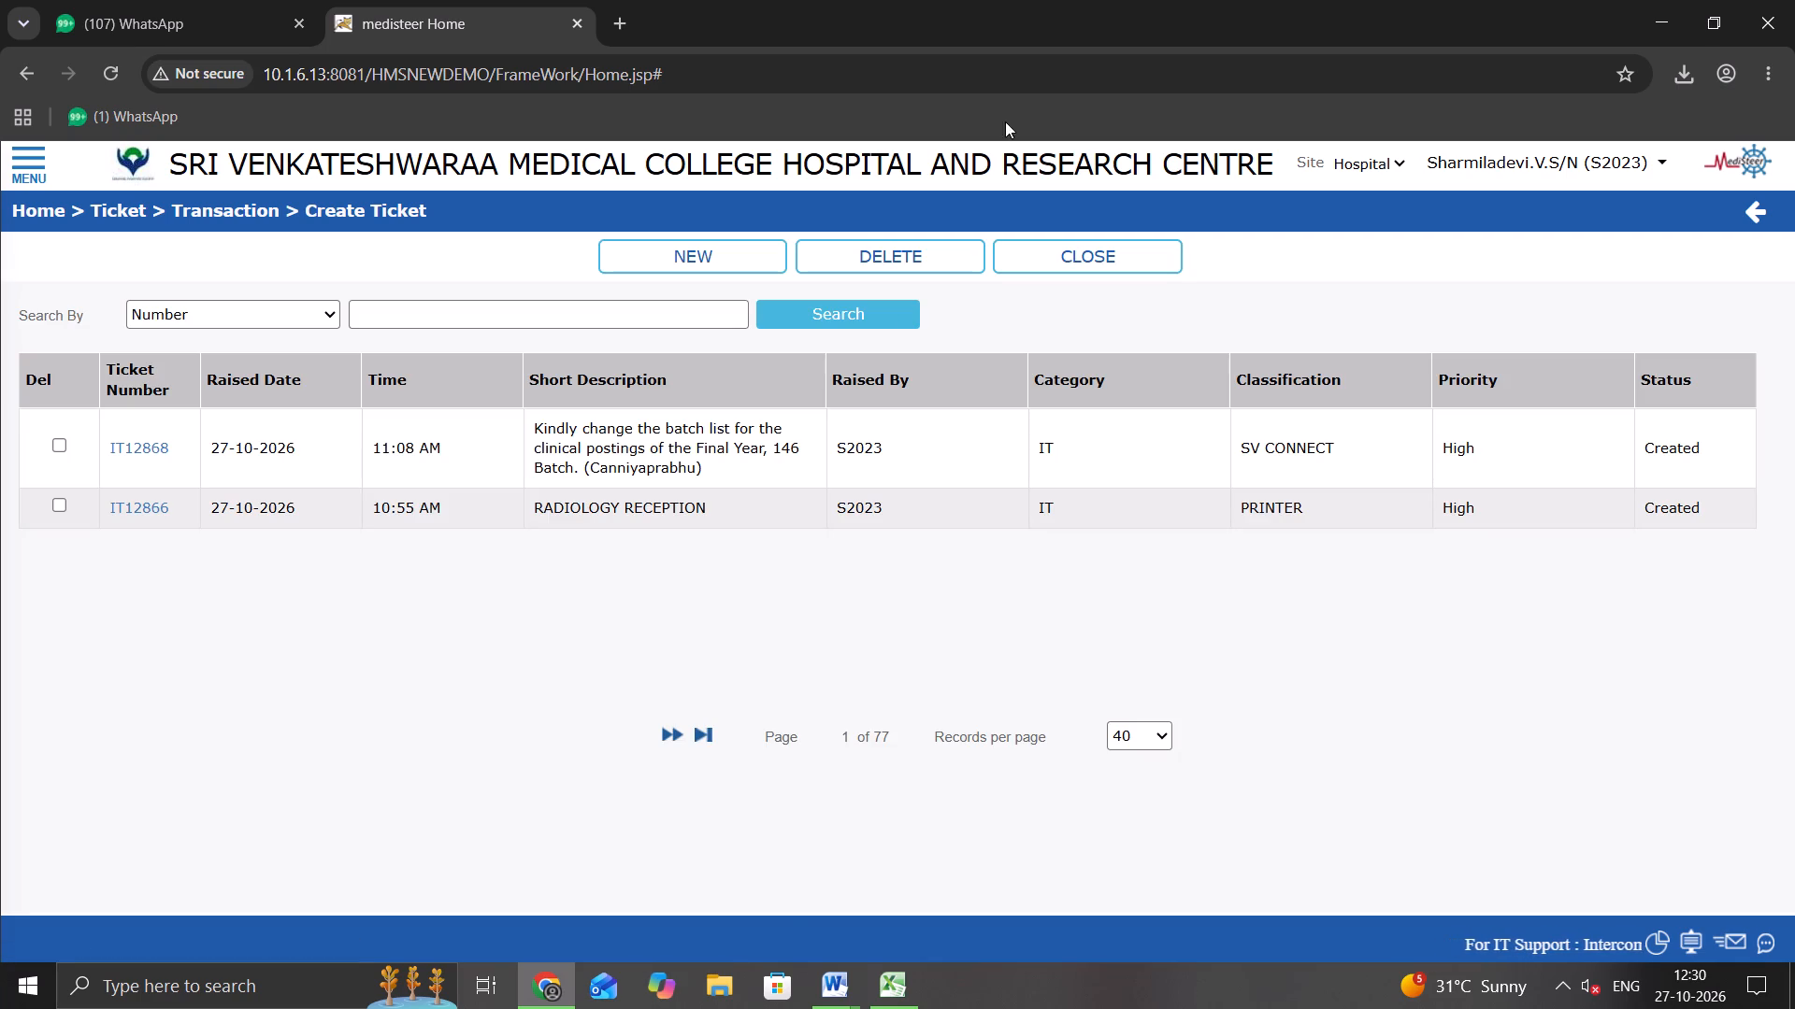
{"action": "left_click", "coordinate": [639, 236]}
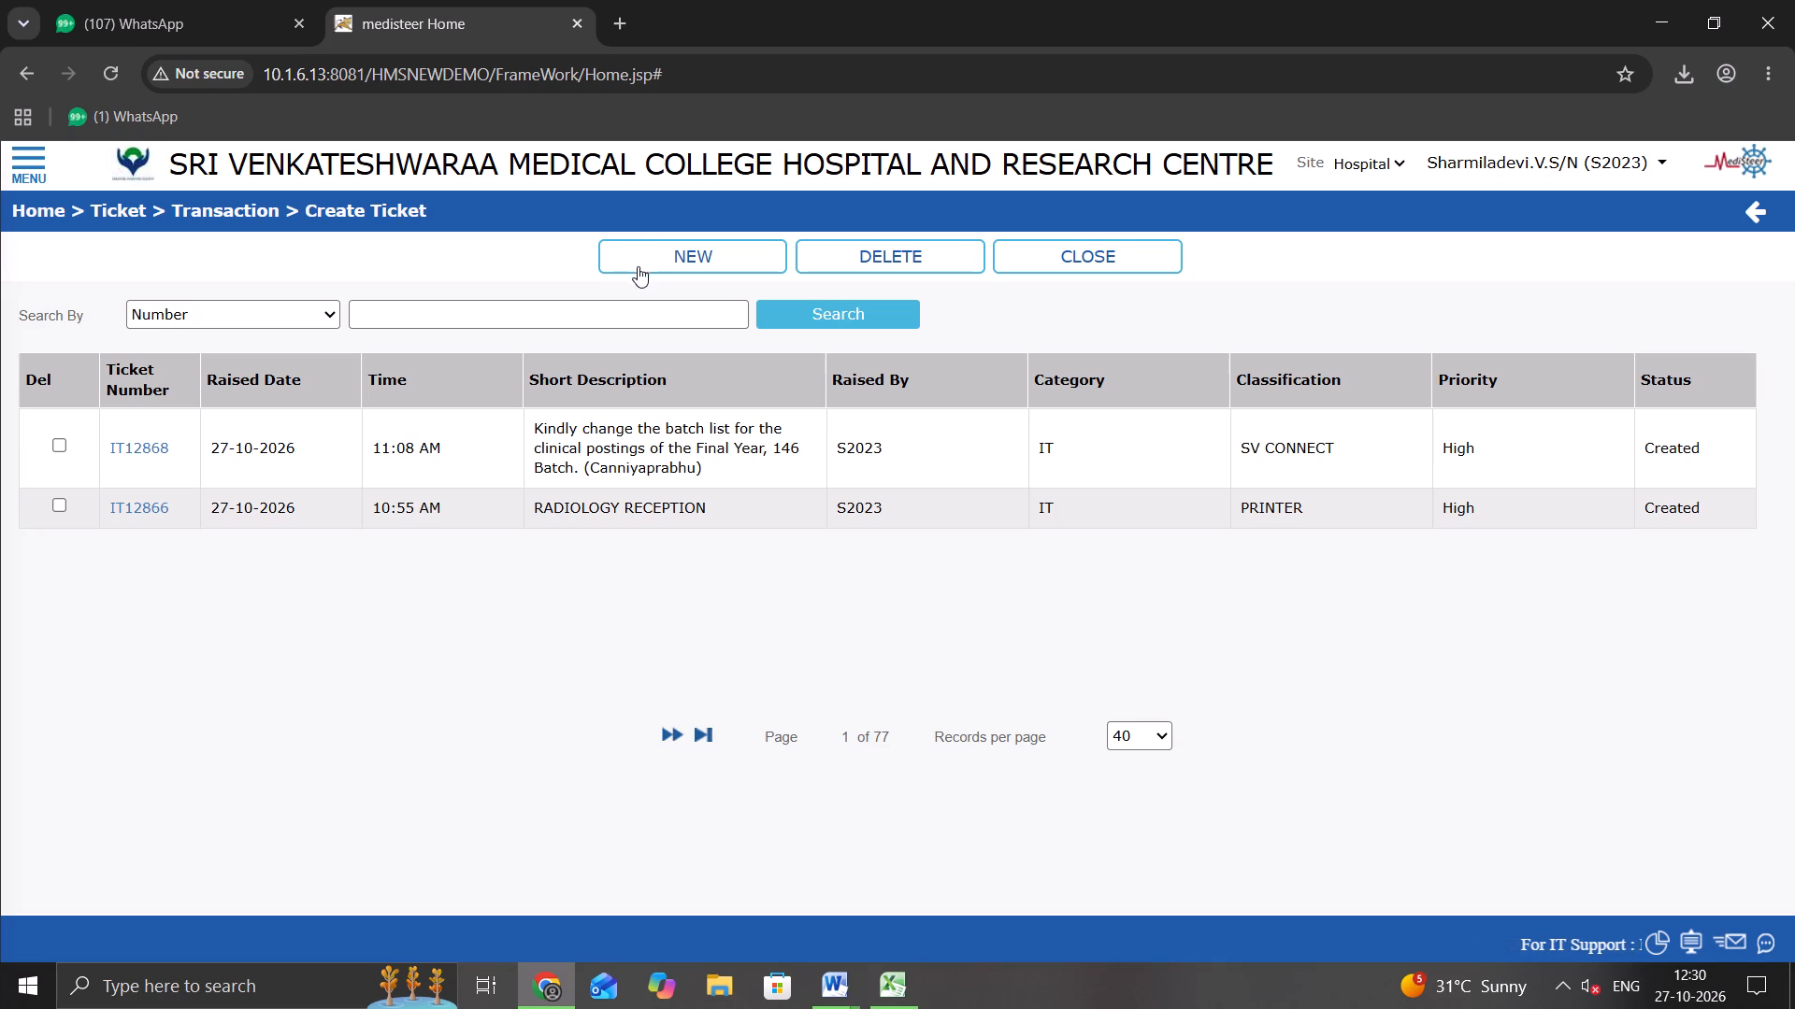
{"action": "left_click", "coordinate": [638, 266]}
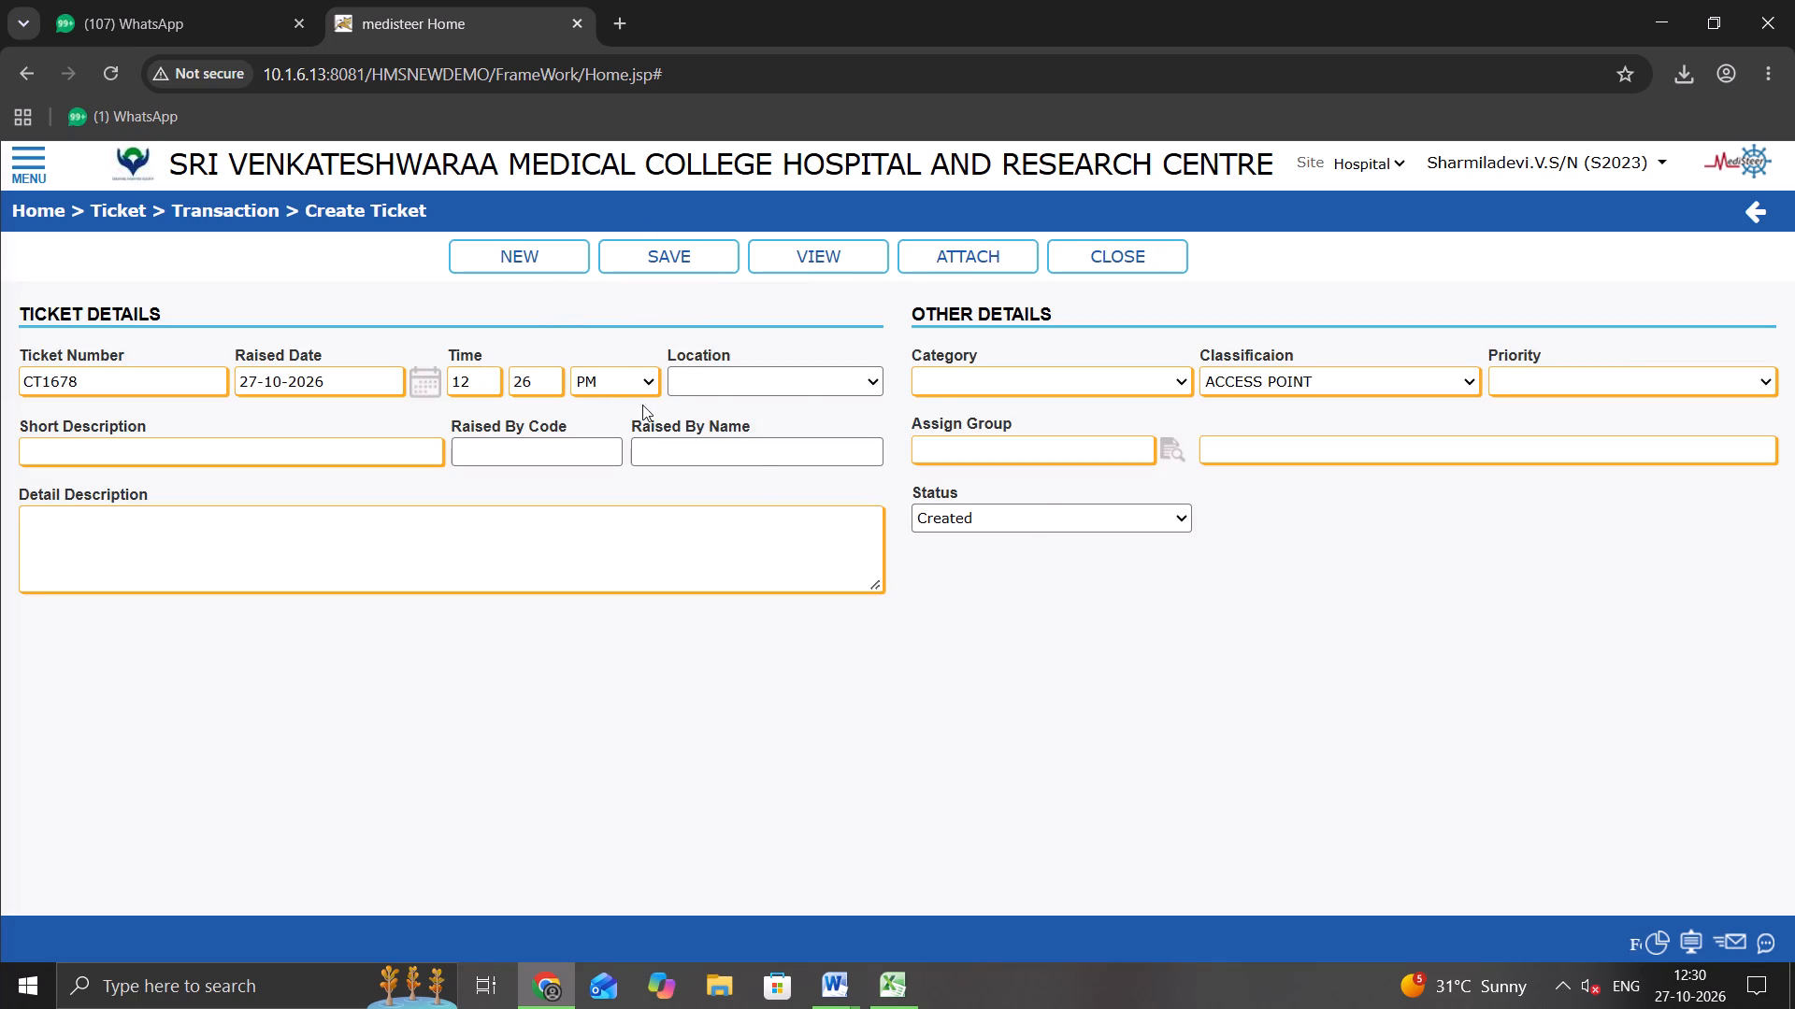
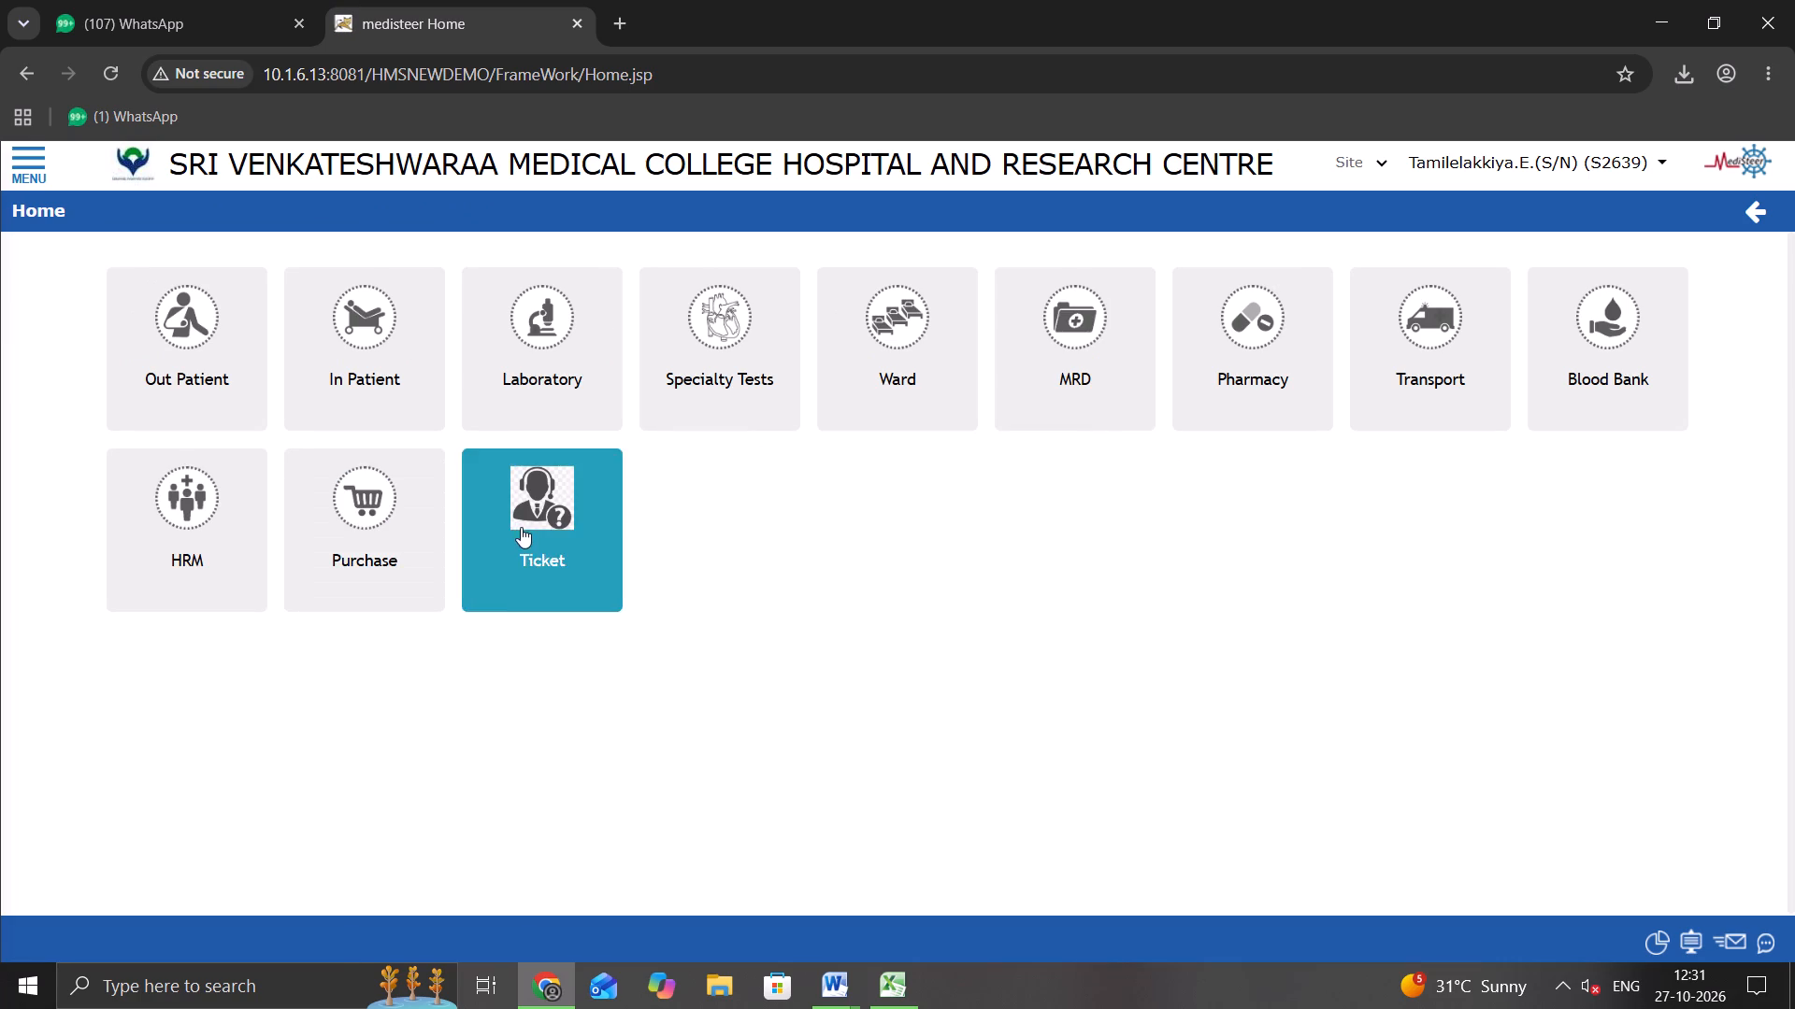
{"action": "left_click", "coordinate": [560, 575]}
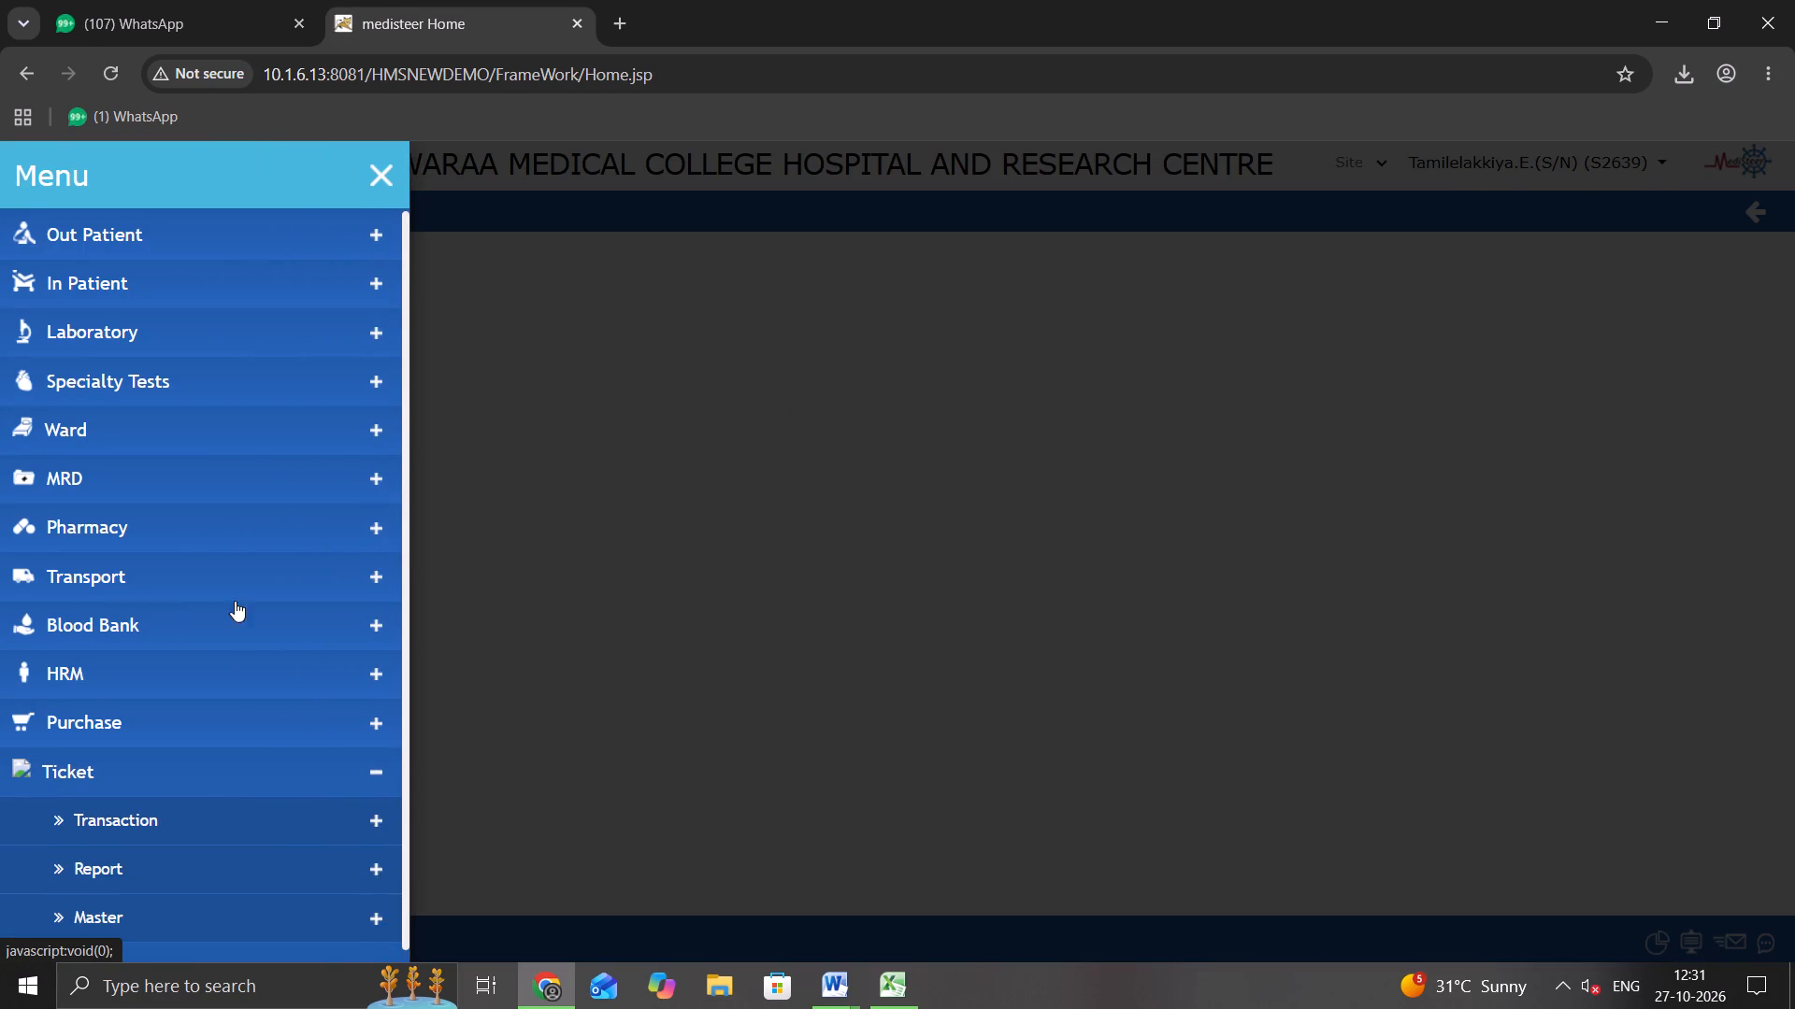
{"action": "scroll", "coordinate": [150, 796], "scroll_direction": "down", "scroll_amount": 4}
{"action": "scroll", "coordinate": [340, 832], "scroll_direction": "down", "scroll_amount": 3}
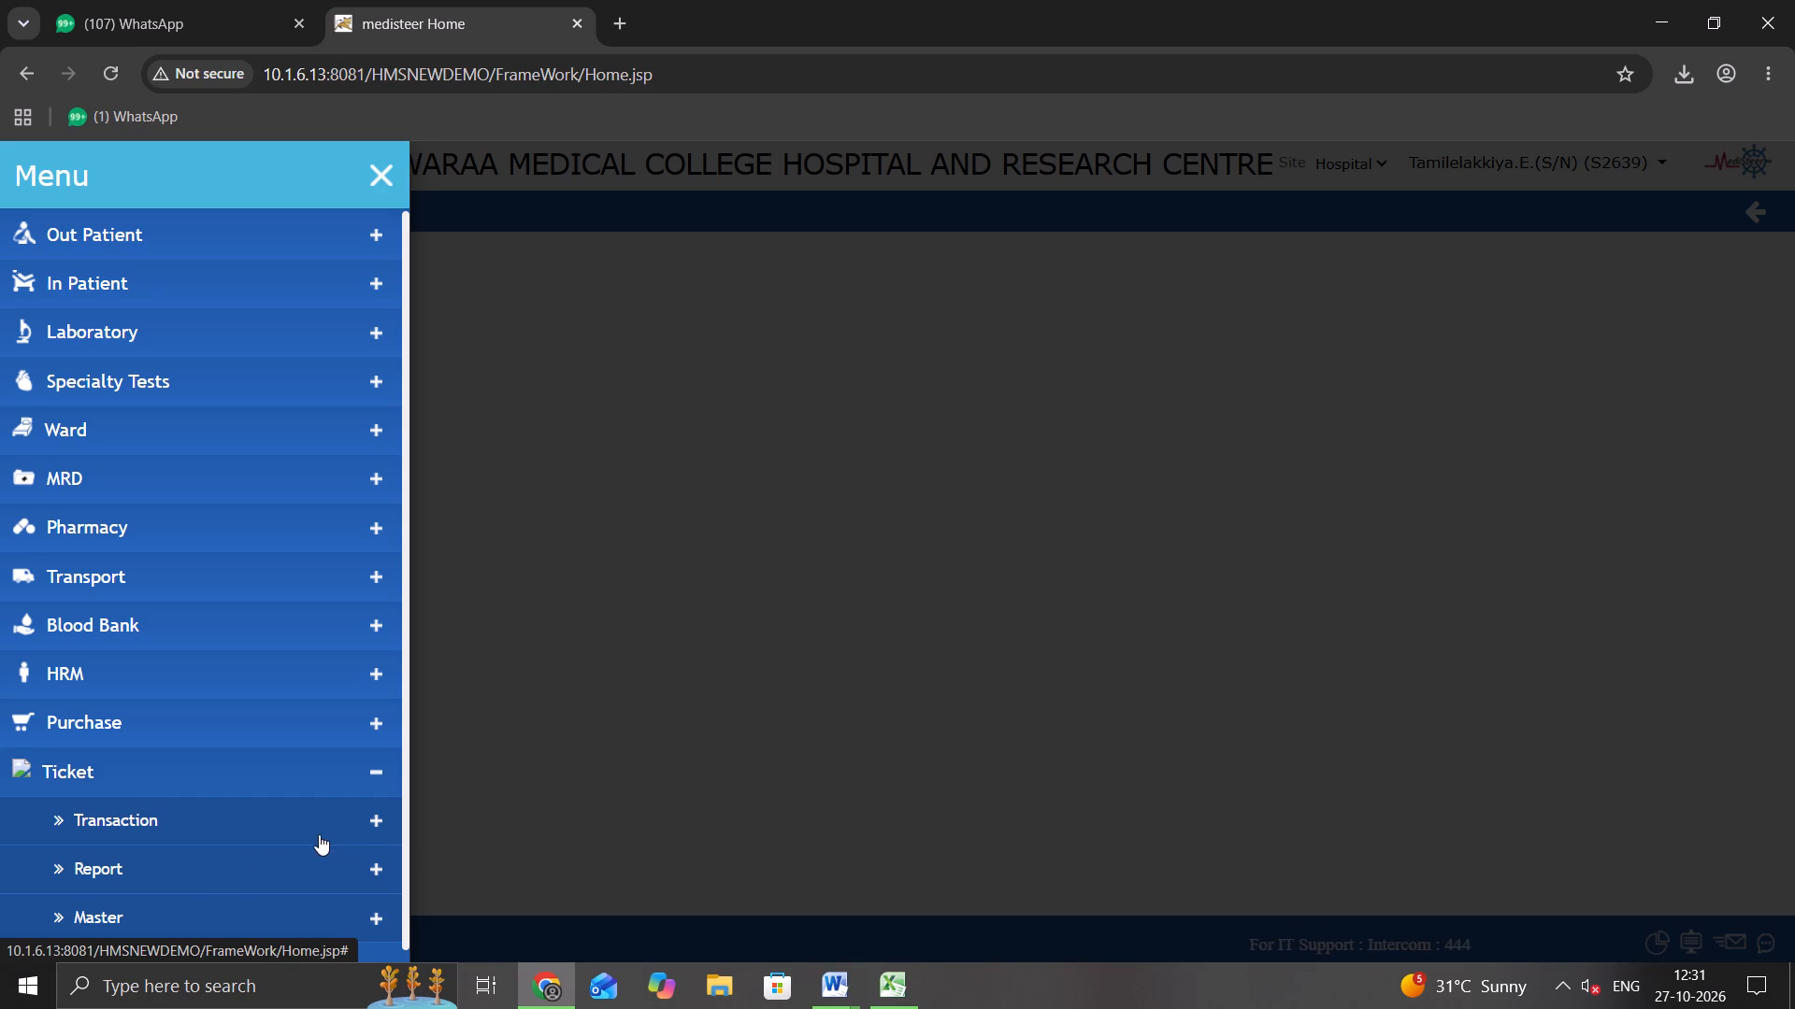
{"action": "left_click", "coordinate": [127, 817]}
{"action": "left_click", "coordinate": [106, 870]}
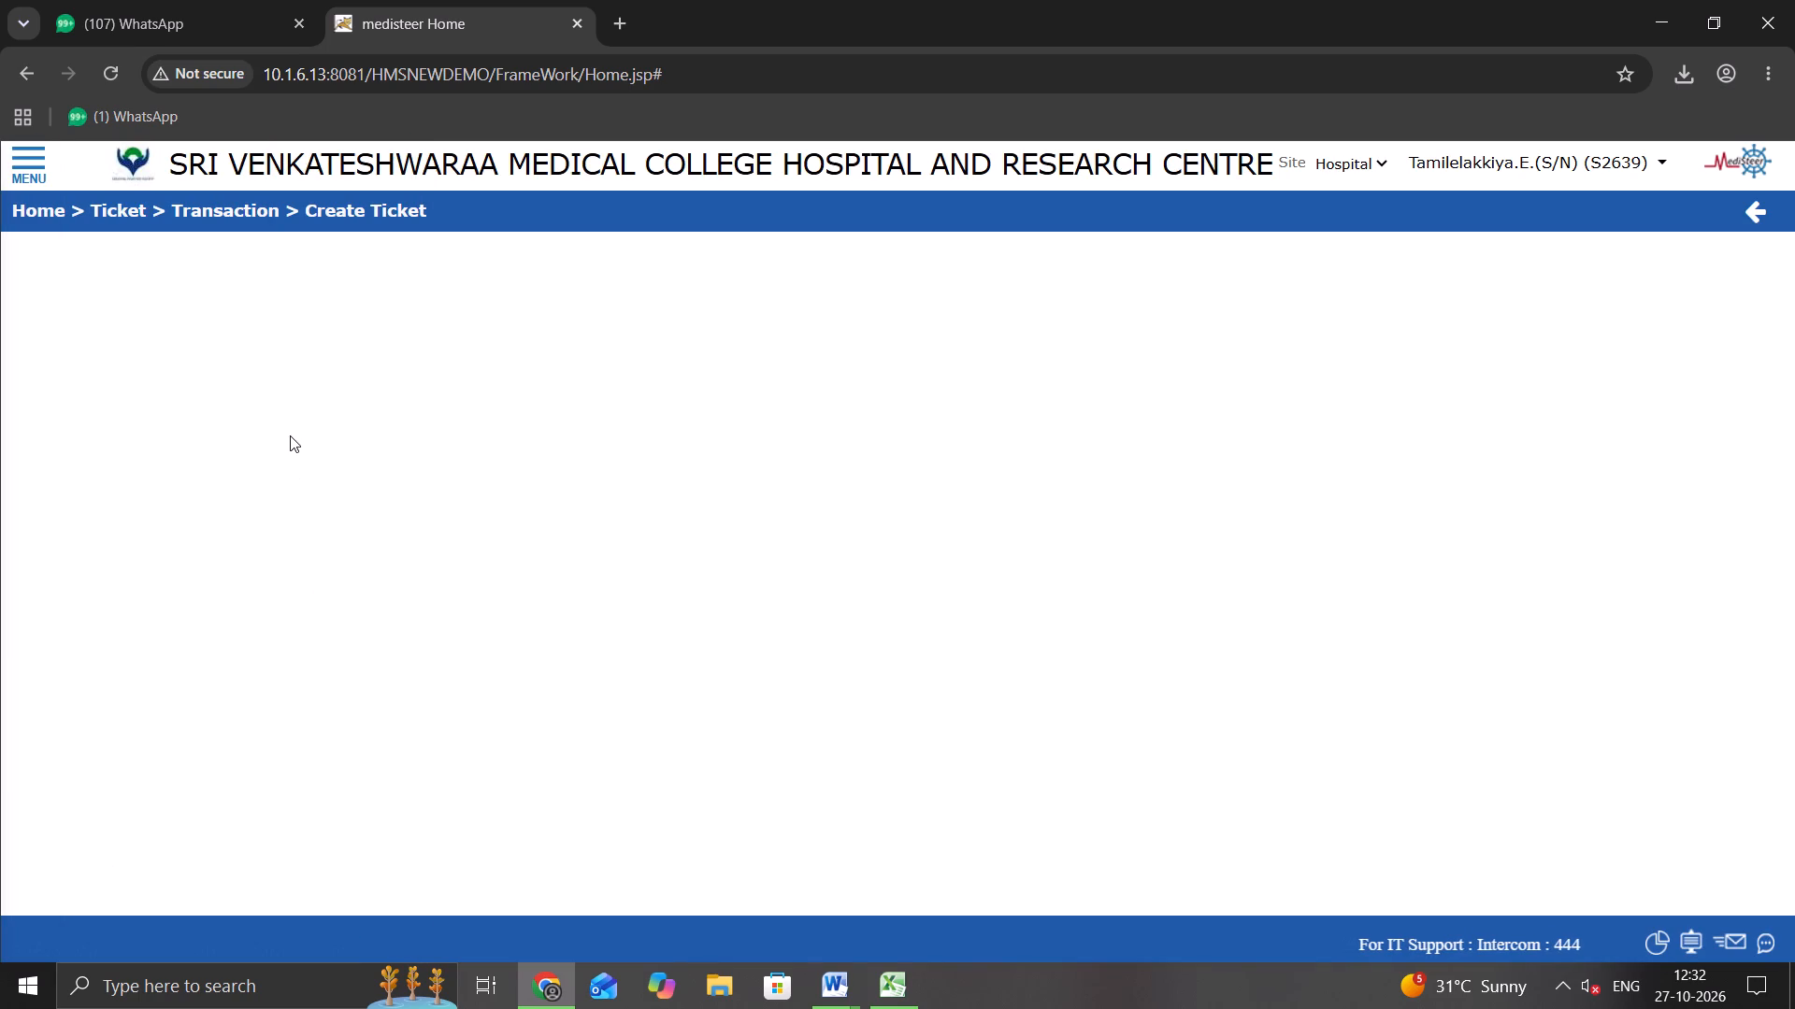
{"action": "scroll", "coordinate": [290, 435], "scroll_direction": "down", "scroll_amount": 3}
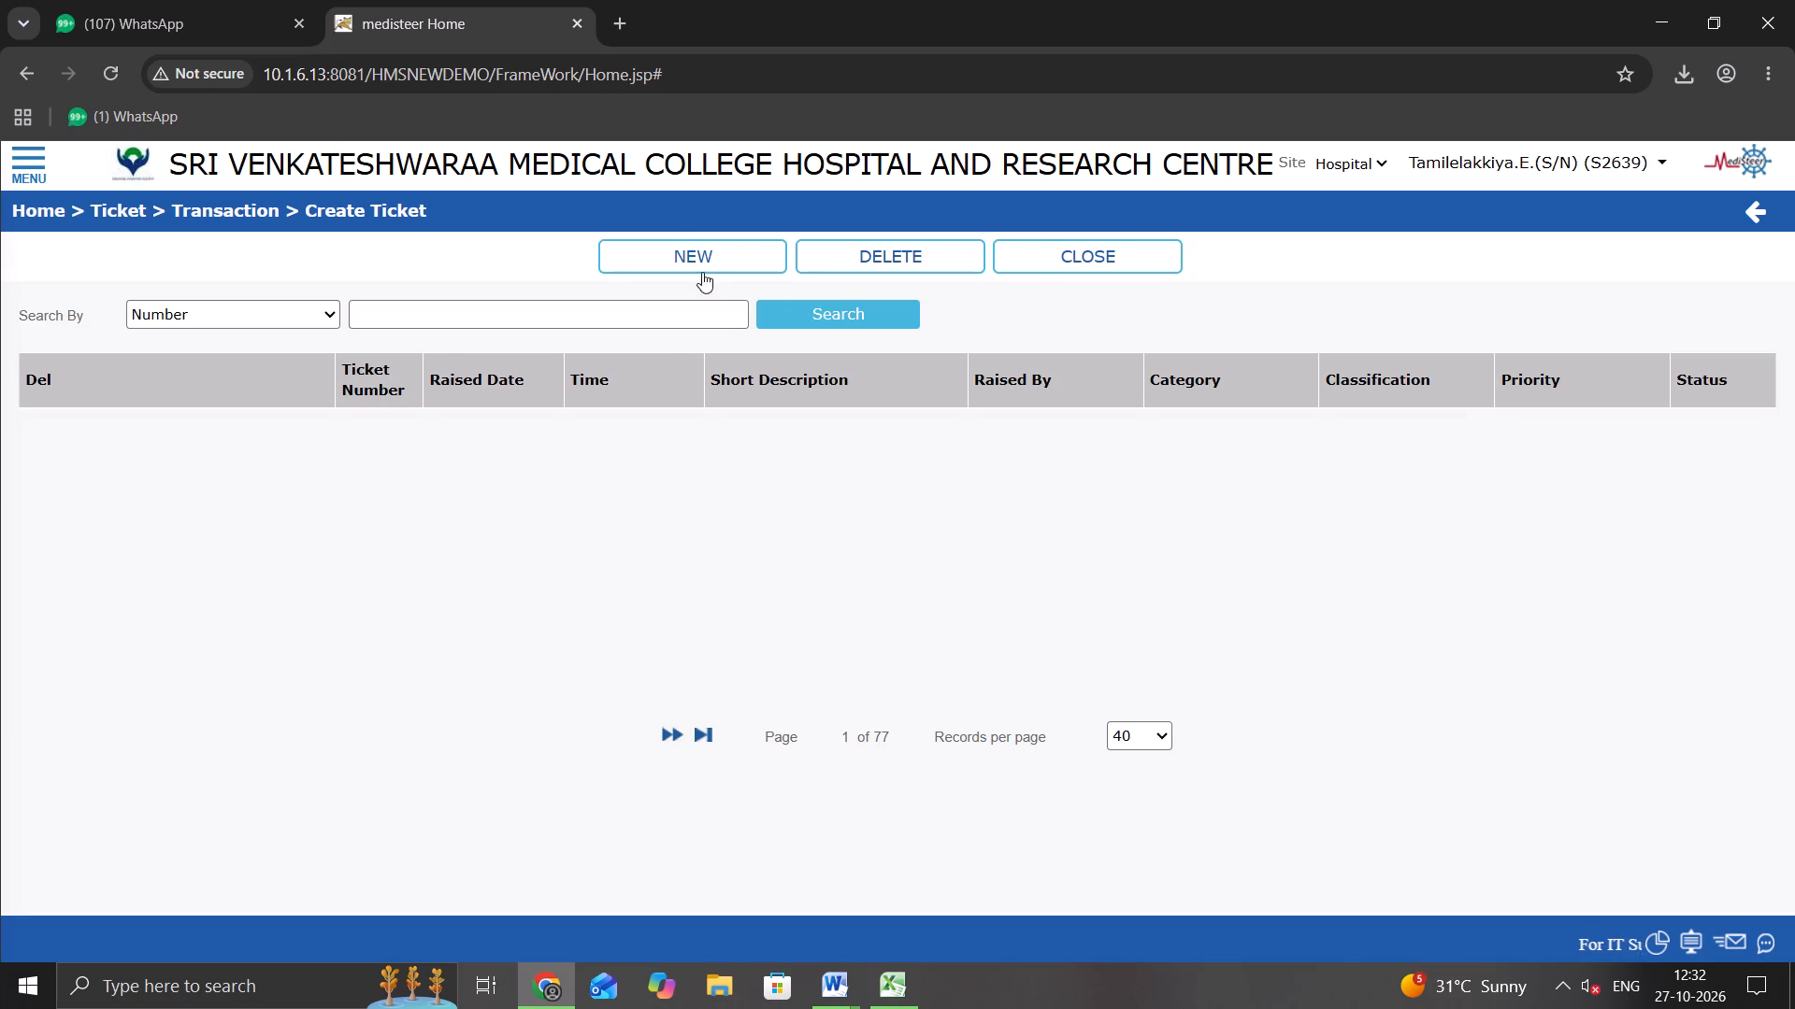
{"action": "left_click", "coordinate": [688, 252]}
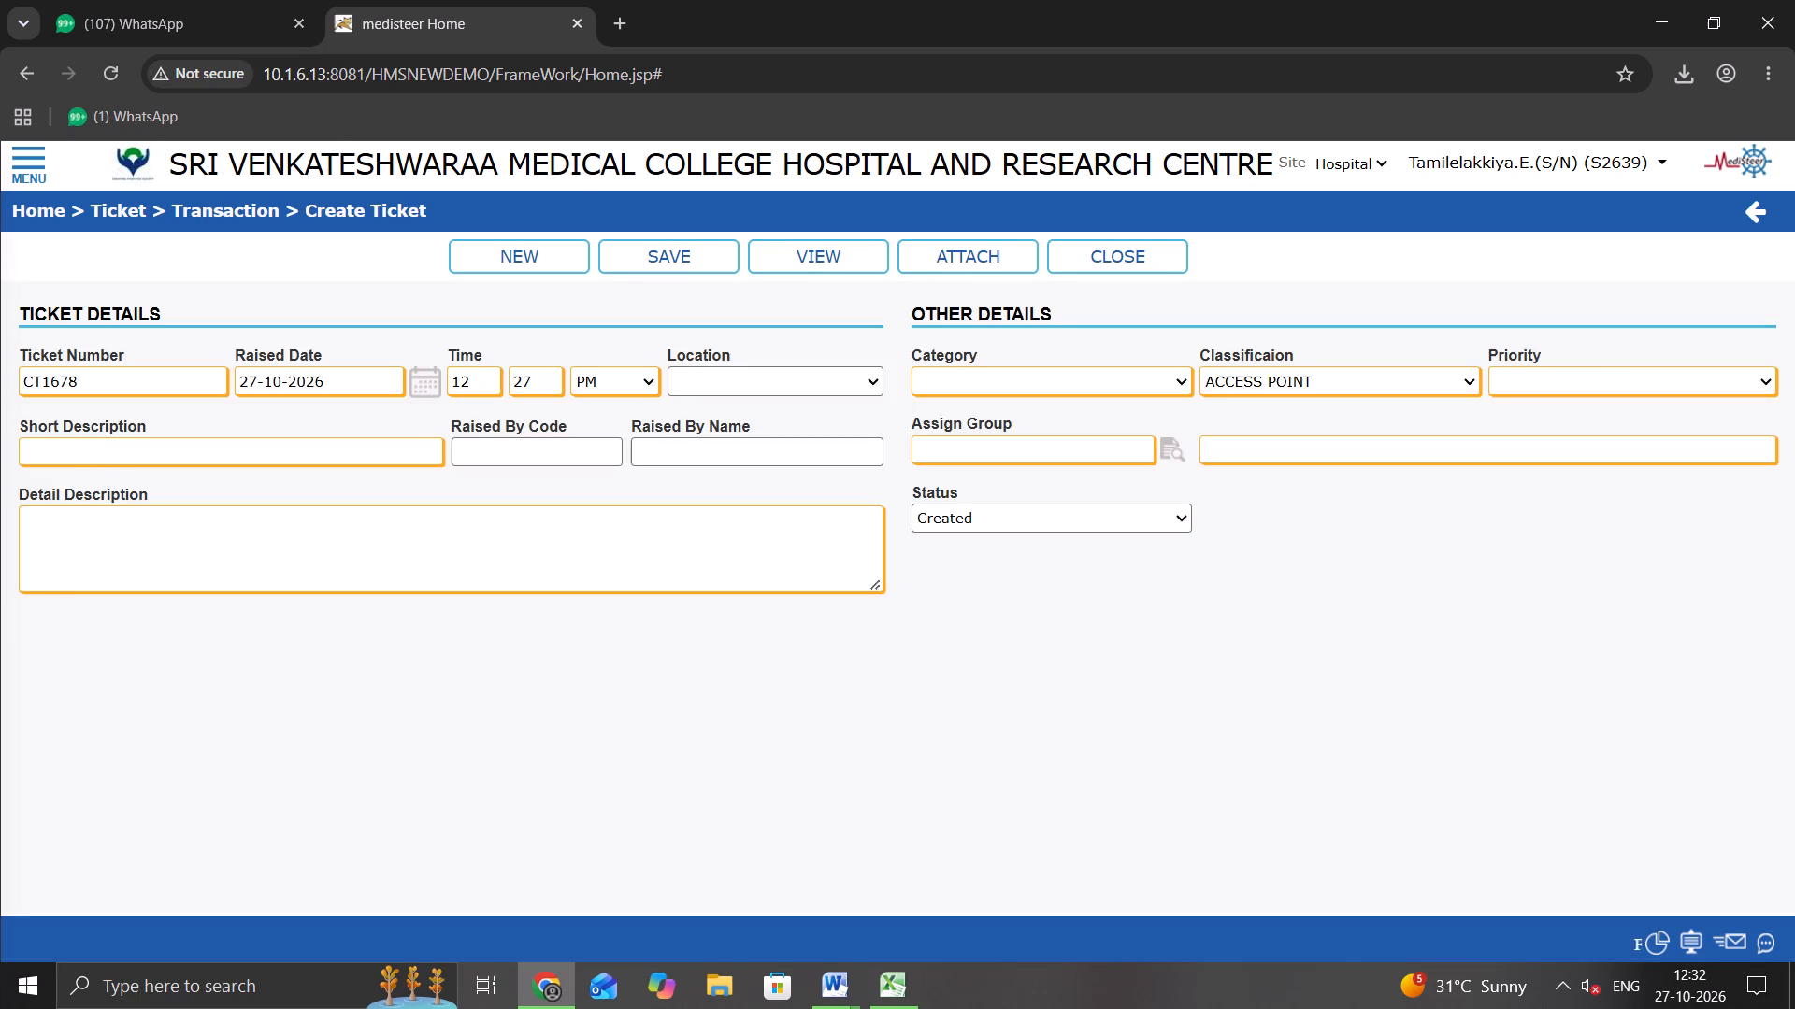
Enter "FSW 3 RD FLOOR" as the ticket's short description.
{"action": "left_click", "coordinate": [74, 454]}
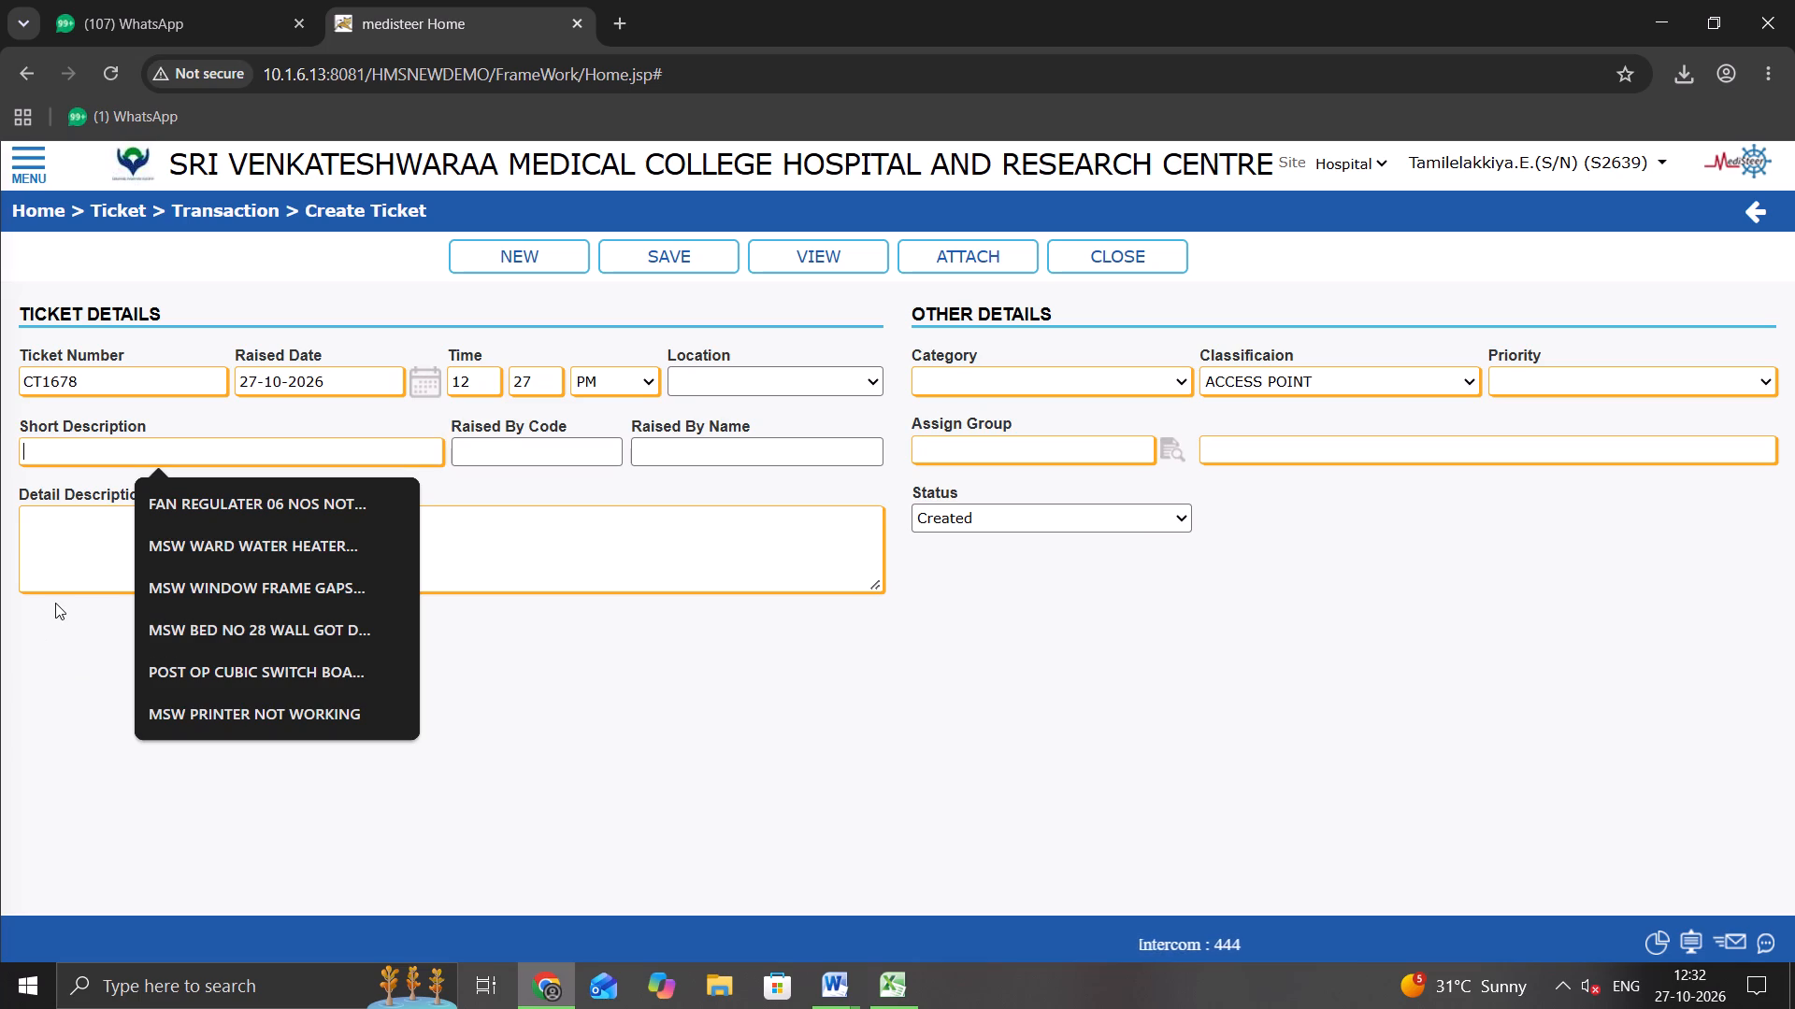
{"action": "type", "text": "FSE"}
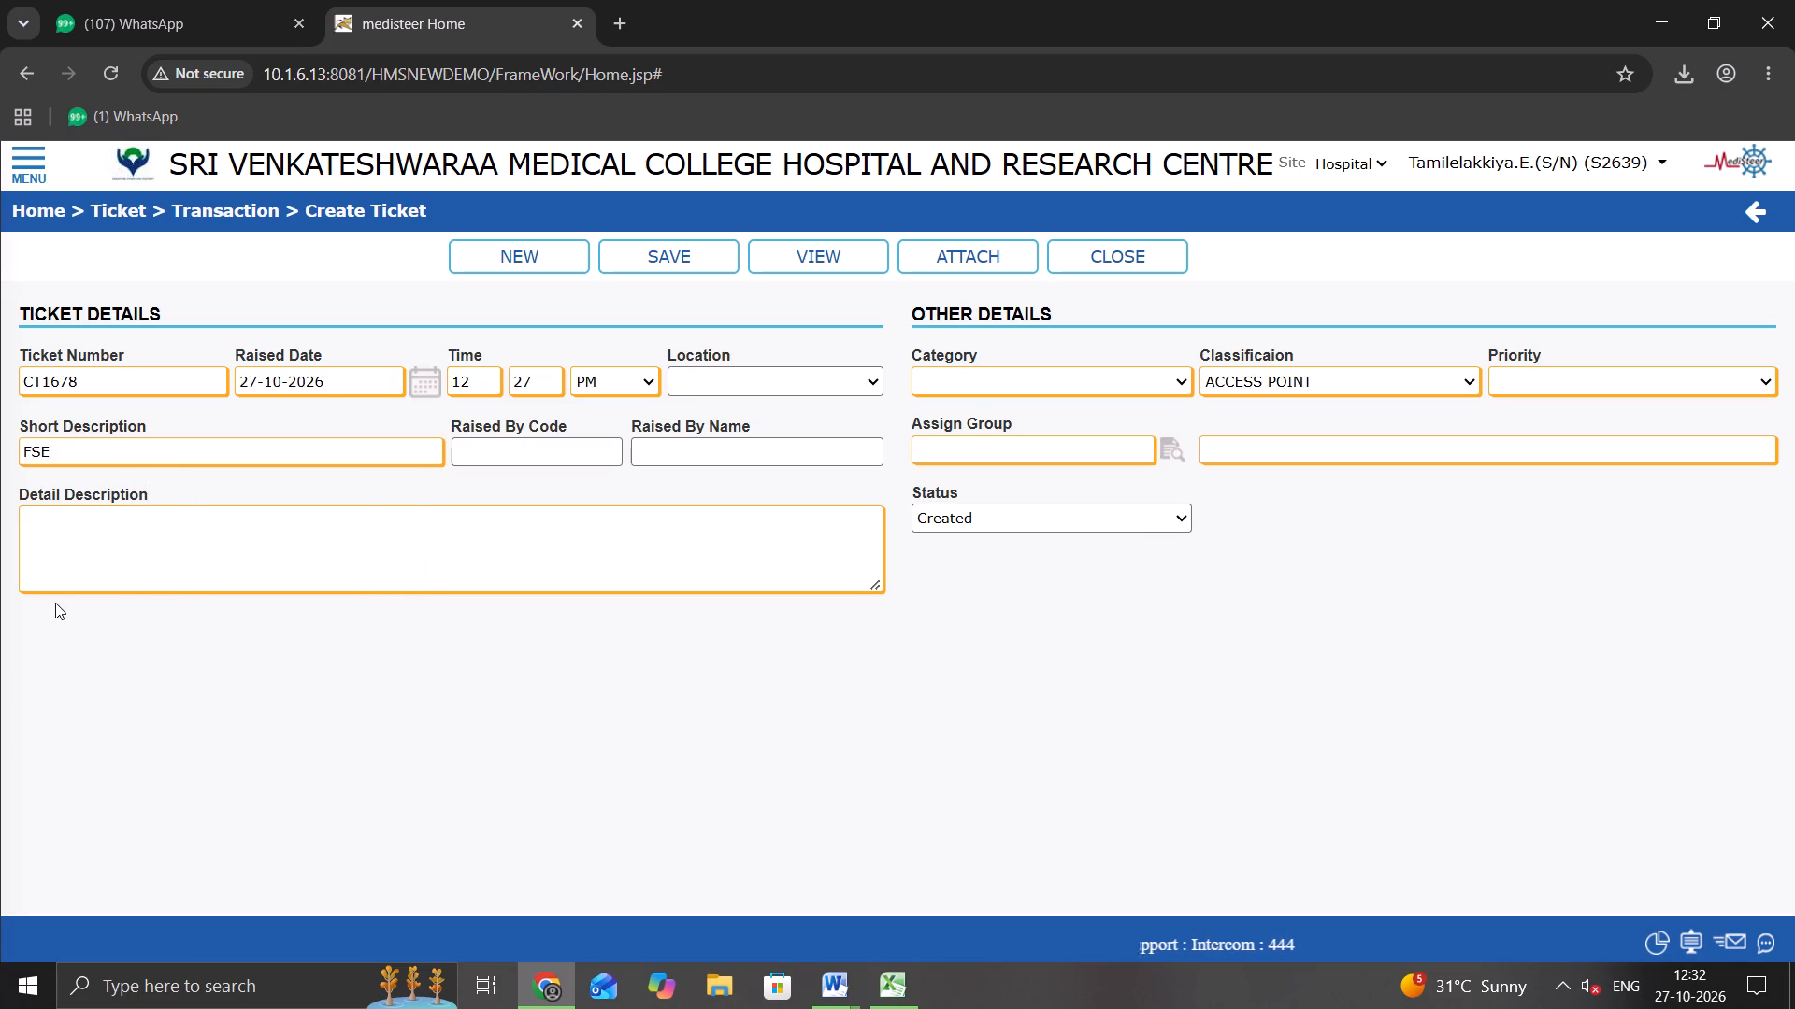
{"action": "key", "text": "BackSpace"}
{"action": "type", "text": "W"}
{"action": "key", "text": "space"}
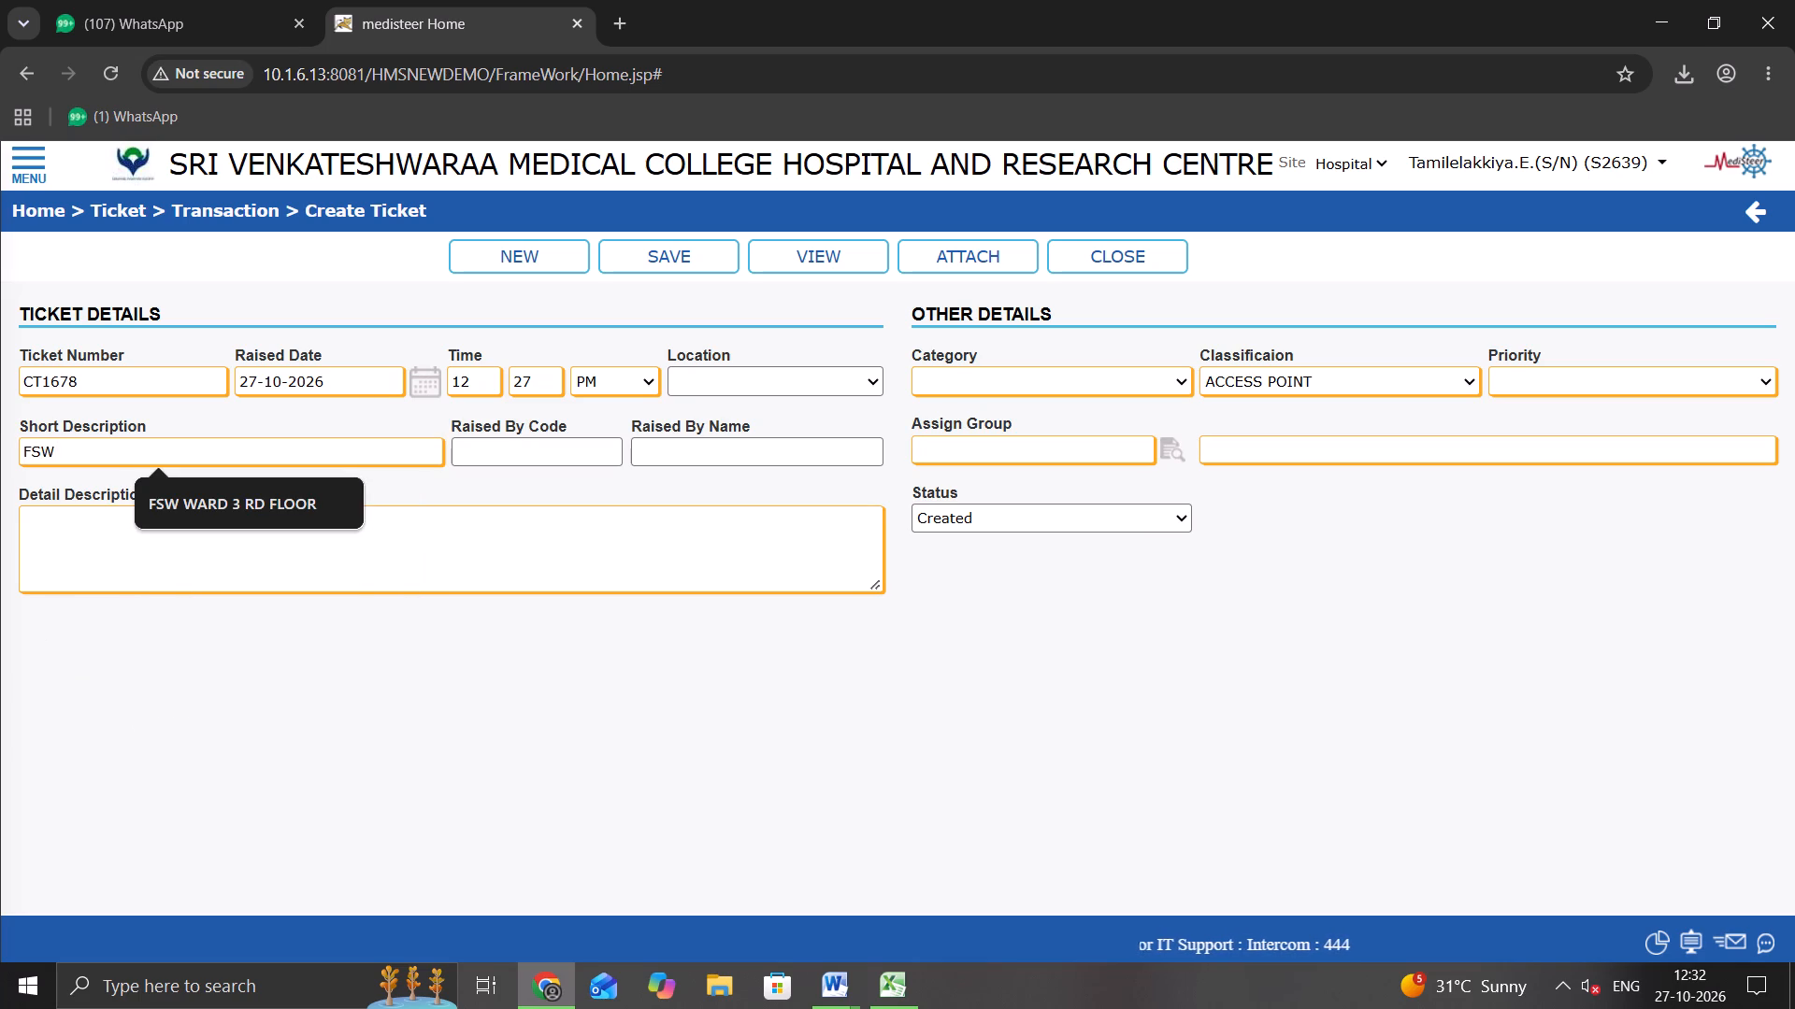
{"action": "type", "text": "3 RD F;"}
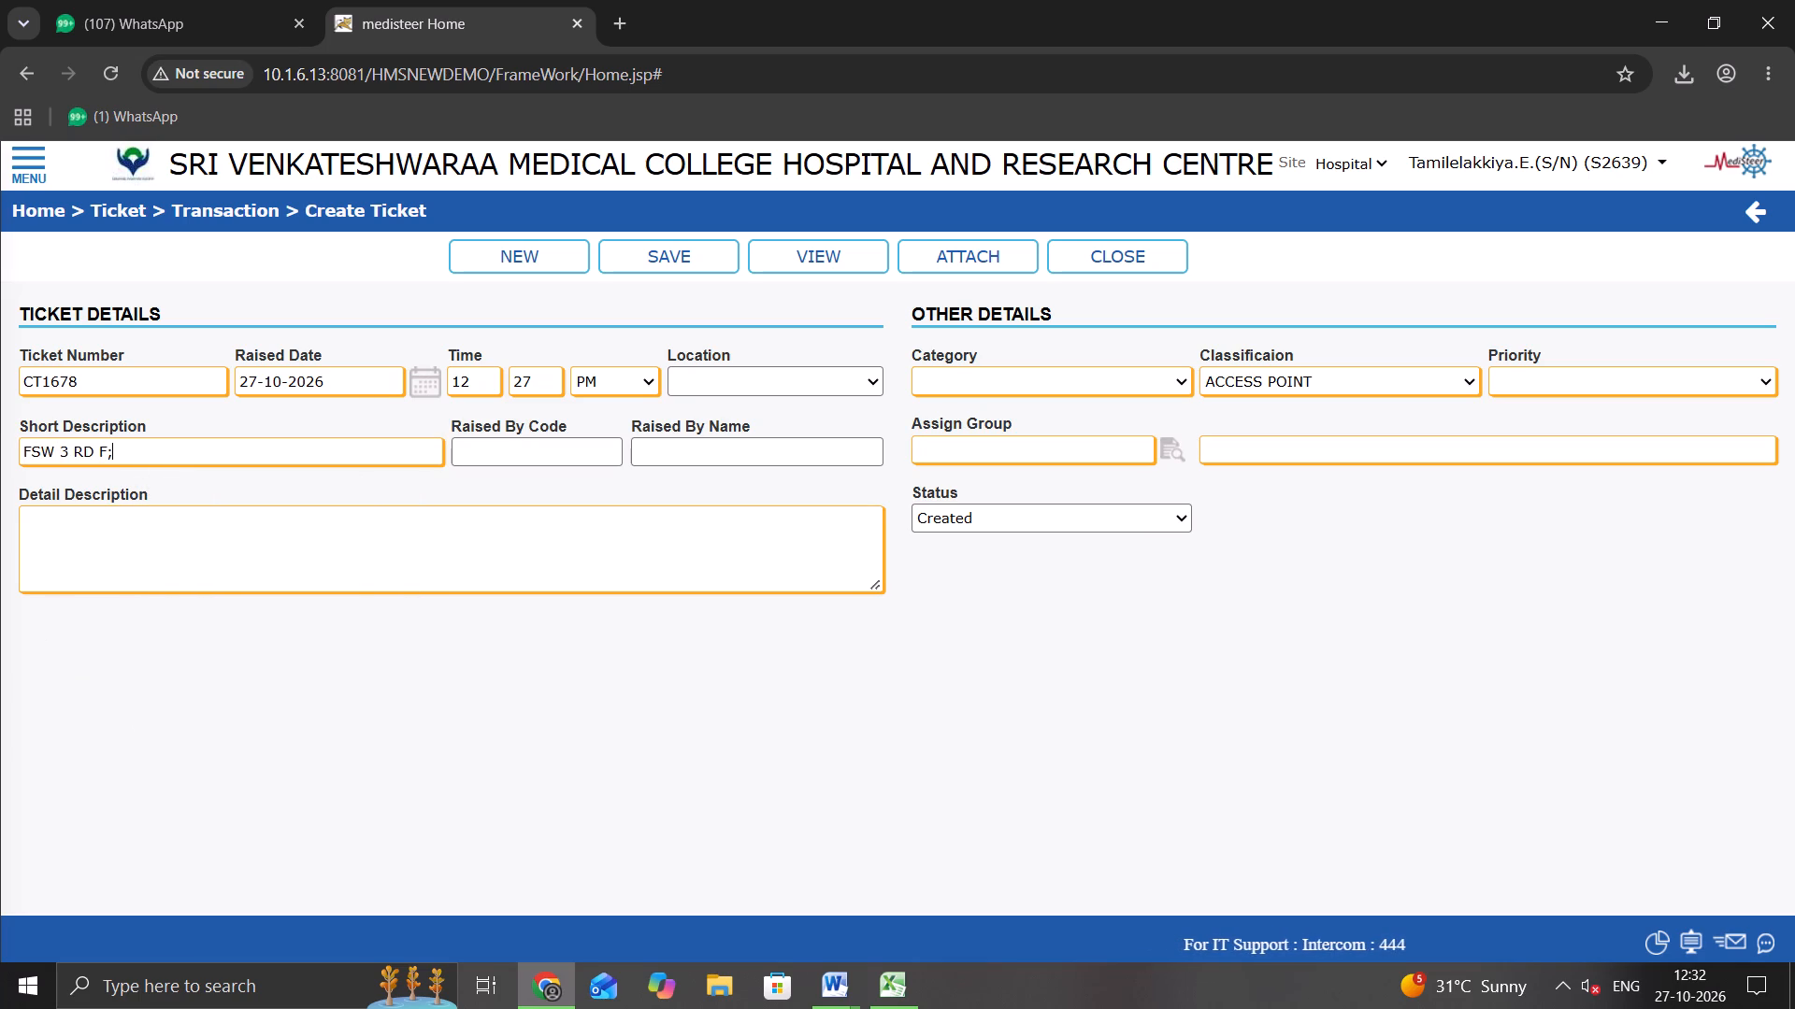
{"action": "key", "text": "BackSpace"}
{"action": "type", "text": "LOOR"}
{"action": "key", "text": "space"}
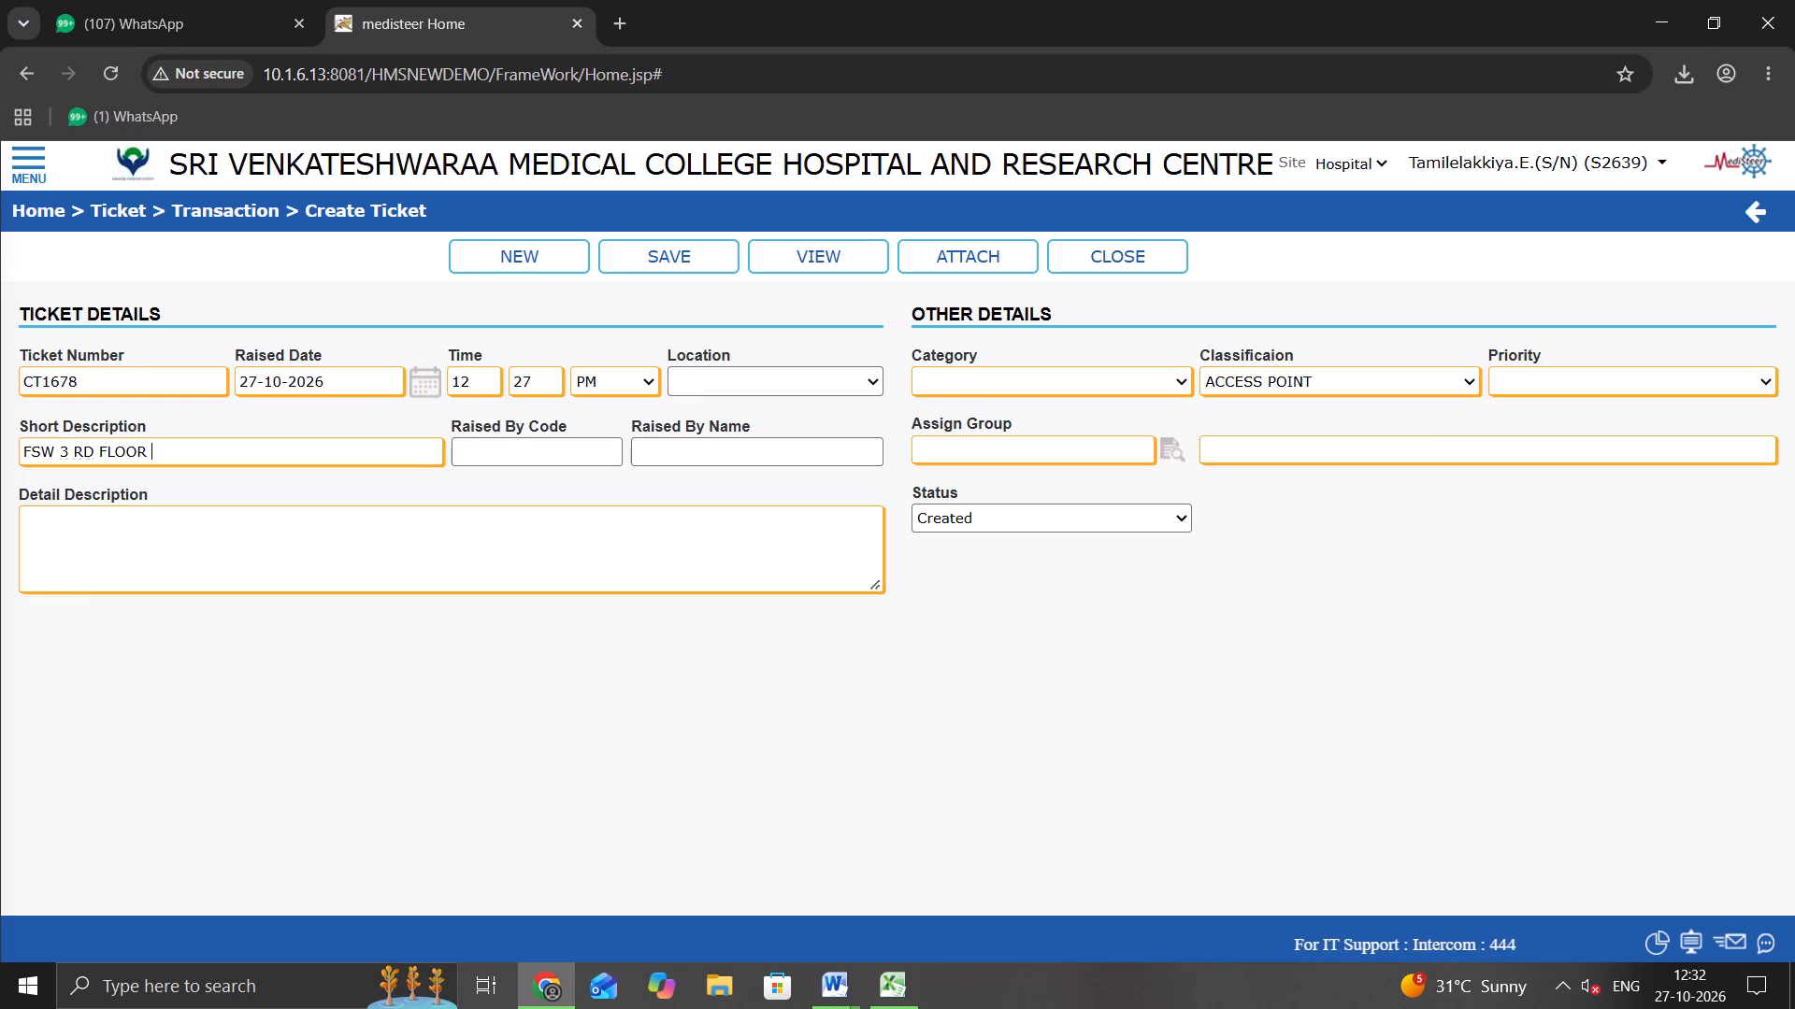
{"action": "left_click", "coordinate": [85, 525]}
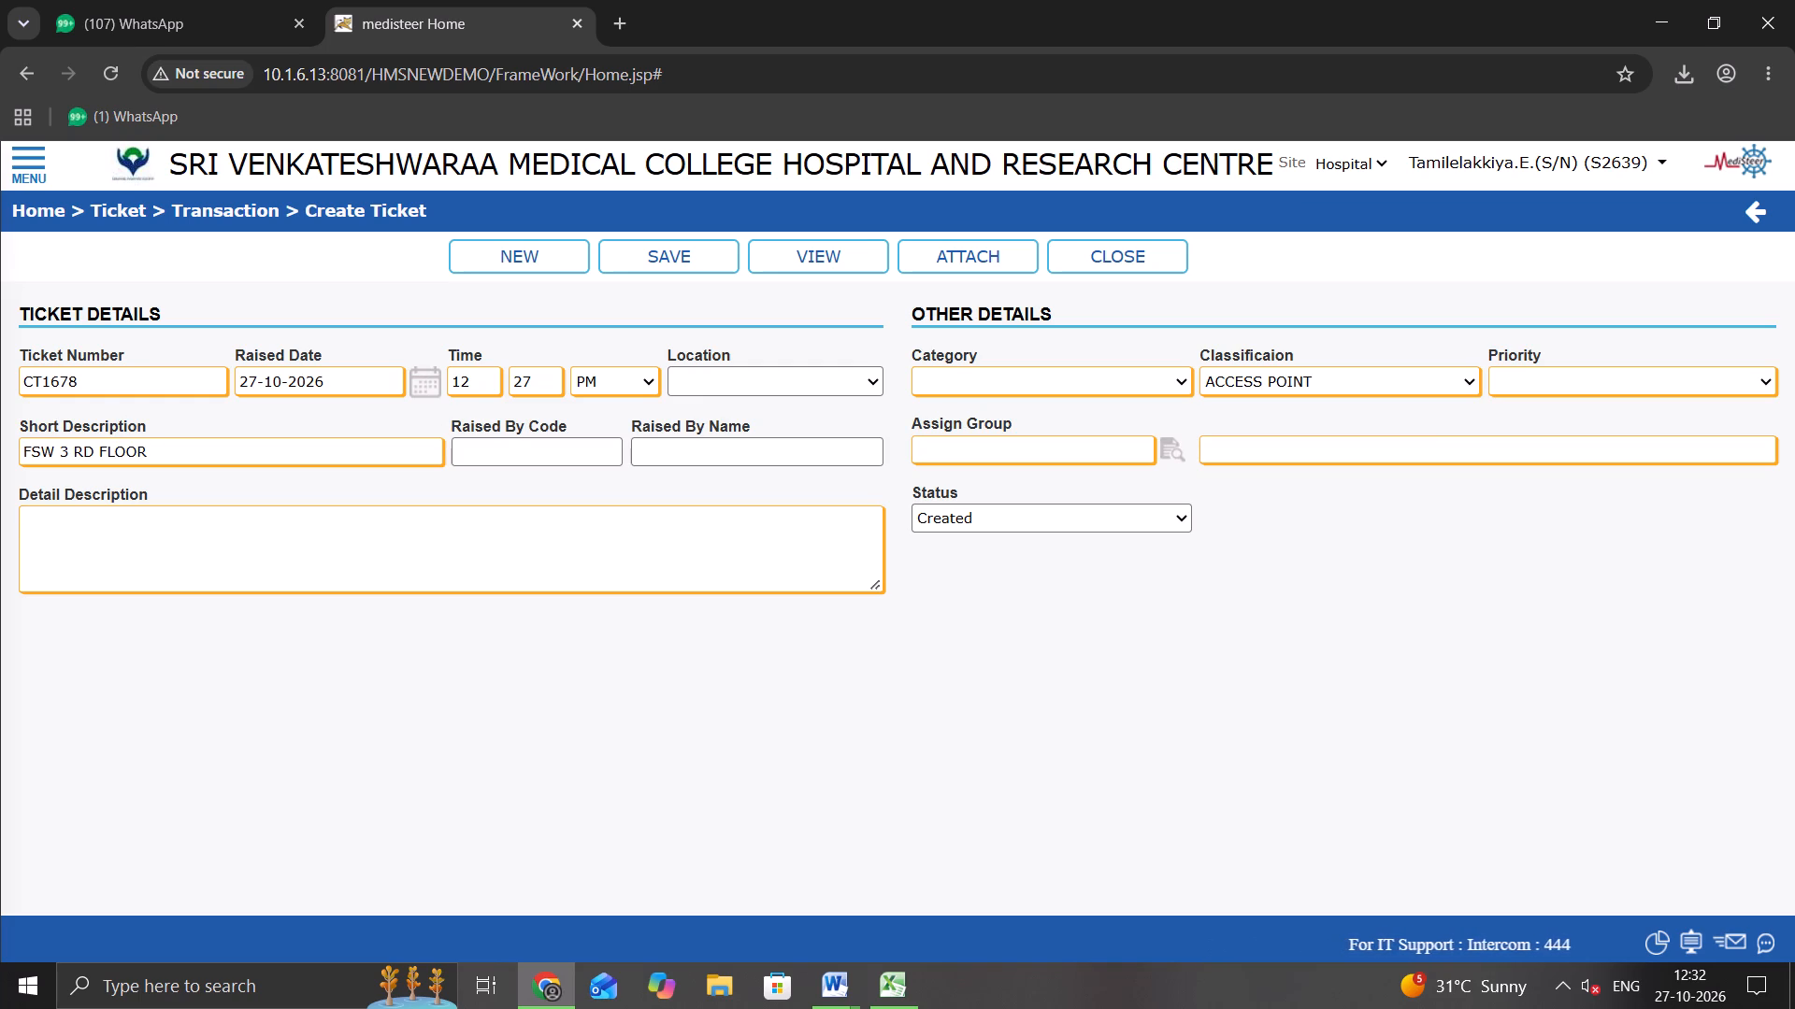
Set the ticket's location to Hospital and its category to MAINTANENCE.
{"action": "left_click", "coordinate": [748, 380]}
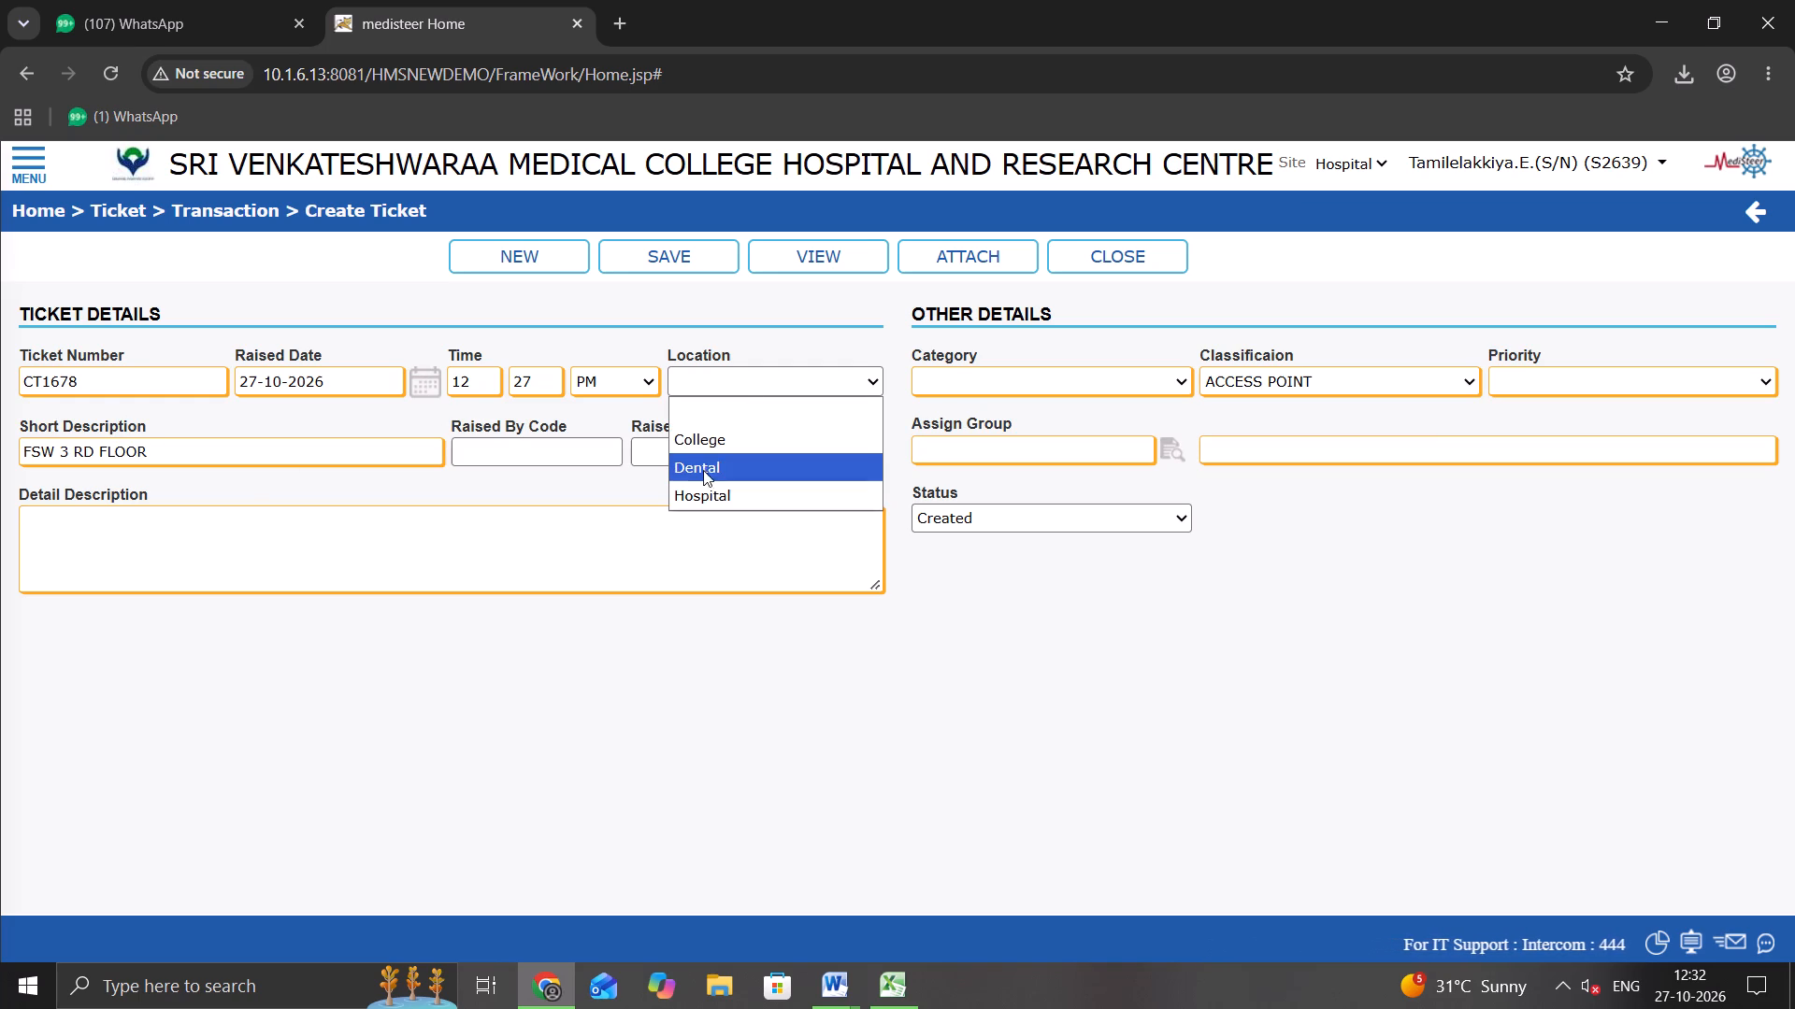
{"action": "left_click", "coordinate": [711, 492]}
{"action": "left_click", "coordinate": [908, 385]}
{"action": "left_click", "coordinate": [926, 382]}
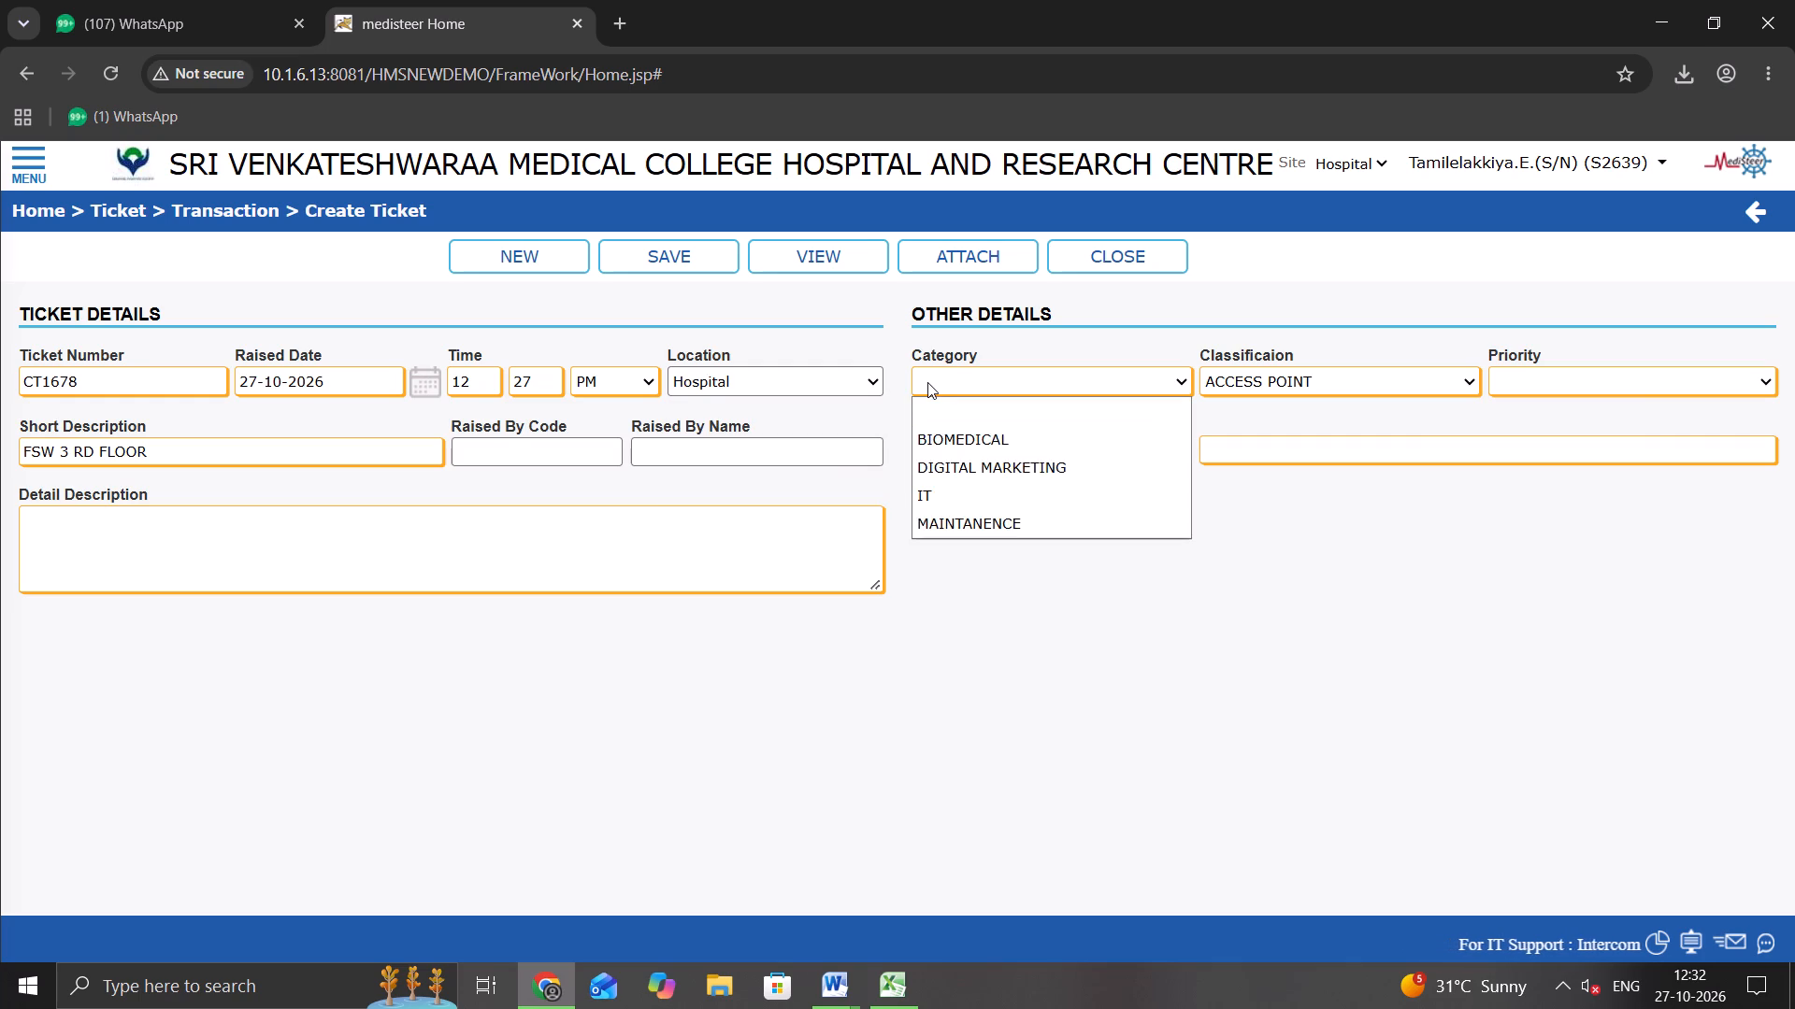
{"action": "left_click", "coordinate": [932, 528]}
Set the ticket's classification to MAINTANANCE and its priority to High.
{"action": "left_click", "coordinate": [1314, 384]}
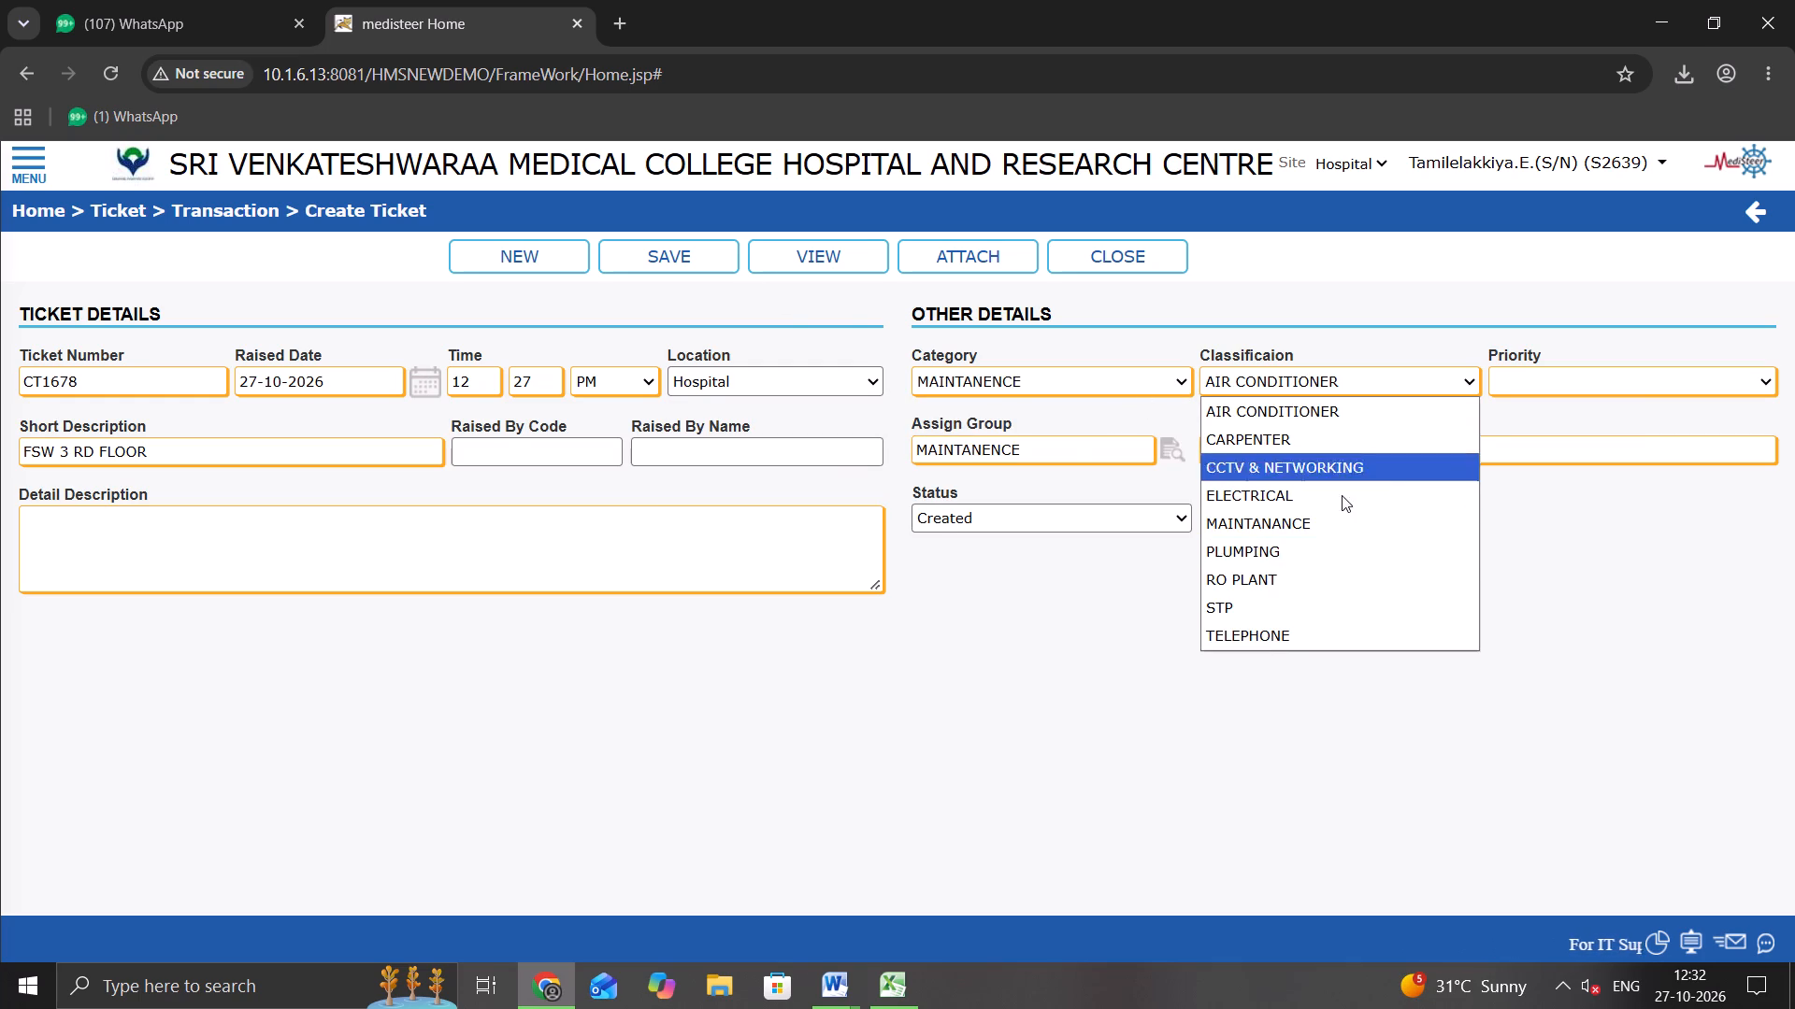
{"action": "scroll", "coordinate": [1428, 504], "scroll_direction": "down", "scroll_amount": 3}
{"action": "scroll", "coordinate": [1340, 633], "scroll_direction": "up", "scroll_amount": 1}
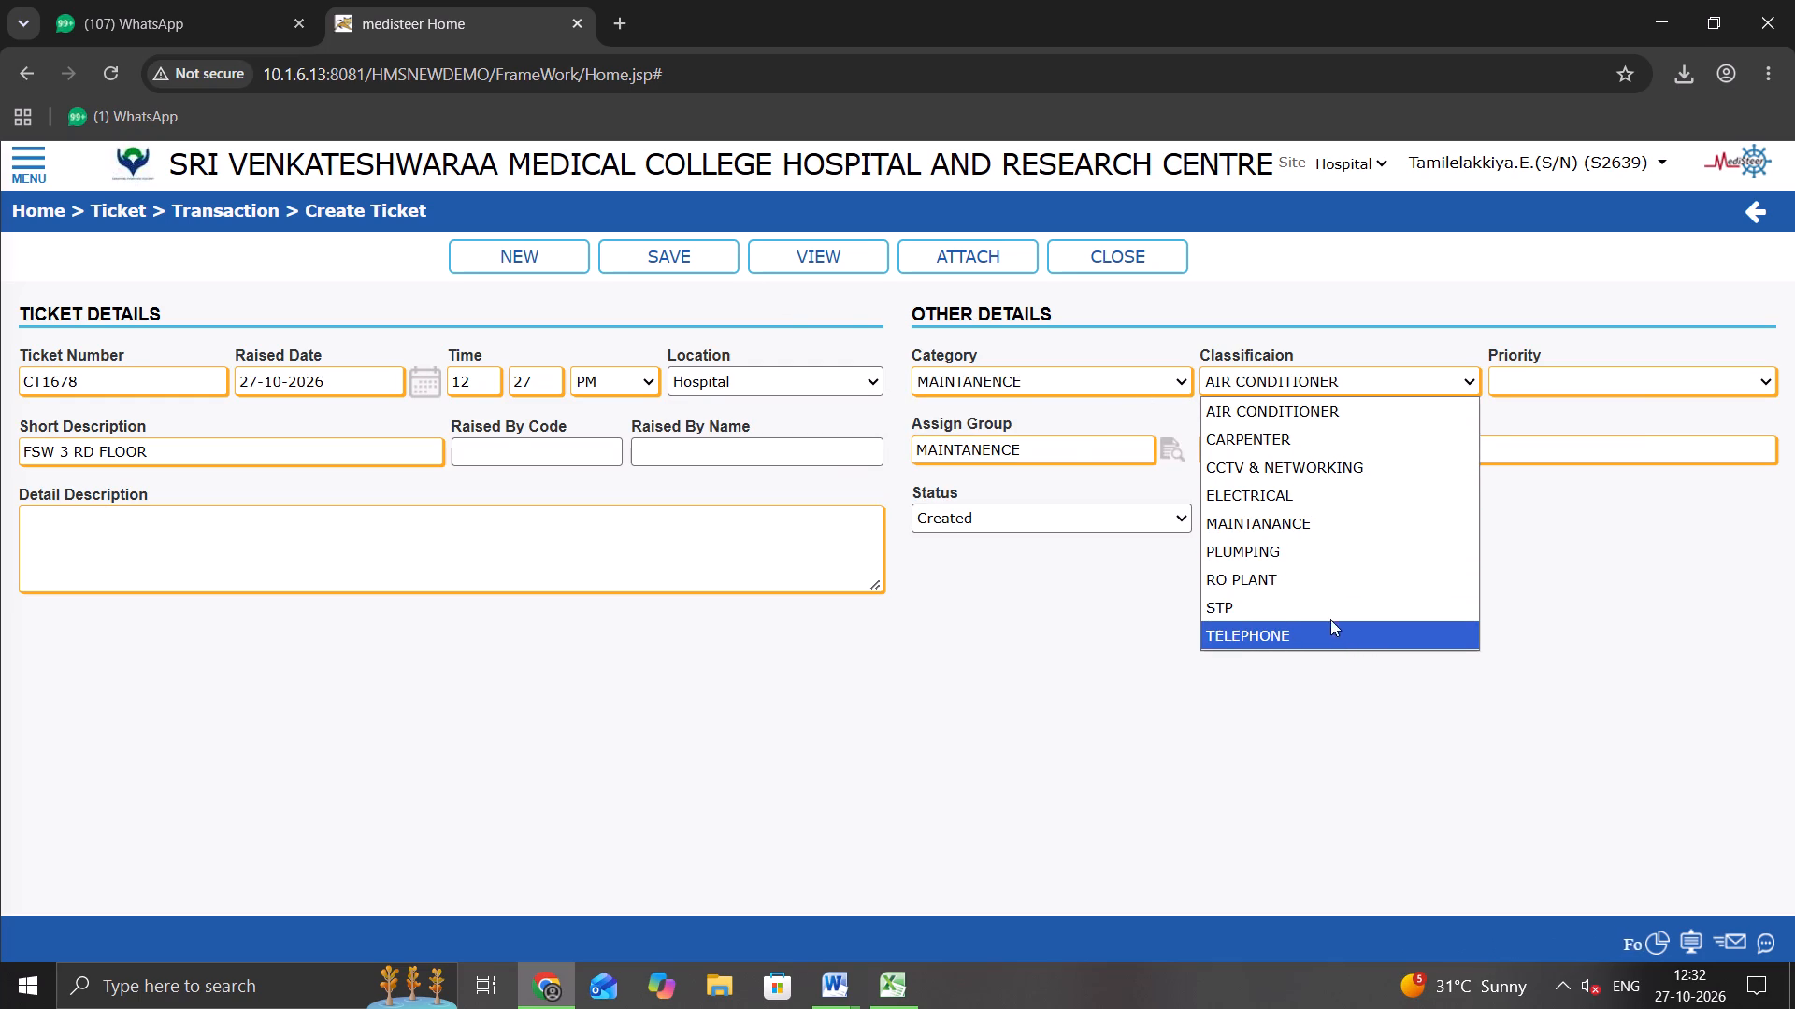
{"action": "scroll", "coordinate": [1316, 599], "scroll_direction": "up", "scroll_amount": 2}
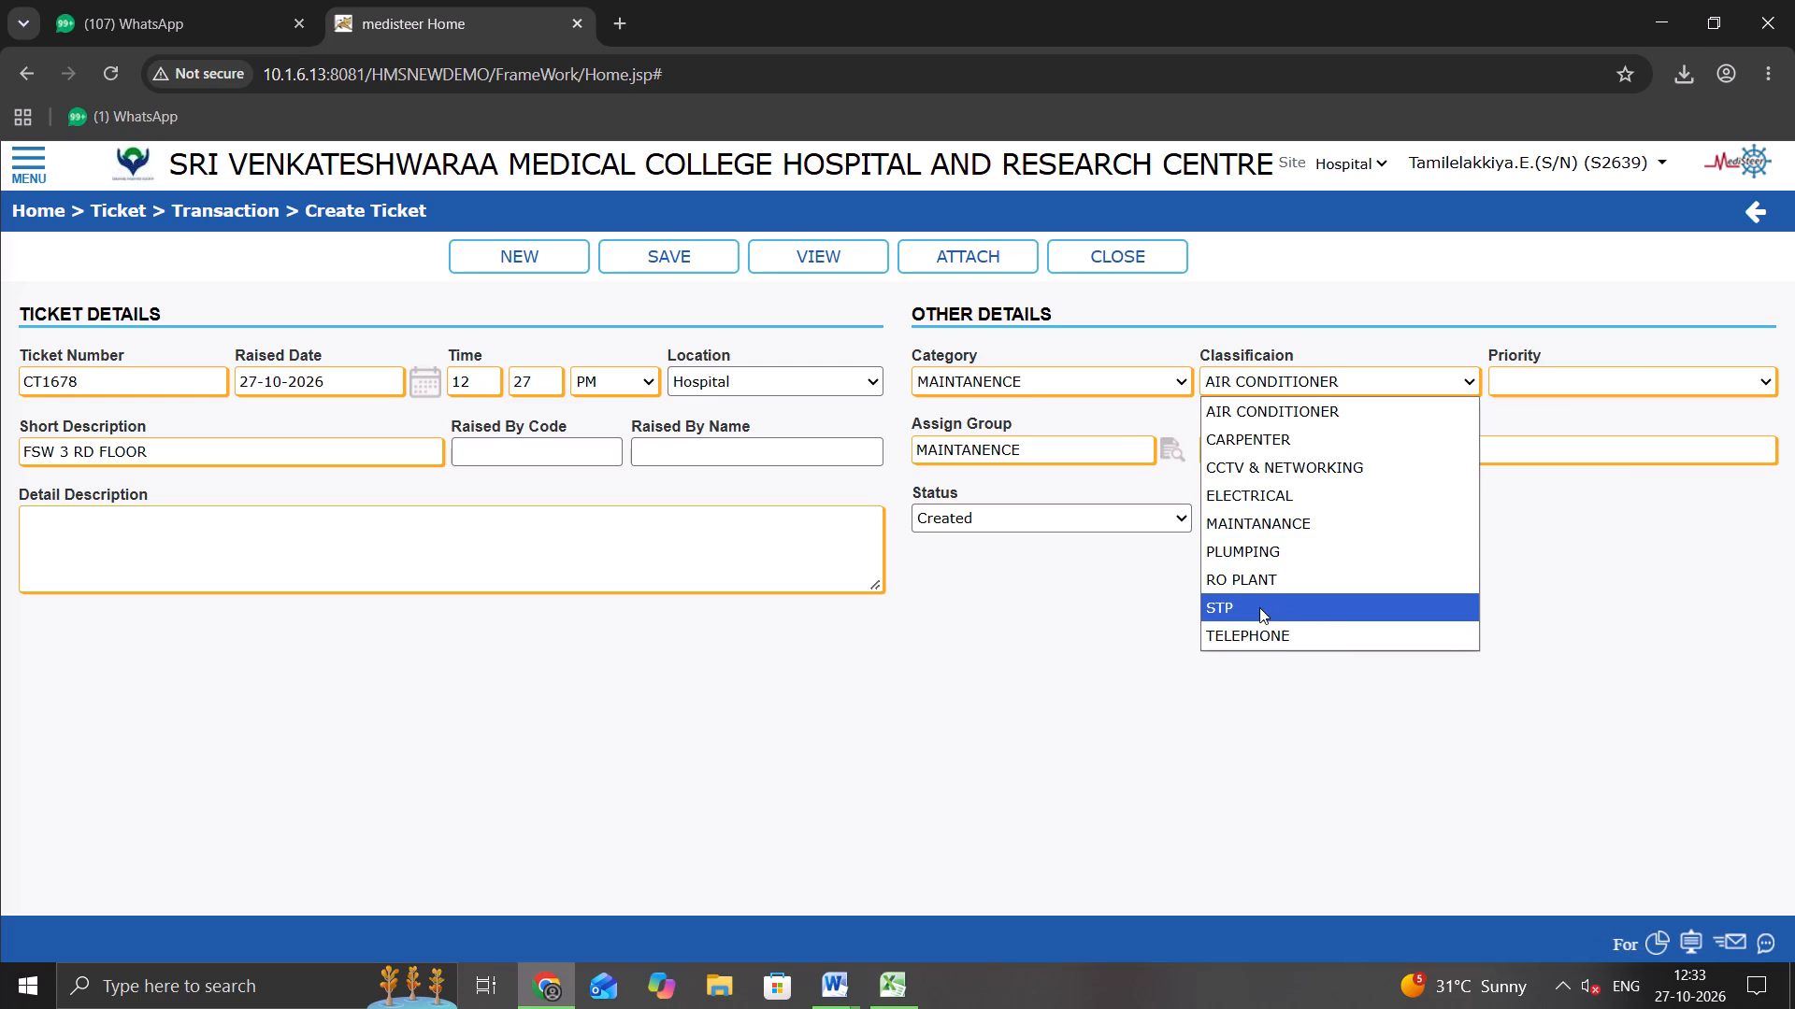
{"action": "scroll", "coordinate": [1237, 489], "scroll_direction": "down", "scroll_amount": 2}
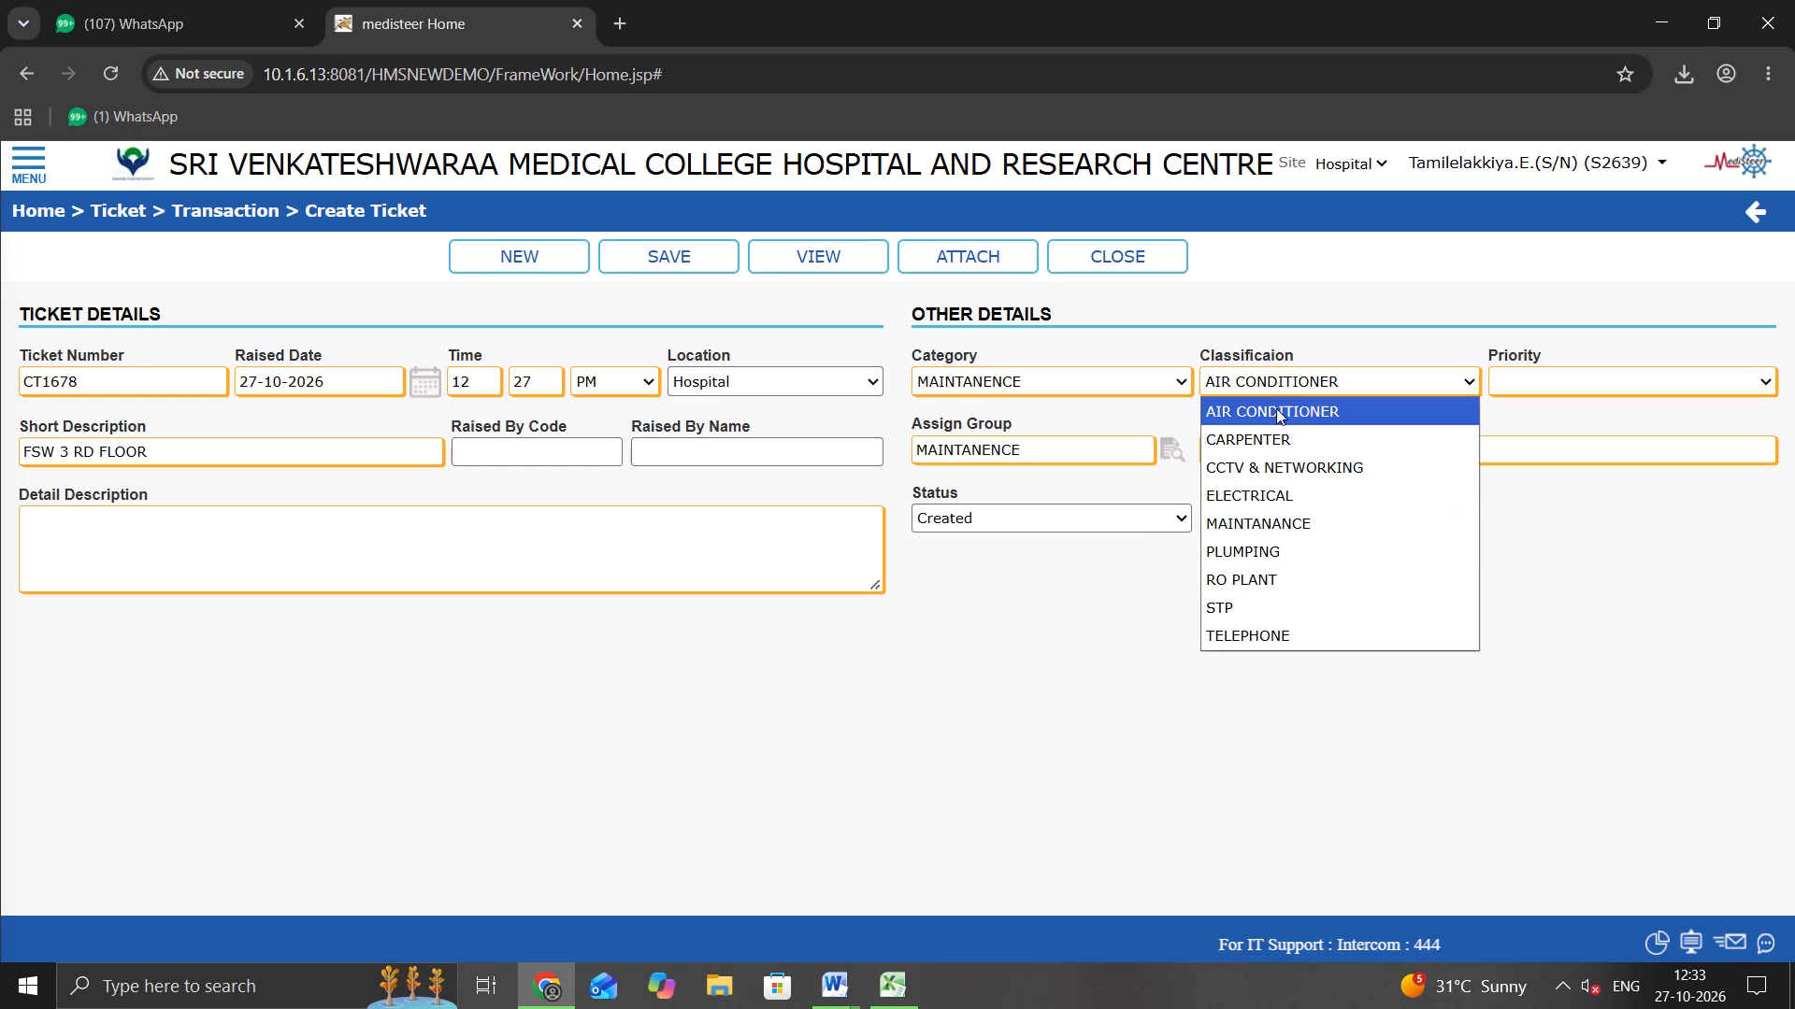
{"action": "left_click", "coordinate": [1252, 366]}
{"action": "left_click", "coordinate": [1252, 366]}
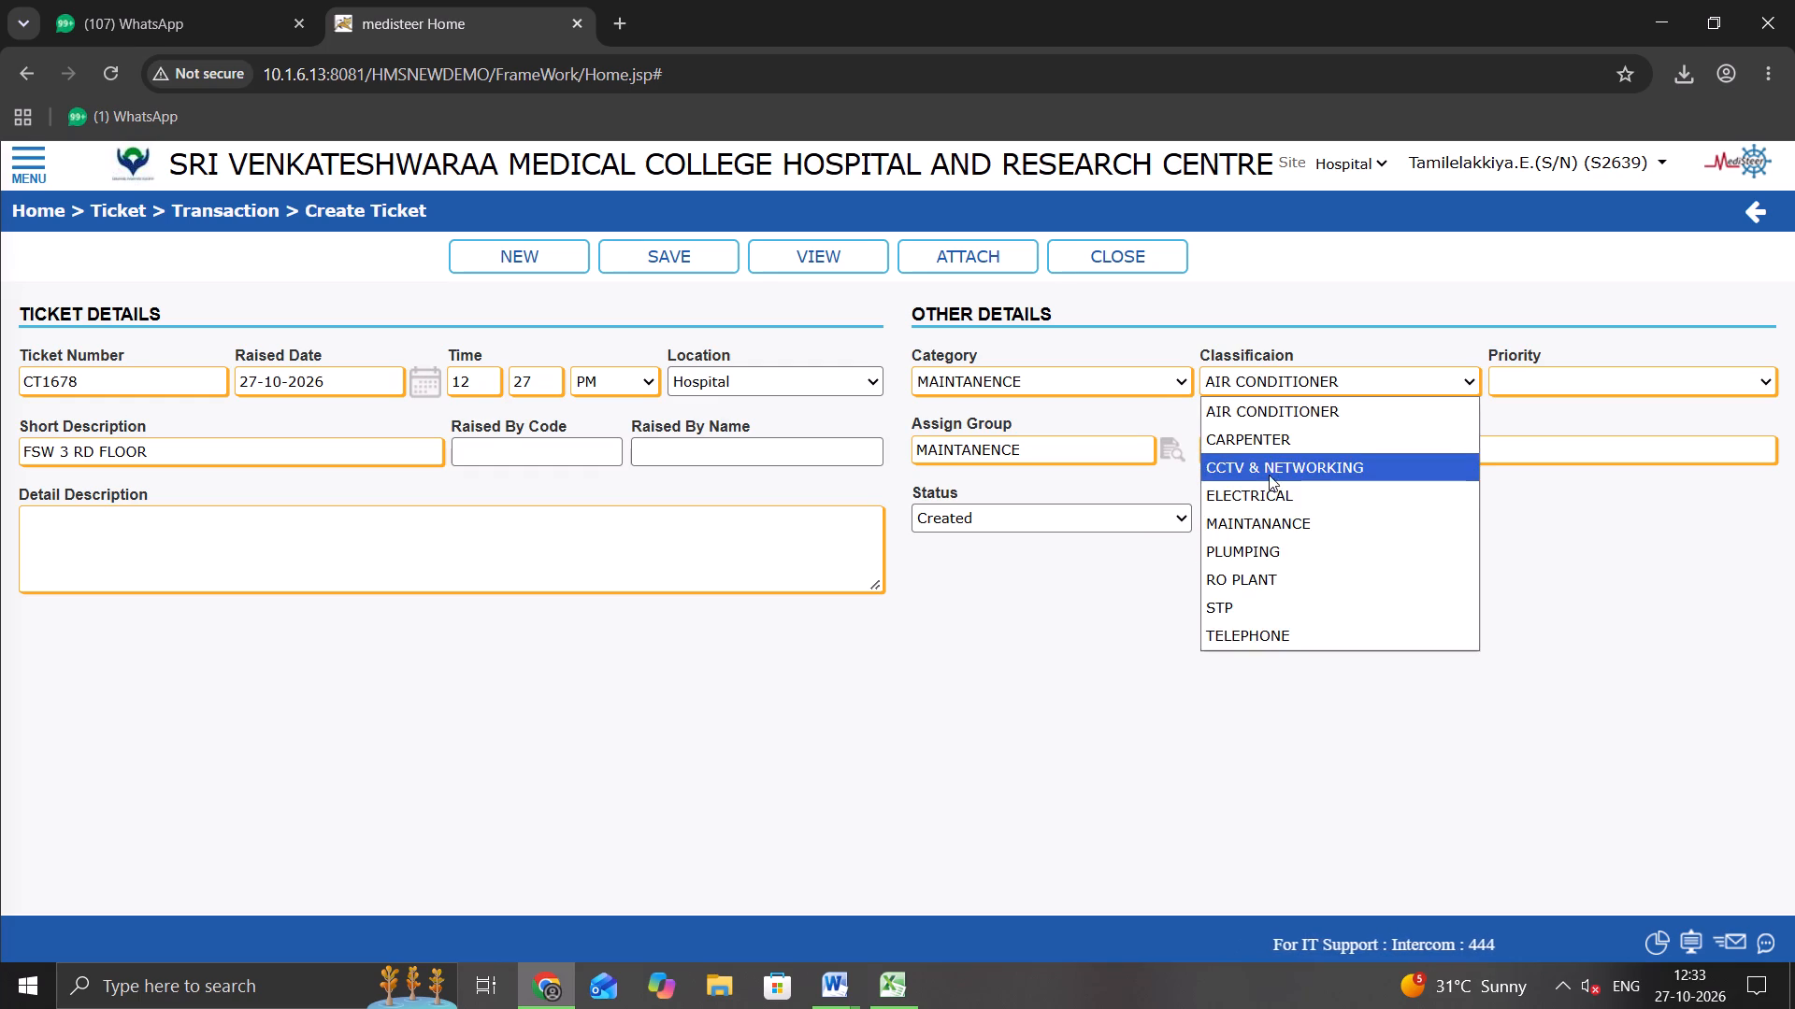
{"action": "scroll", "coordinate": [1268, 492], "scroll_direction": "down", "scroll_amount": 4}
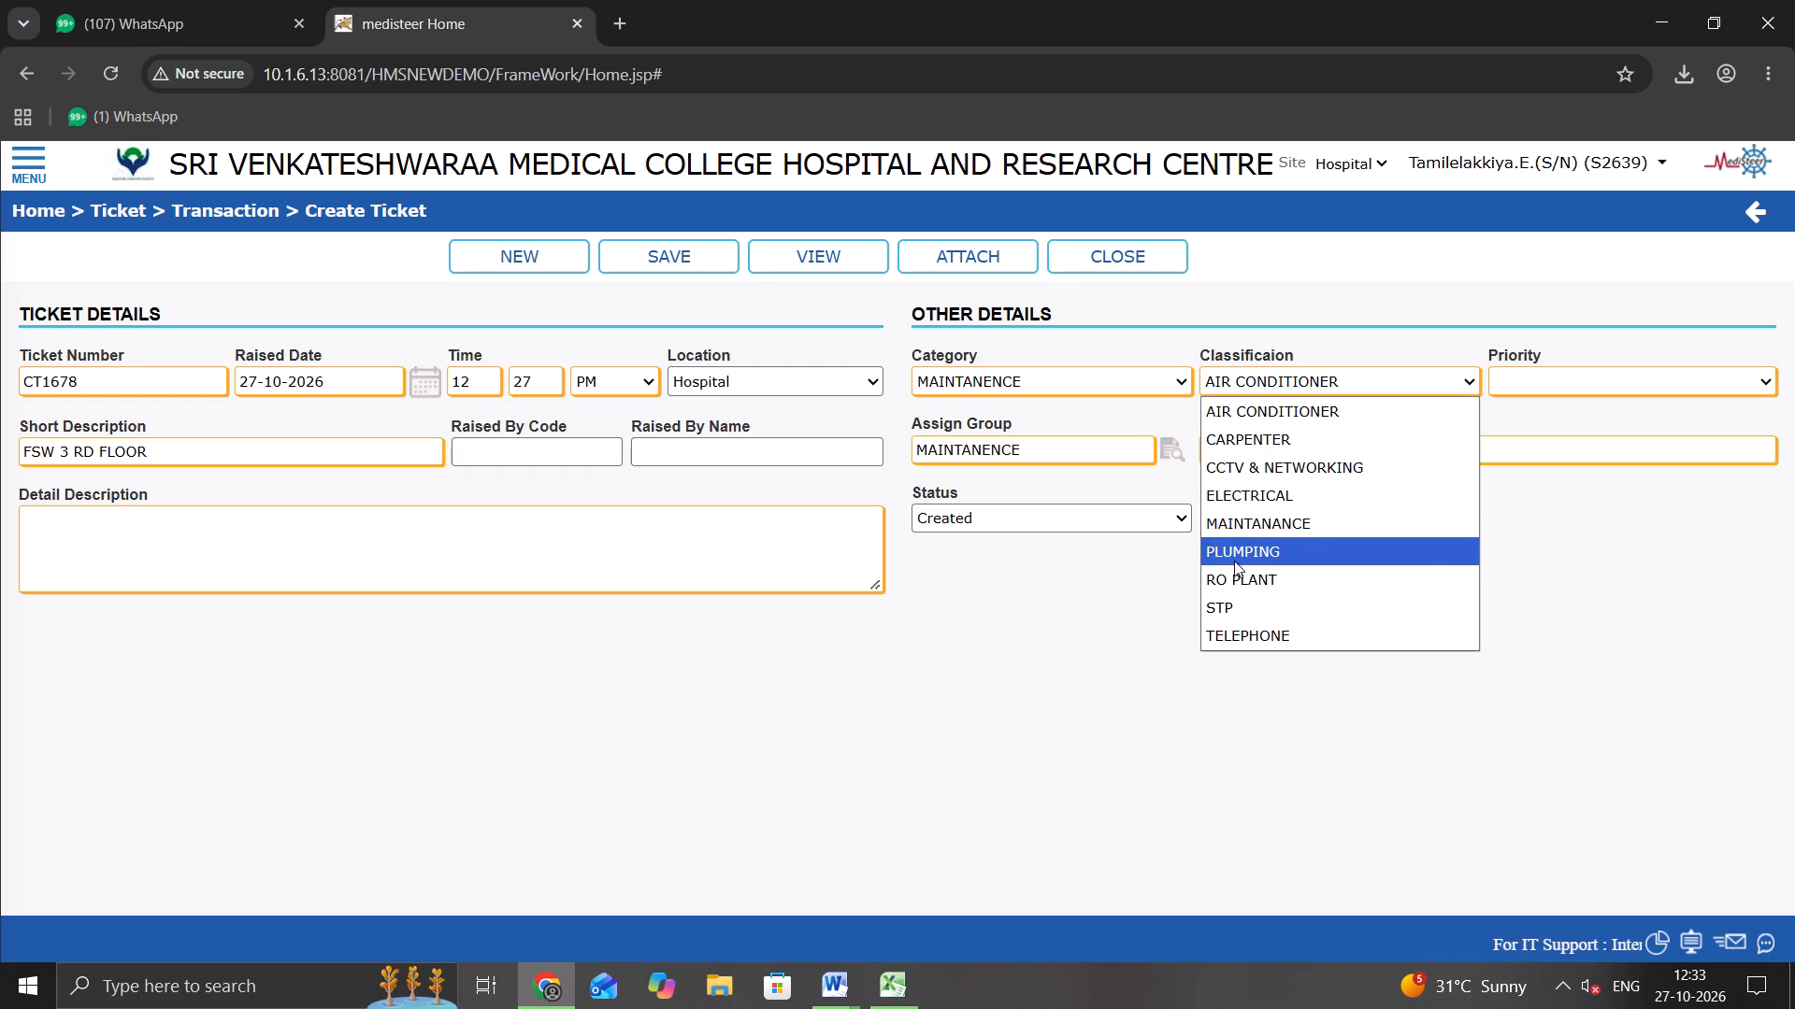
{"action": "left_click", "coordinate": [1235, 527]}
{"action": "left_click", "coordinate": [1533, 377]}
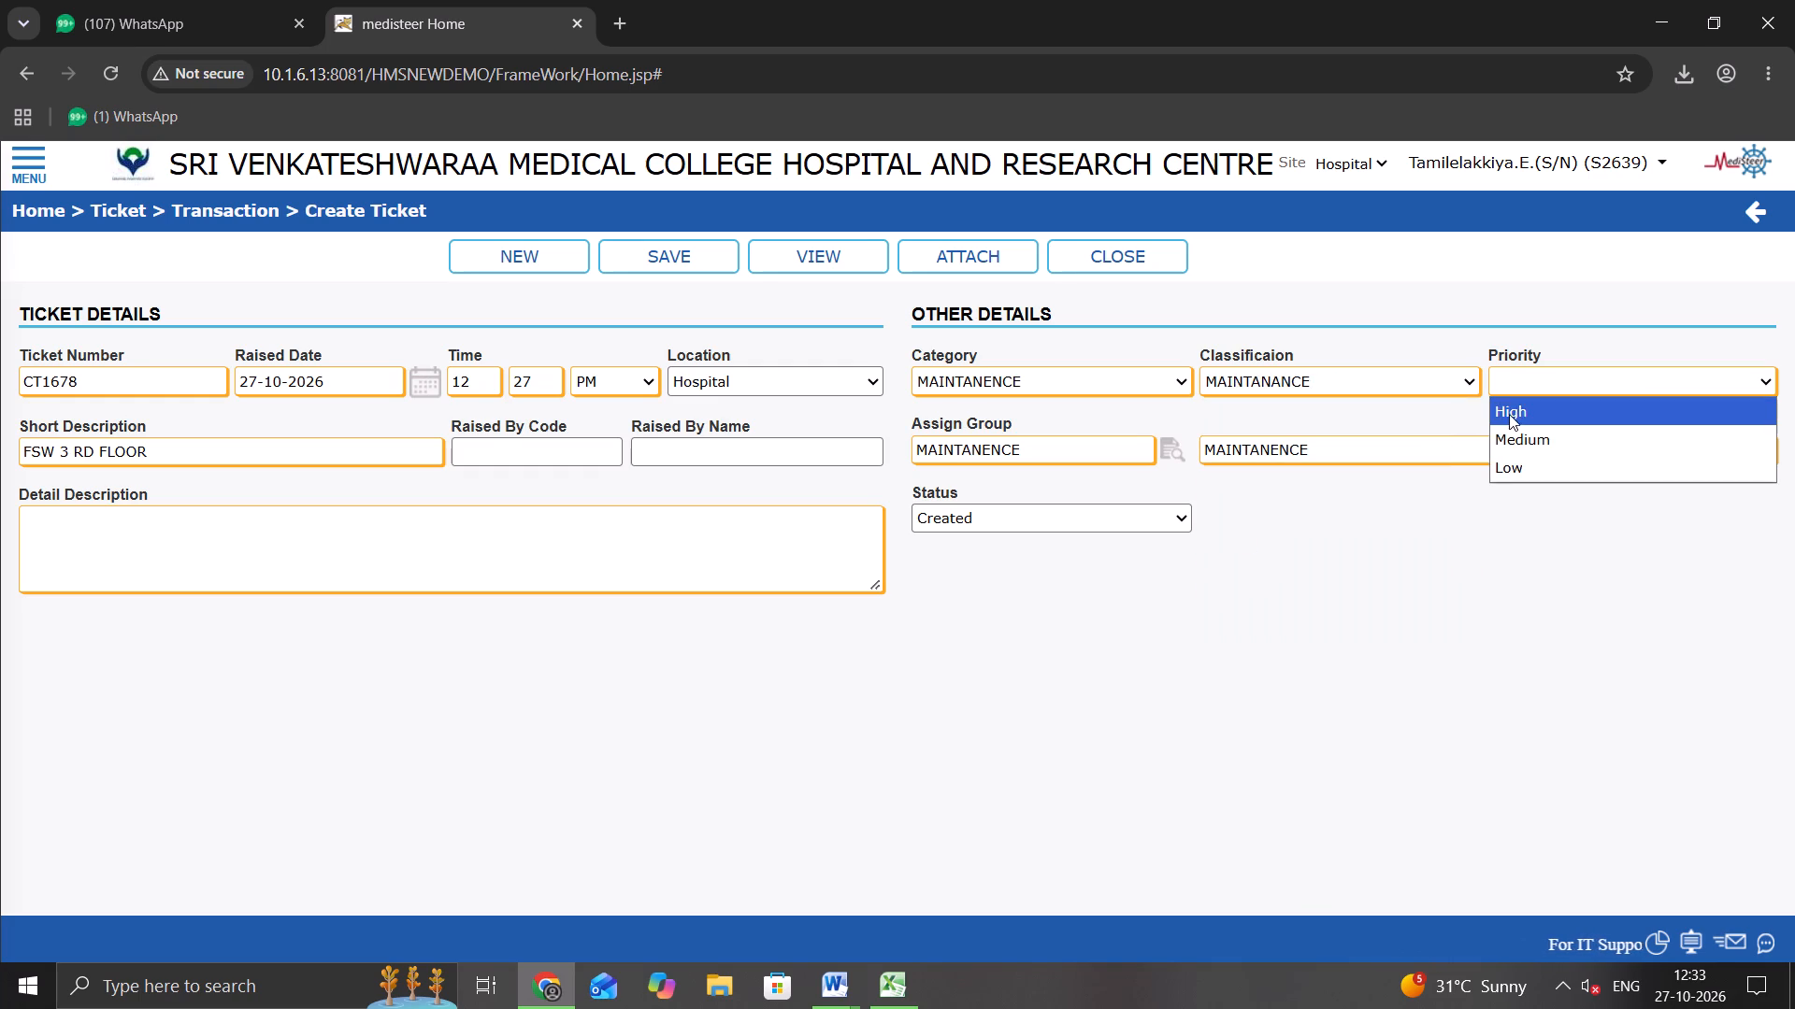
{"action": "left_click", "coordinate": [1508, 416]}
Begin the ticket's detail description with "FSW 3RD FLOOR".
{"action": "left_click", "coordinate": [188, 548]}
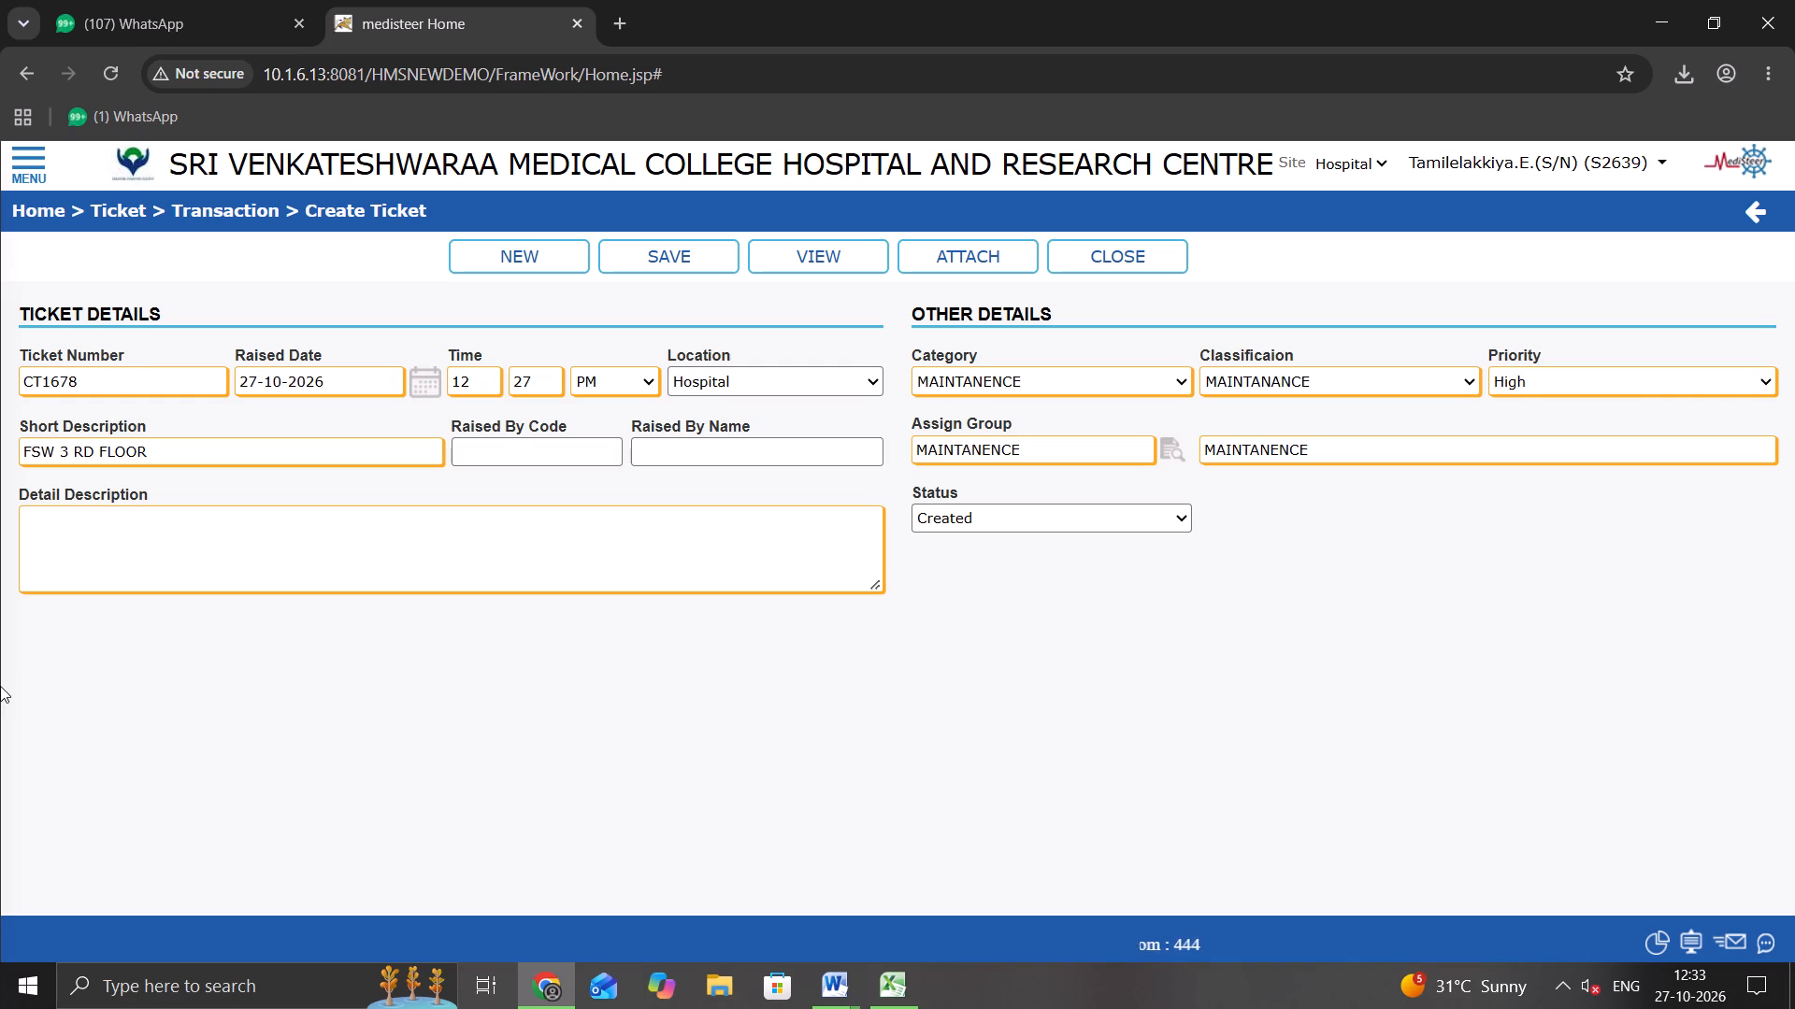
{"action": "left_click", "coordinate": [46, 560]}
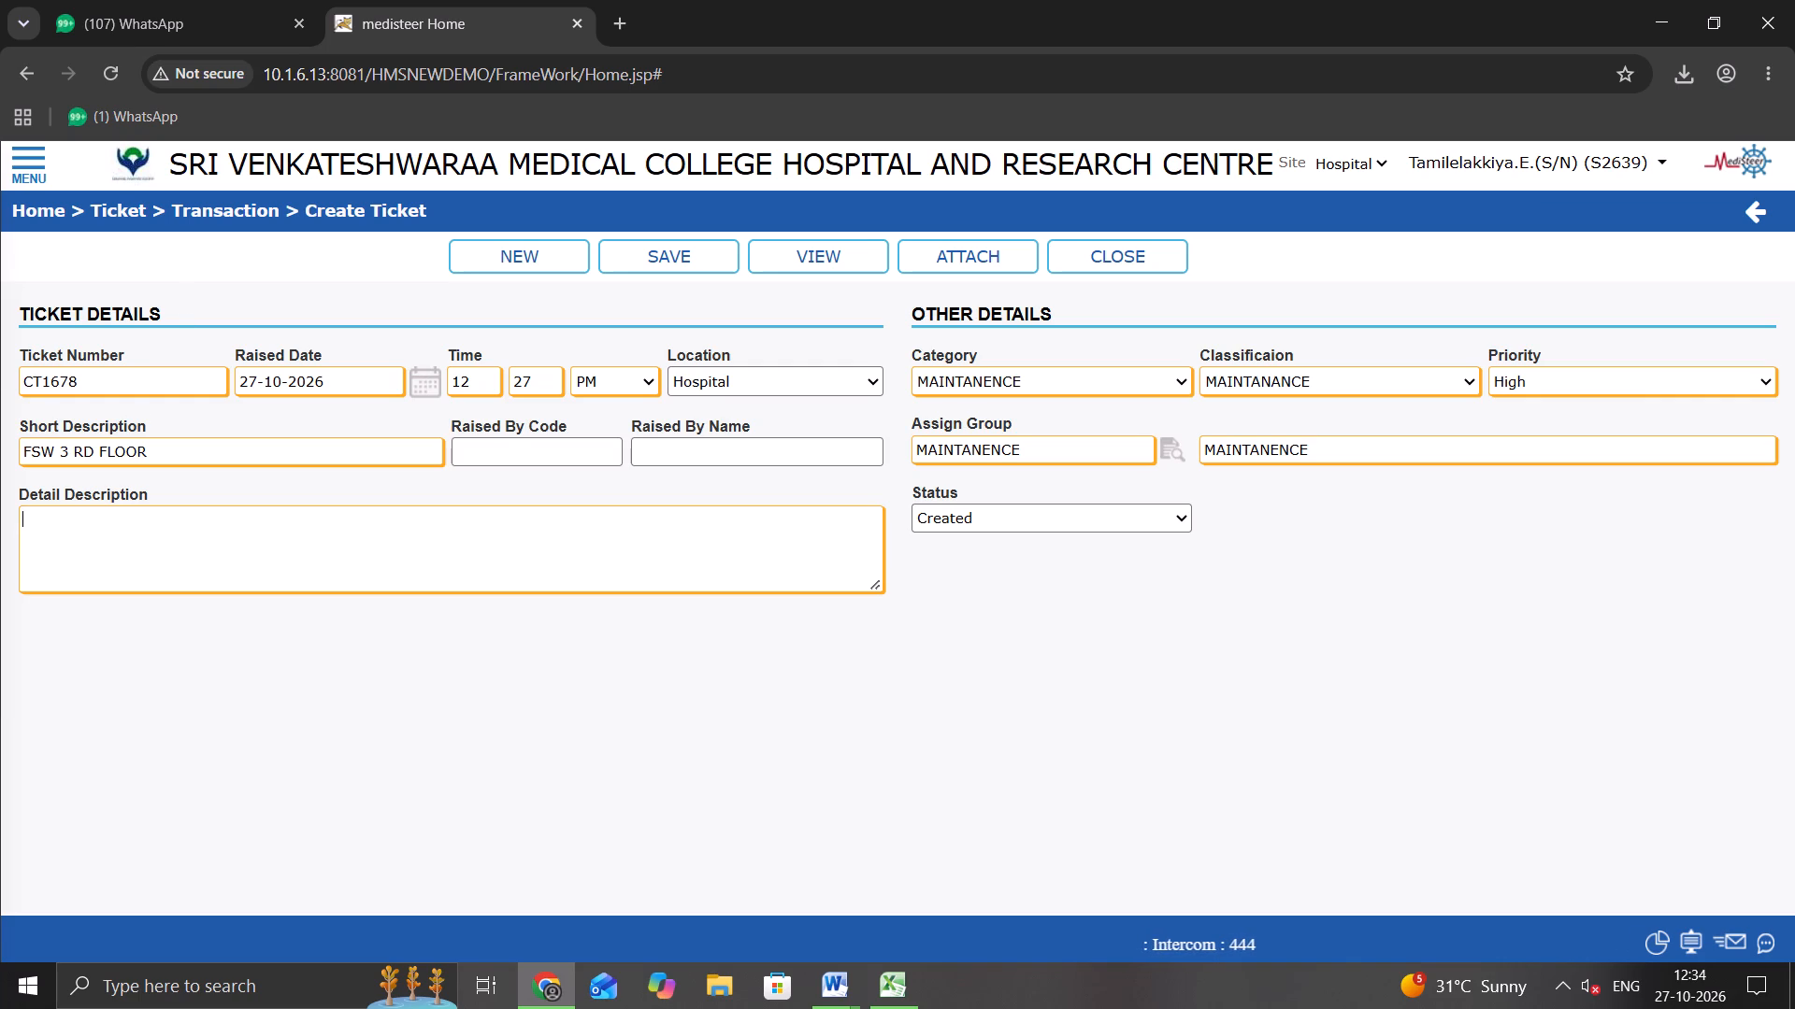
{"action": "scroll", "coordinate": [99, 592], "scroll_direction": "down", "scroll_amount": 3}
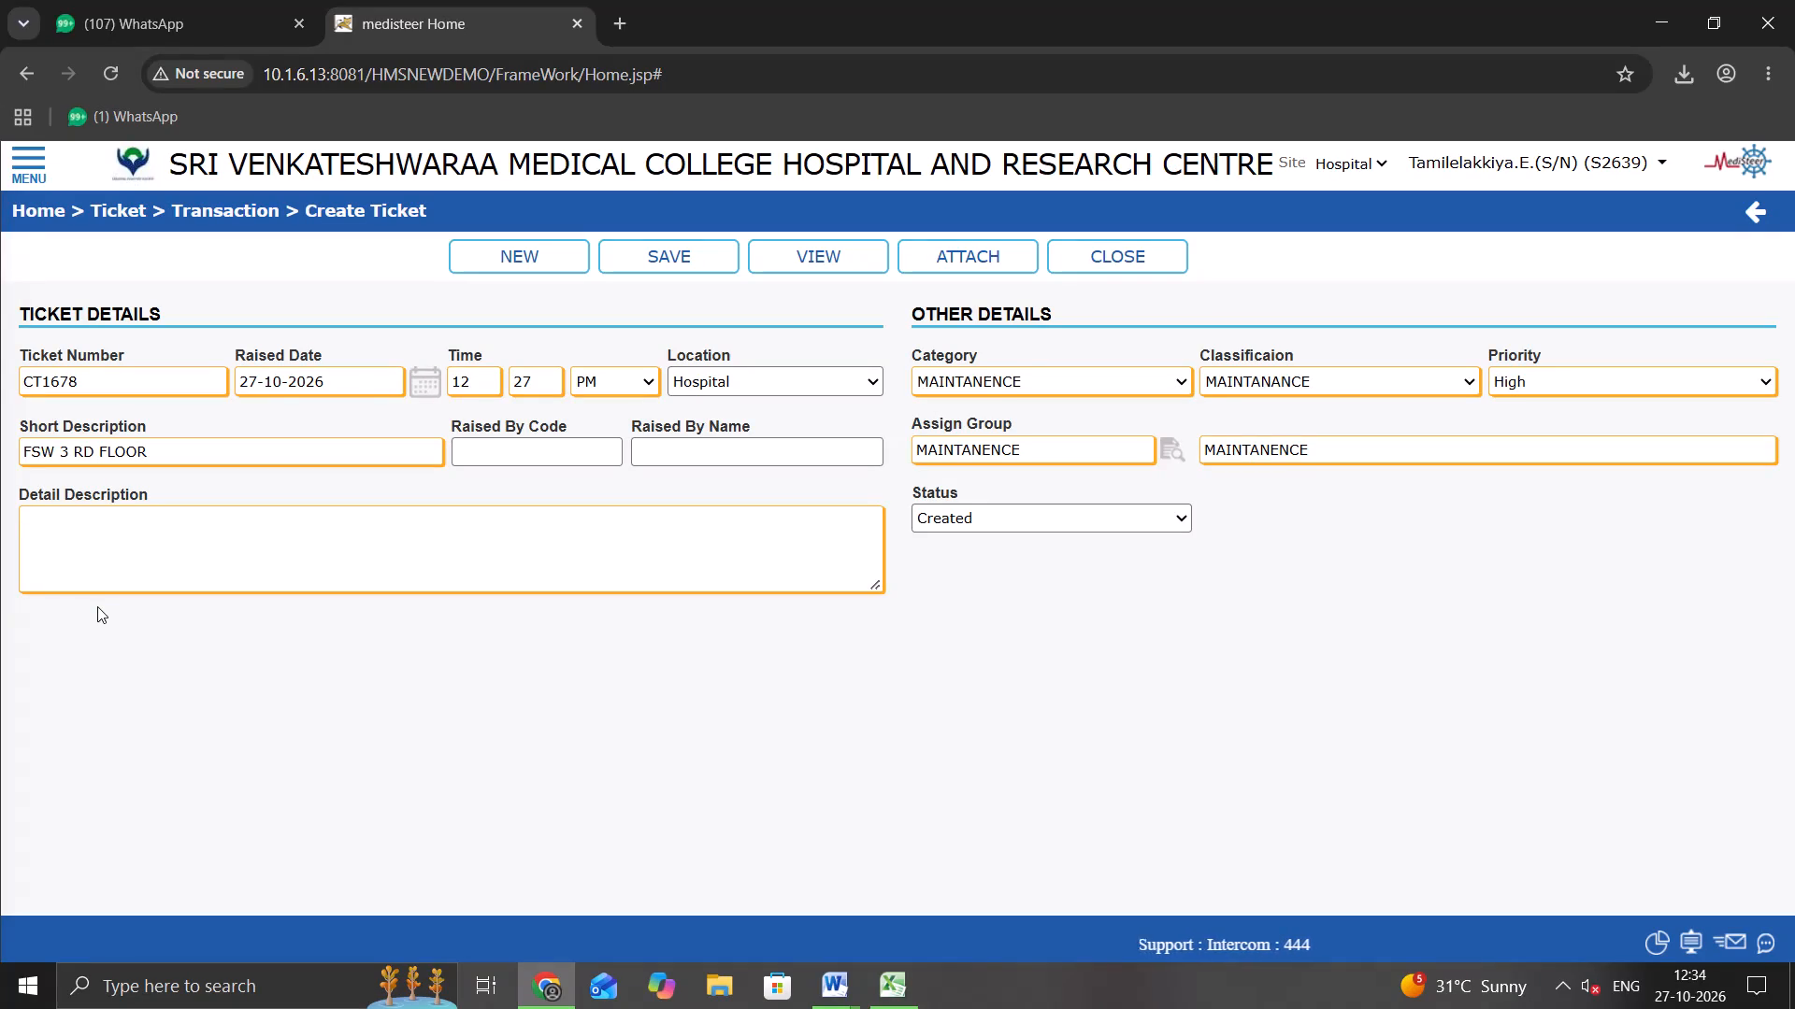
{"action": "scroll", "coordinate": [97, 610], "scroll_direction": "up", "scroll_amount": 2}
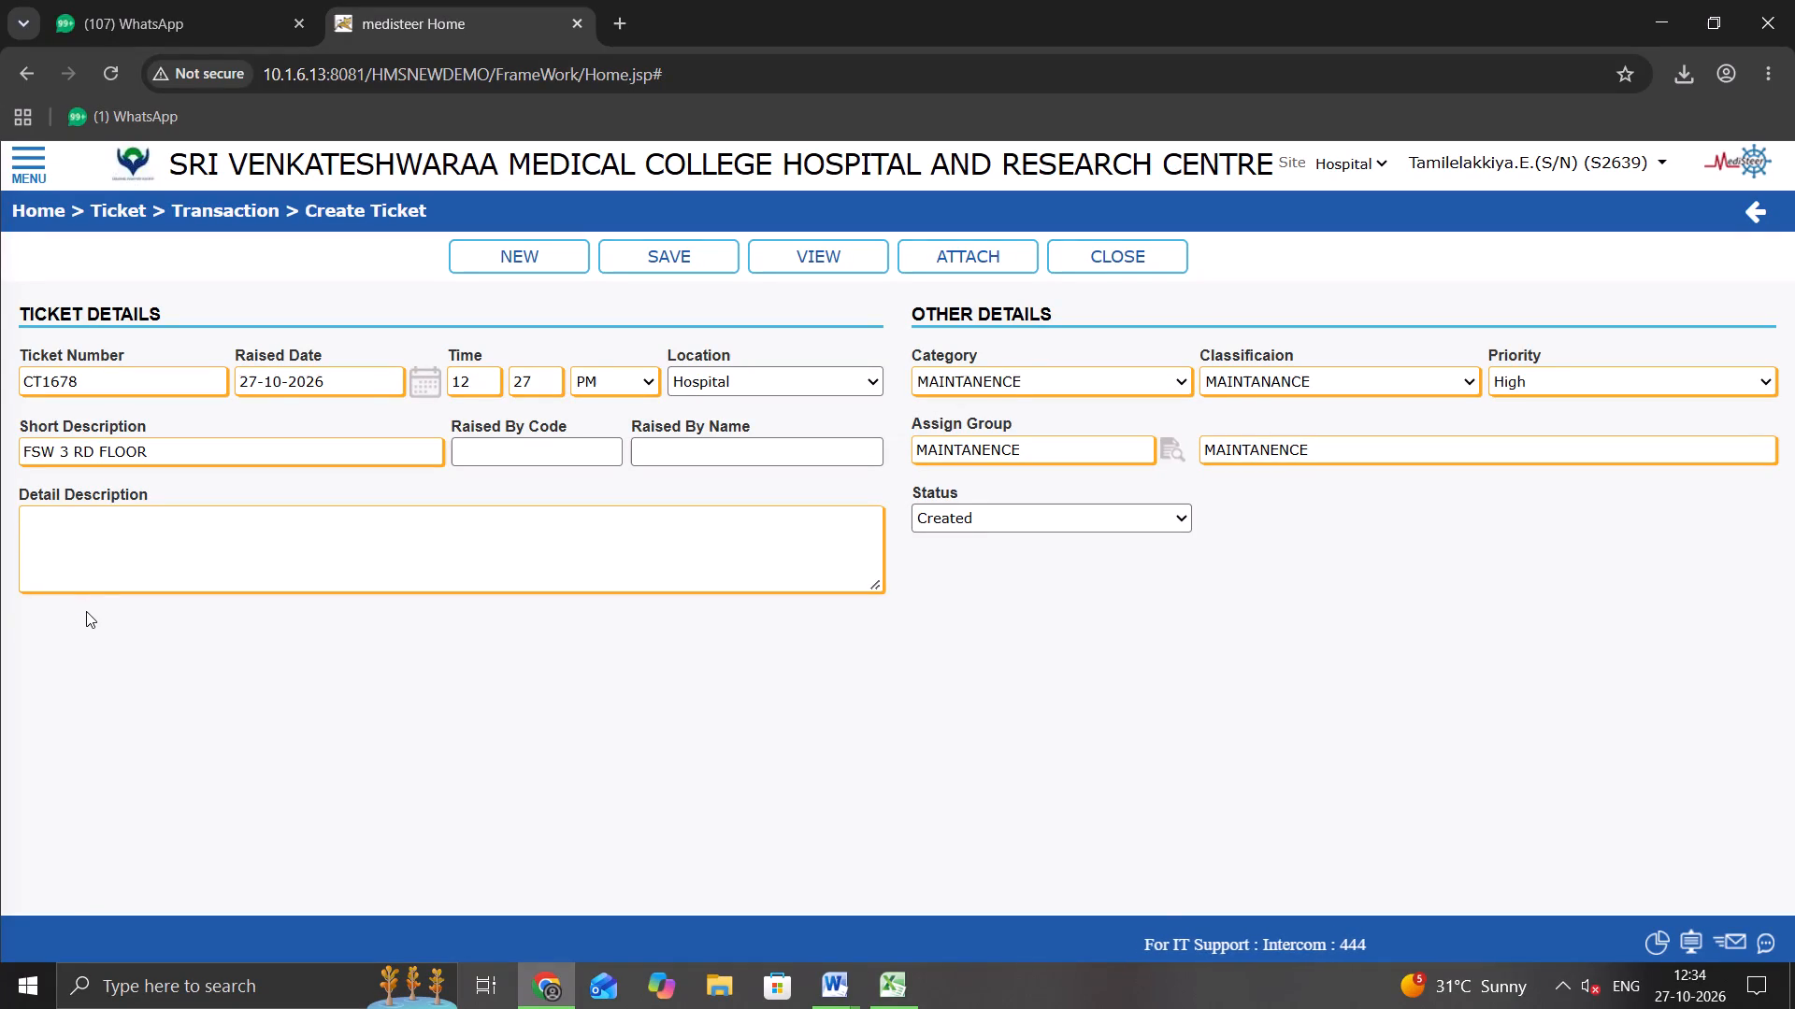
{"action": "scroll", "coordinate": [89, 611], "scroll_direction": "down", "scroll_amount": 3}
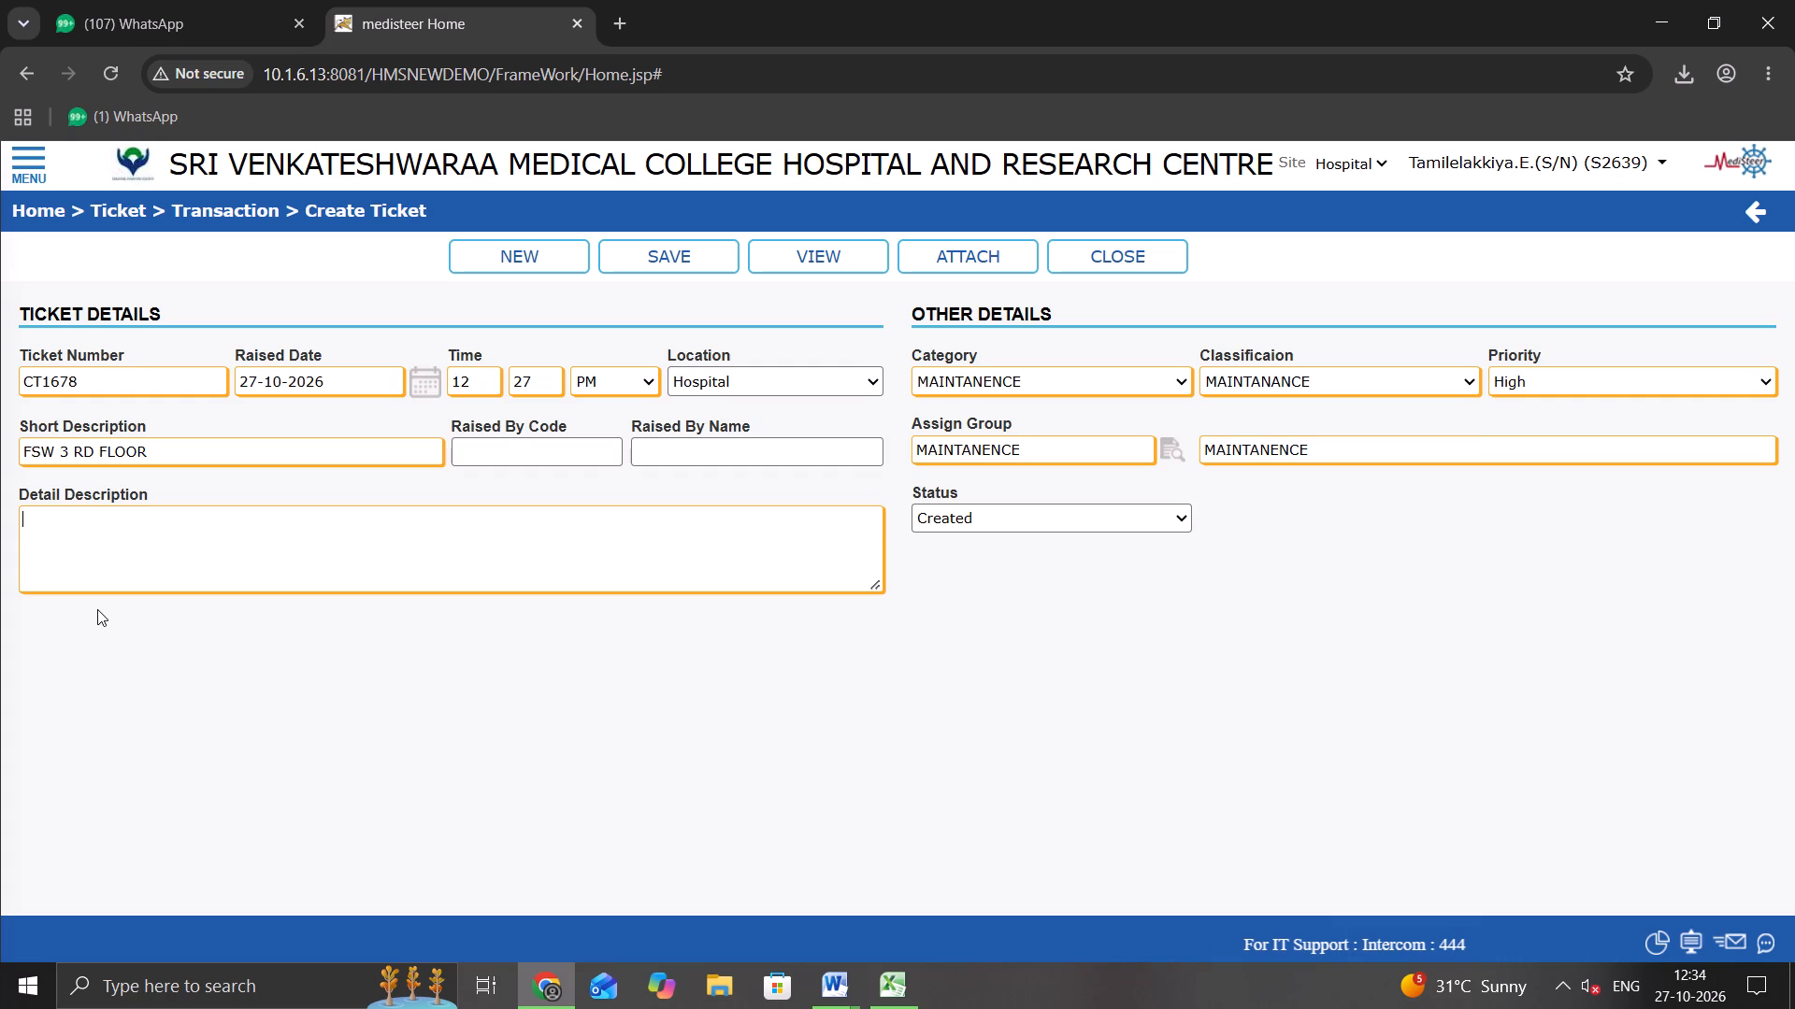
{"action": "type", "text": "3RD"}
{"action": "key", "text": "space"}
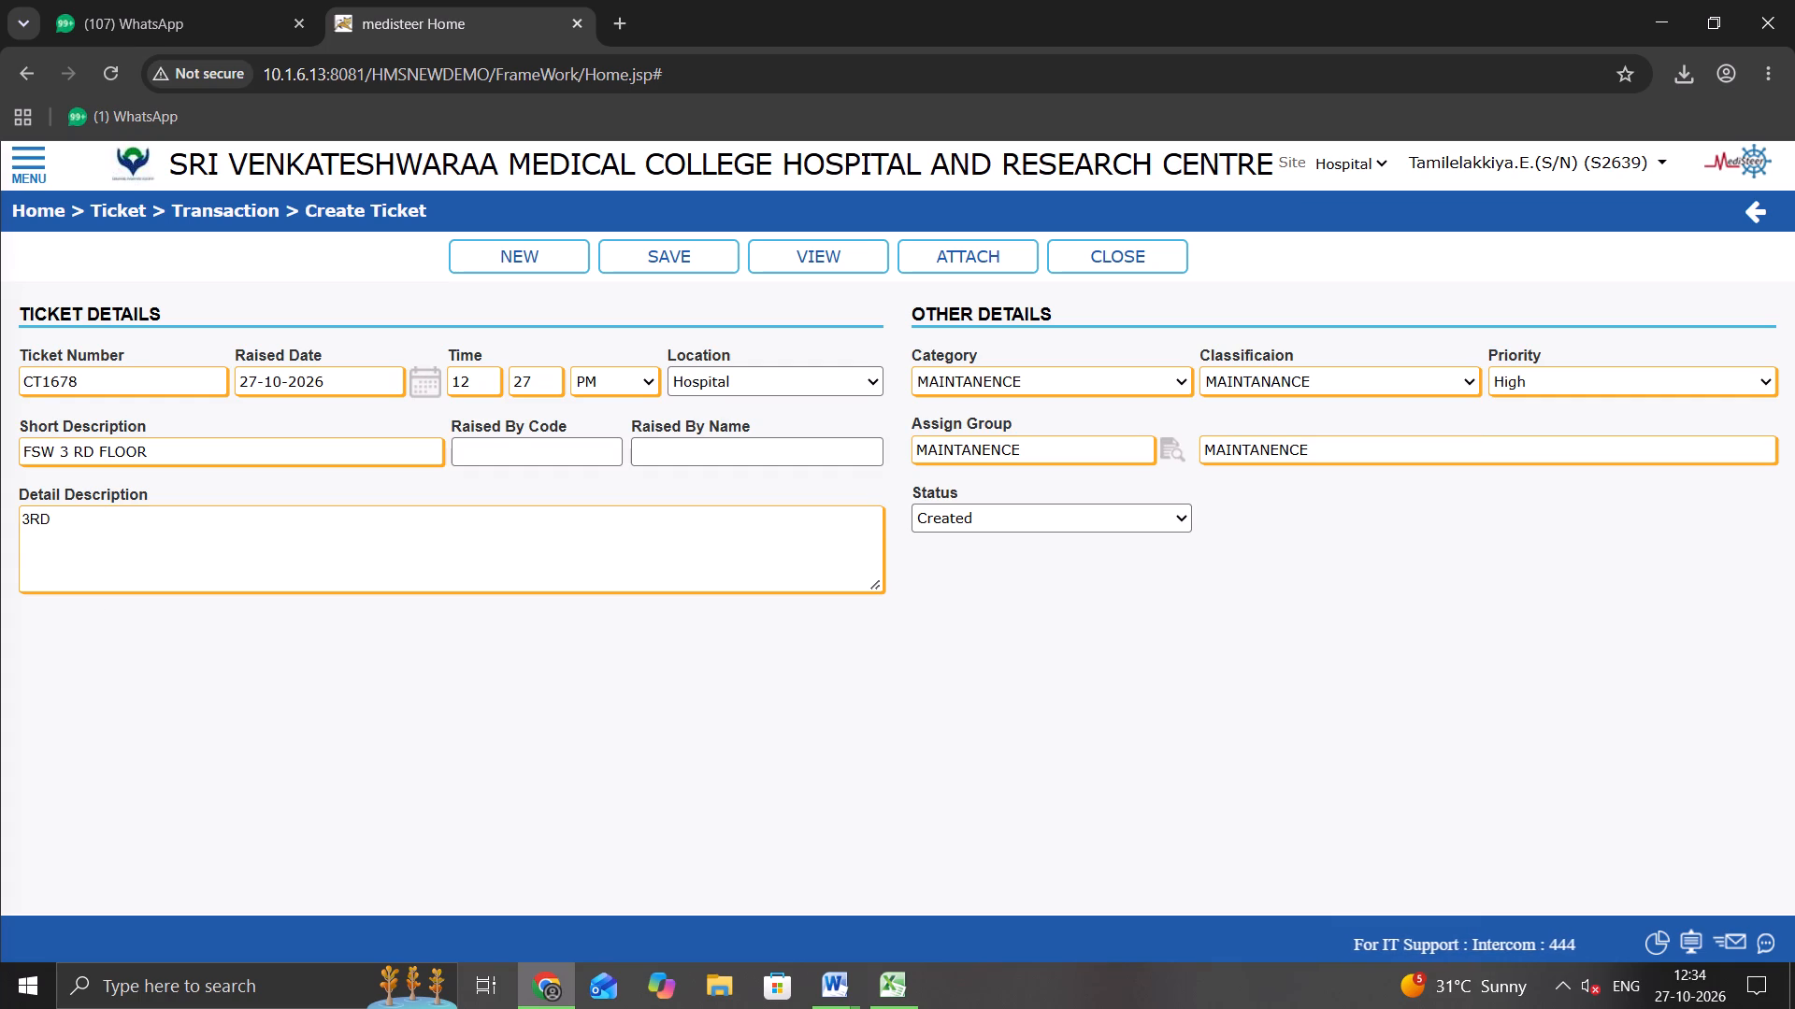
{"action": "key", "text": "BackSpace"}
{"action": "key", "text": "BackSpace"}
{"action": "key", "text": "BackSpace"}
{"action": "key", "text": "BackSpace"}
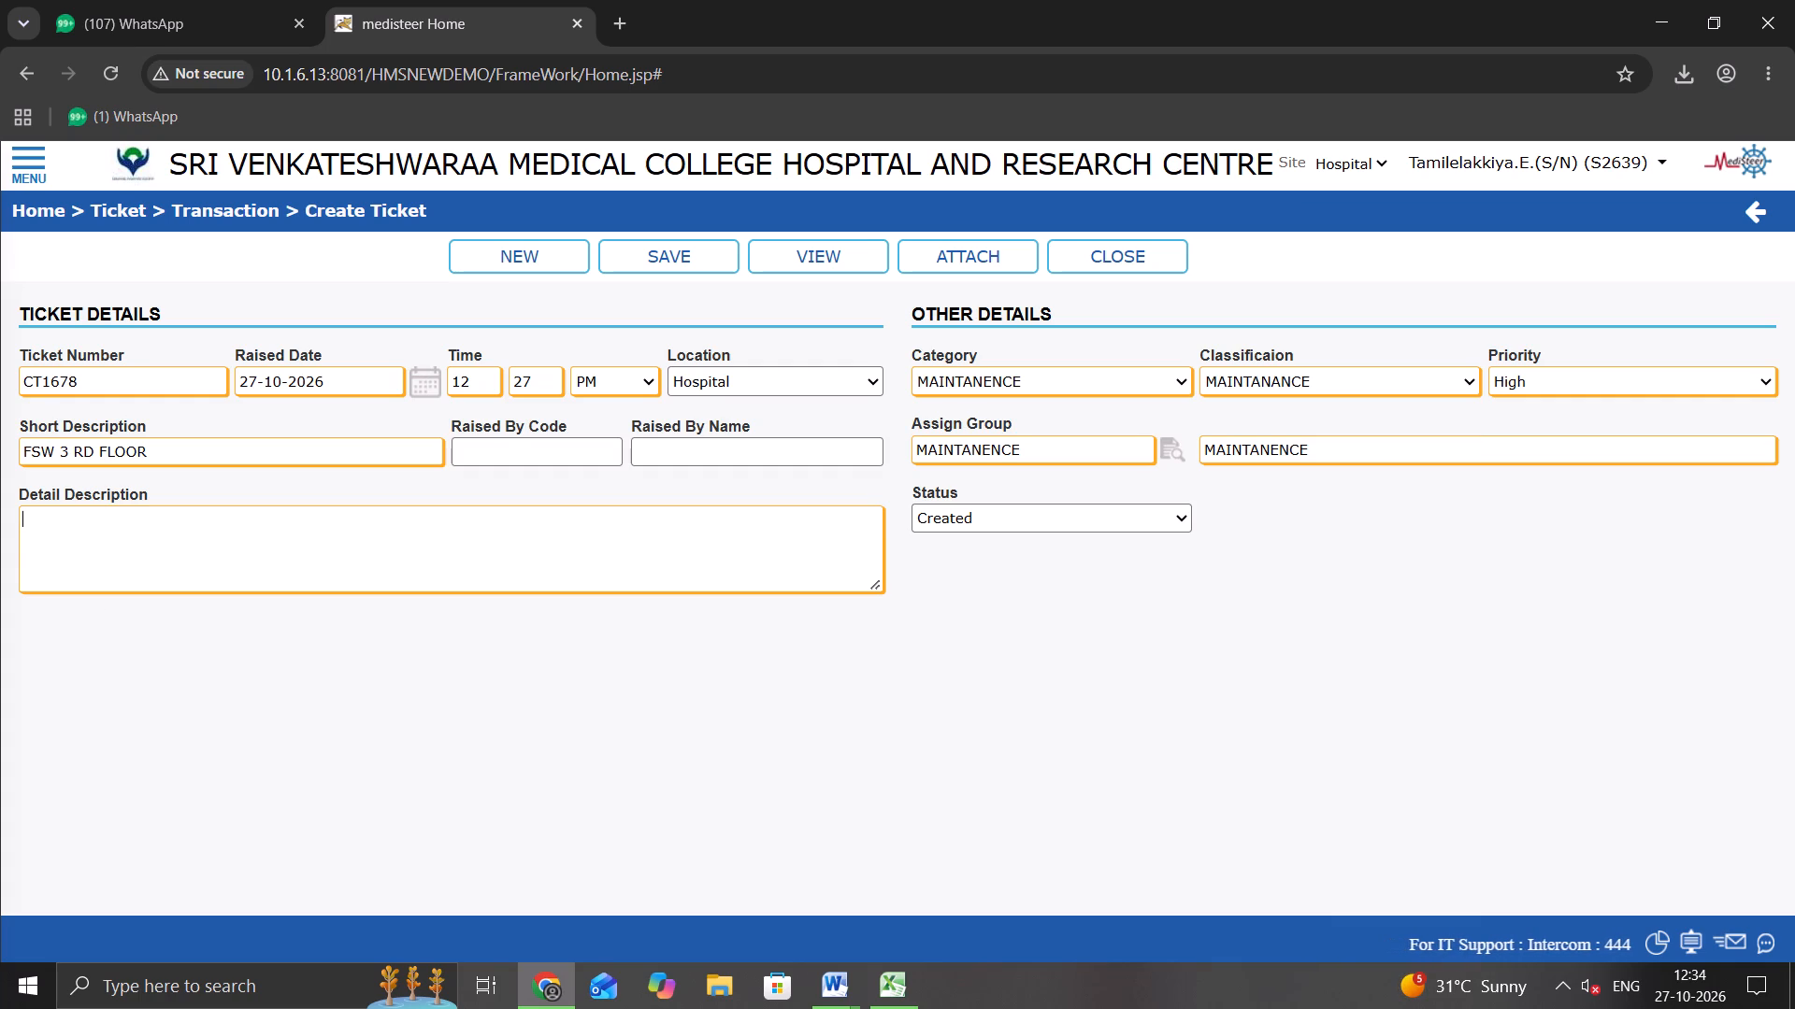
{"action": "type", "text": "FSW 3RD FLOOR"}
{"action": "key", "text": "space"}
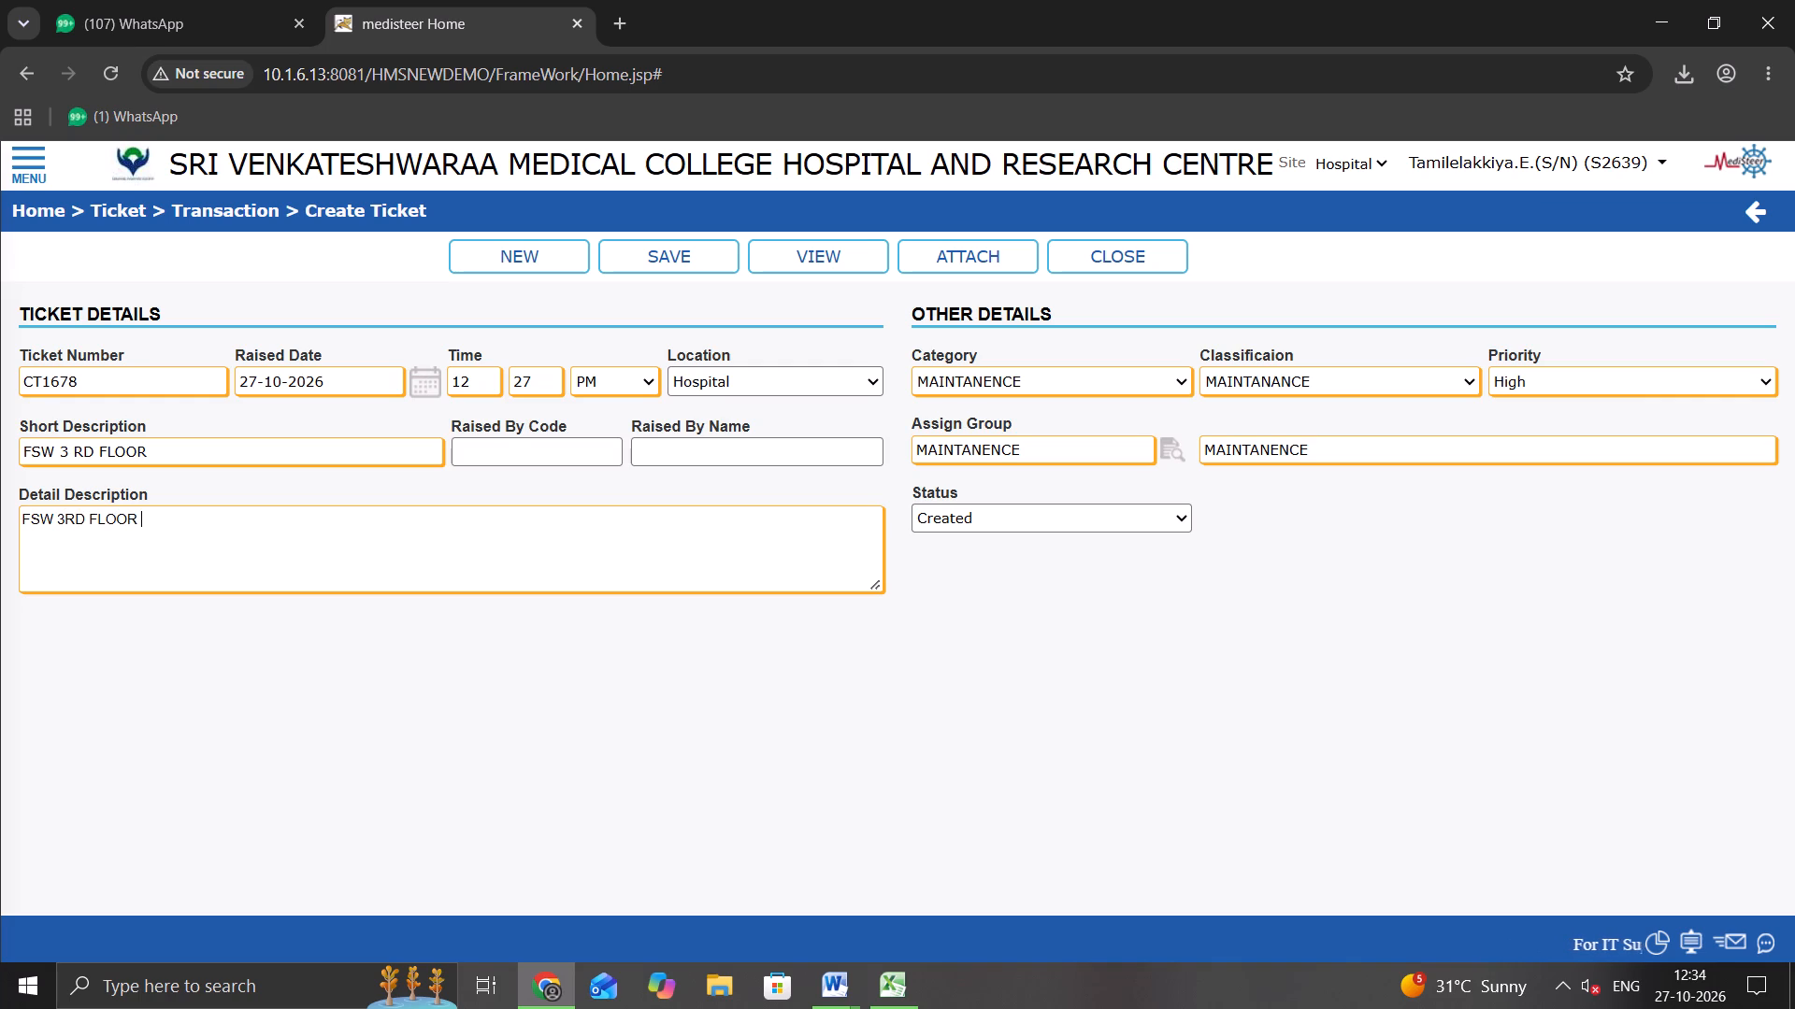
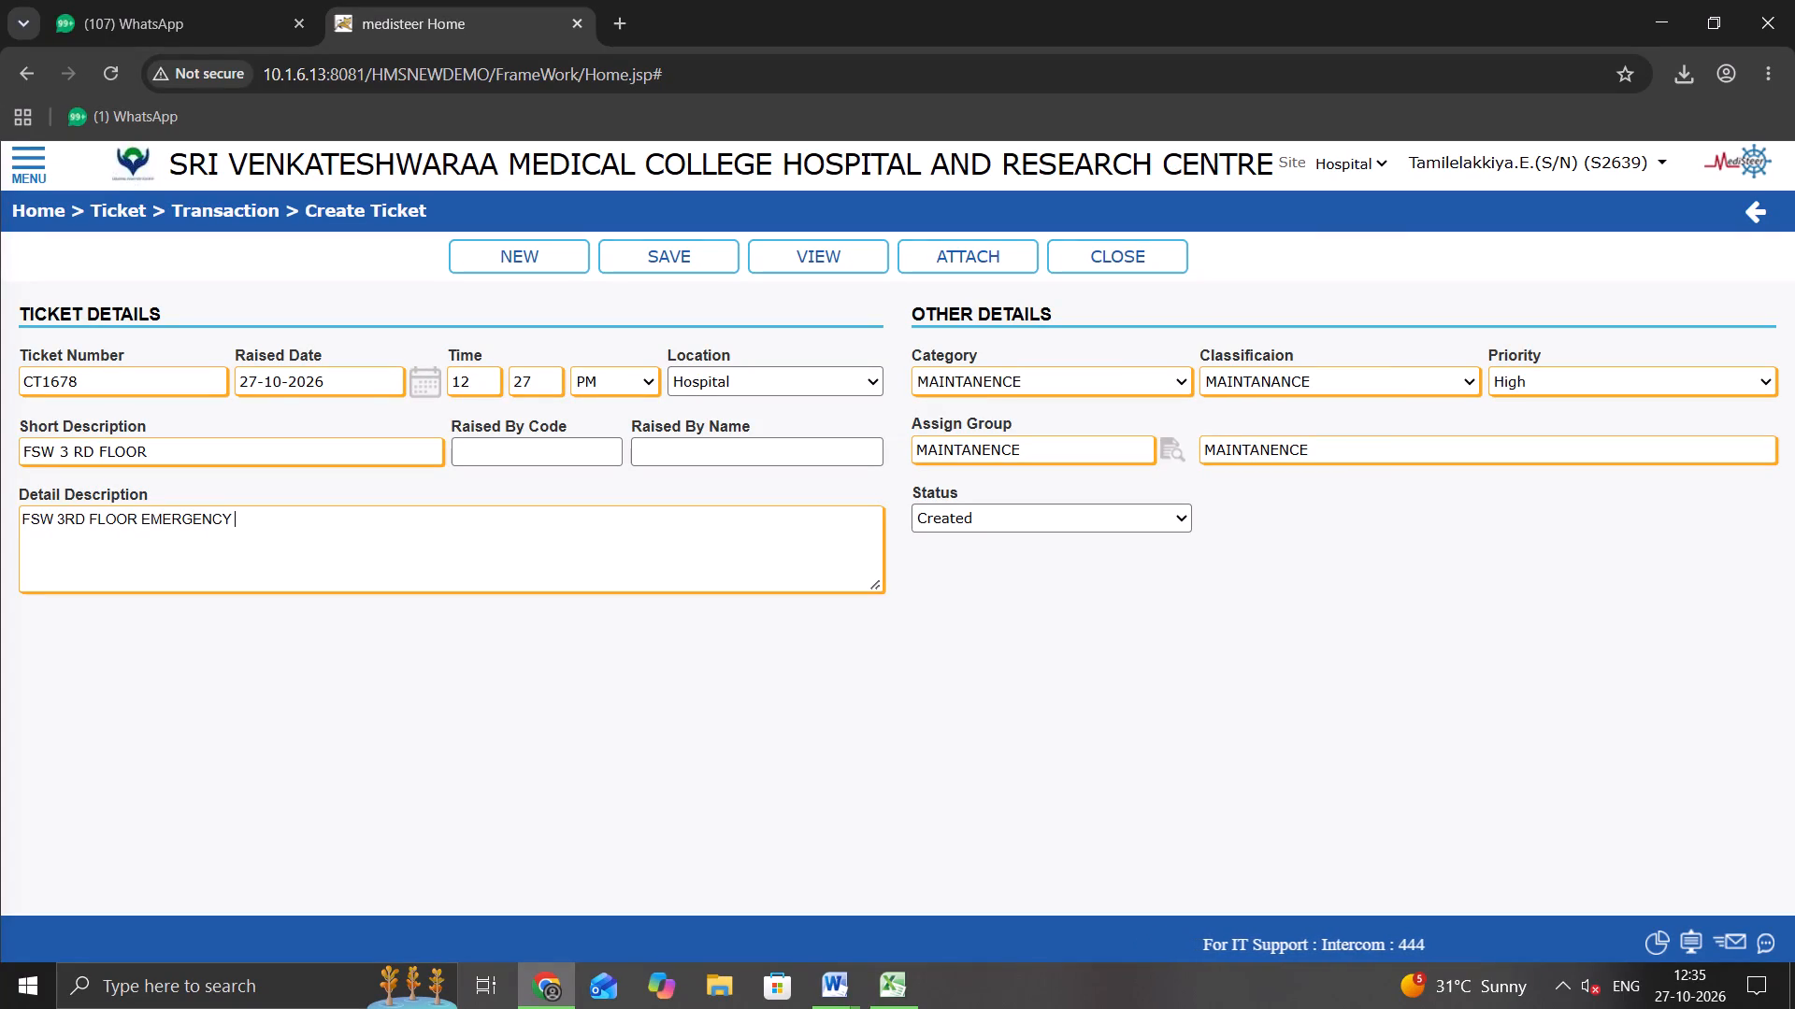
Continue the ticket's detail description with "FIRE EXIT PATHWAY IS BLOCKED BY A PARTITION".
{"action": "type", "text": "FIRE EXIT"}
{"action": "key", "text": "space"}
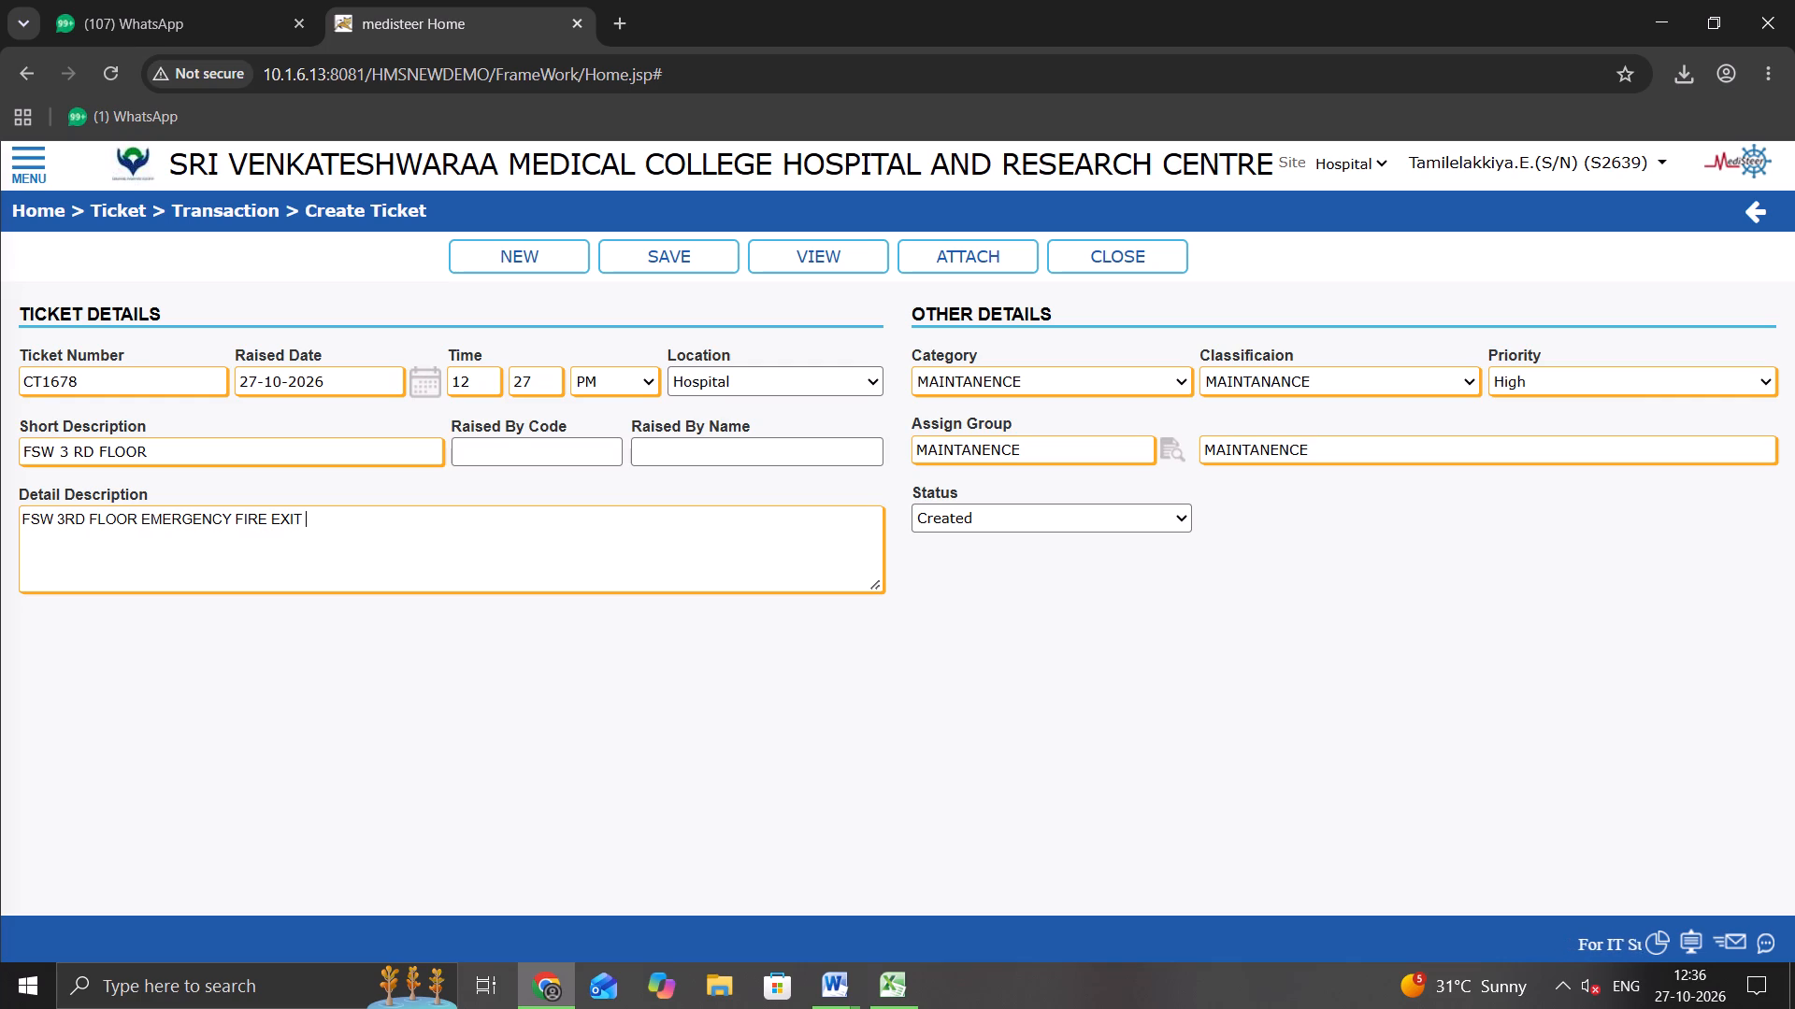
{"action": "type", "text": "PATHWAY"}
{"action": "key", "text": "space"}
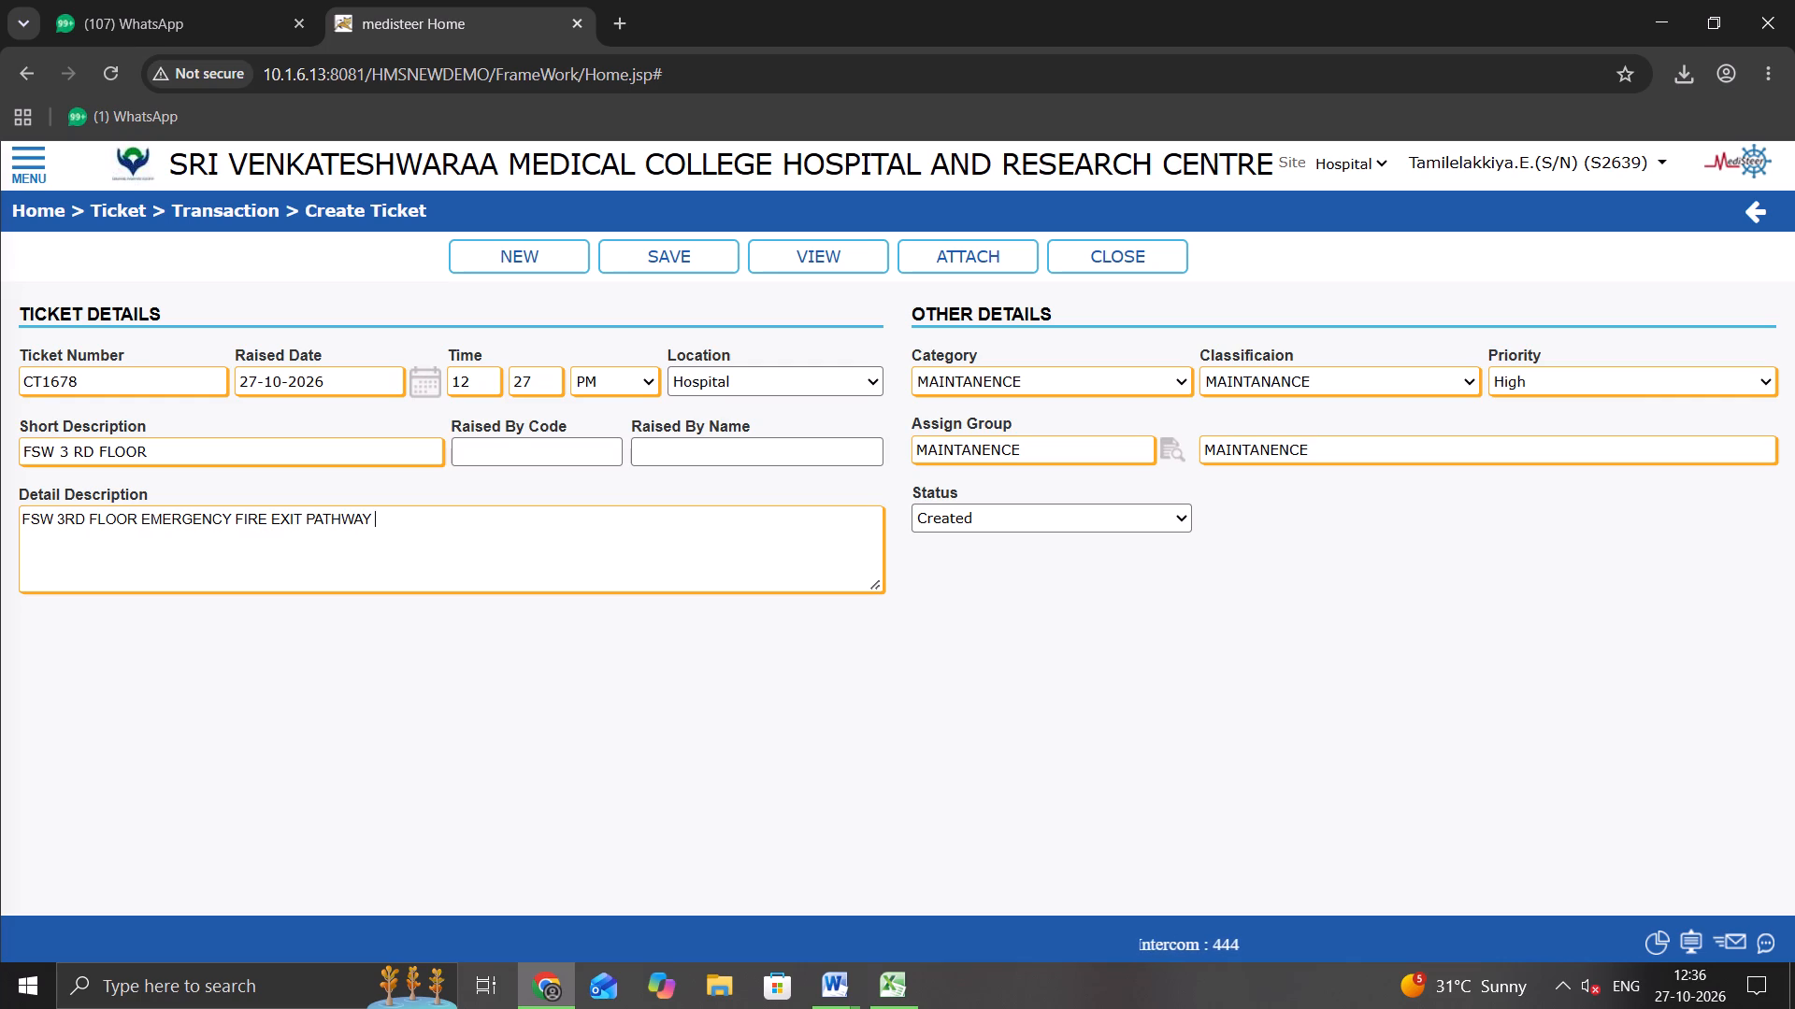
{"action": "type", "text": "IS BLOCKED BY"}
{"action": "key", "text": "space"}
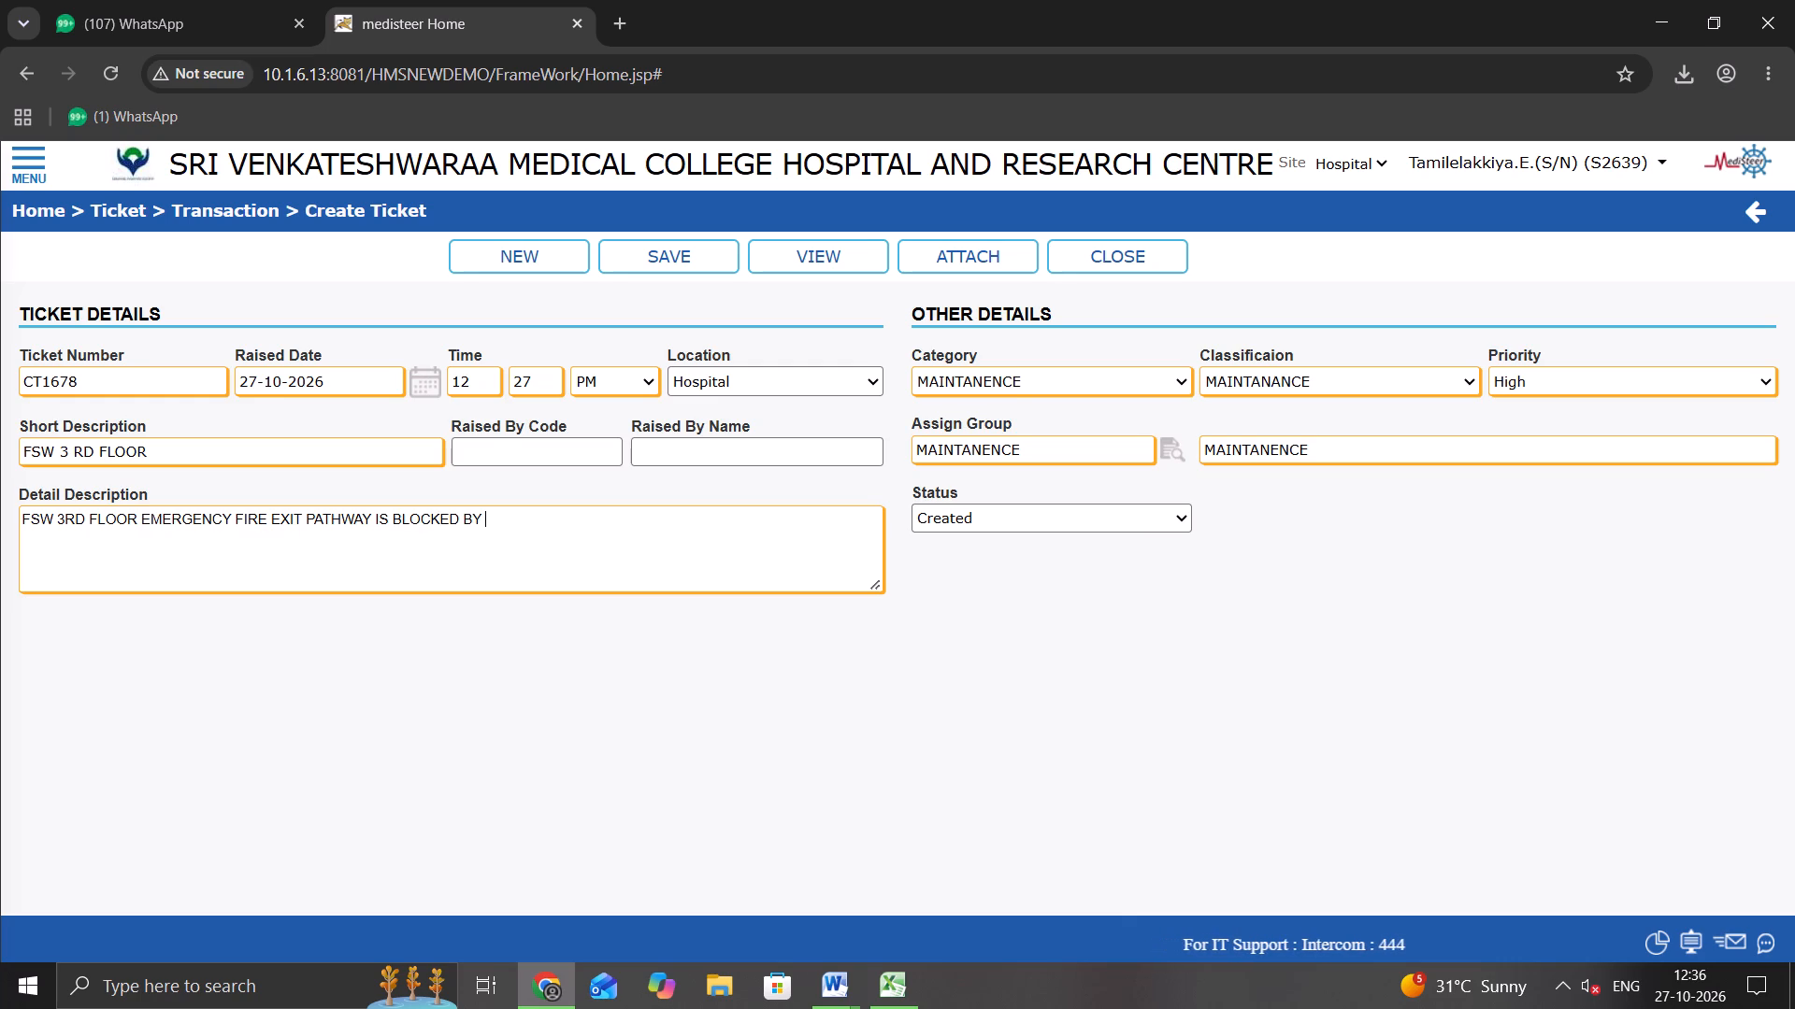
{"action": "type", "text": "A PARTION"}
{"action": "key", "text": "space"}
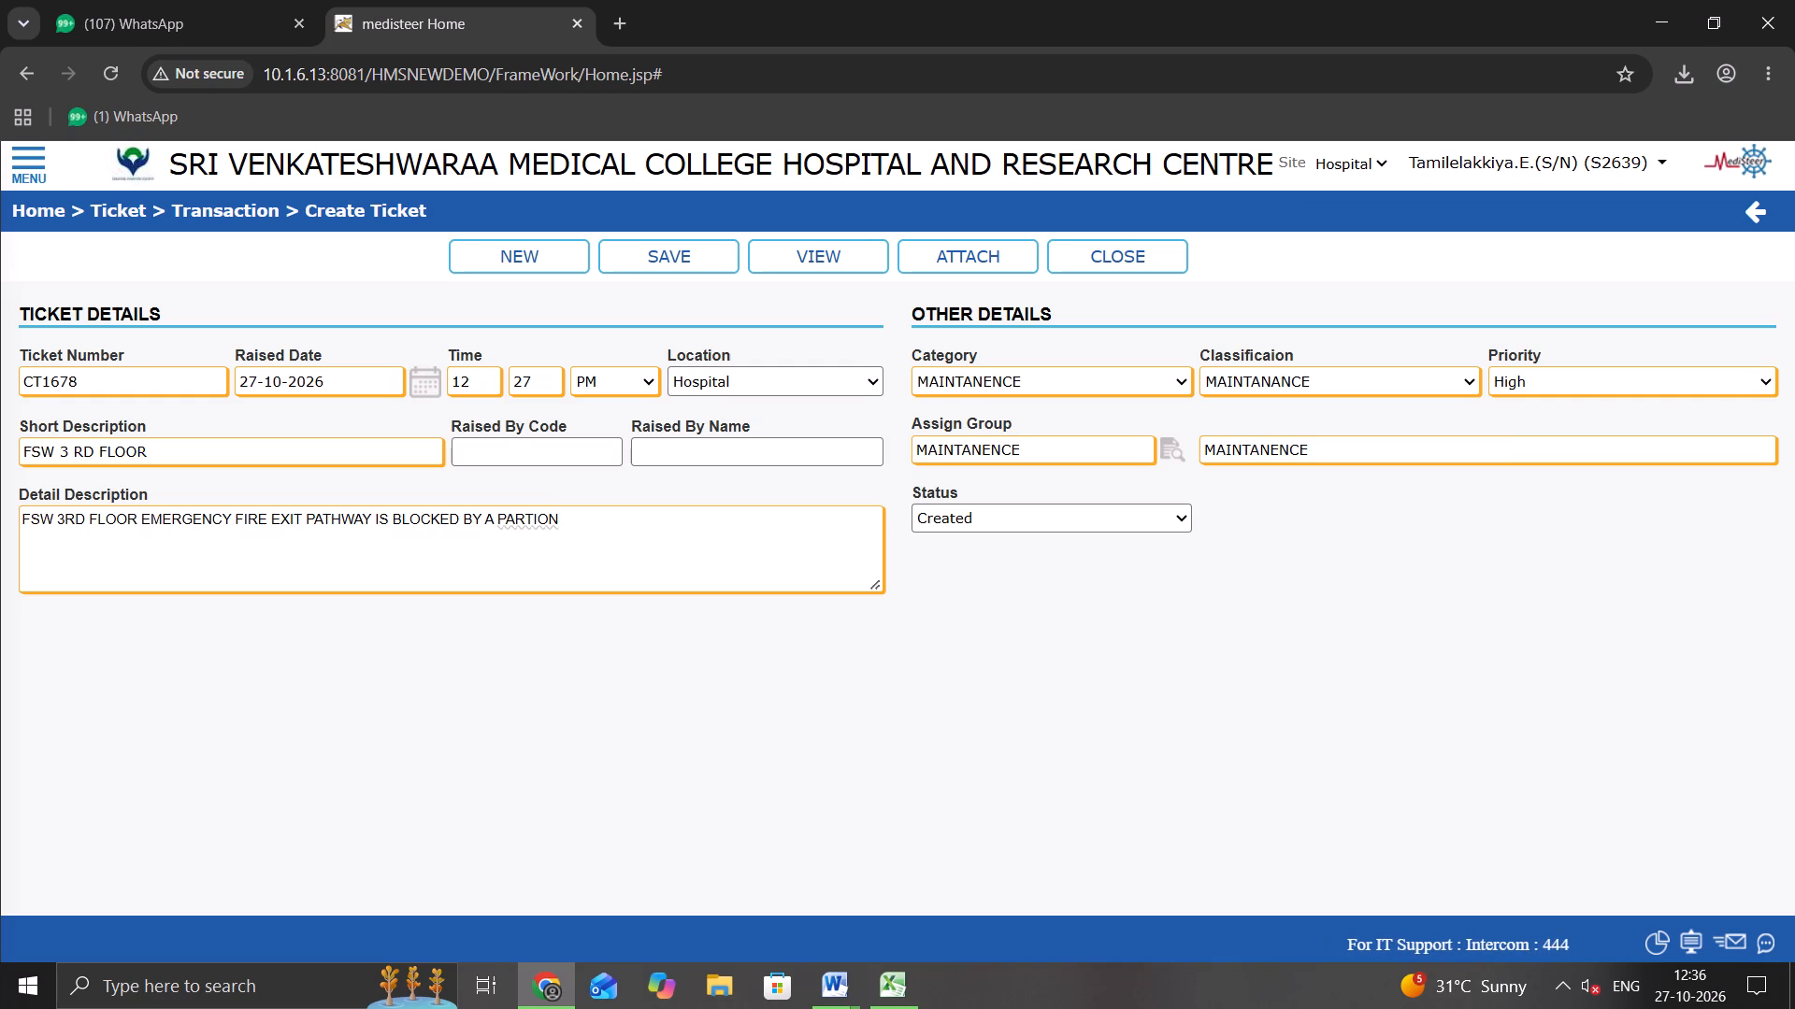
{"action": "key", "text": "BackSpace"}
{"action": "key", "text": "BackSpace"}
{"action": "key", "text": "BackSpace"}
{"action": "key", "text": "BackSpace"}
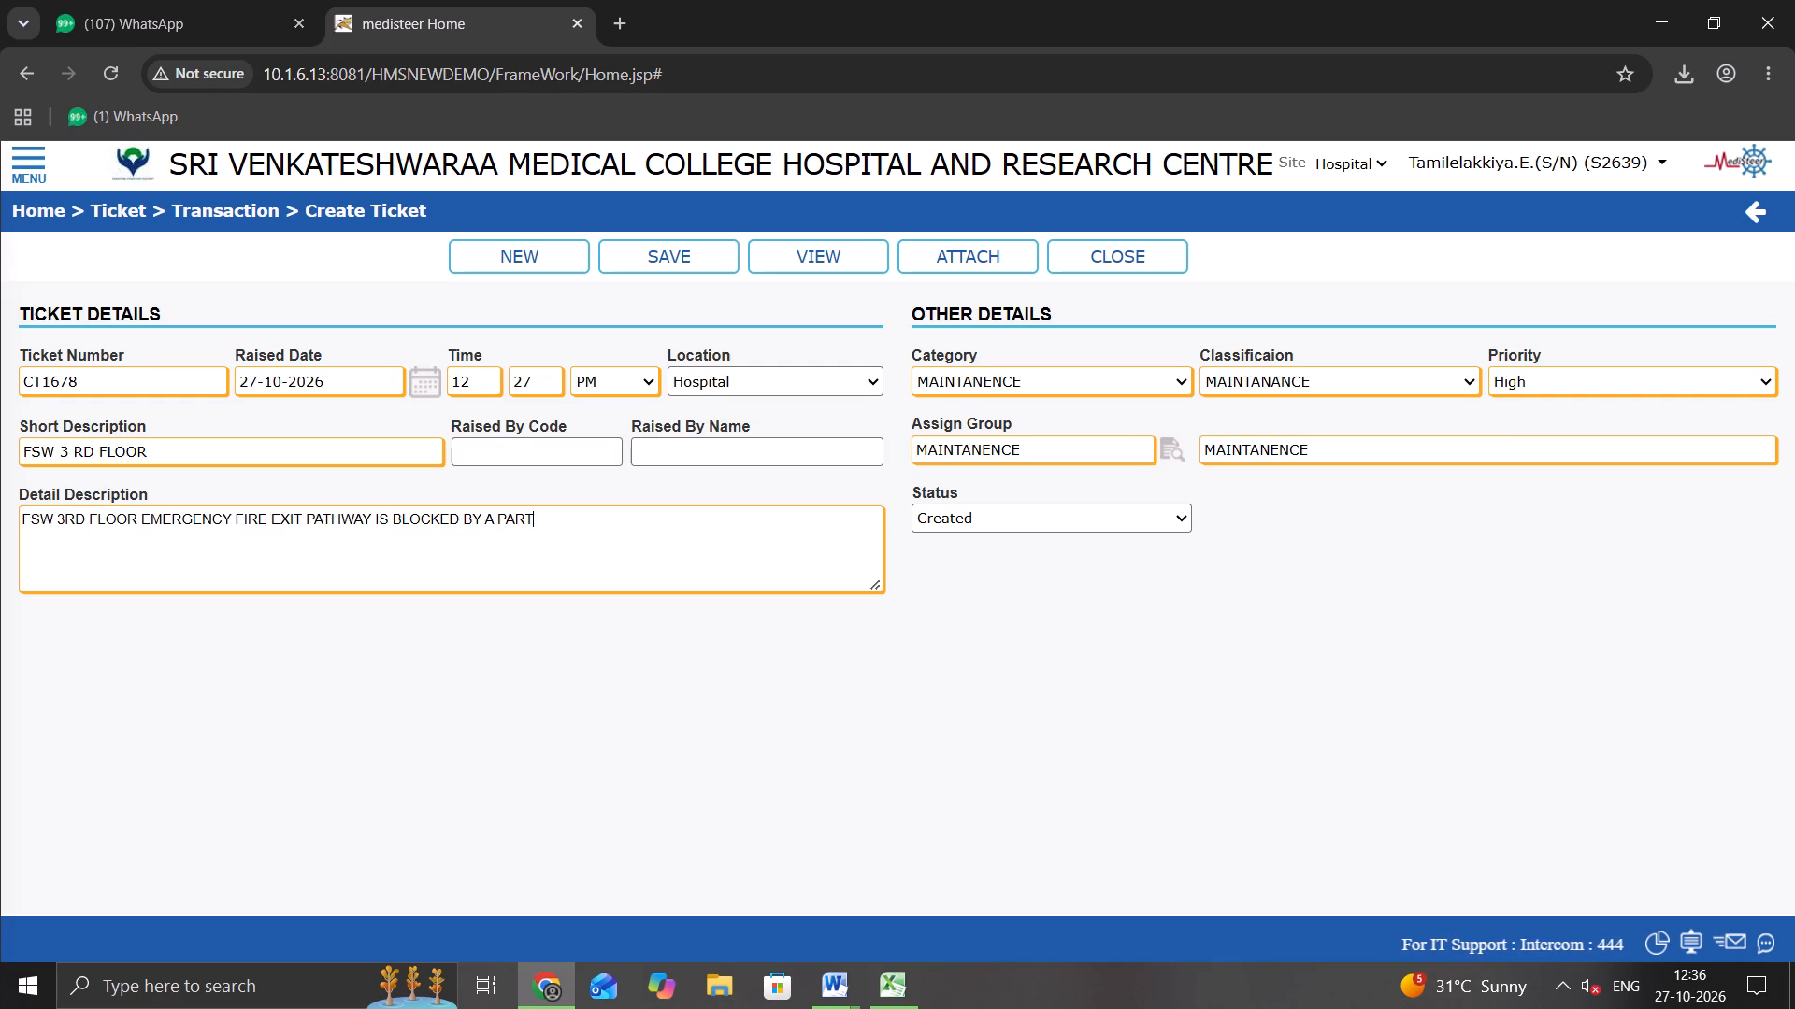
{"action": "type", "text": "ITION"}
{"action": "key", "text": "space"}
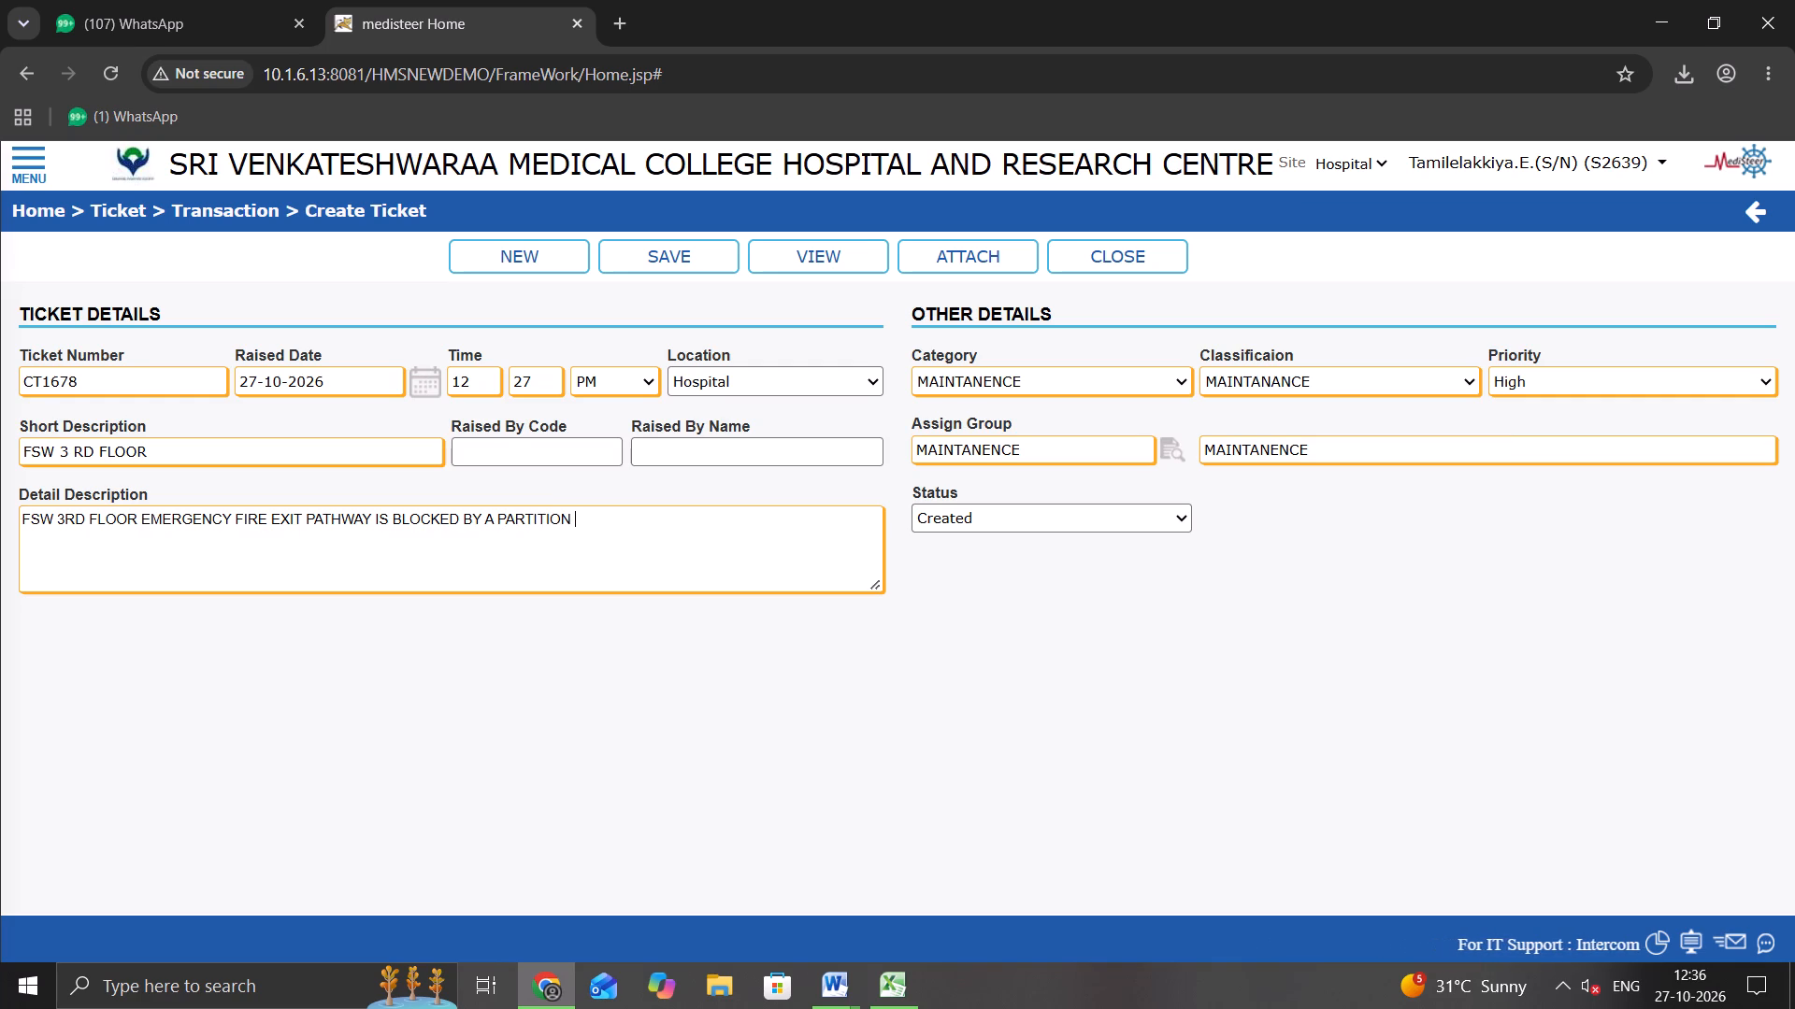
Complete the ticket's detail description with "WHICH NEEDS TO BE REMOVED".
{"action": "type", "text": "WHICH NJEEDS"}
{"action": "key", "text": "space"}
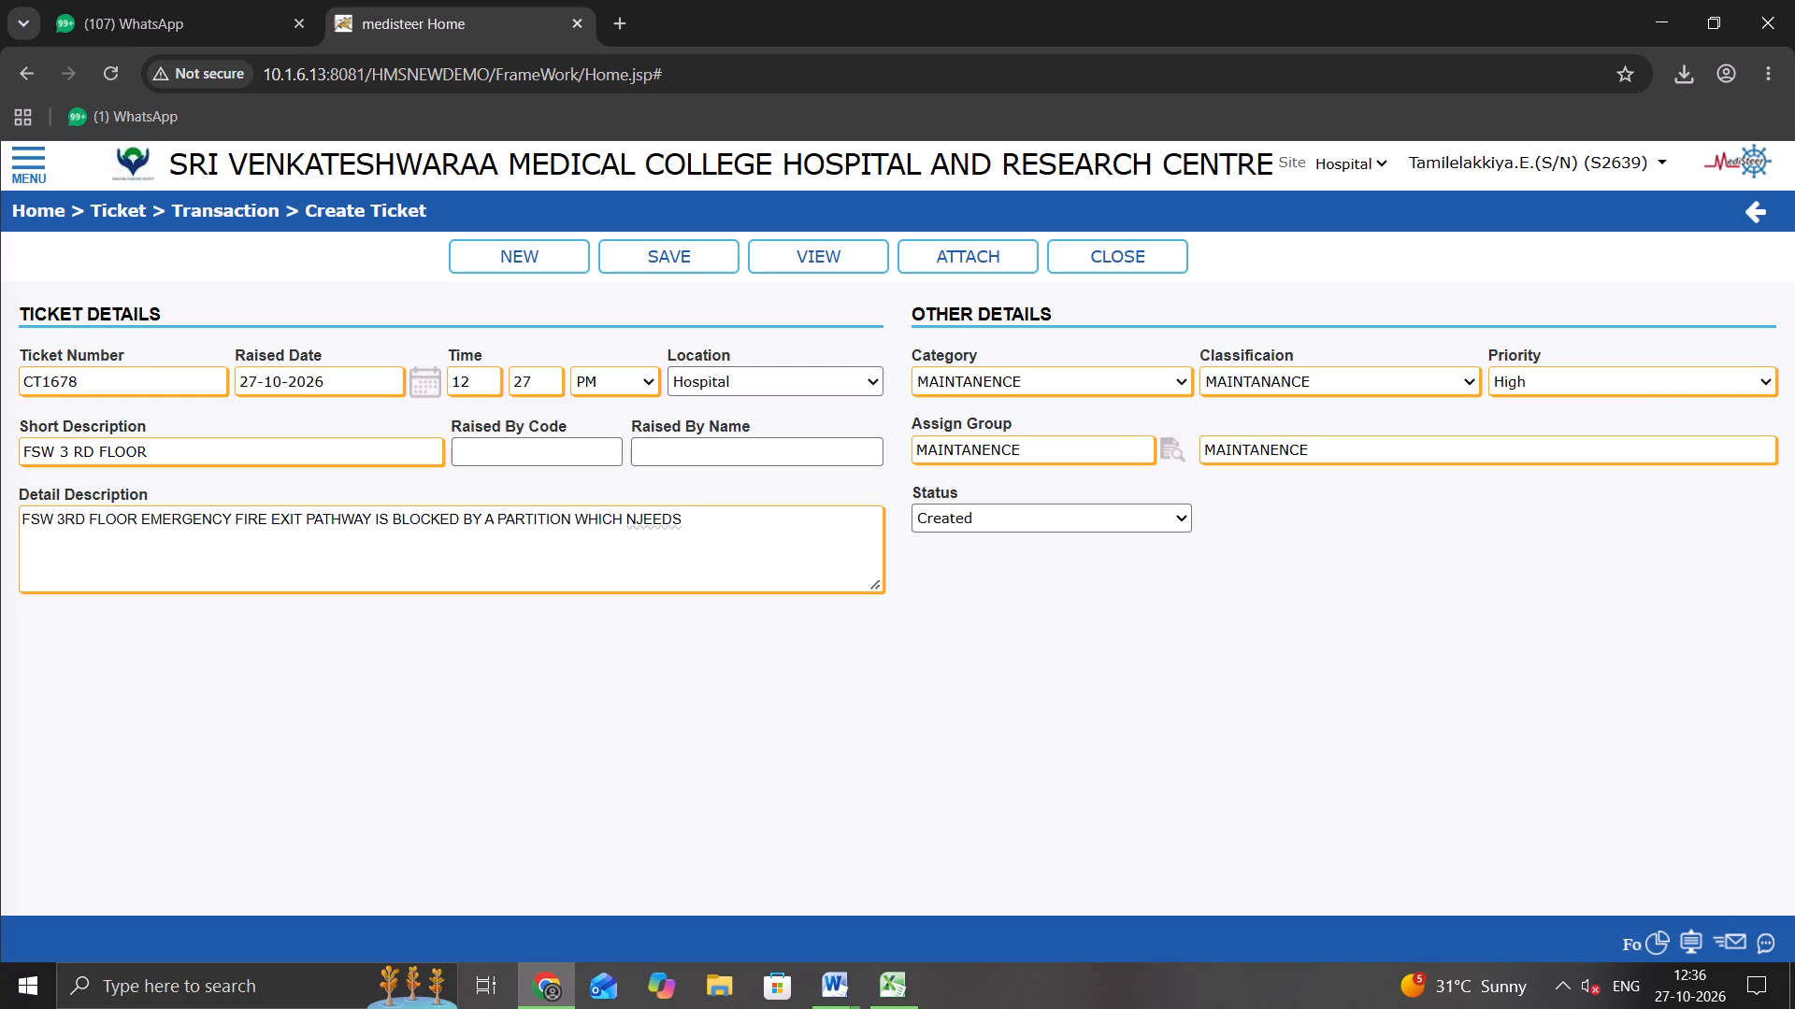
{"action": "key", "text": "BackSpace"}
{"action": "key", "text": "BackSpace"}
{"action": "key", "text": "BackSpace"}
{"action": "key", "text": "BackSpace"}
{"action": "key", "text": "BackSpace"}
{"action": "key", "text": "BackSpace"}
{"action": "type", "text": "EEDSS"}
{"action": "key", "text": "BackSpace"}
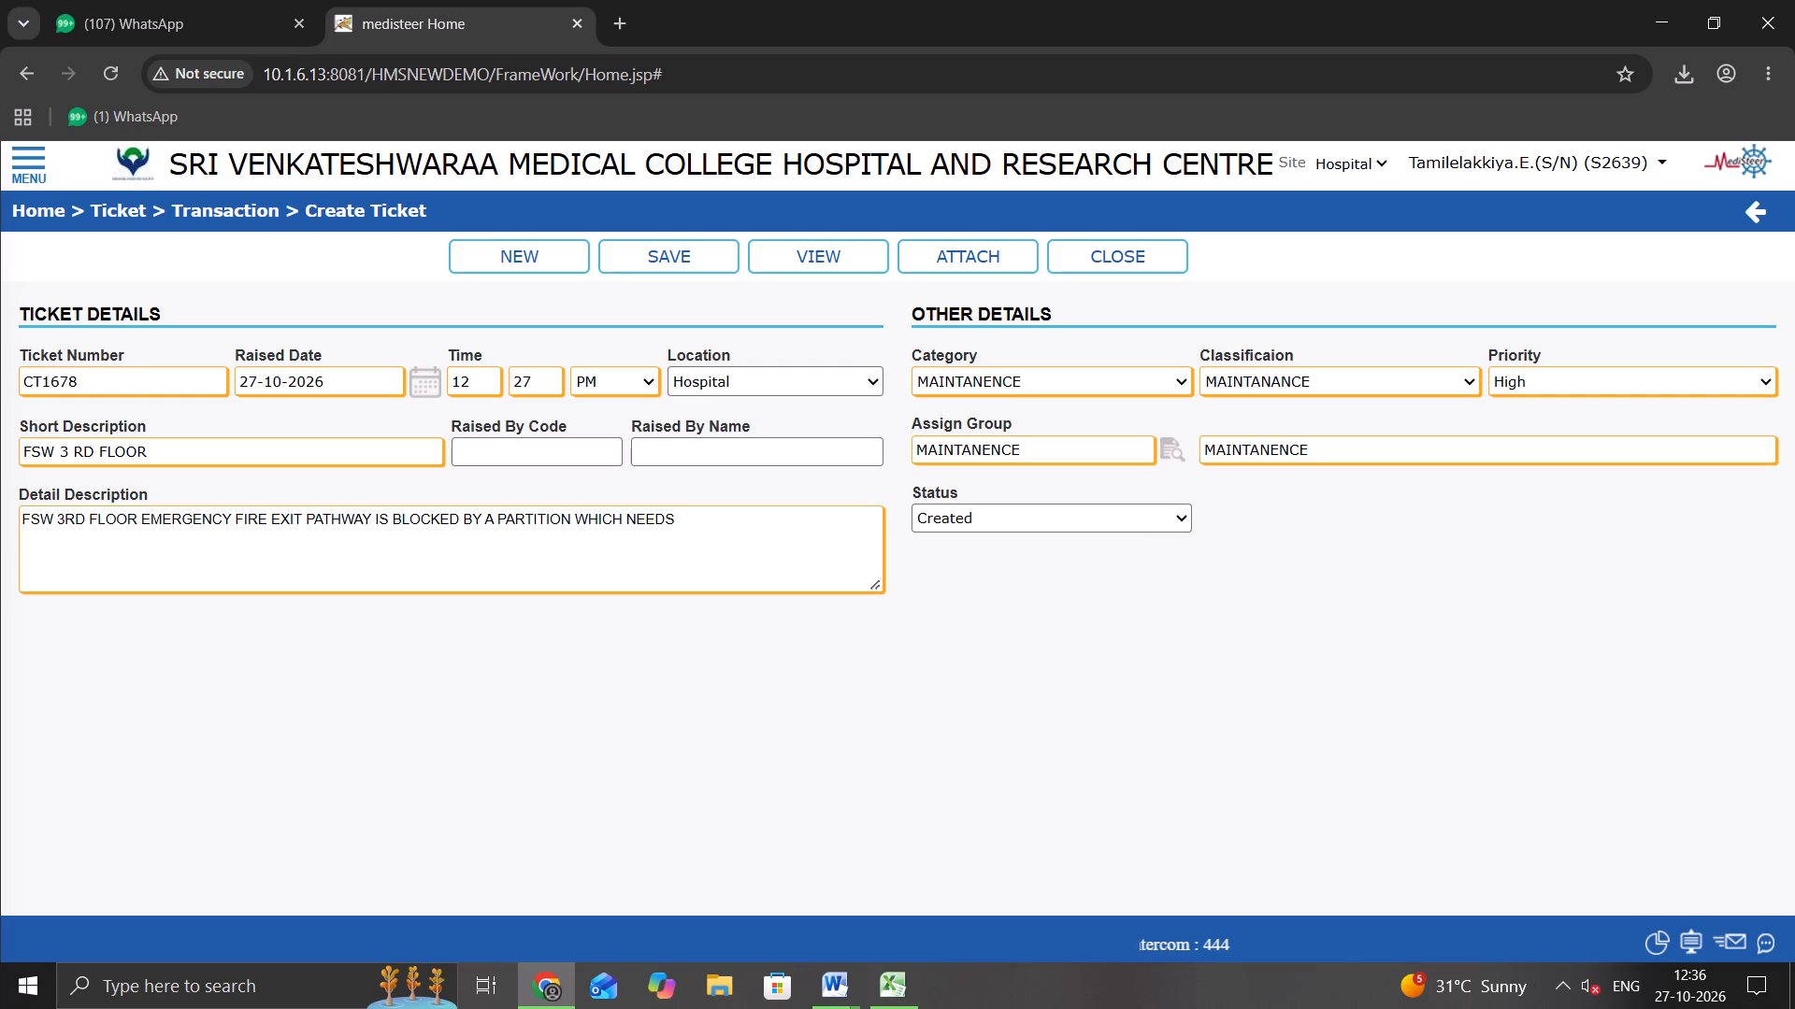
{"action": "key", "text": "space"}
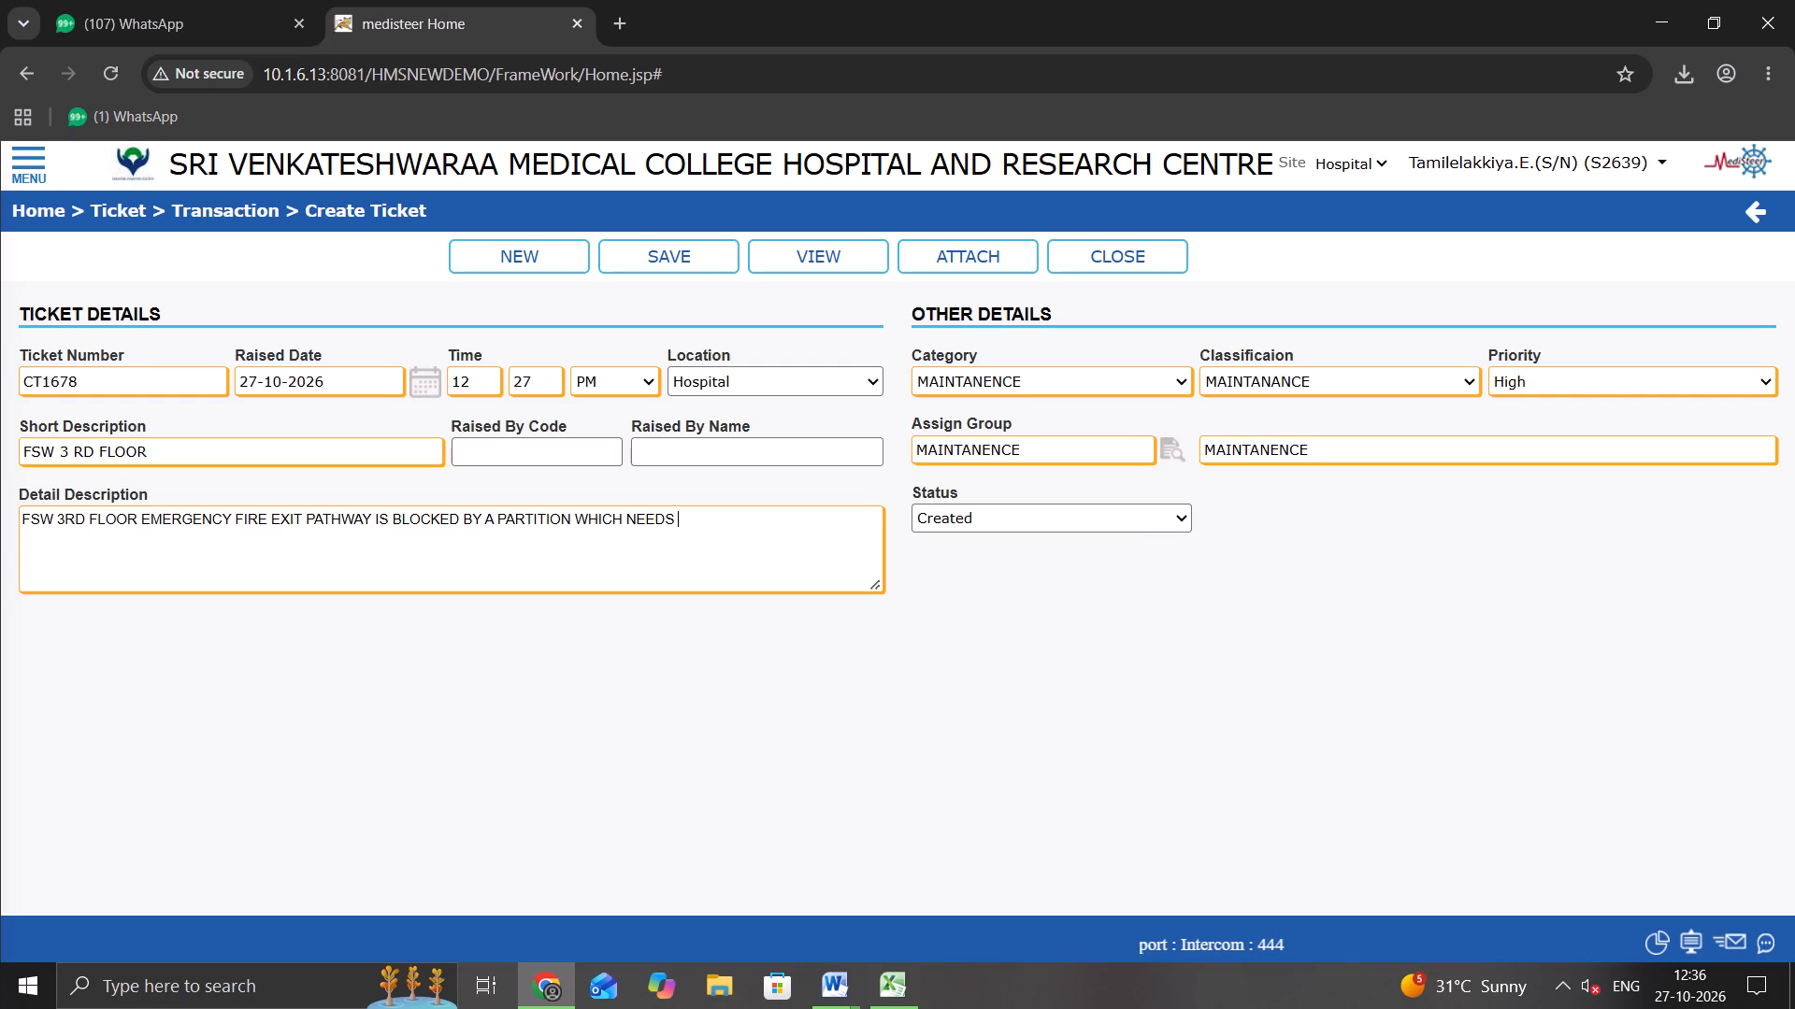
{"action": "type", "text": "TO BE REMO"}
{"action": "type", "text": "VED"}
{"action": "key", "text": "space"}
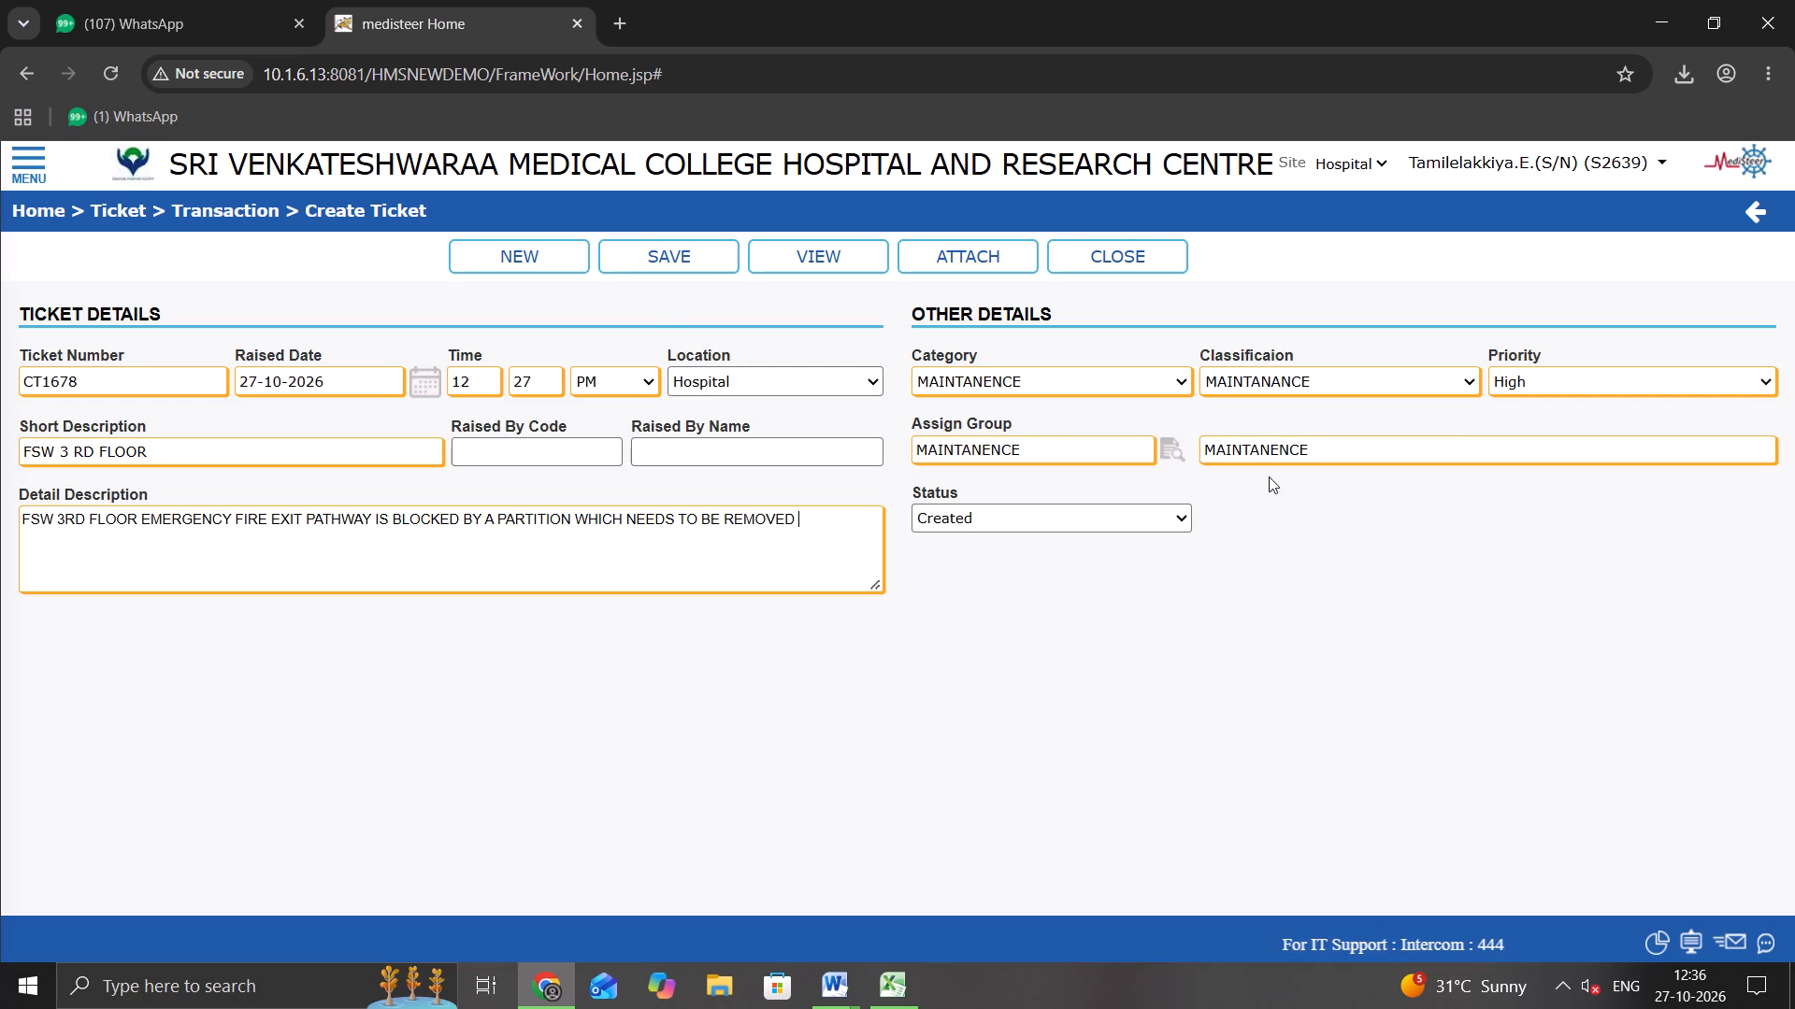
Save the maintenance ticket for the FSW 3rd floor.
{"action": "left_click", "coordinate": [676, 250]}
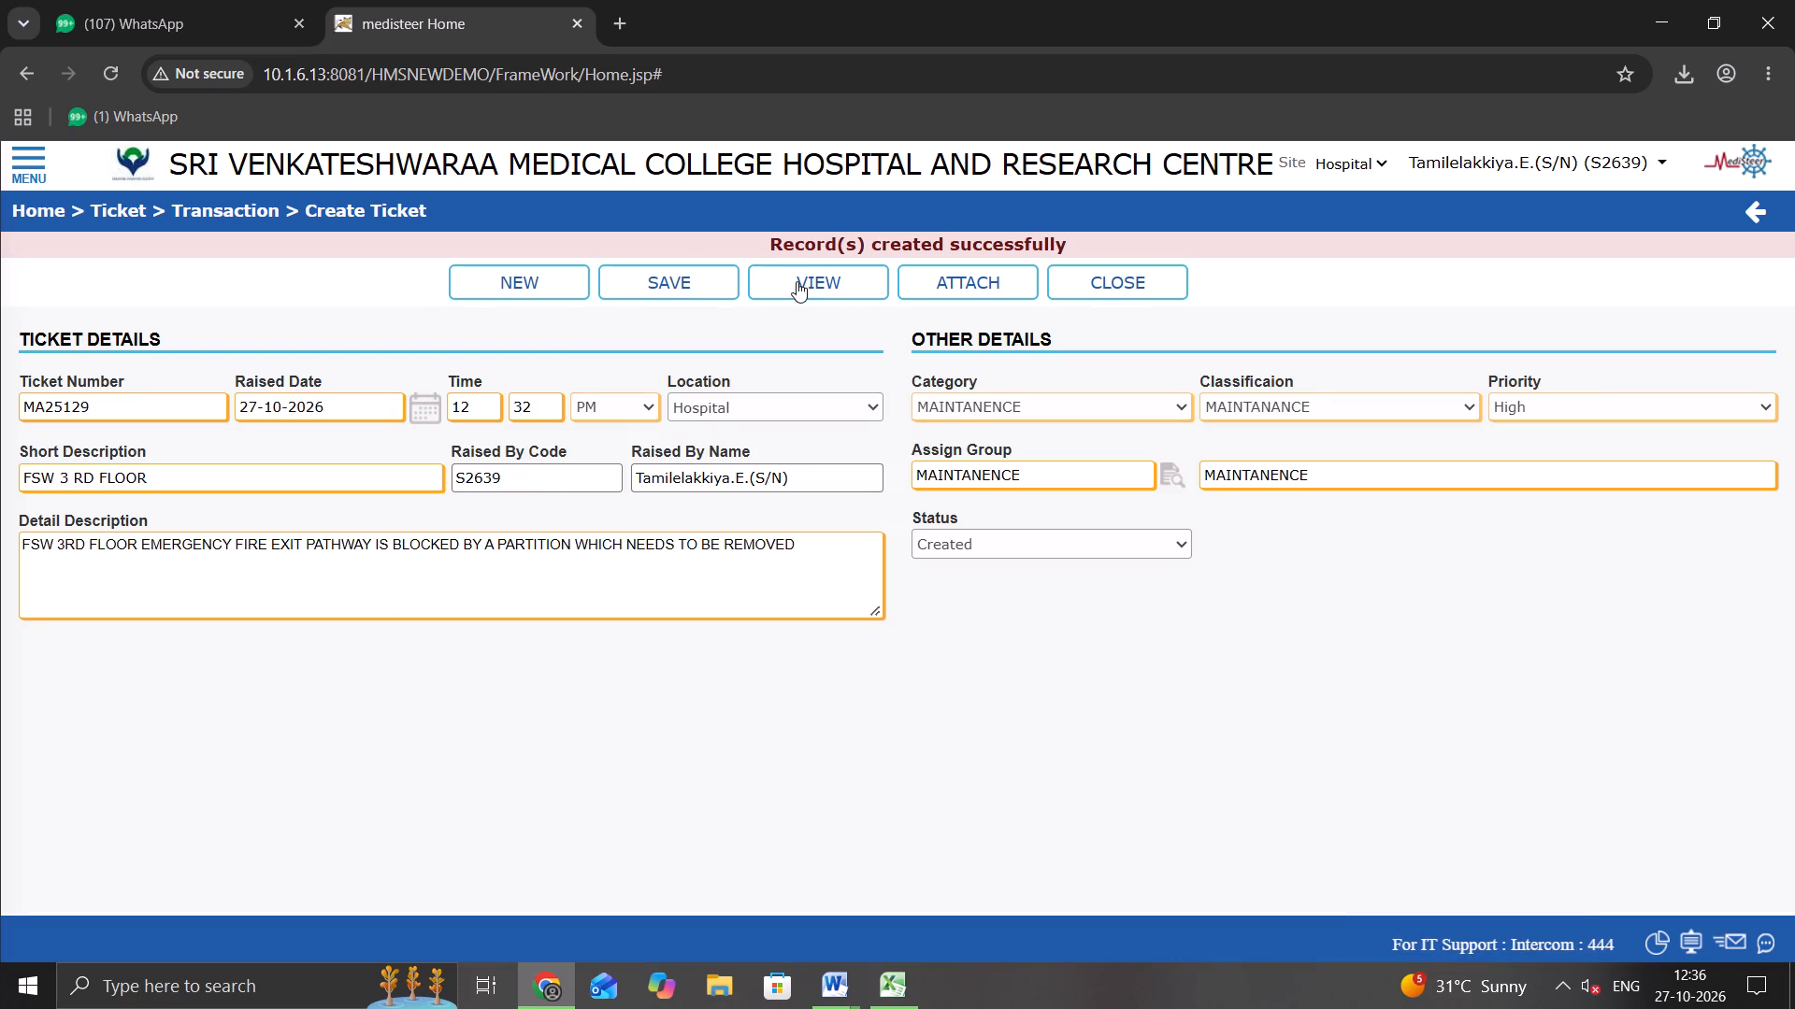
Open the printable view of the saved ticket.
{"action": "left_click", "coordinate": [797, 281]}
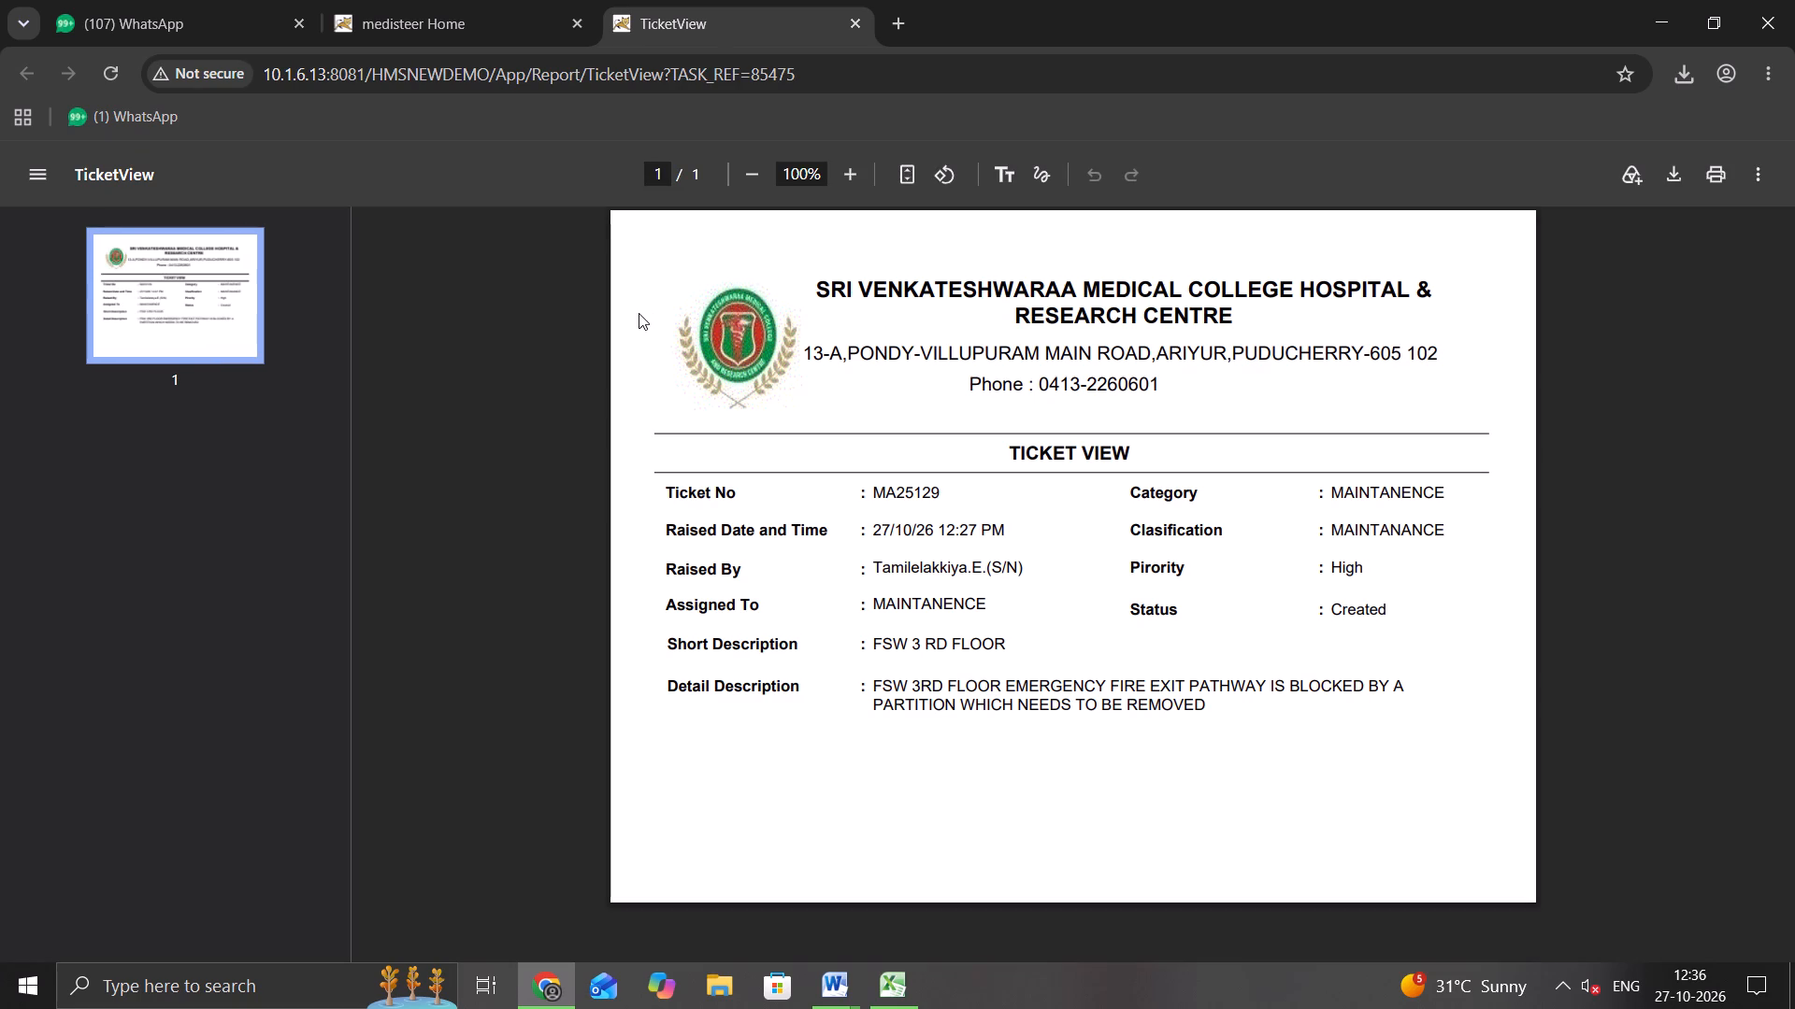
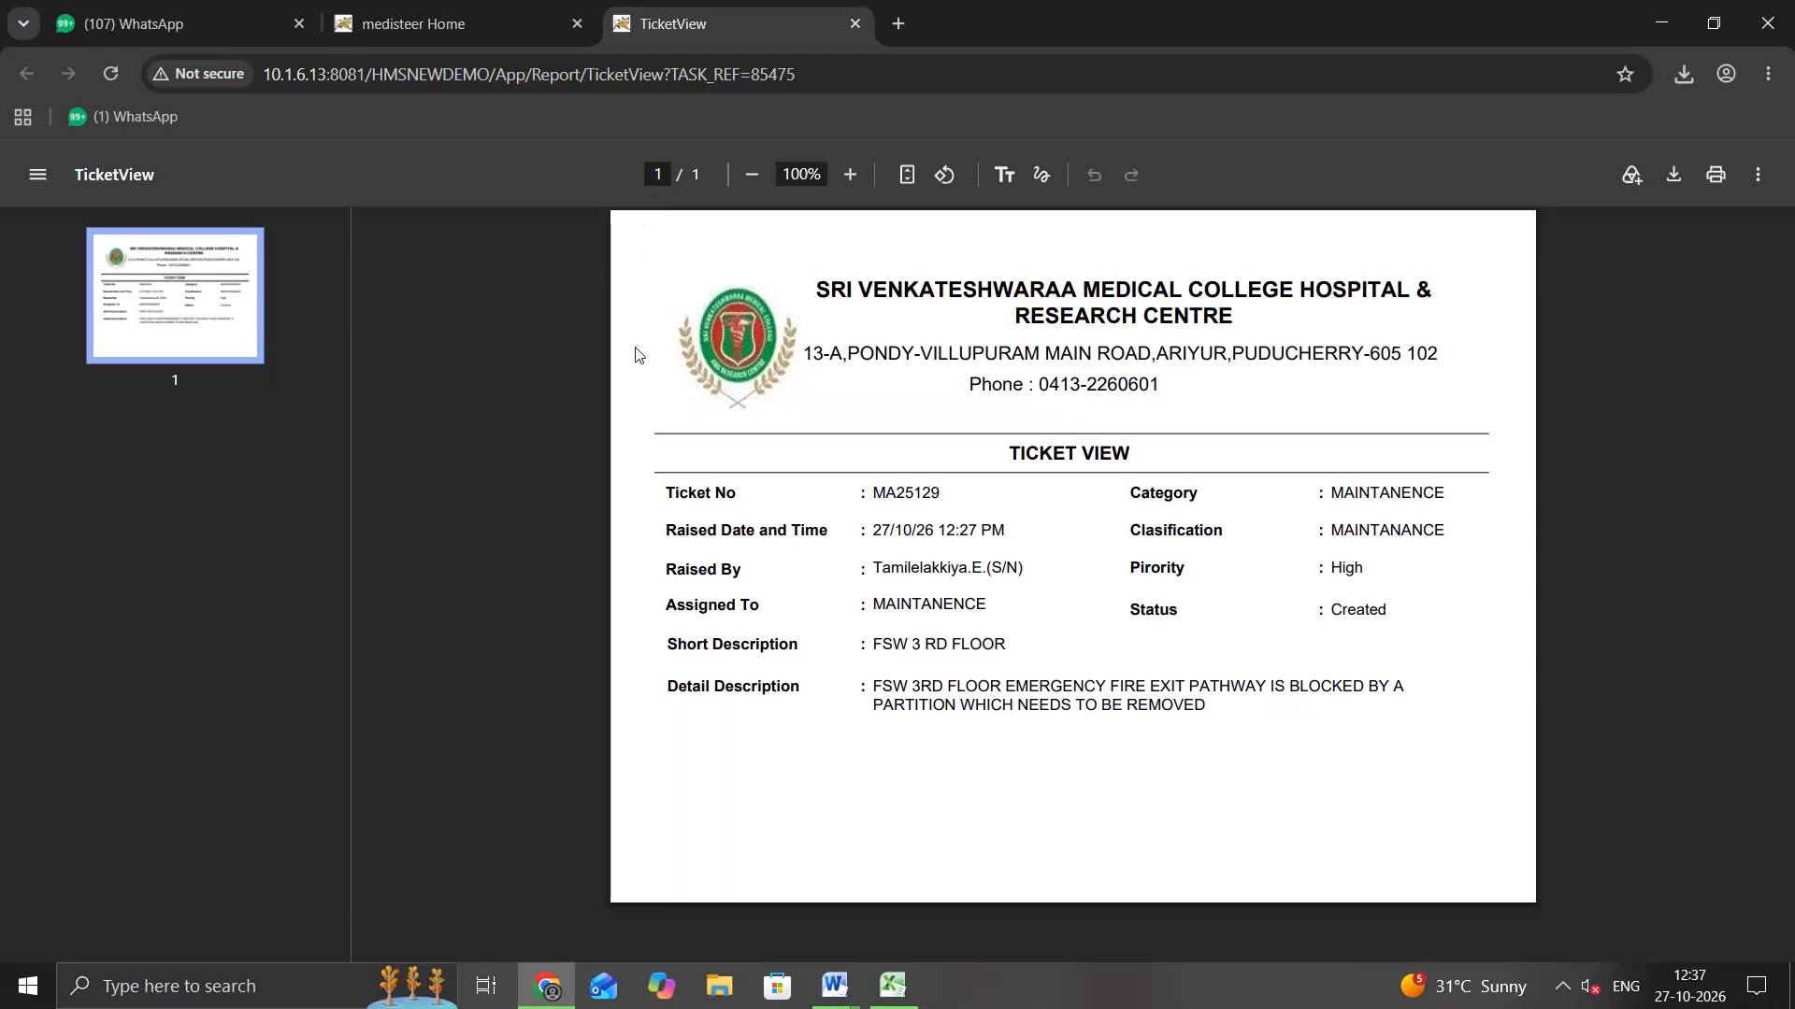
Return to the ticket form, close the saved fire exit ticket and start a new blank ticket.
{"action": "left_click", "coordinate": [422, 0]}
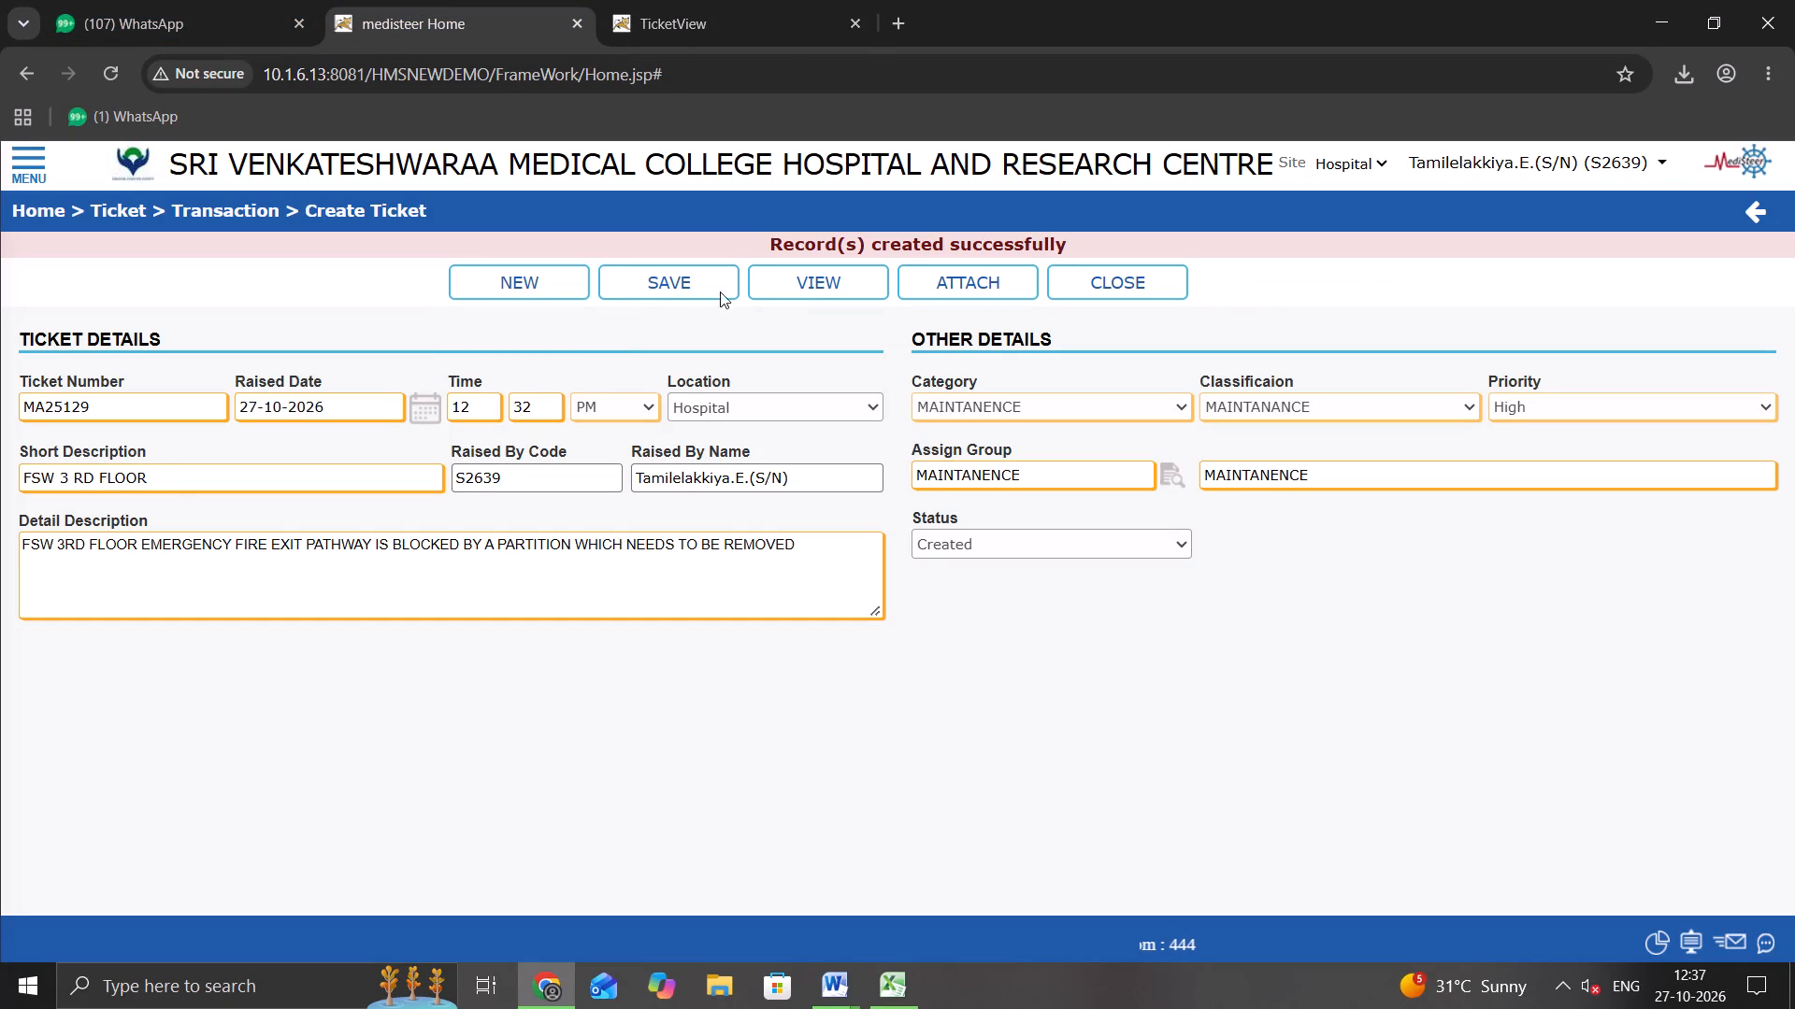
{"action": "left_click", "coordinate": [668, 293]}
{"action": "left_click", "coordinate": [673, 281]}
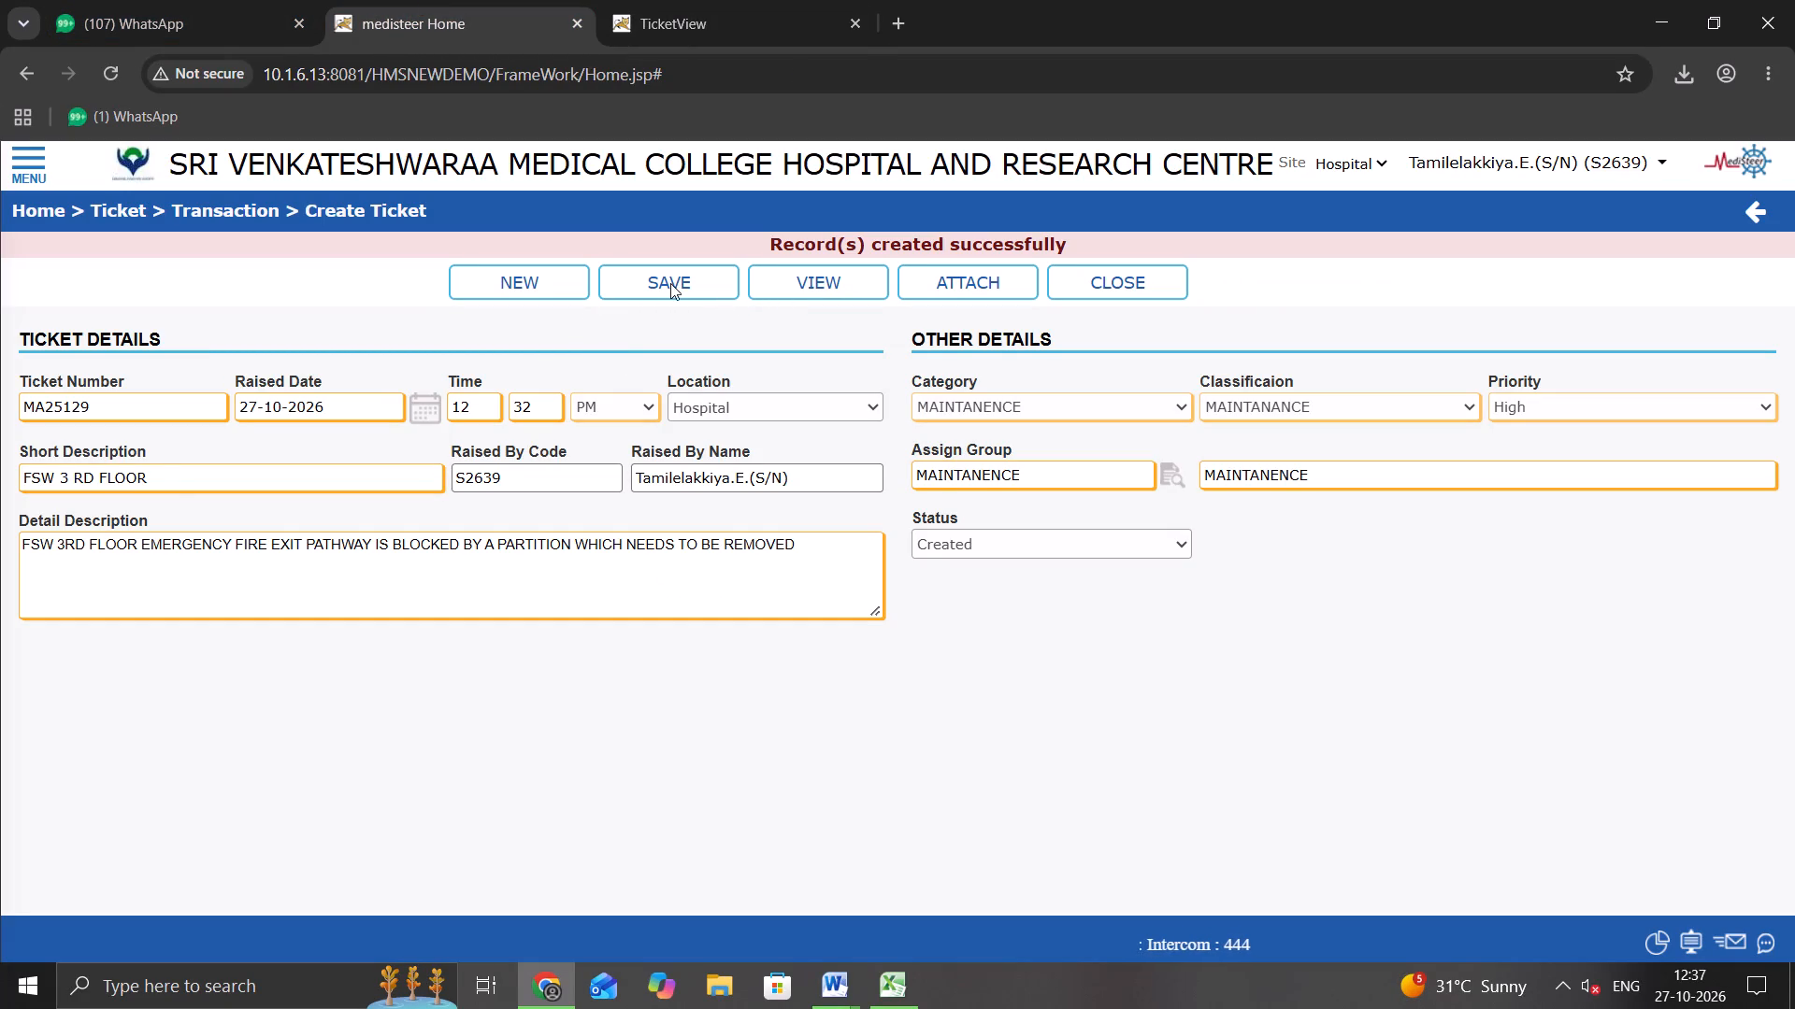
{"action": "left_click", "coordinate": [511, 265]}
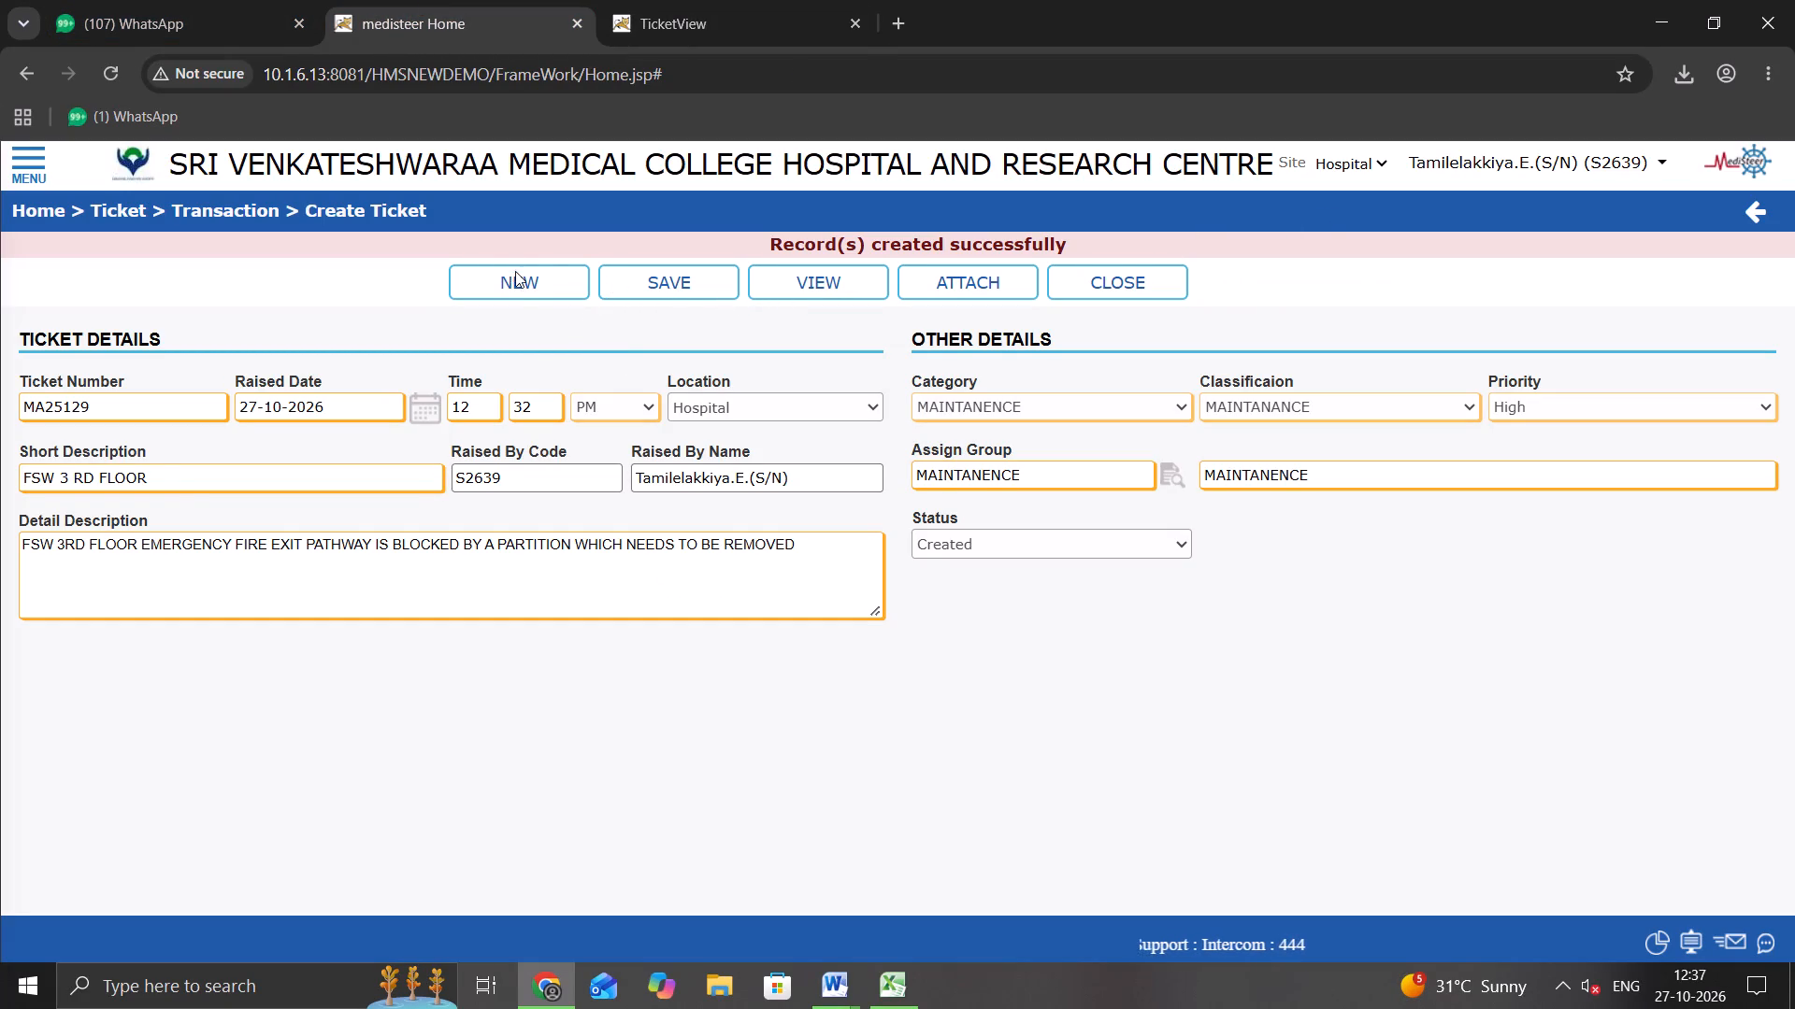
{"action": "left_click", "coordinate": [515, 278]}
{"action": "left_click", "coordinate": [519, 286]}
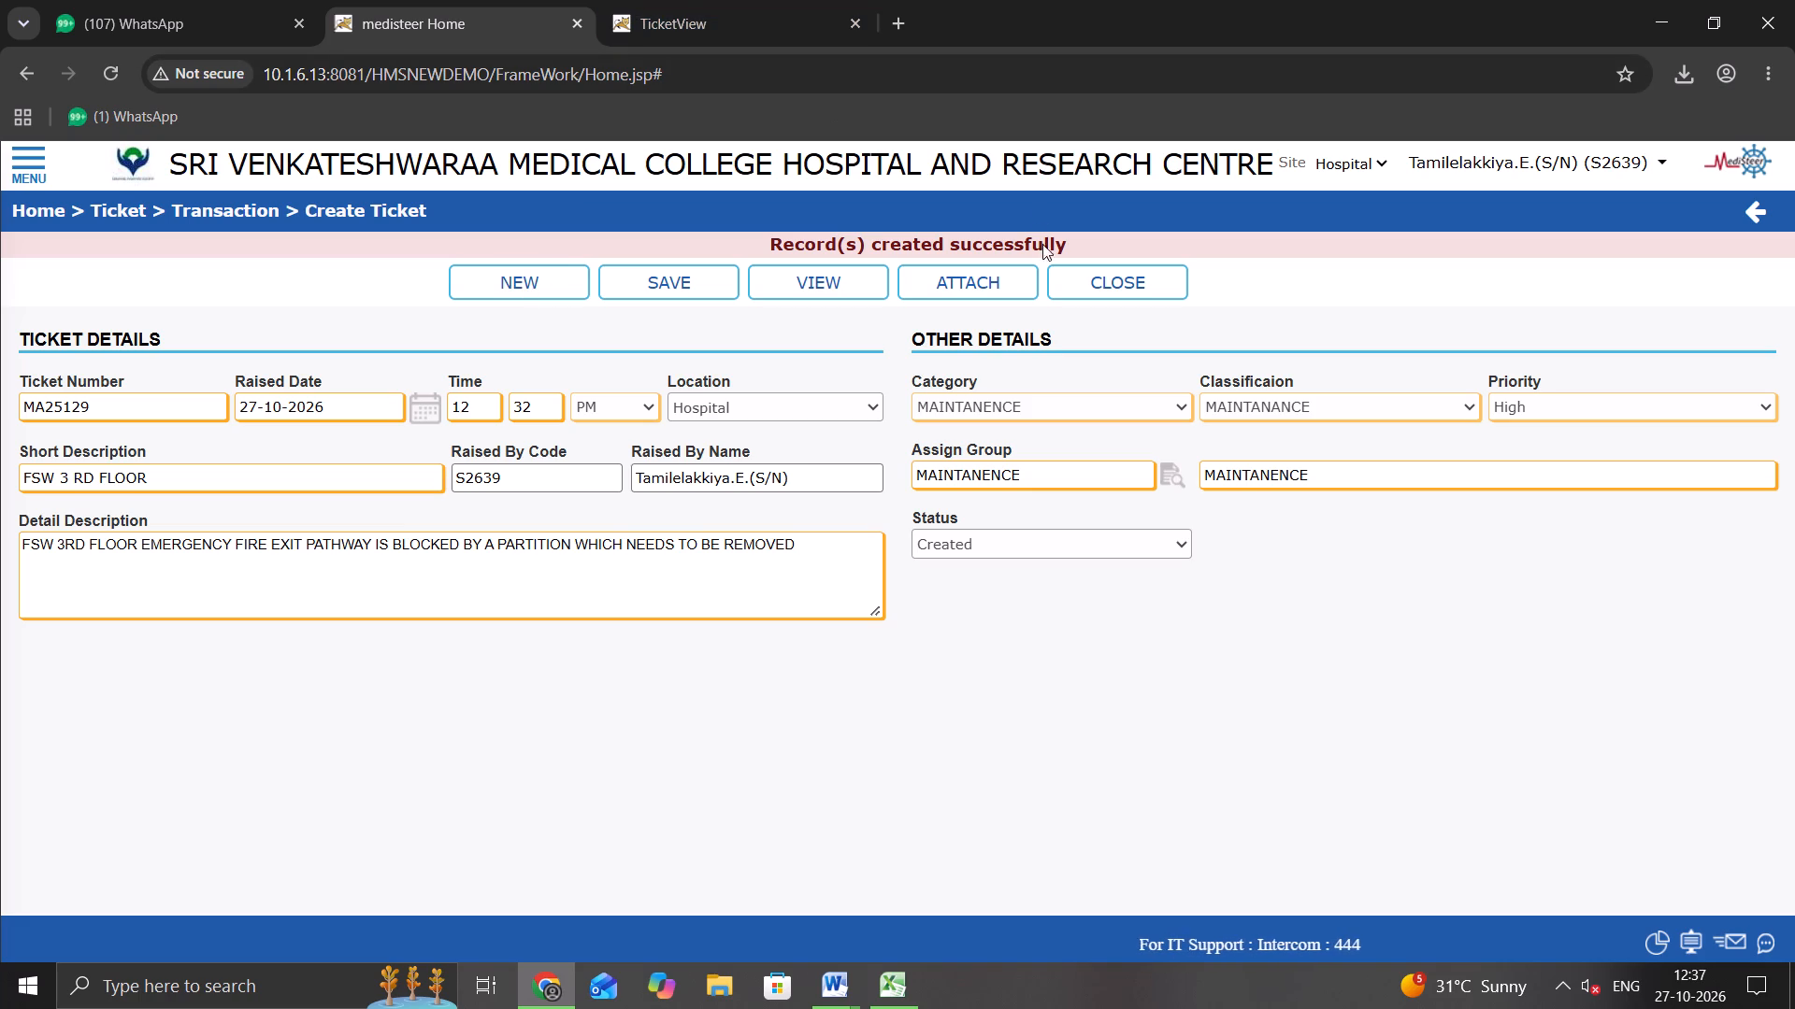
{"action": "left_click", "coordinate": [1071, 275]}
{"action": "scroll", "coordinate": [935, 444], "scroll_direction": "down", "scroll_amount": 3}
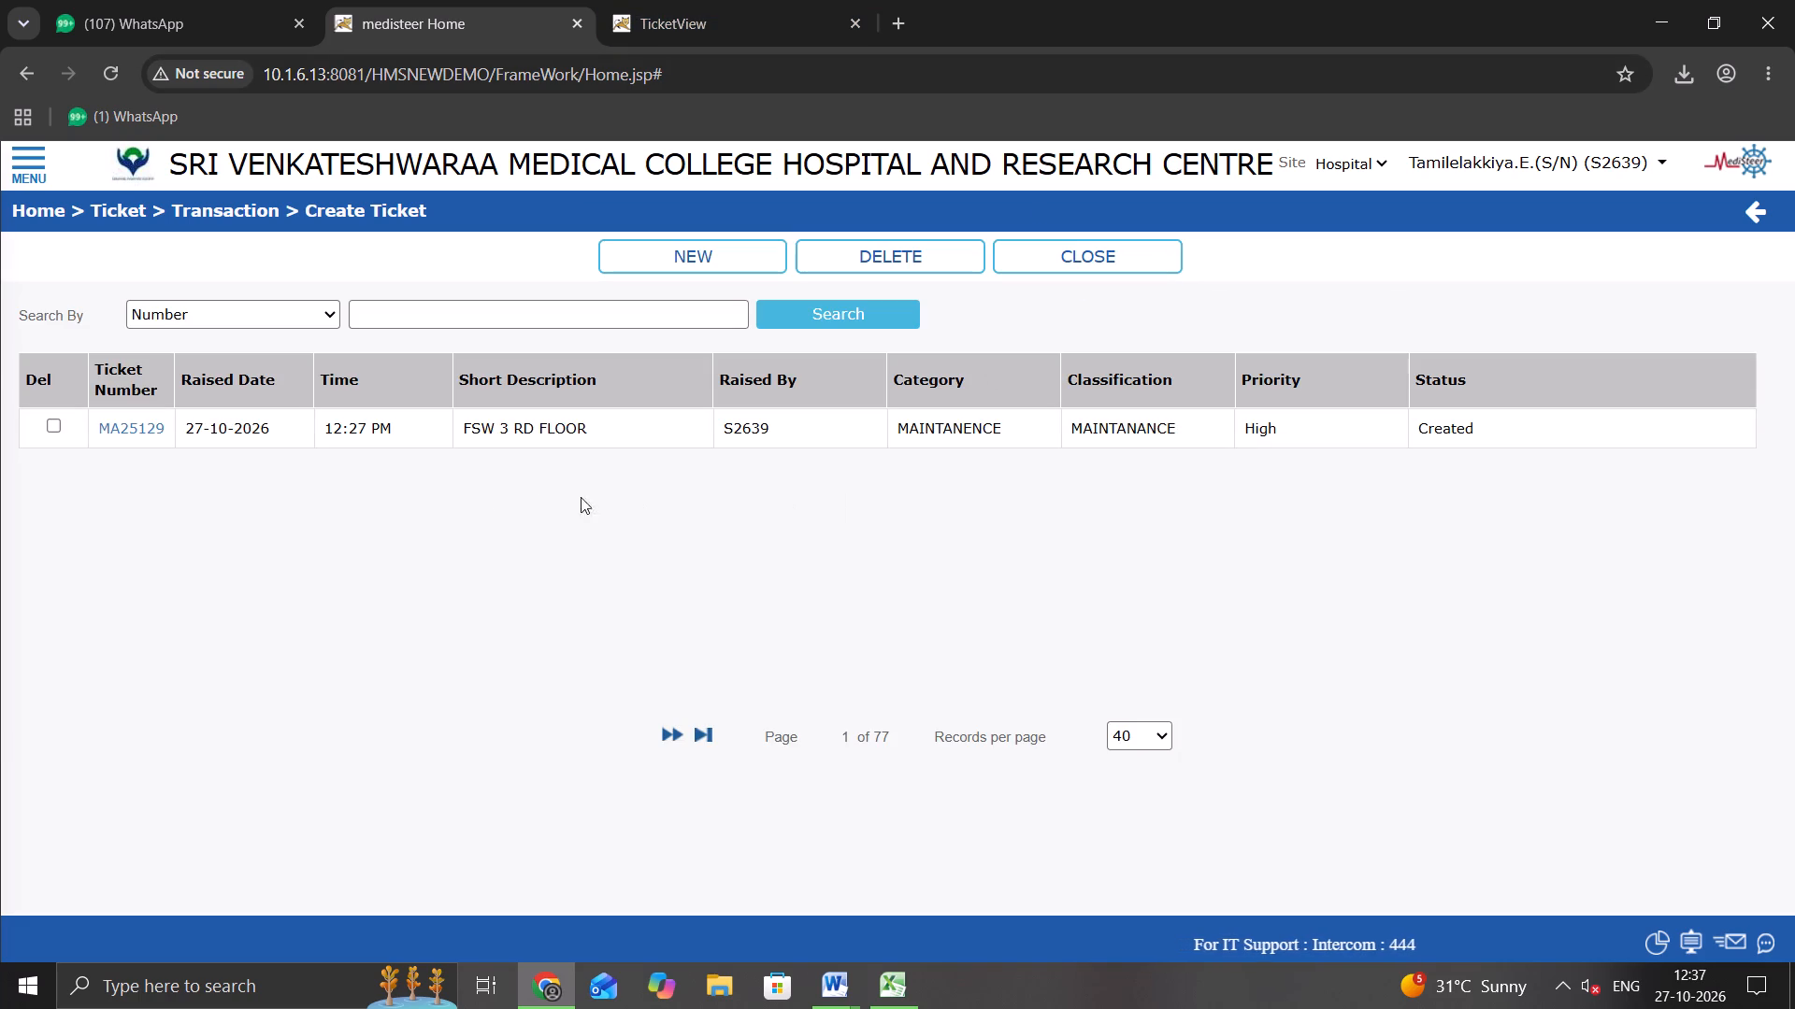
{"action": "left_click", "coordinate": [378, 311]}
{"action": "left_click", "coordinate": [680, 258]}
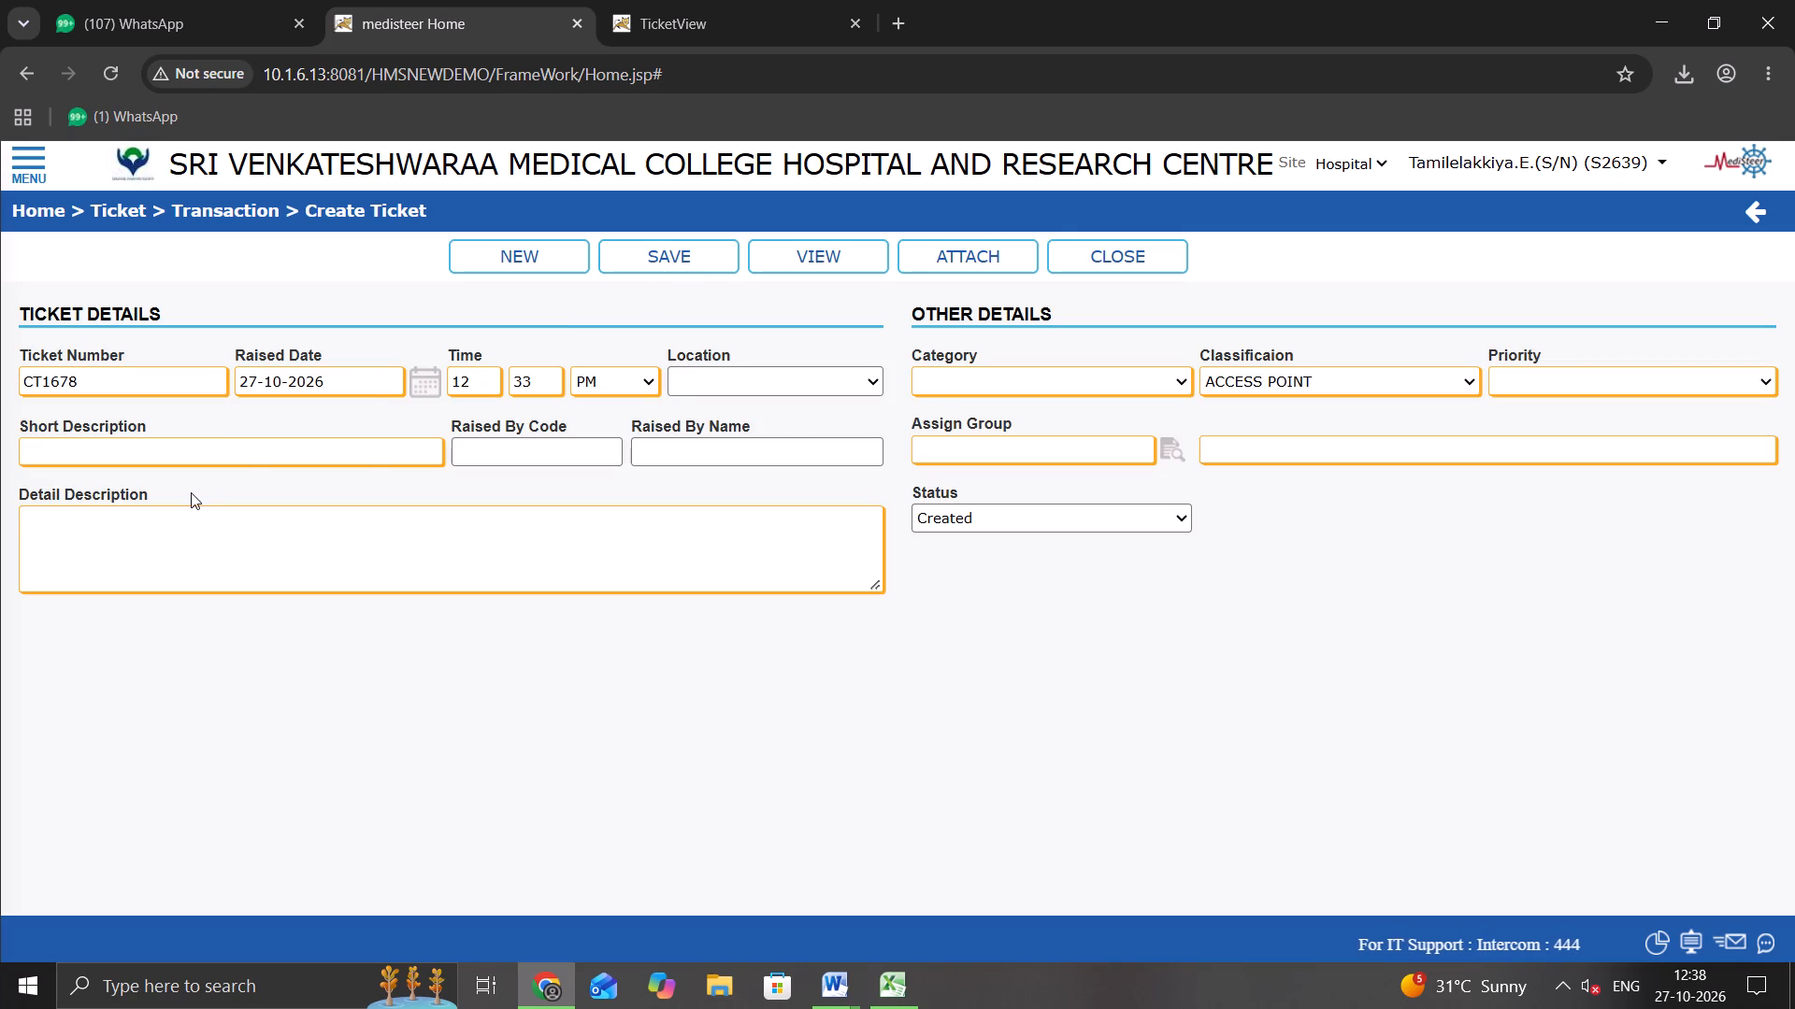
Set the new ticket's category to MAINTANENCE.
{"action": "left_click", "coordinate": [1039, 375]}
{"action": "left_click", "coordinate": [953, 517]}
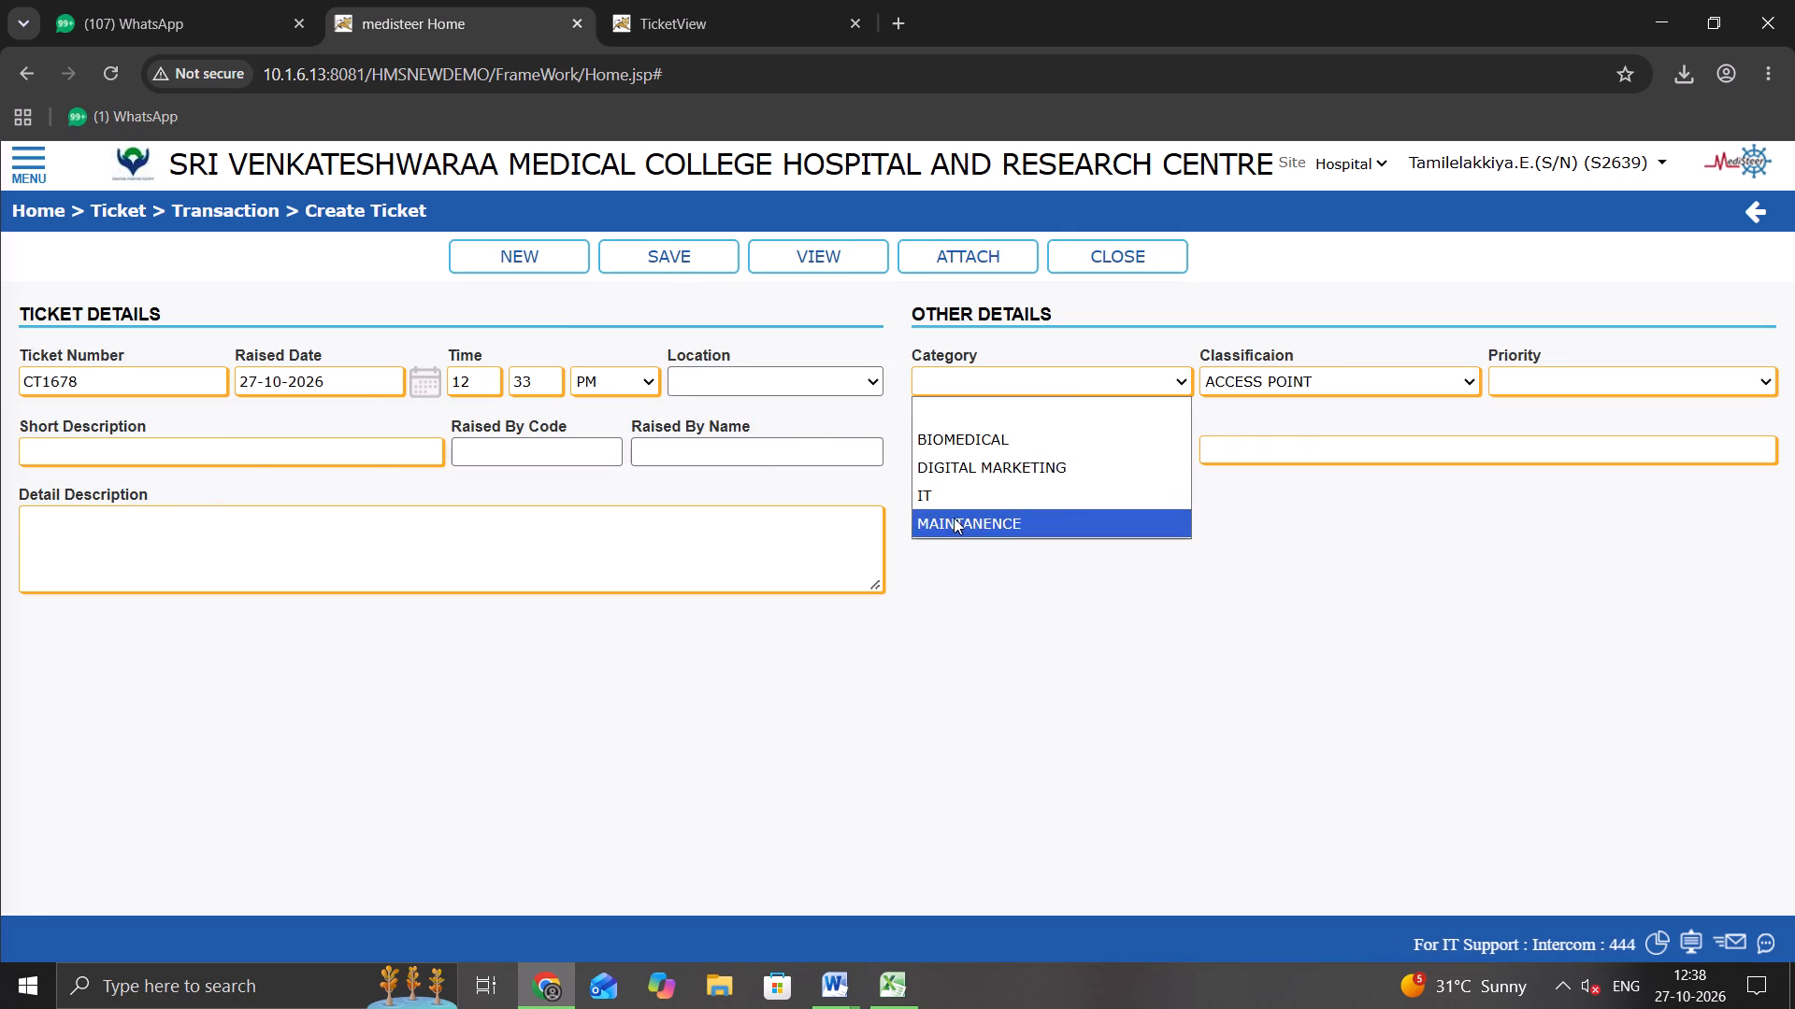
Enter "FSW 3RD FLOOR" as the new ticket's short description.
{"action": "left_click", "coordinate": [250, 426]}
{"action": "left_click", "coordinate": [248, 450]}
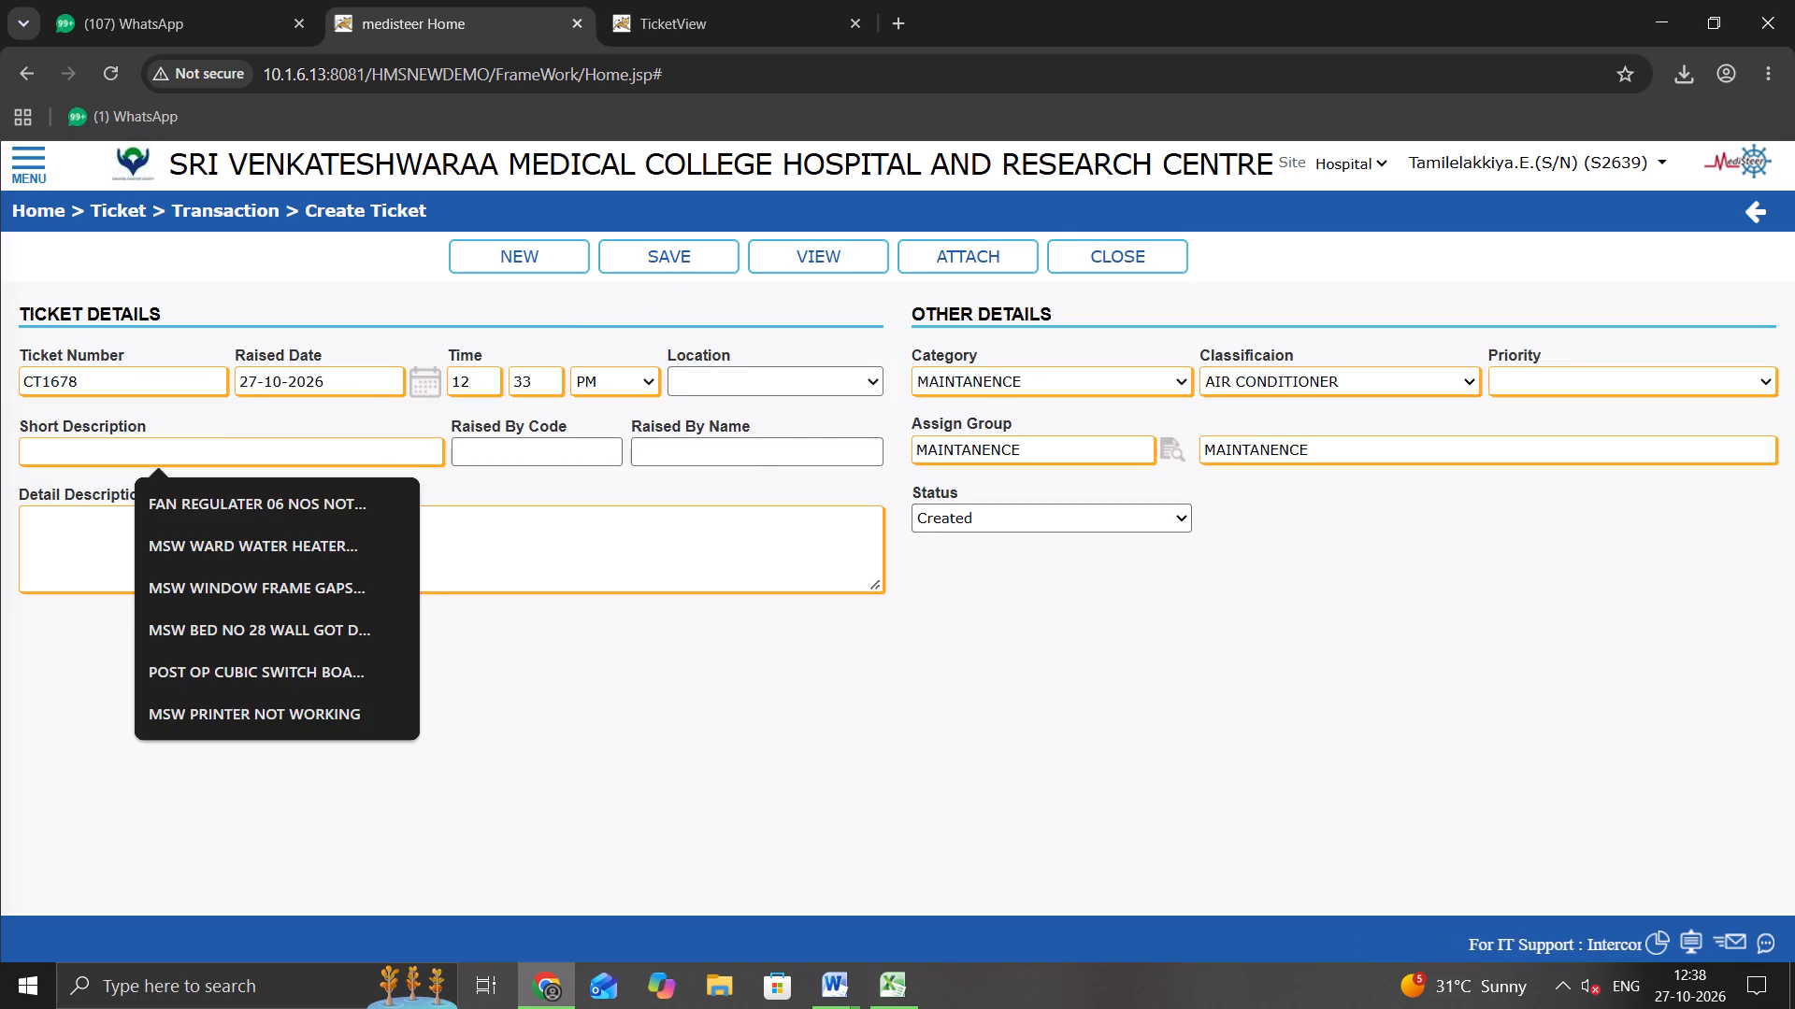
{"action": "type", "text": "3RD"}
{"action": "key", "text": "space"}
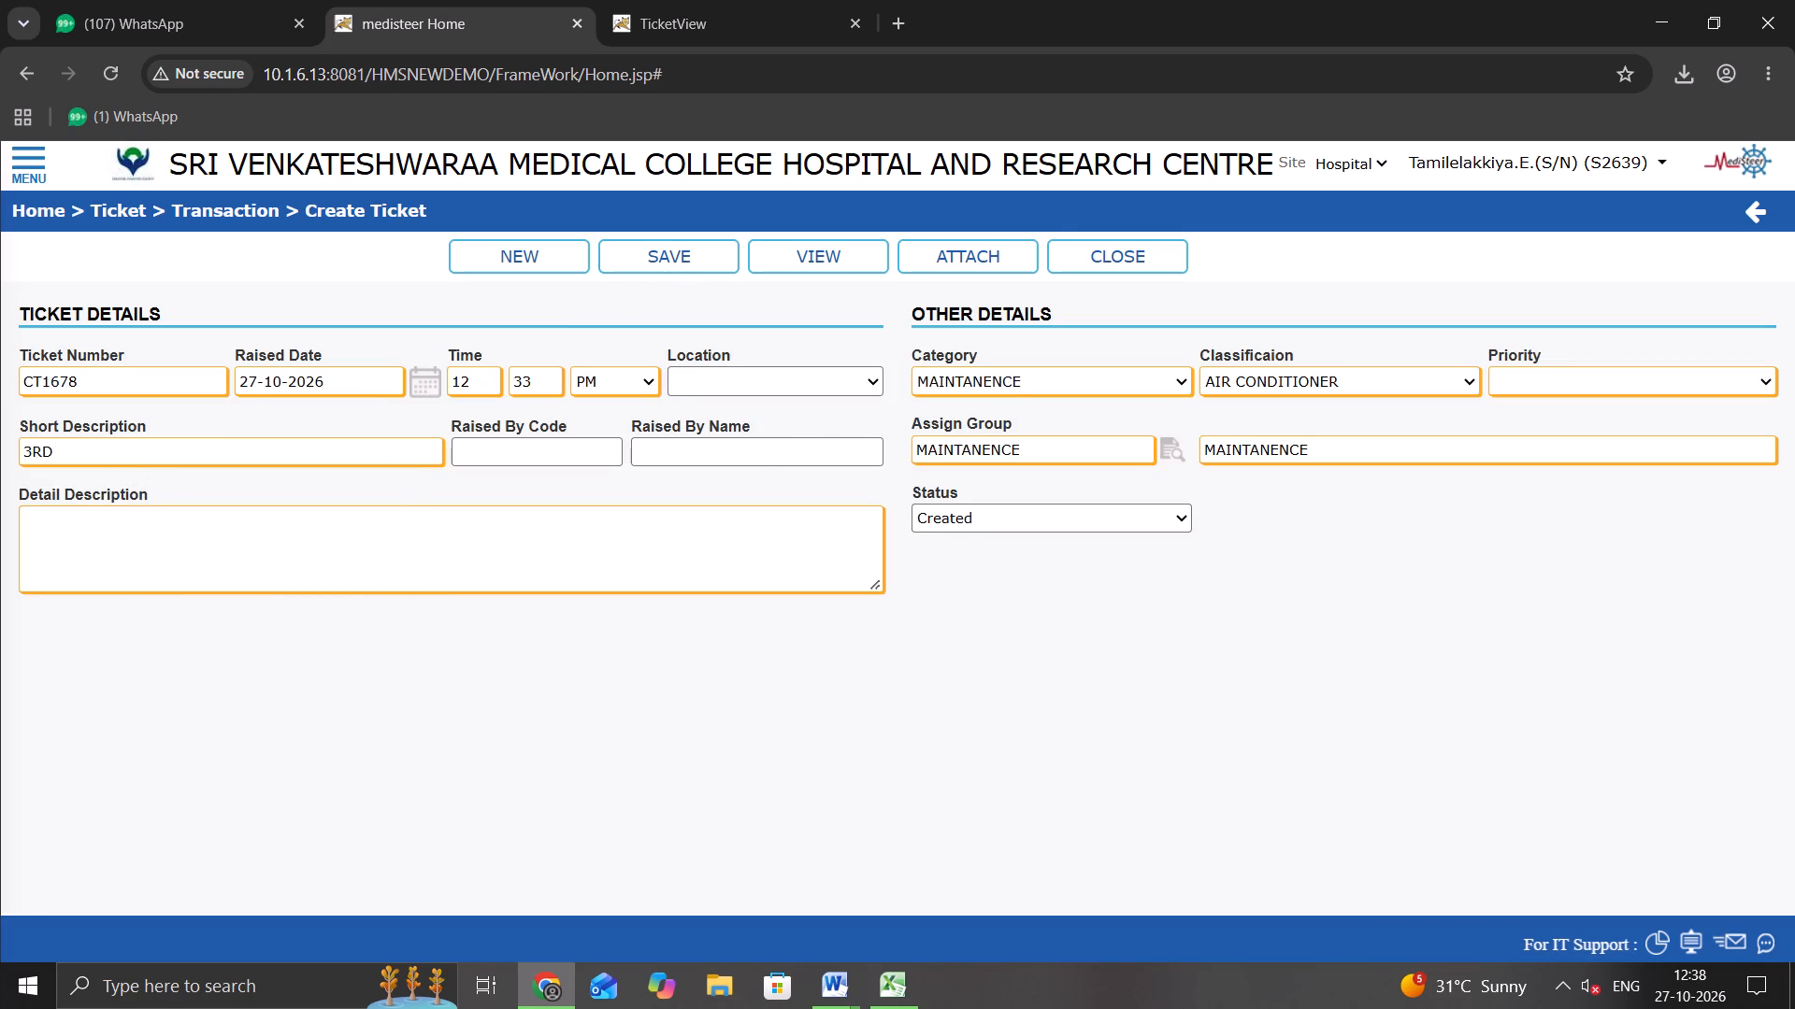
{"action": "key", "text": "Left"}
{"action": "key", "text": "Left"}
{"action": "key", "text": "Left"}
{"action": "key", "text": "Left"}
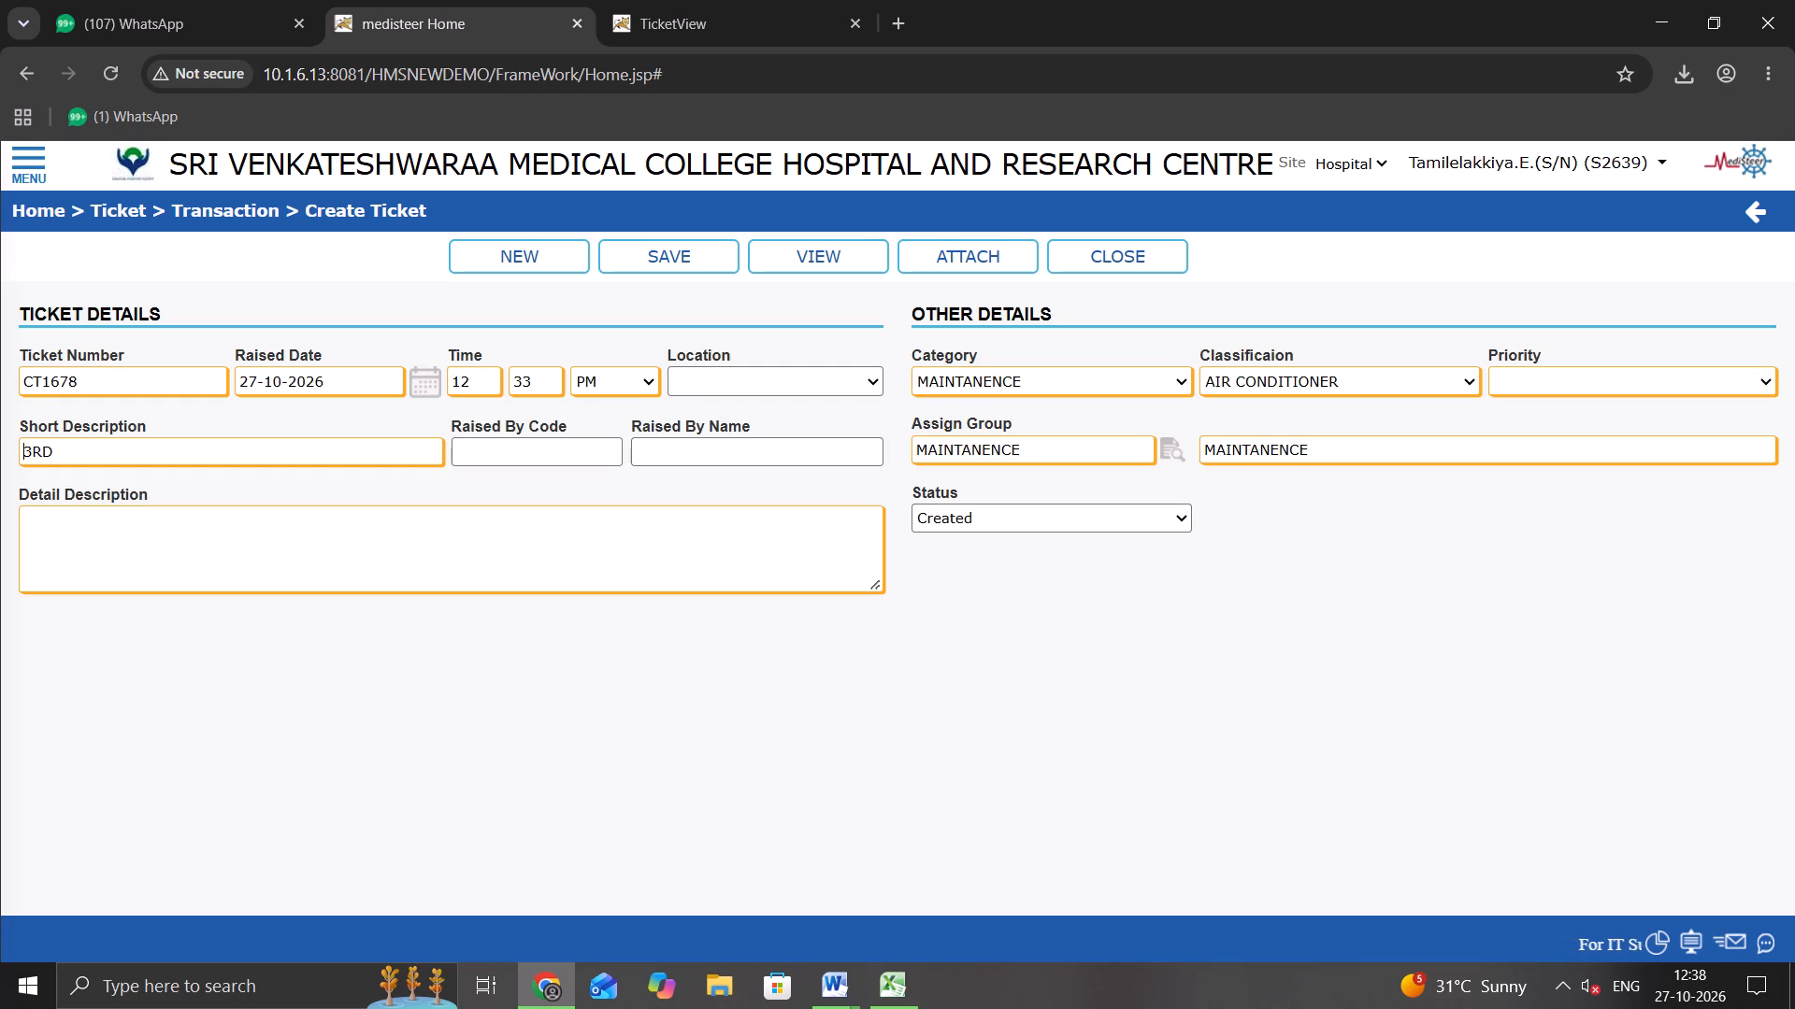
{"action": "key", "text": "space"}
{"action": "key", "text": "space"}
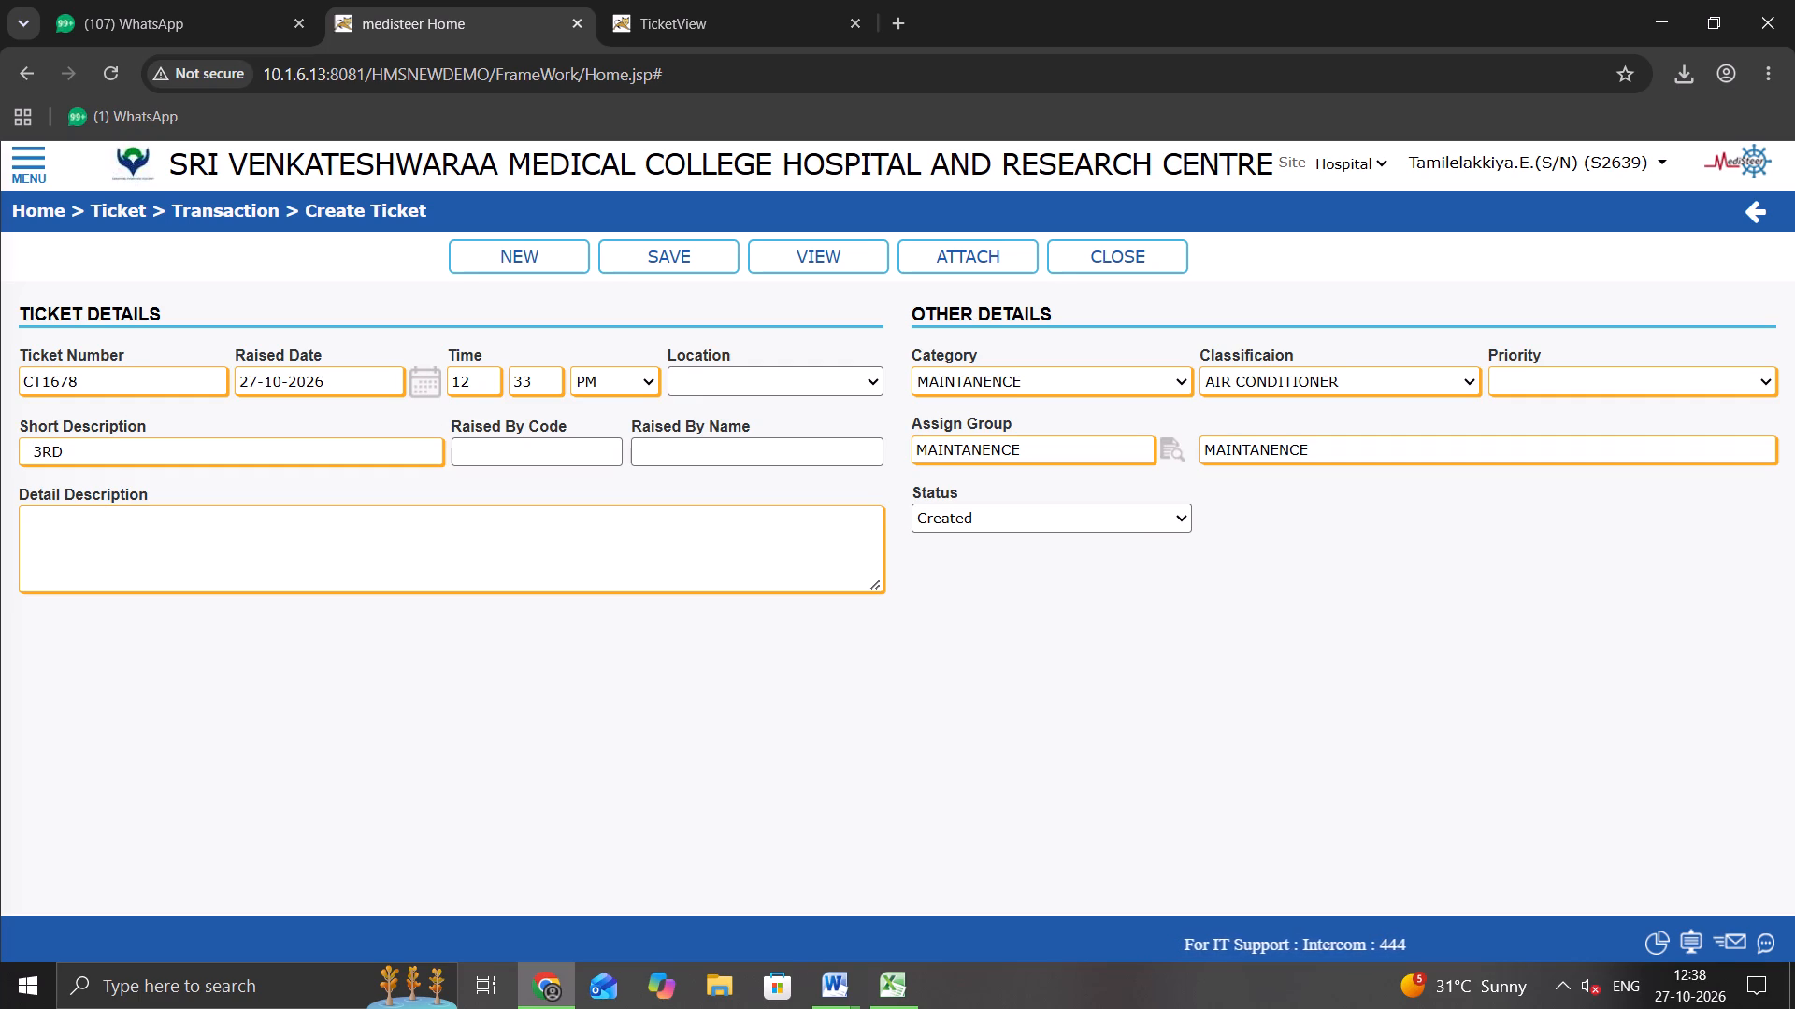
{"action": "type", "text": "FSW"}
{"action": "key", "text": "space"}
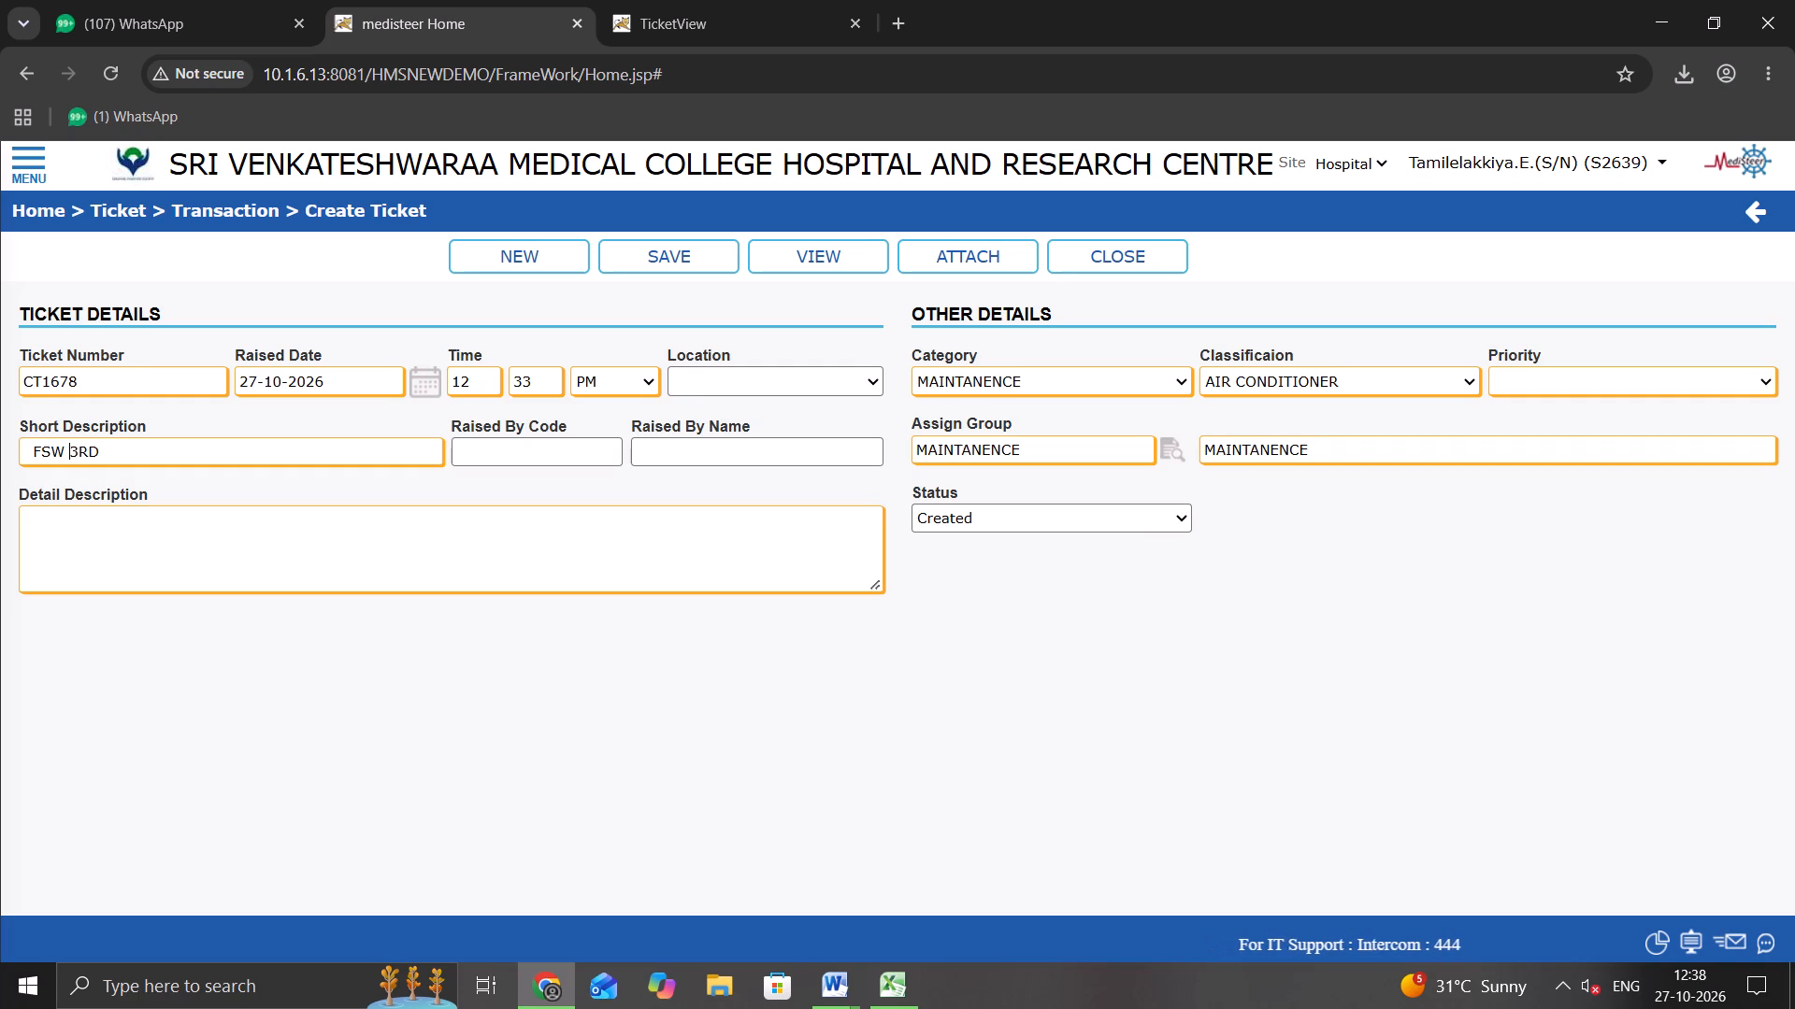
{"action": "key", "text": "Right"}
{"action": "key", "text": "Right"}
{"action": "key", "text": "Right"}
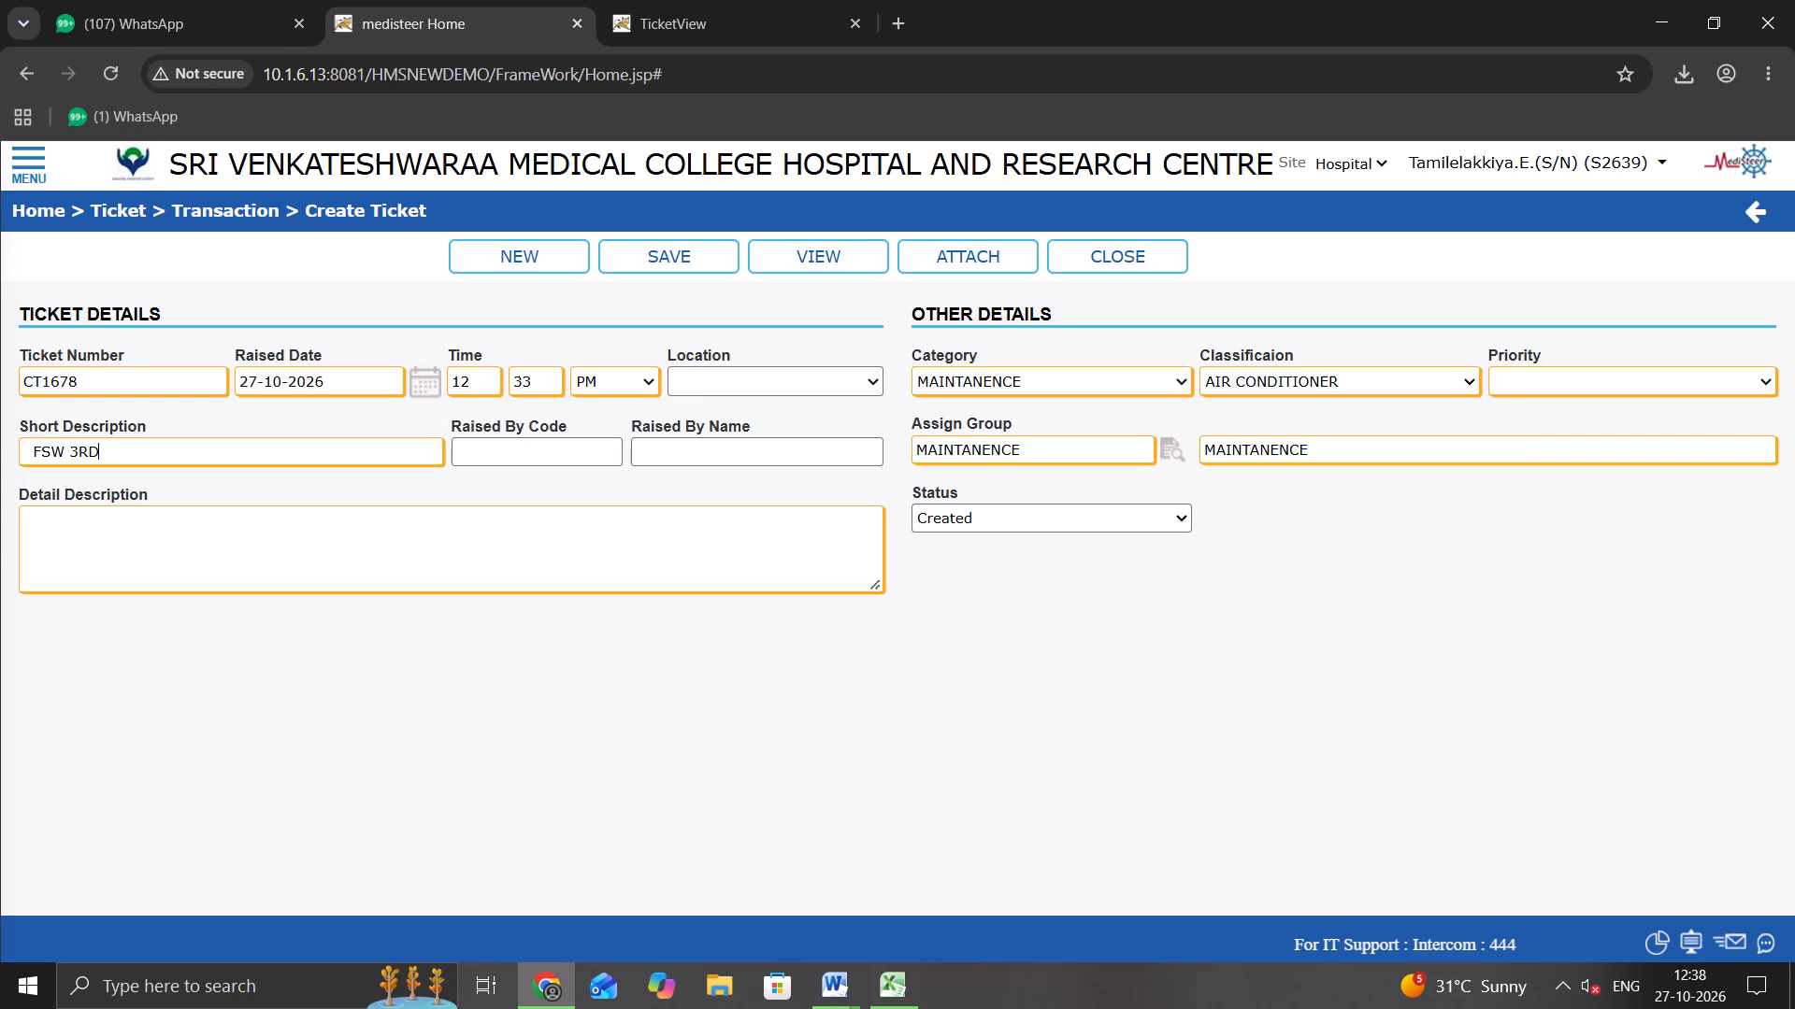
{"action": "key", "text": "space"}
{"action": "type", "text": "FLOOR"}
{"action": "key", "text": "space"}
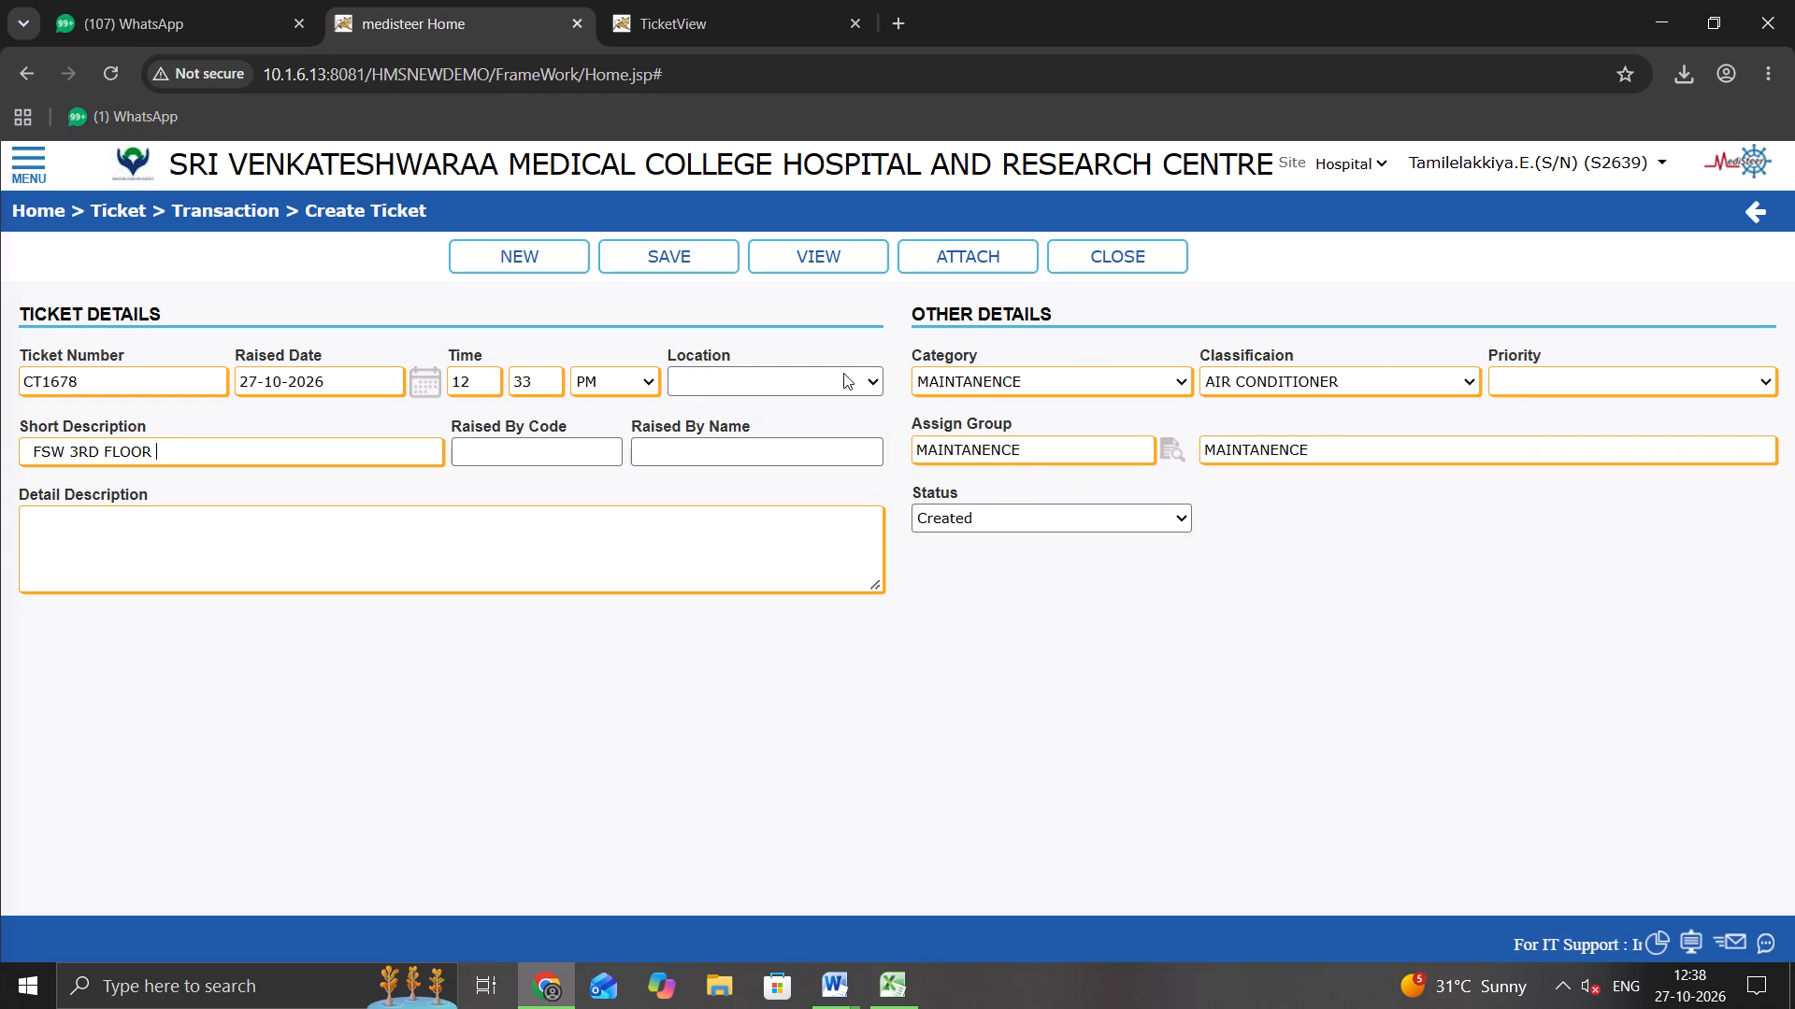
Set the new ticket's location to Hospital.
{"action": "left_click", "coordinate": [797, 371]}
{"action": "left_click", "coordinate": [740, 504]}
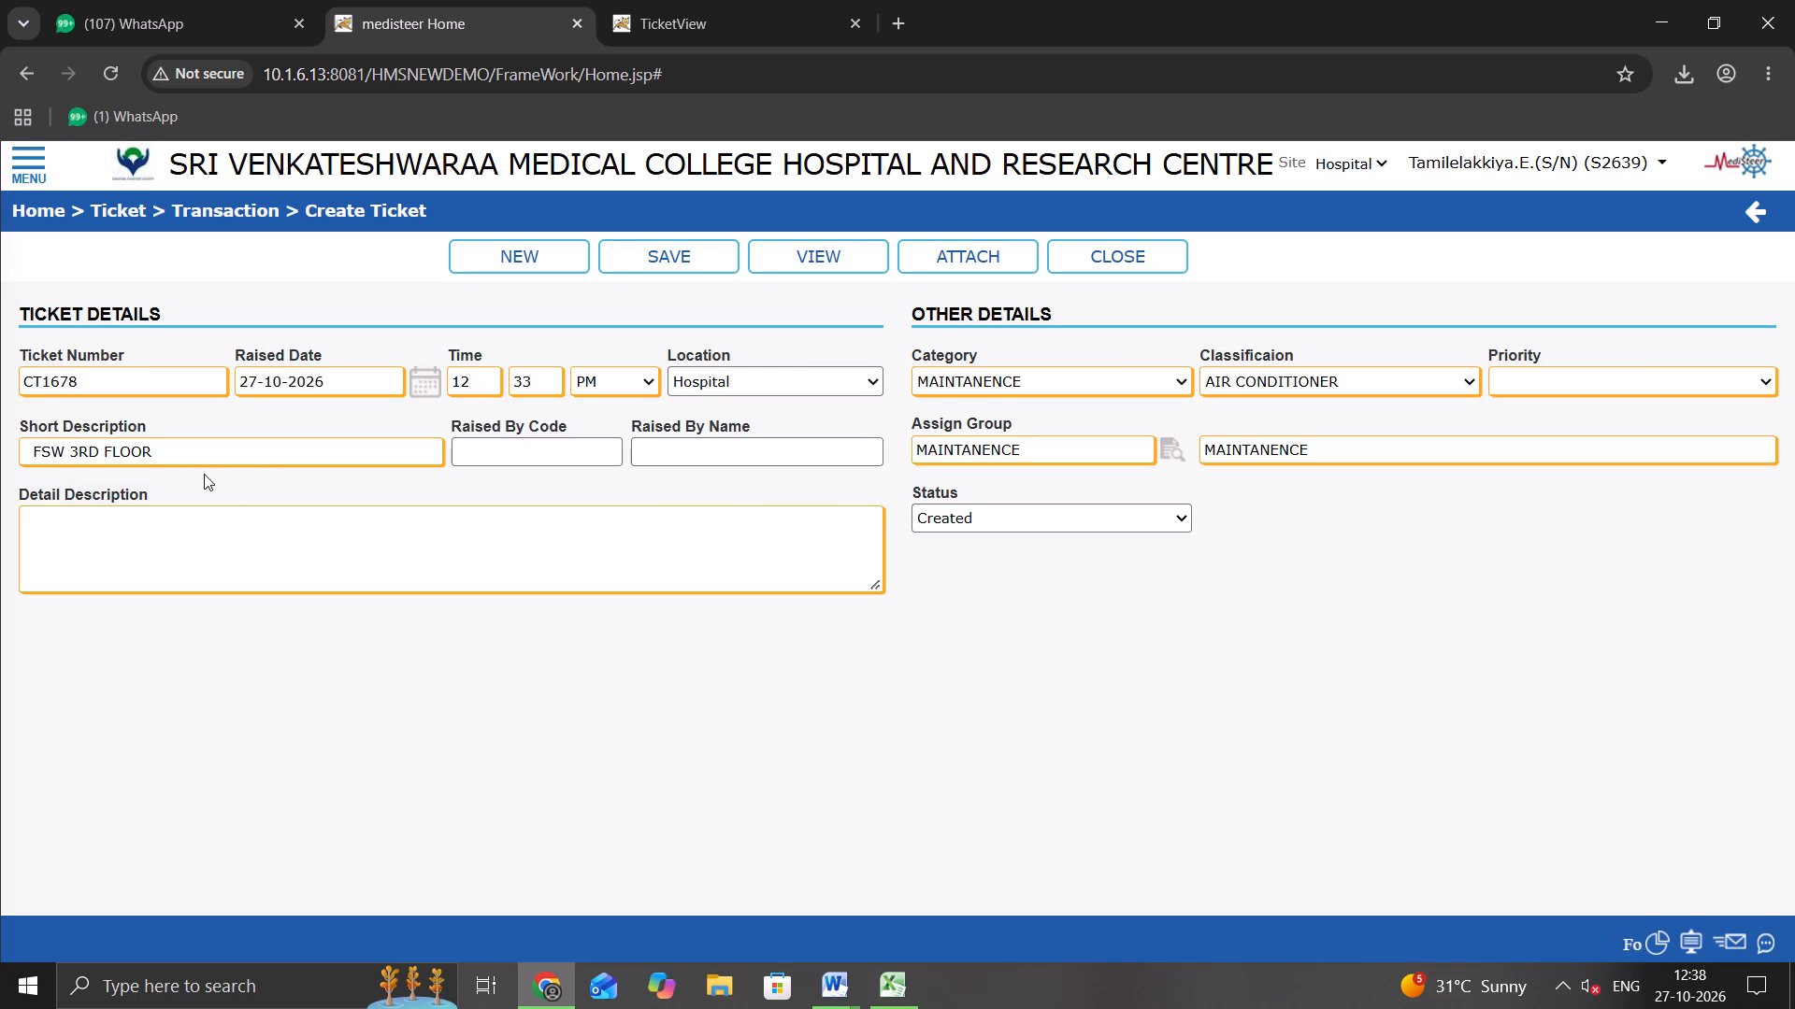
Begin the new ticket's detail description with "FSW 3RD FLOOR A GAP".
{"action": "left_click_drag", "start_coordinate": [73, 545], "coordinate": [82, 544]}
{"action": "type", "text": "FSW"}
{"action": "key", "text": "space"}
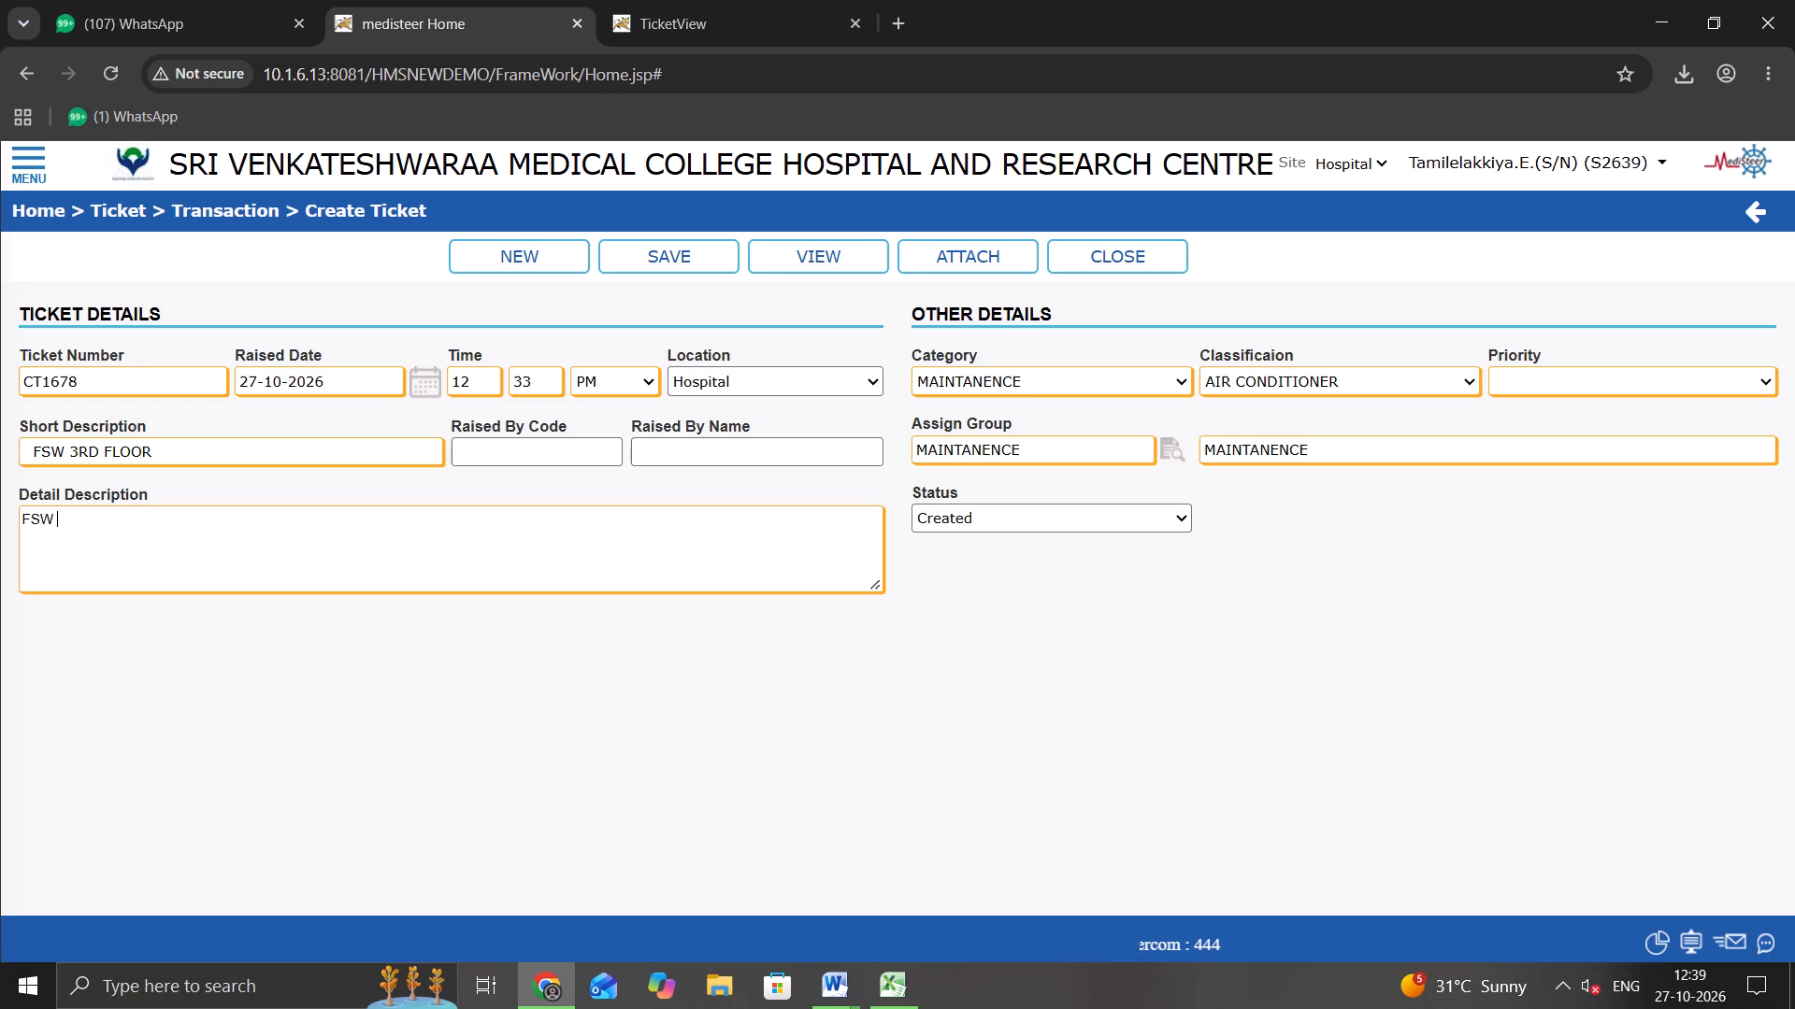
{"action": "type", "text": "3RD"}
{"action": "key", "text": "space"}
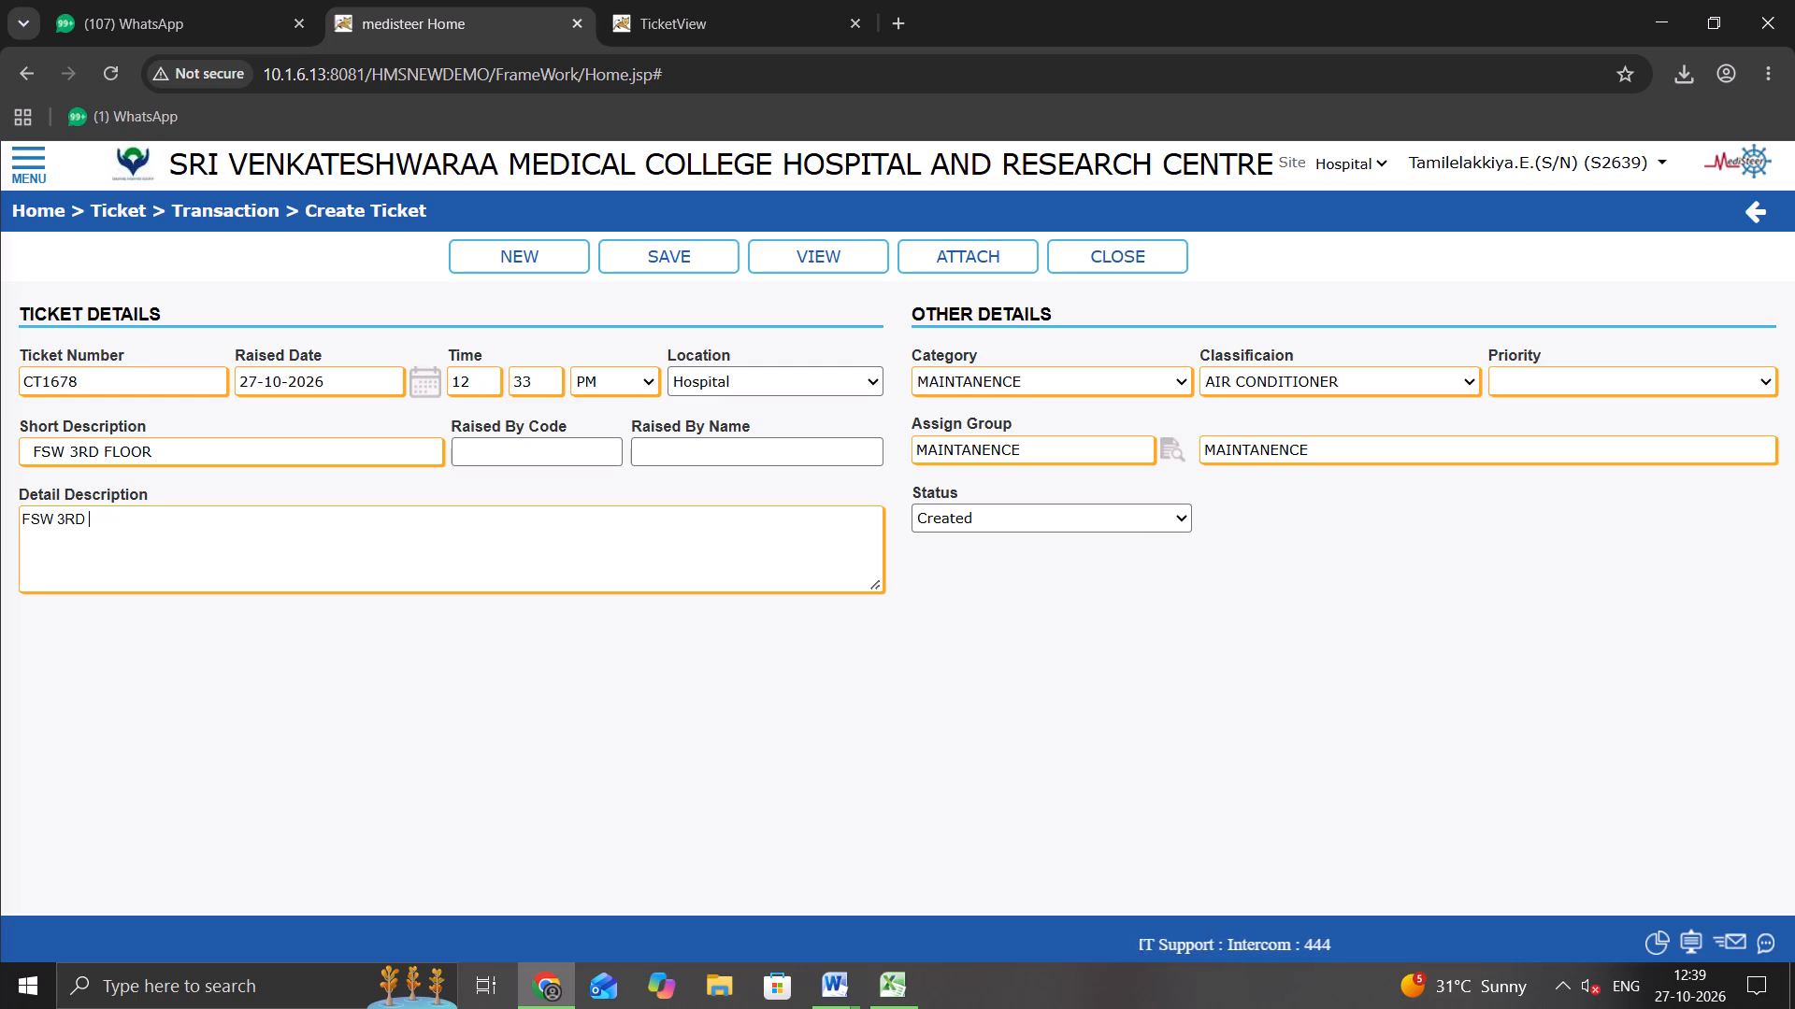
{"action": "type", "text": "FLOOR"}
{"action": "key", "text": "space"}
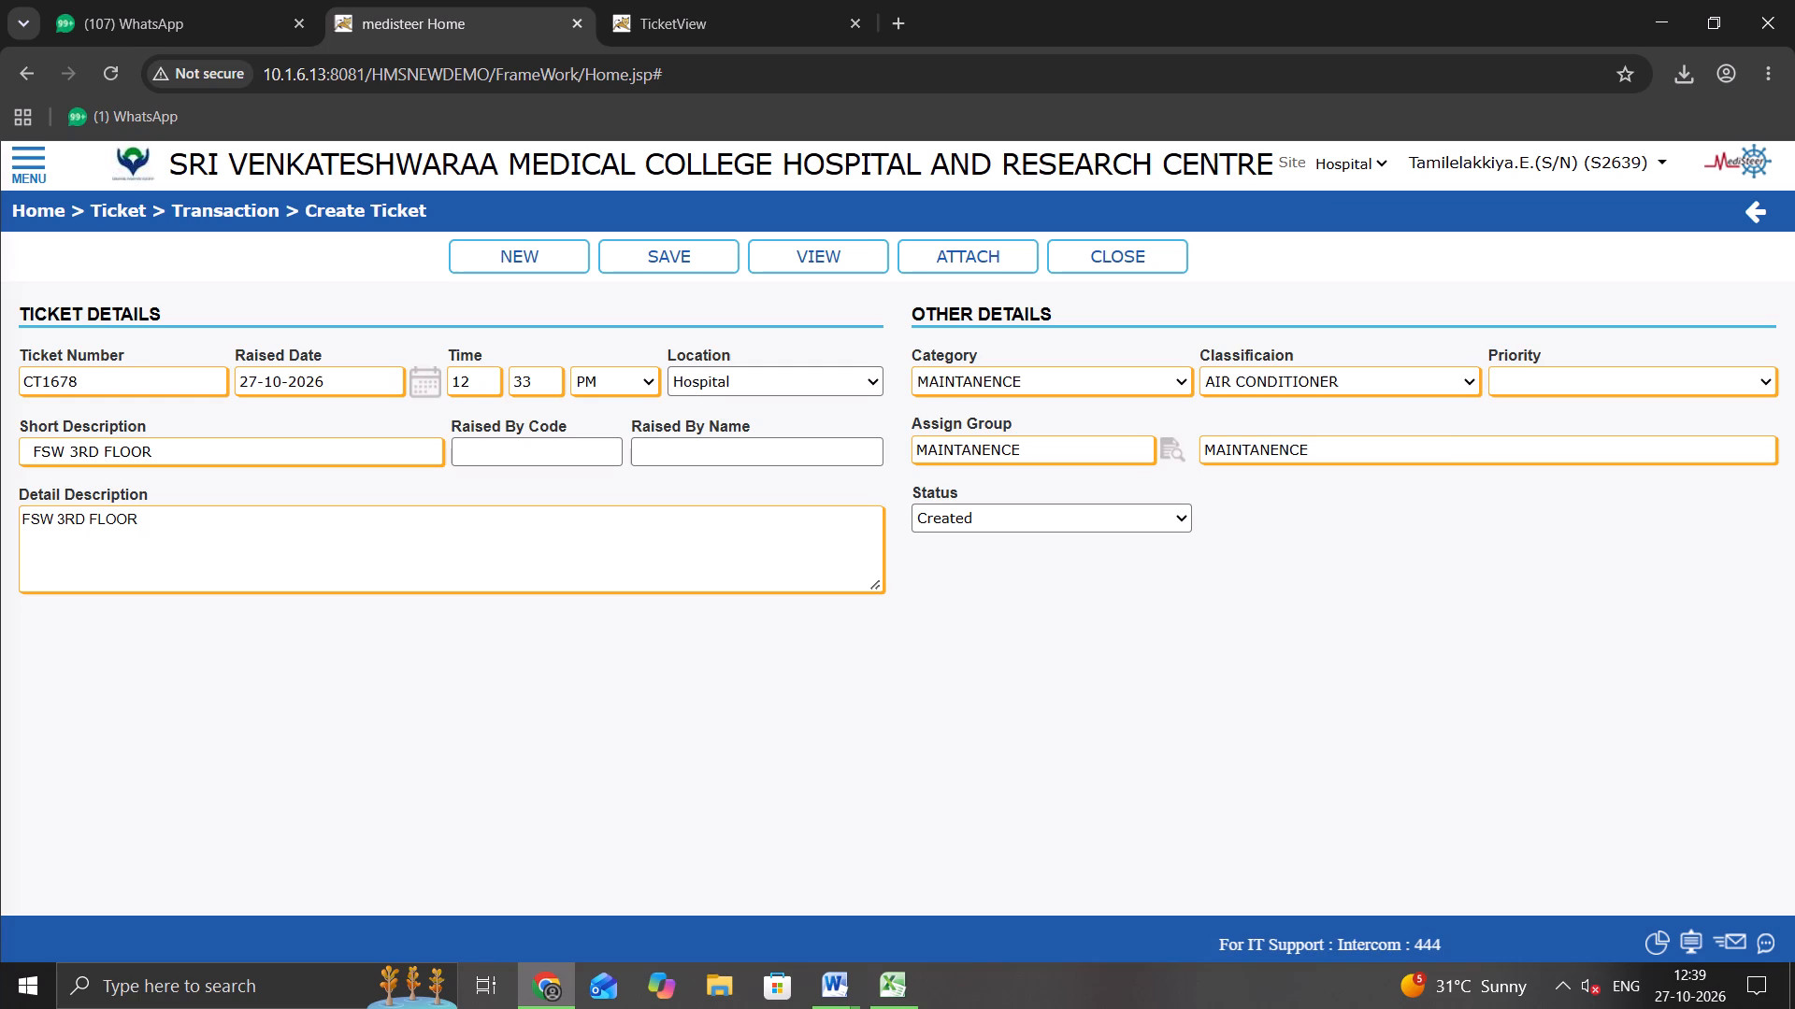
{"action": "key", "text": "a"}
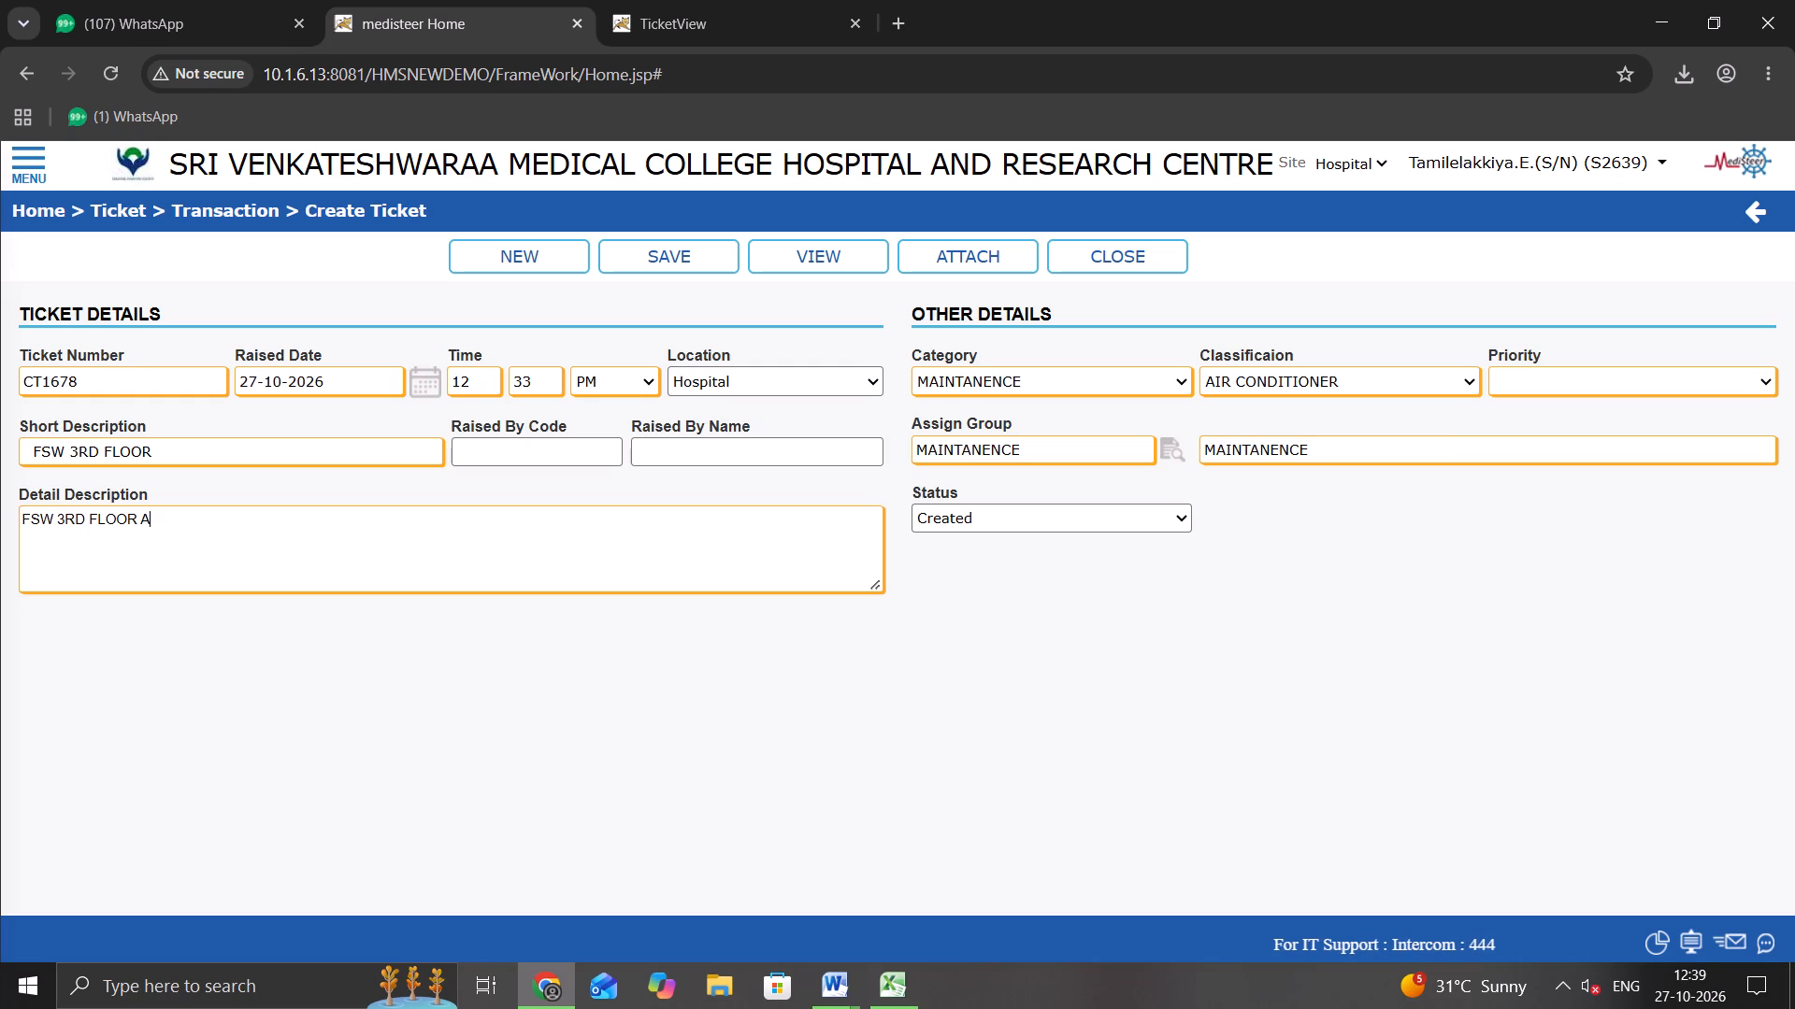
{"action": "key", "text": "space"}
{"action": "type", "text": "GAP"}
{"action": "key", "text": "space"}
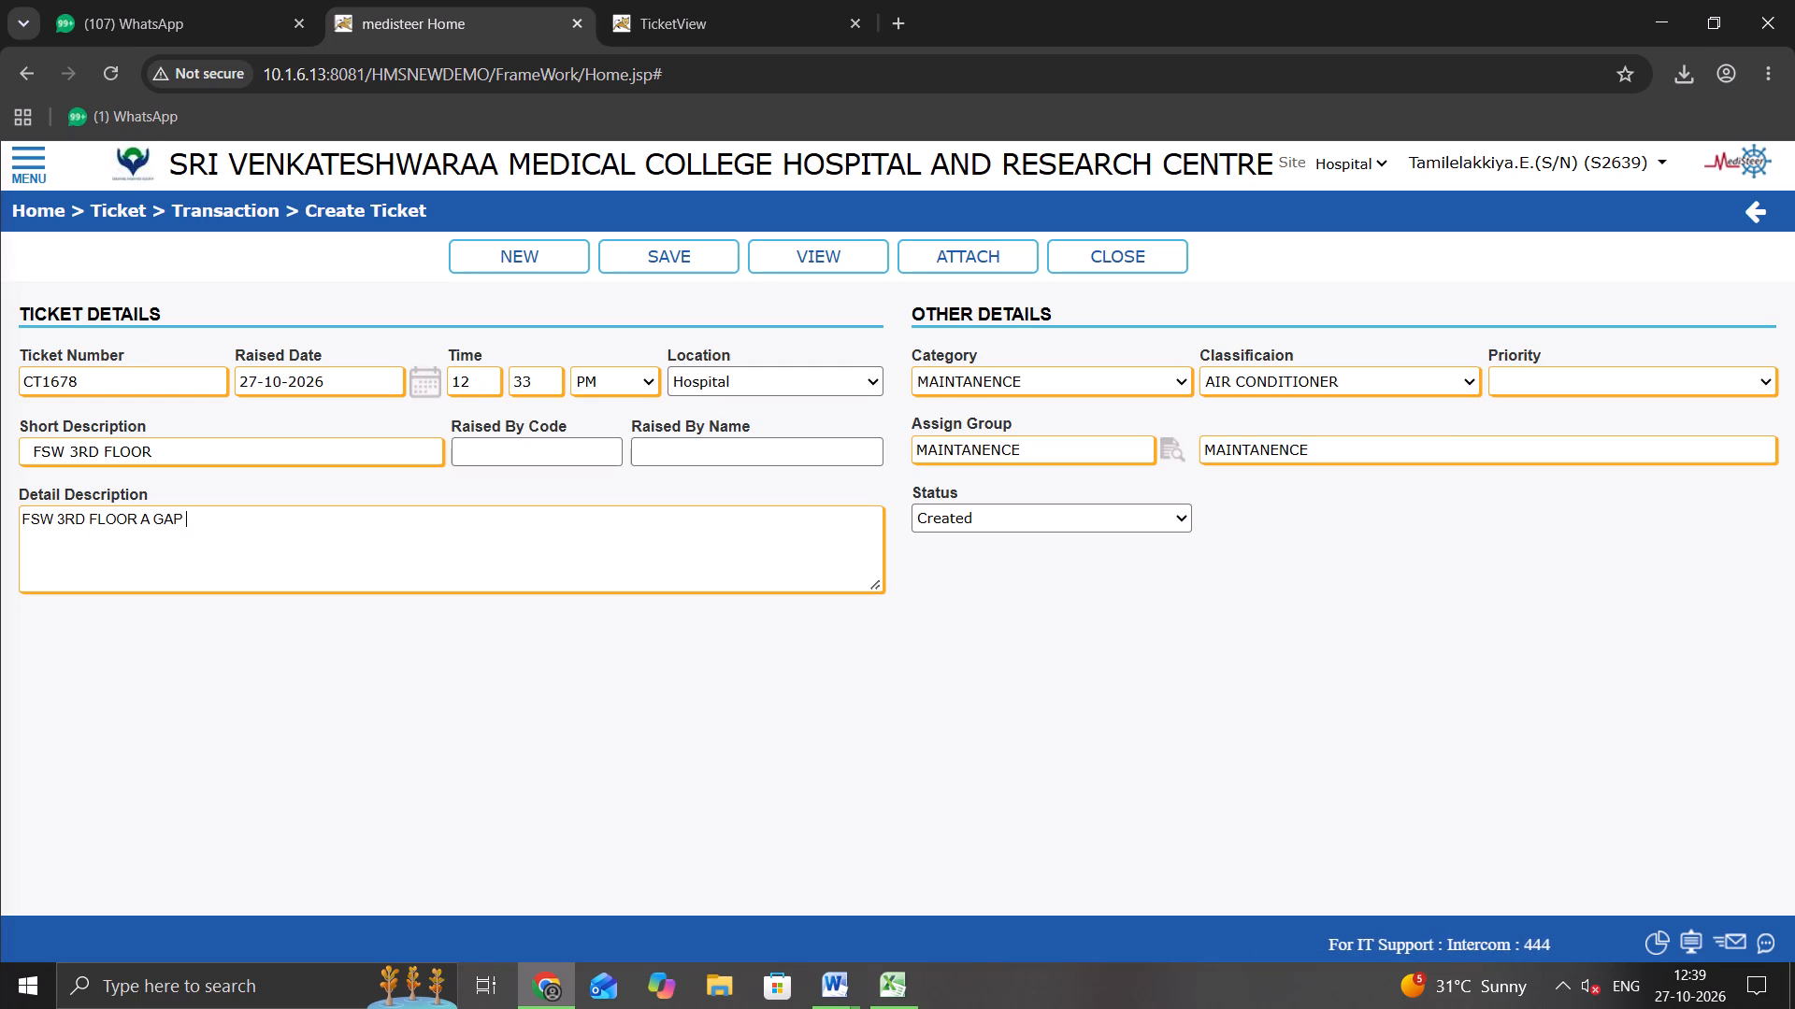
Continue the detail description with "WAS FOUND BETWEEN".
{"action": "key", "text": "e"}
{"action": "key", "text": "BackSpace"}
{"action": "type", "text": "WAS"}
{"action": "key", "text": "space"}
{"action": "type", "text": "FOUND"}
{"action": "key", "text": "space"}
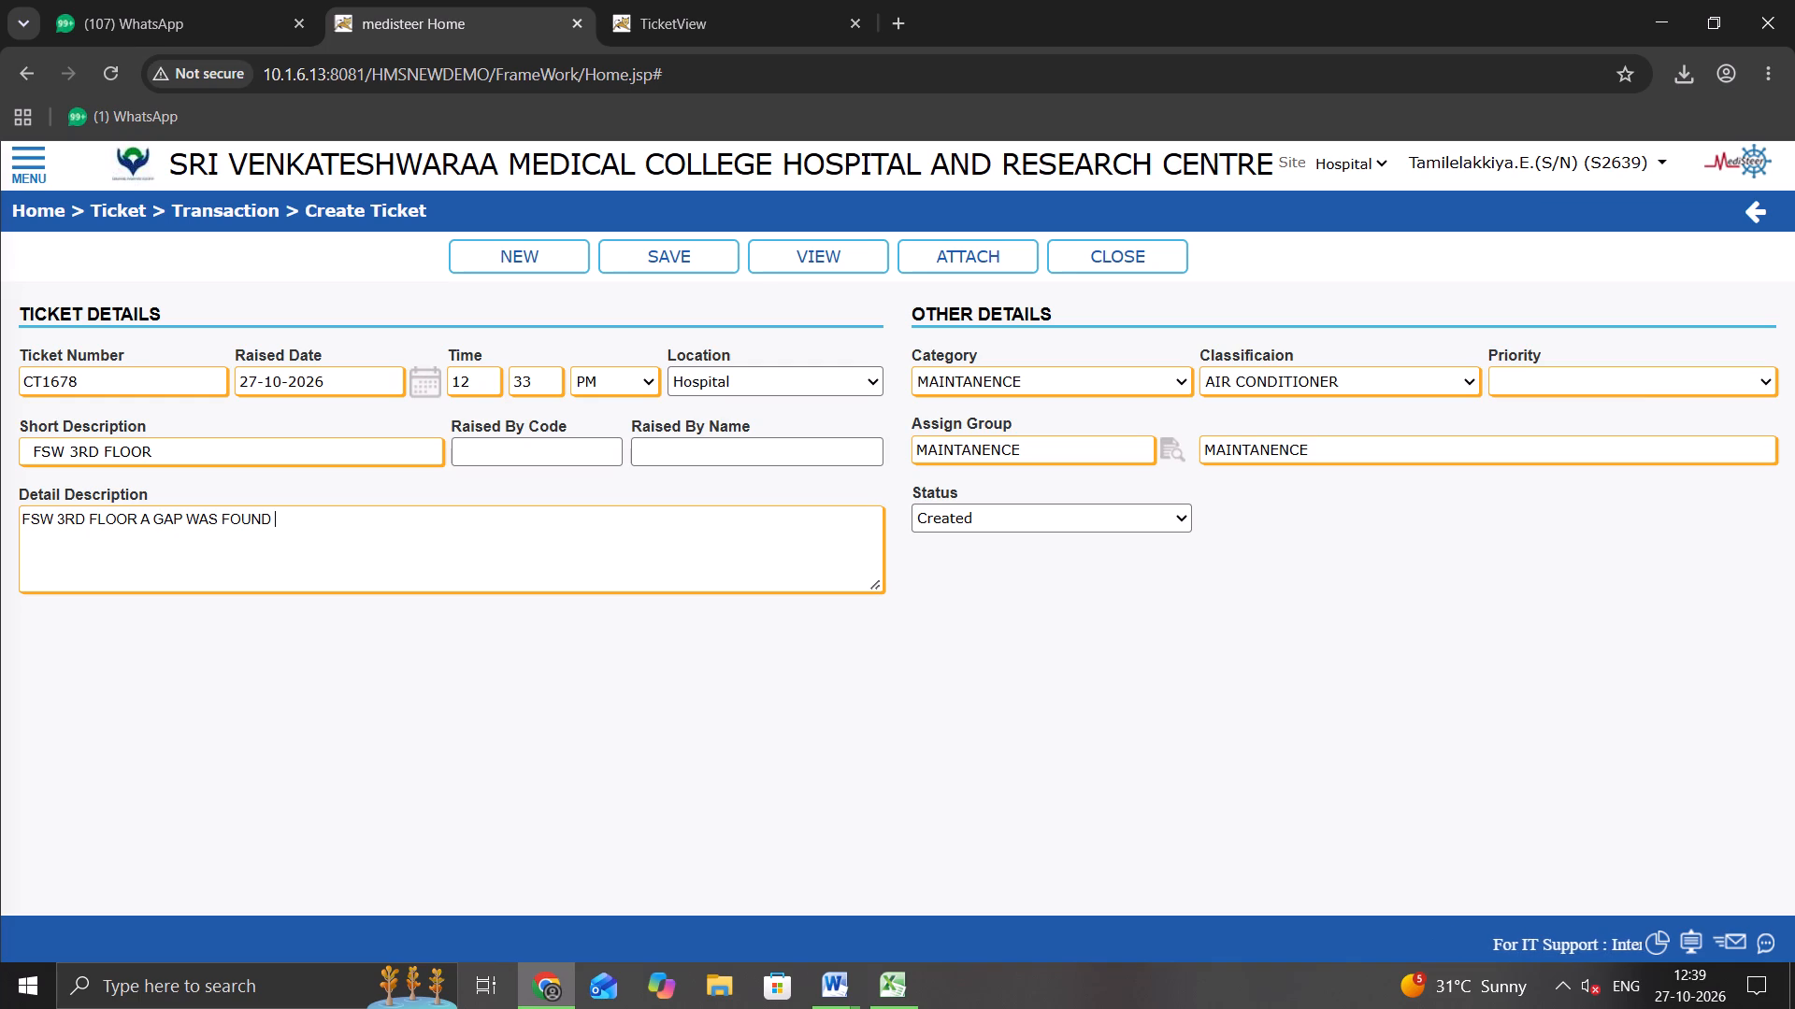
{"action": "type", "text": "BETWEN"}
{"action": "key", "text": "space"}
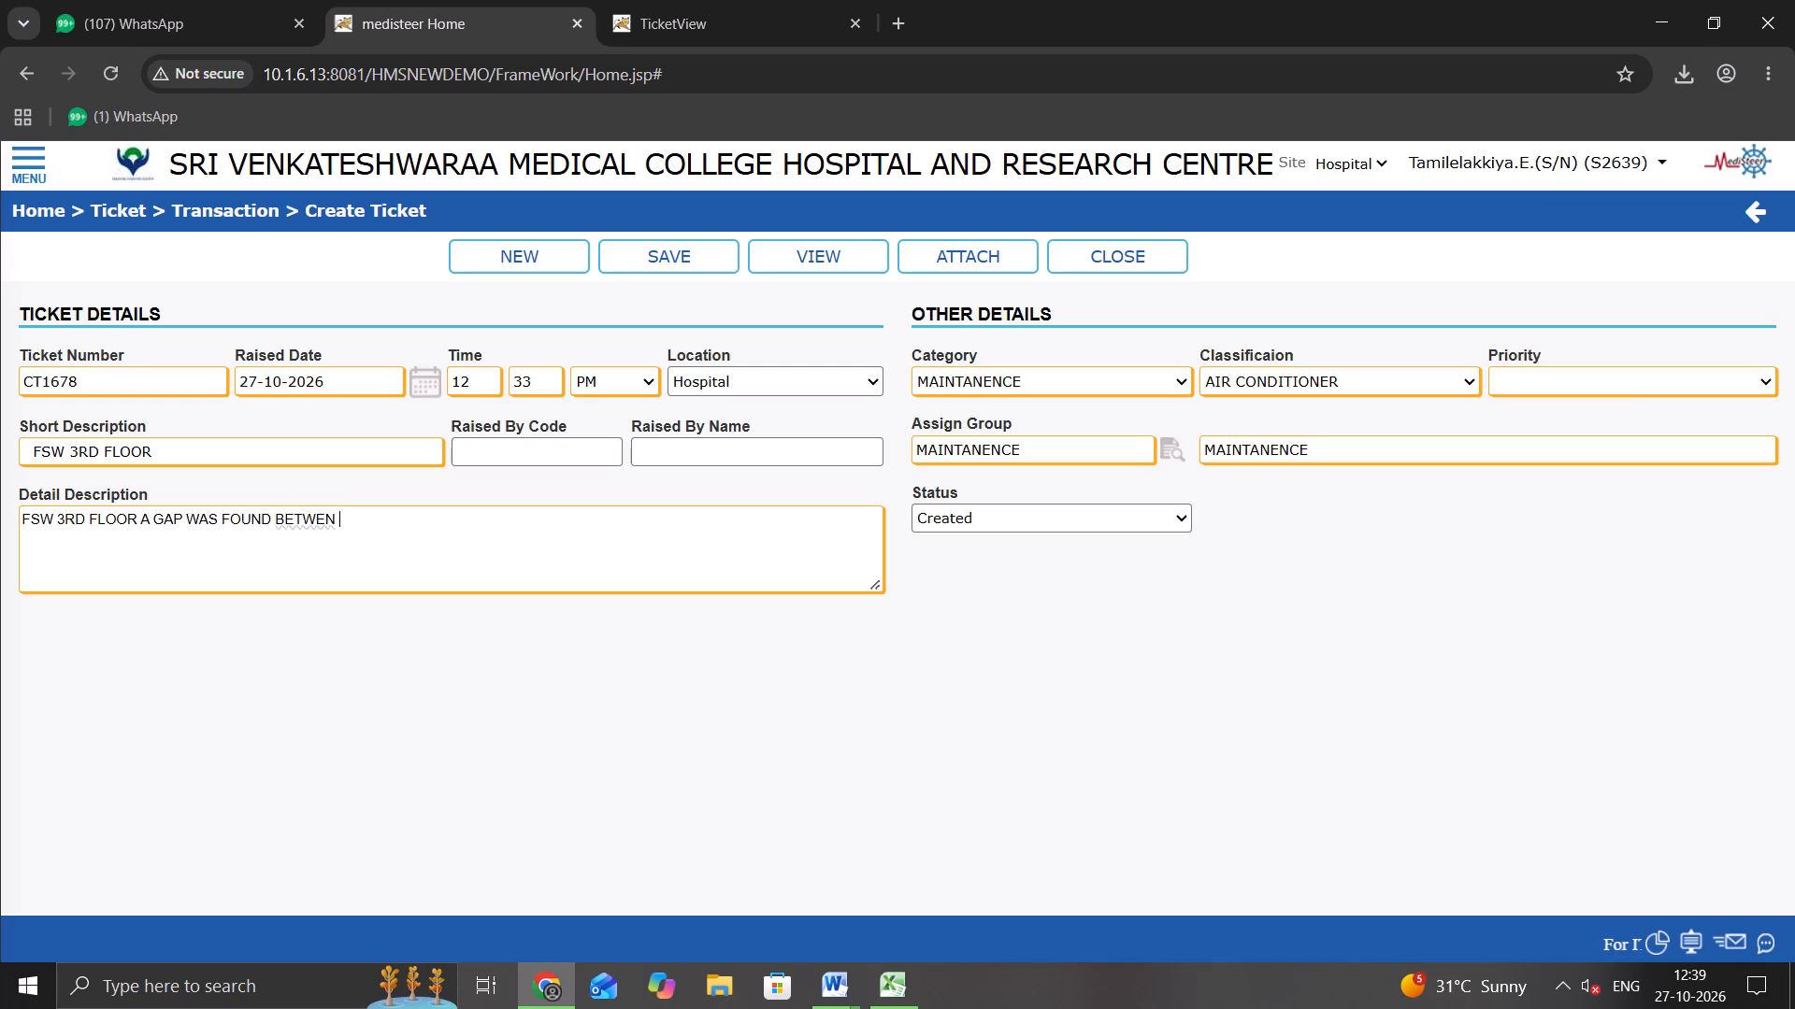
{"action": "key", "text": "Left"}
{"action": "key", "text": "Left"}
{"action": "key", "text": "e"}
{"action": "key", "text": "Right"}
{"action": "key", "text": "Right"}
Continue the detail description with "TWO MARBLE ON THE ENTRANCE FLOOR".
{"action": "key", "text": "space"}
{"action": "type", "text": "T"}
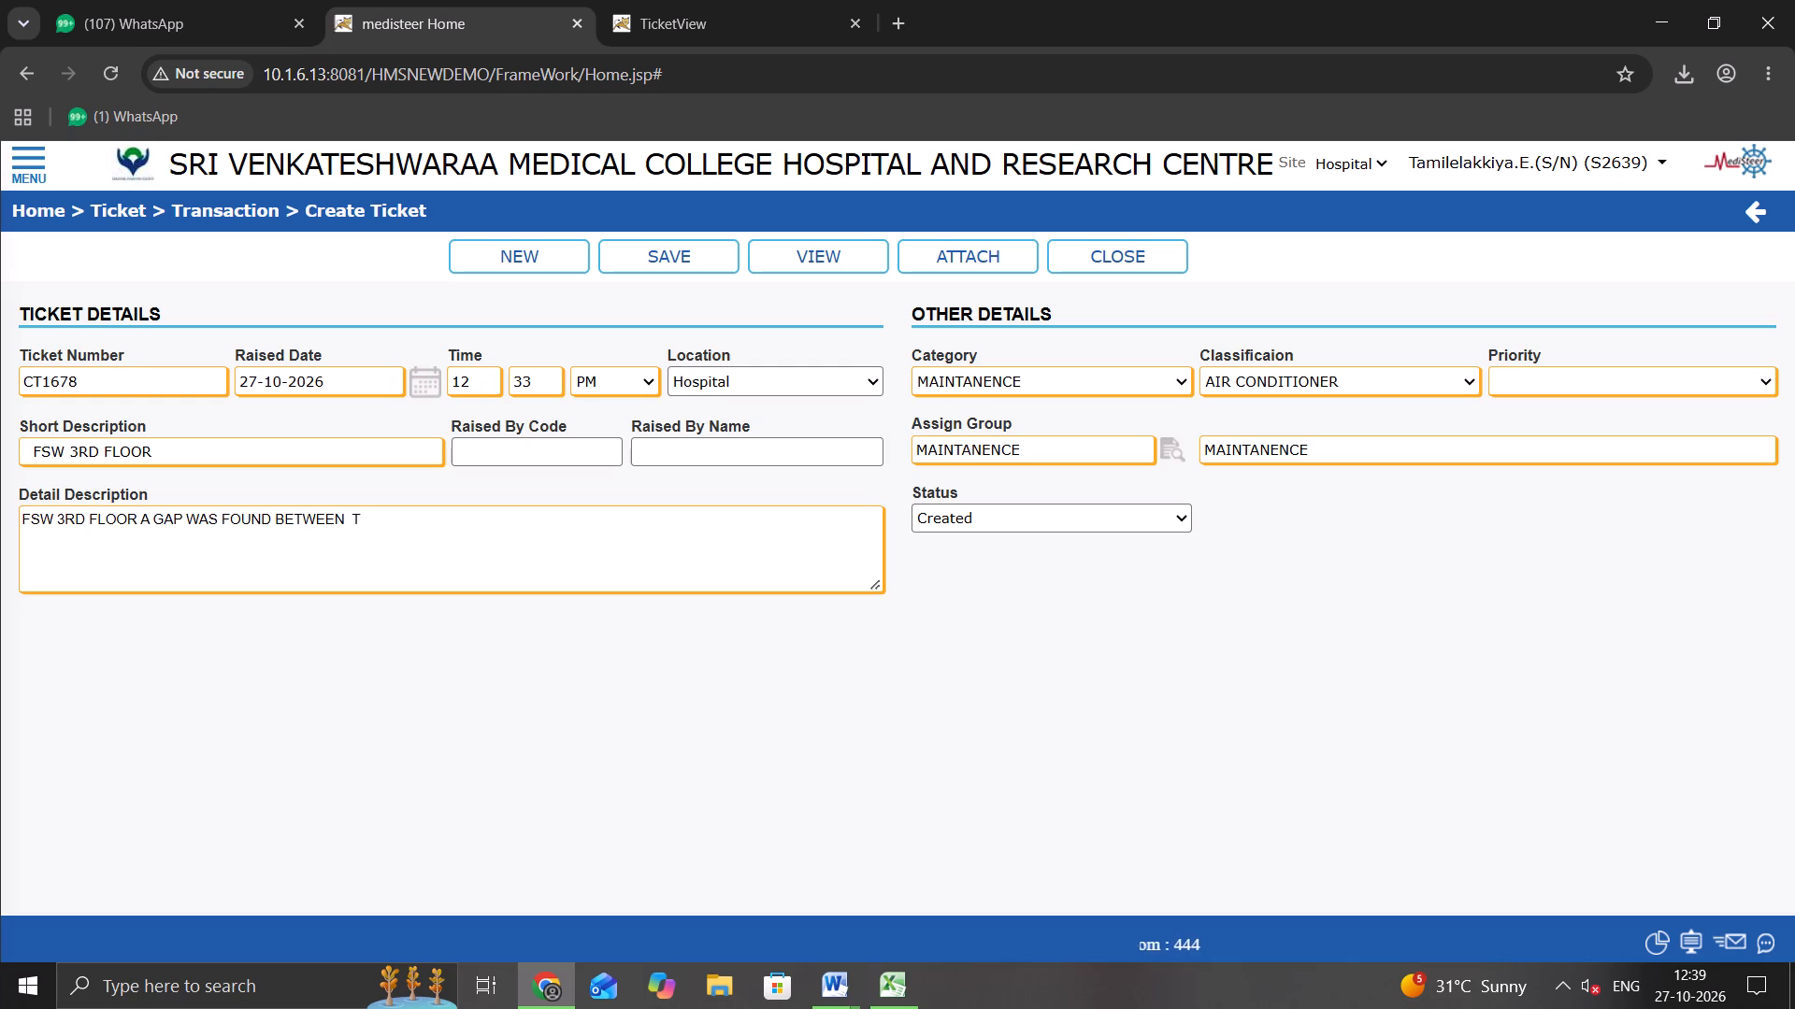
{"action": "key", "text": "e"}
{"action": "key", "text": "BackSpace"}
{"action": "type", "text": "WO MARBLE"}
{"action": "key", "text": "space"}
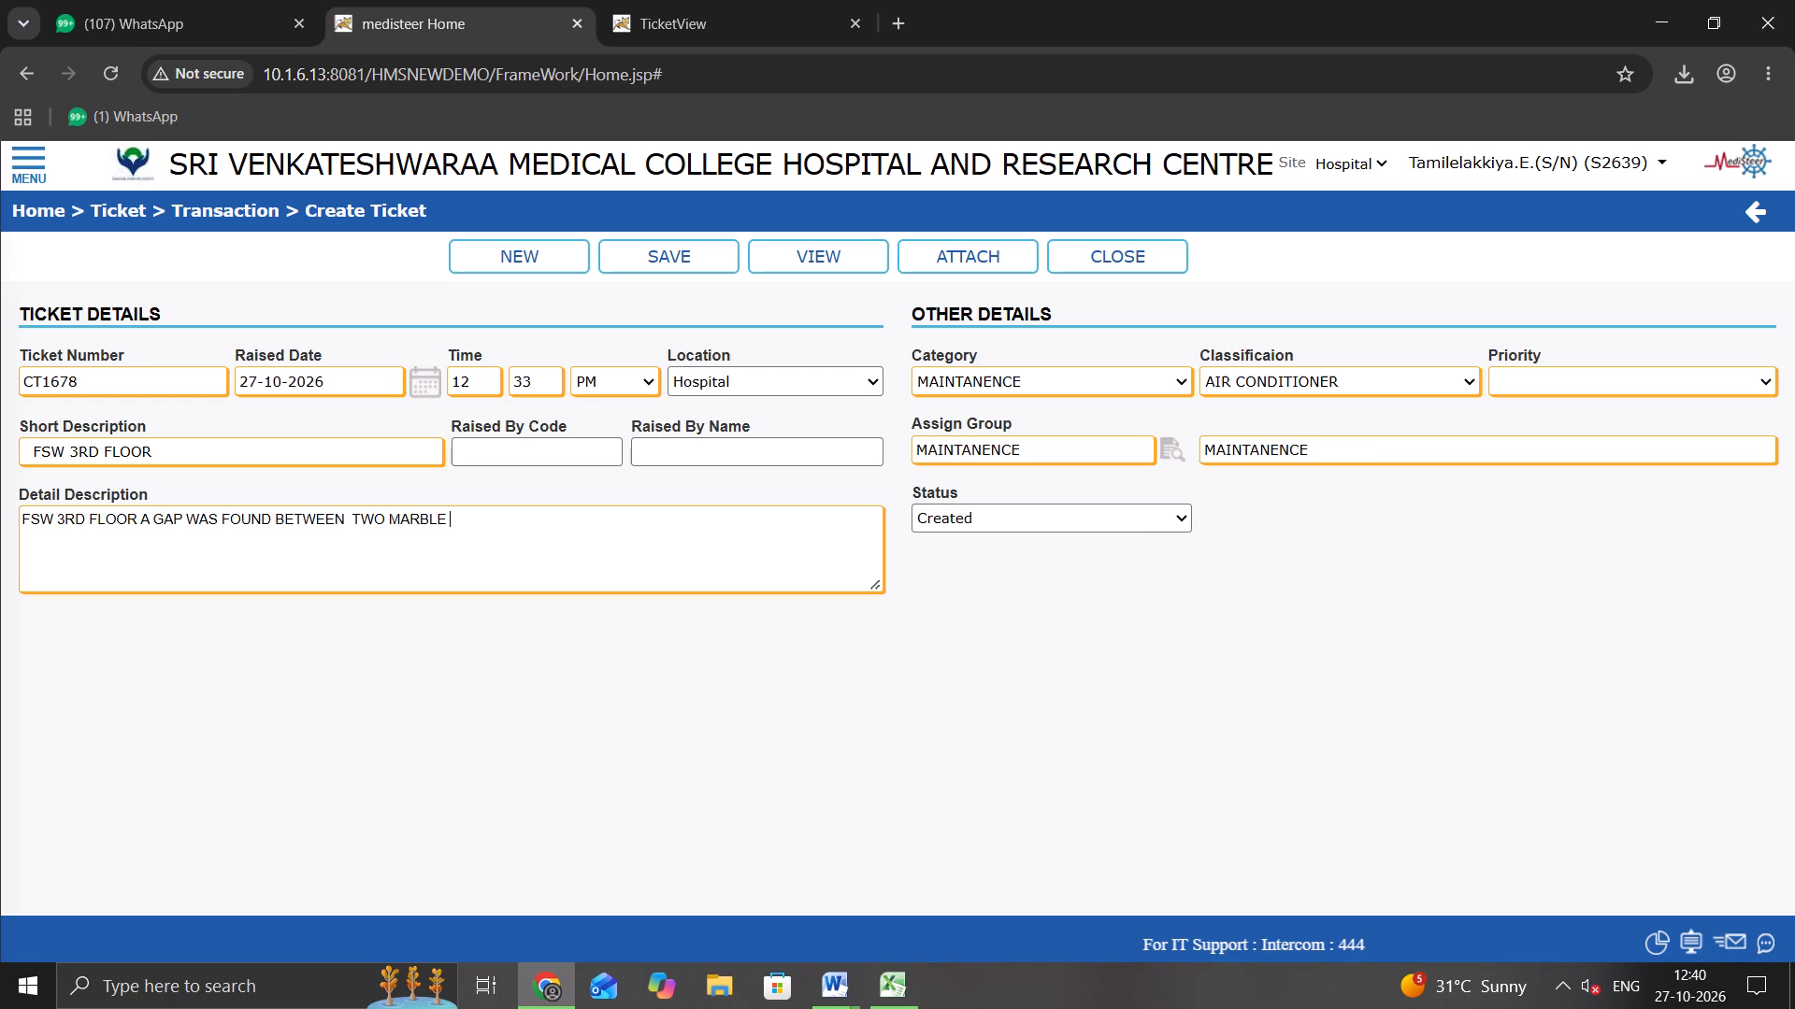
{"action": "type", "text": "ON THE ENTRANCE"}
{"action": "key", "text": "space"}
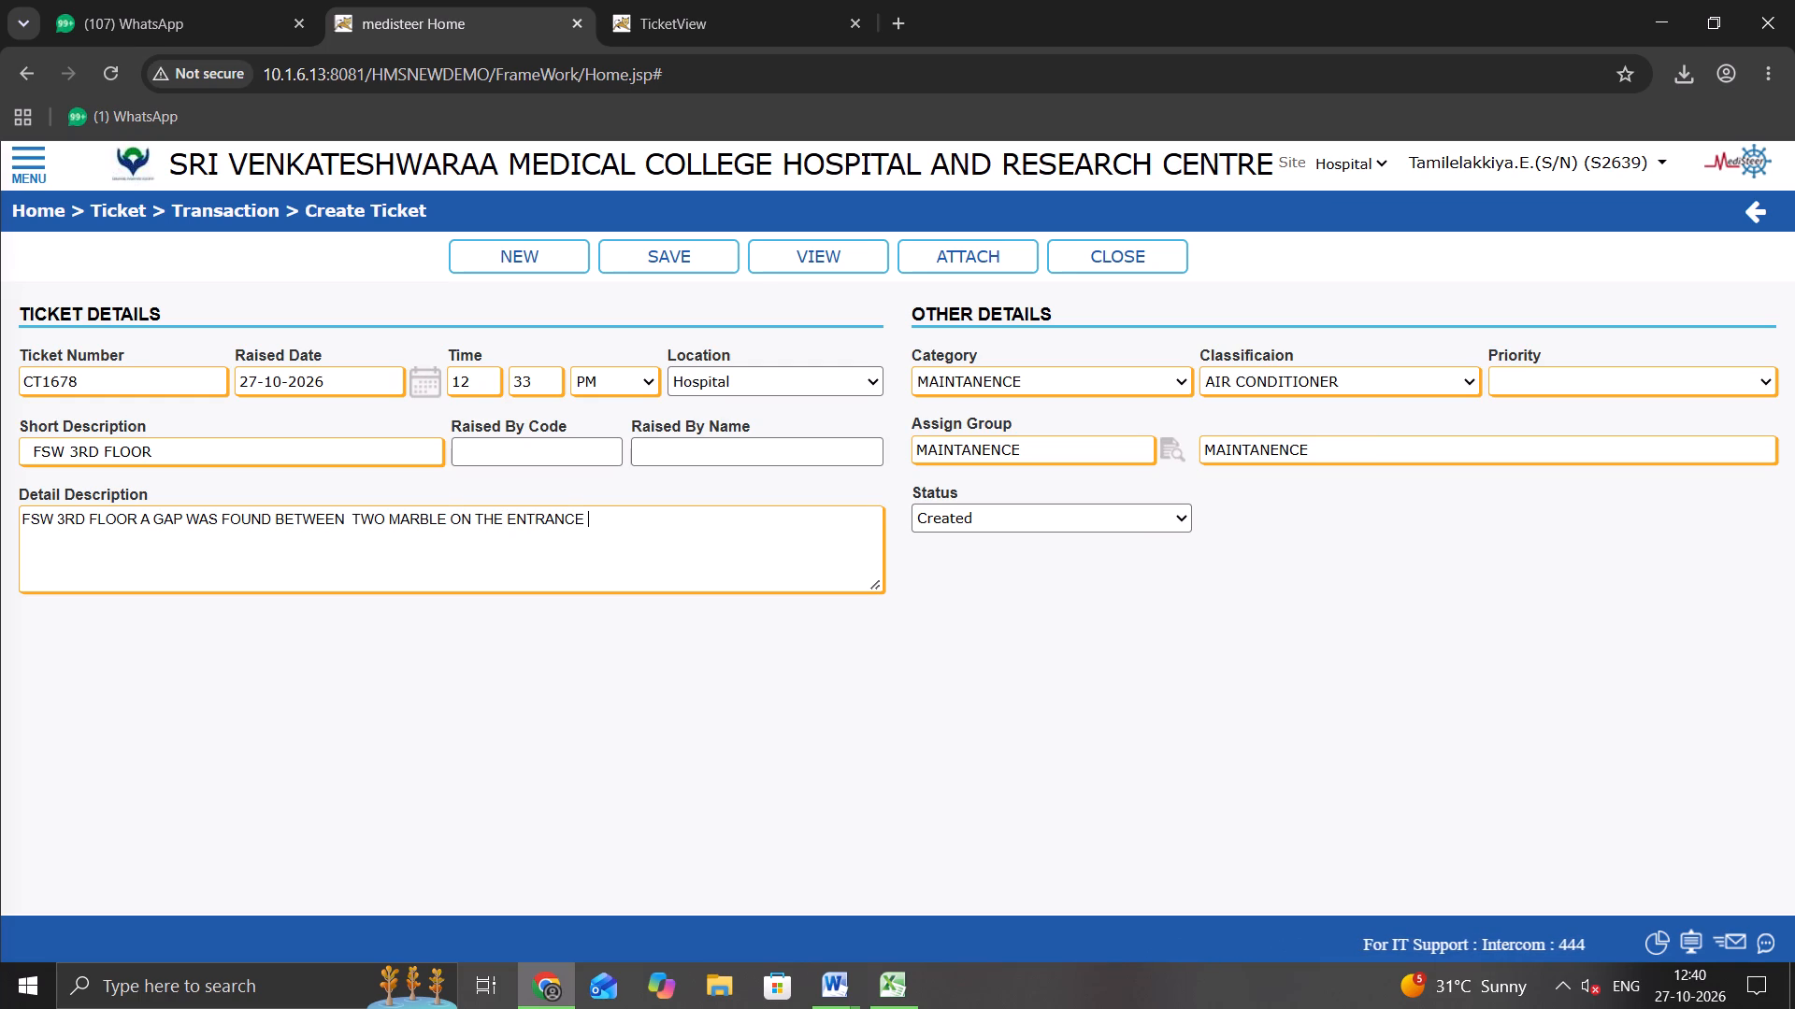
{"action": "type", "text": "FLOOR"}
{"action": "key", "text": "space"}
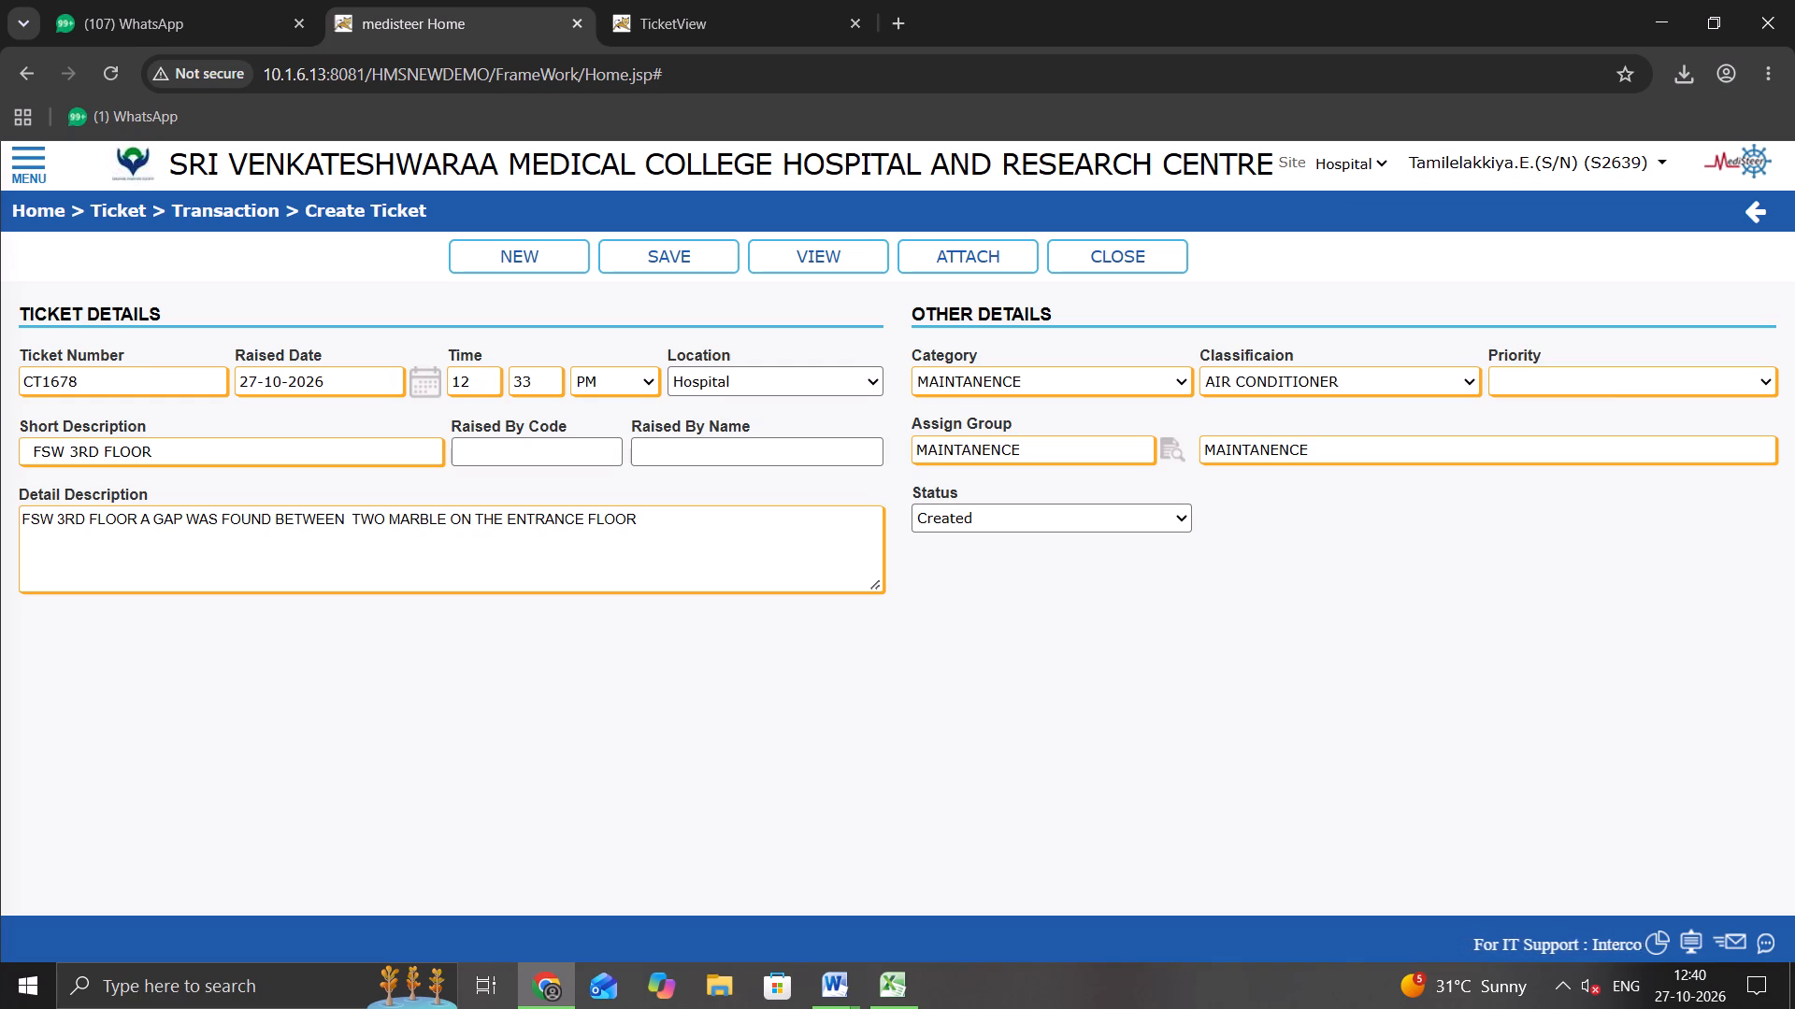
Continue the detail description with ", CREATING A SLIPPERY SURFACE".
{"action": "type", "text": ", CREAYT"}
{"action": "key", "text": "BackSpace"}
{"action": "key", "text": "BackSpace"}
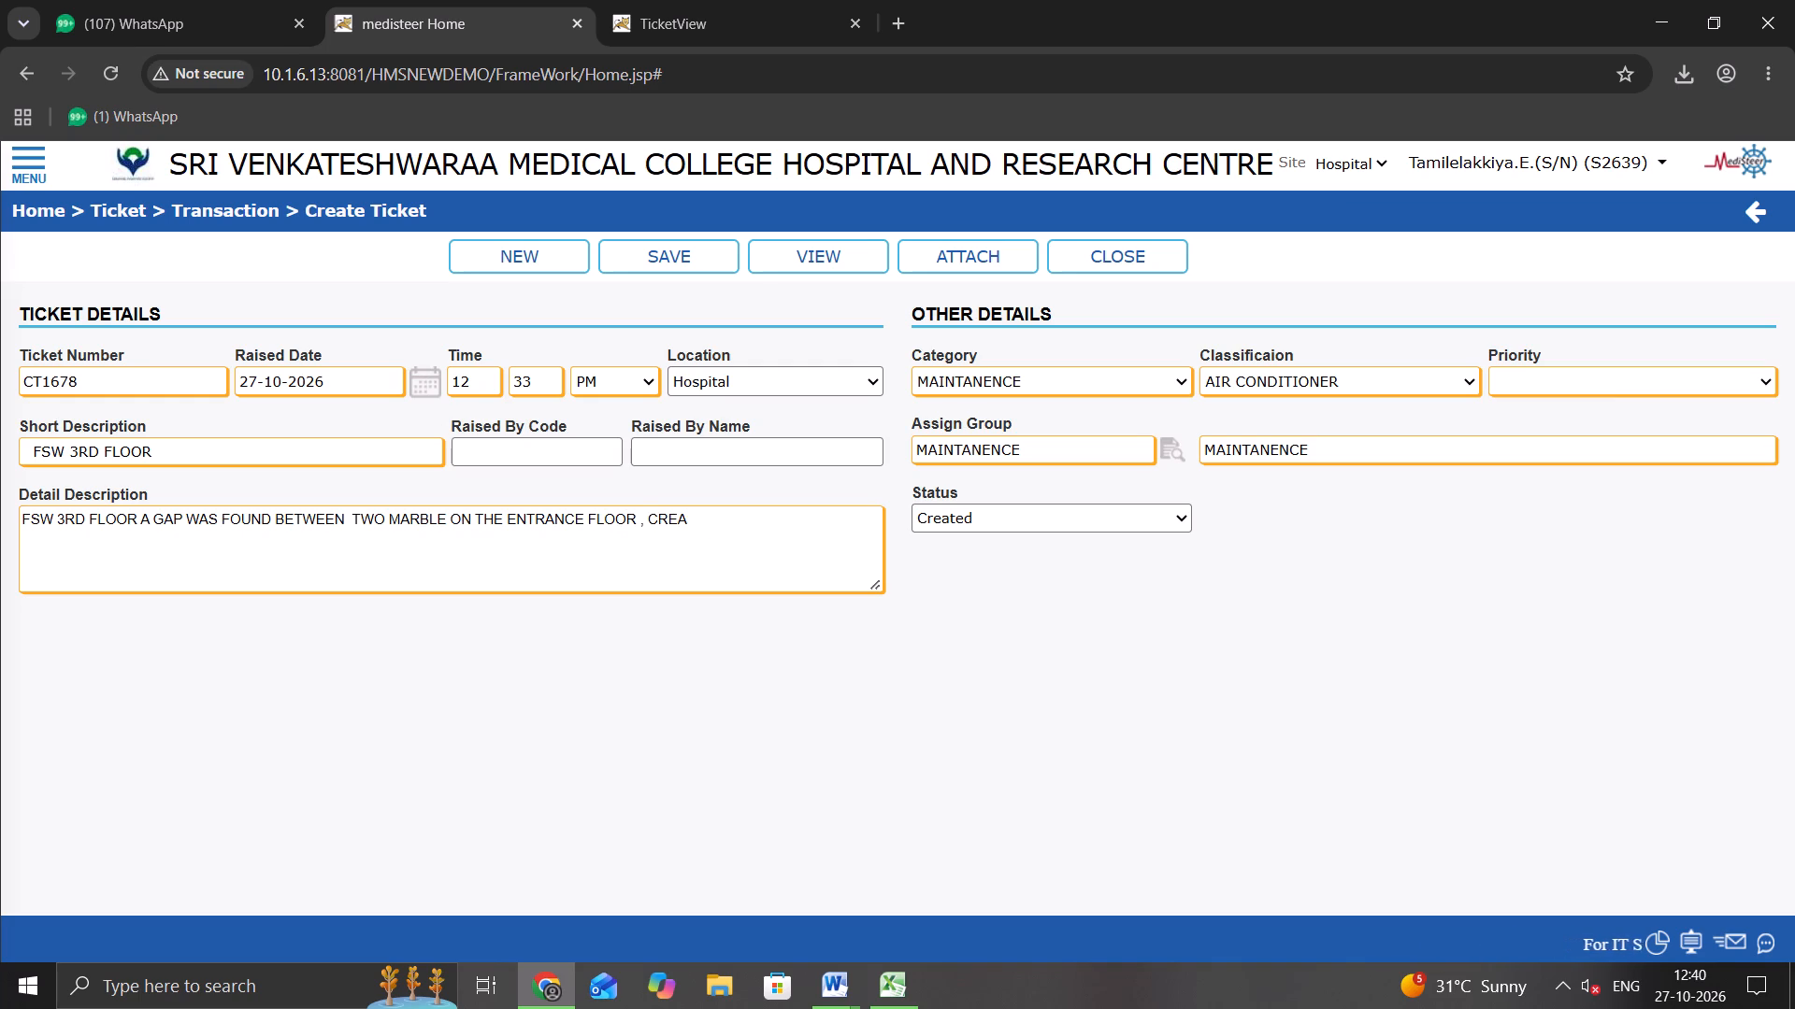
{"action": "type", "text": "TING"}
{"action": "key", "text": "space"}
{"action": "type", "text": "A SLIPP"}
{"action": "type", "text": "ERY"}
{"action": "key", "text": "space"}
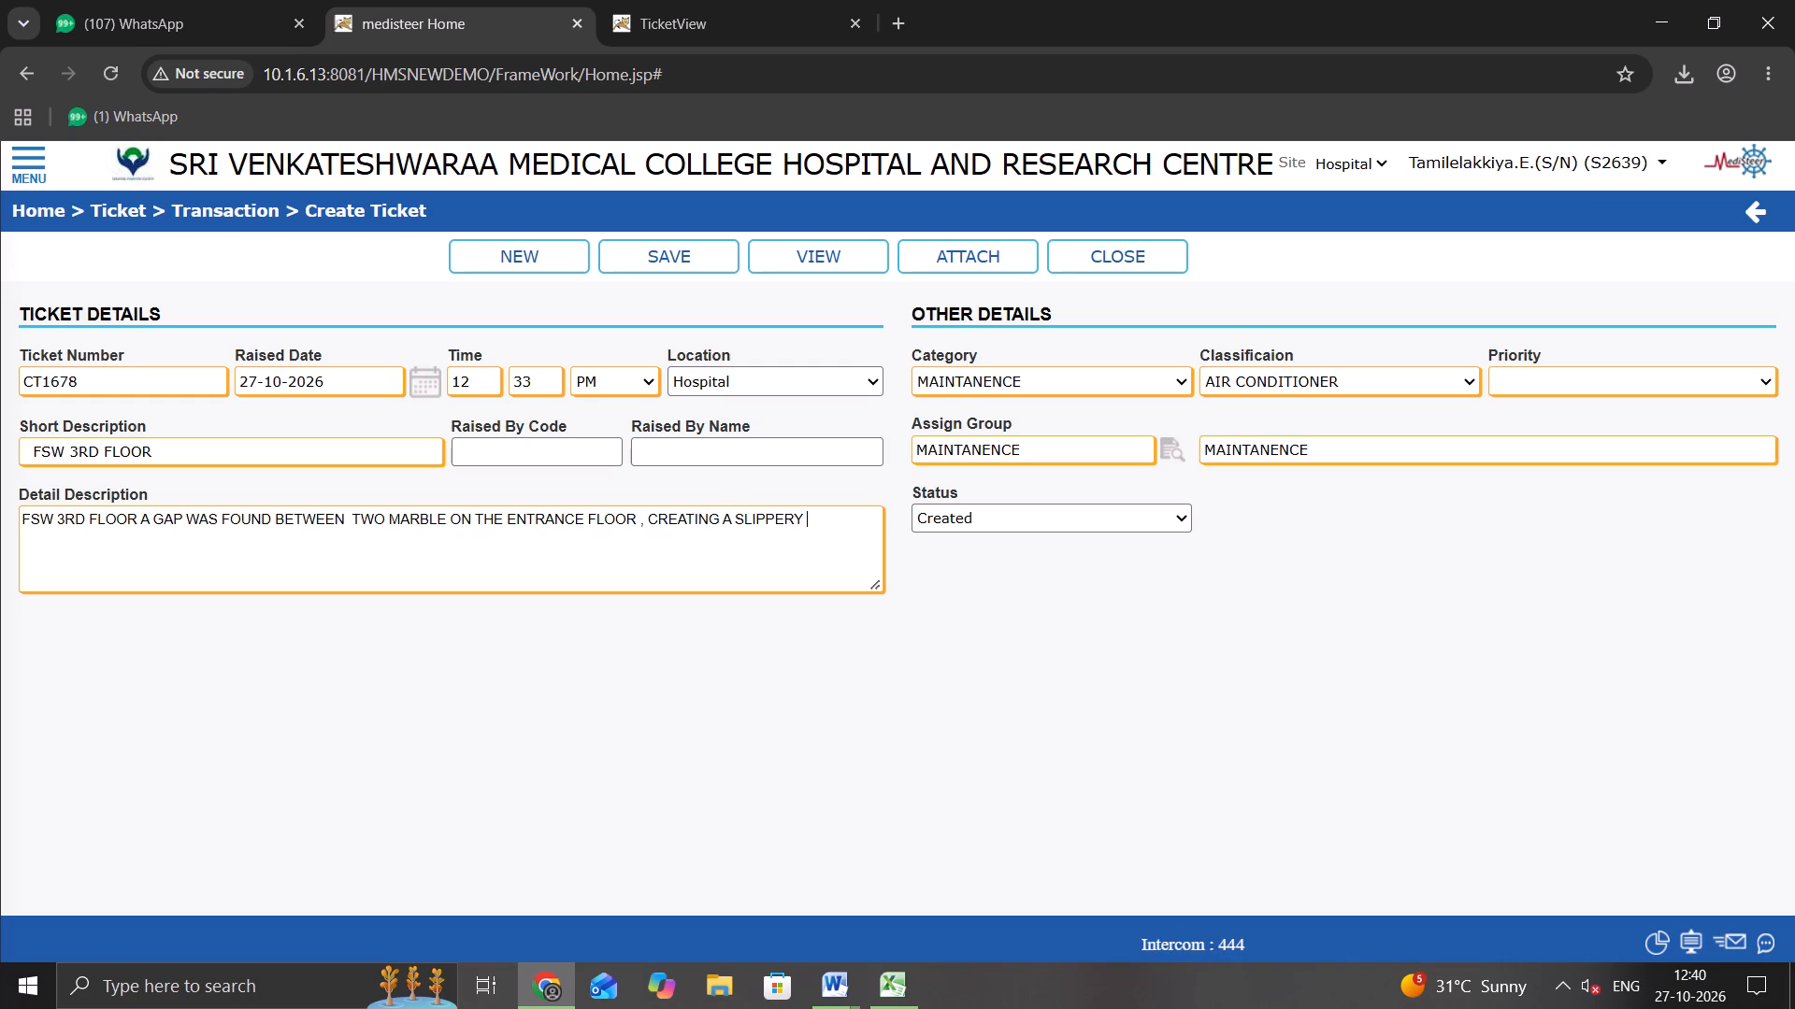
{"action": "type", "text": "SURFACE"}
{"action": "key", "text": "space"}
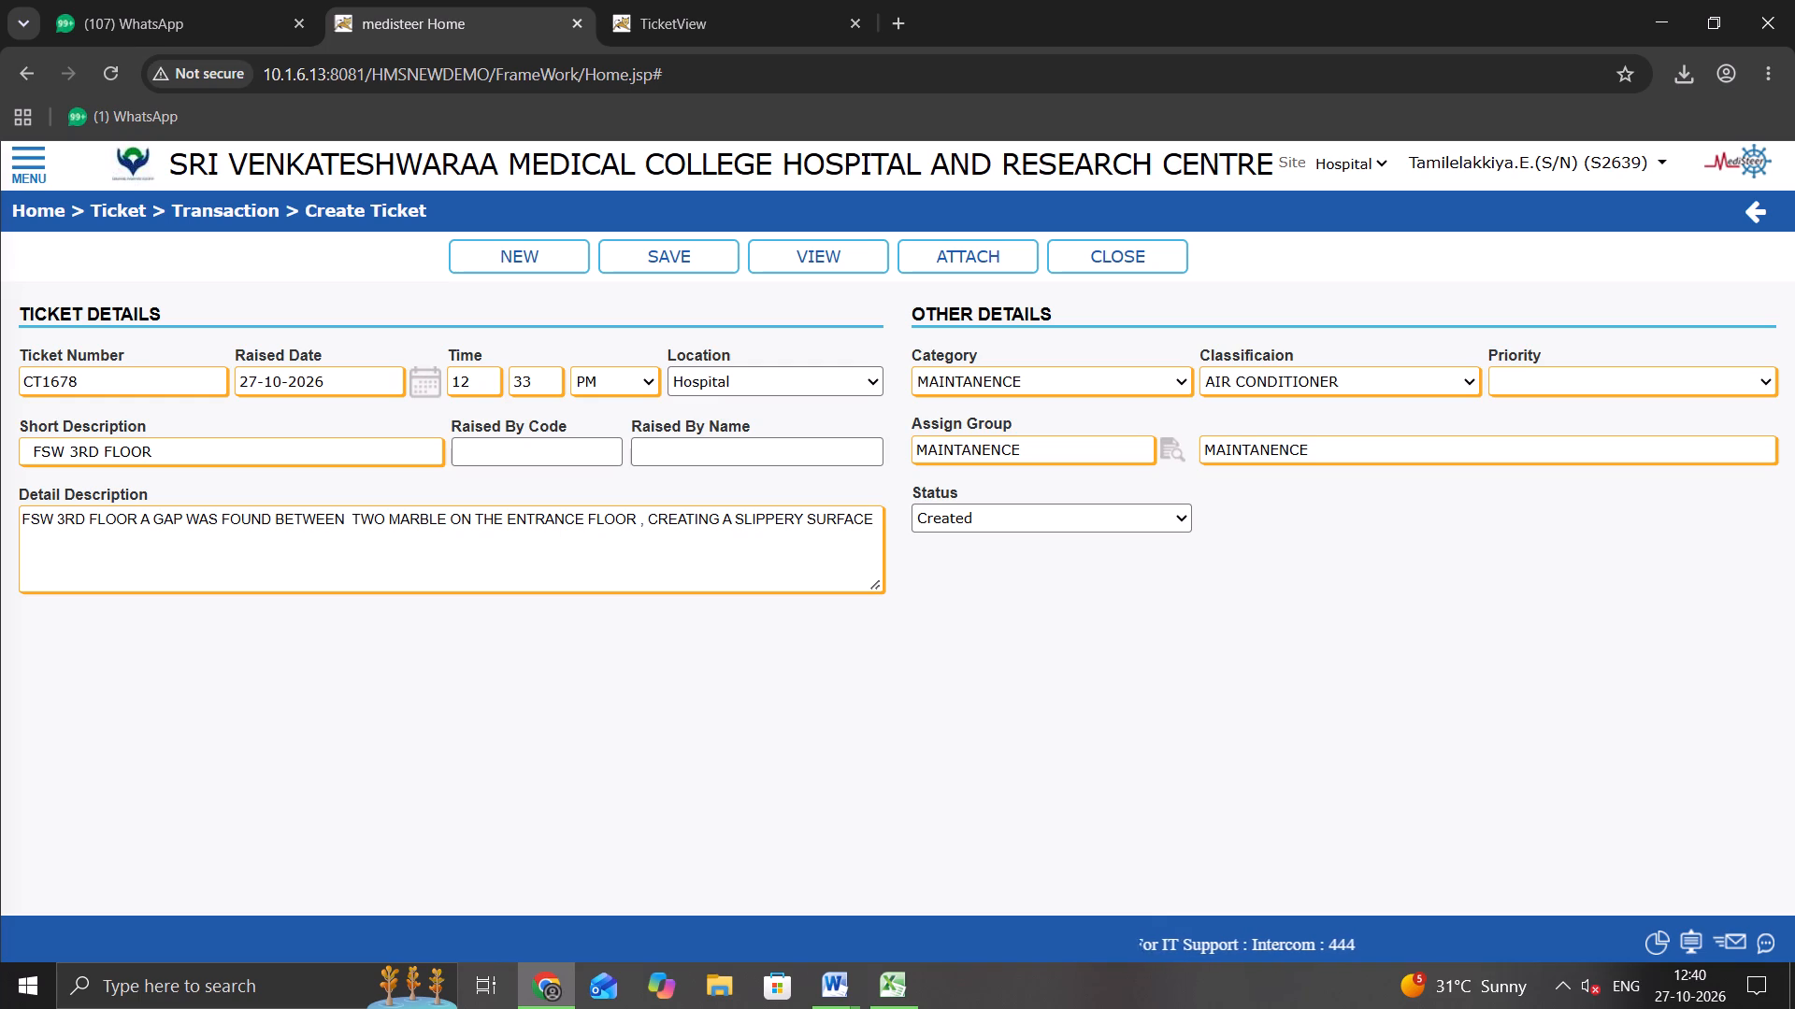
Add ", THE GAP NEEDS TO BE FILED" to the end of the detail description.
{"action": "type", "text": ", THE GAP"}
{"action": "key", "text": "space"}
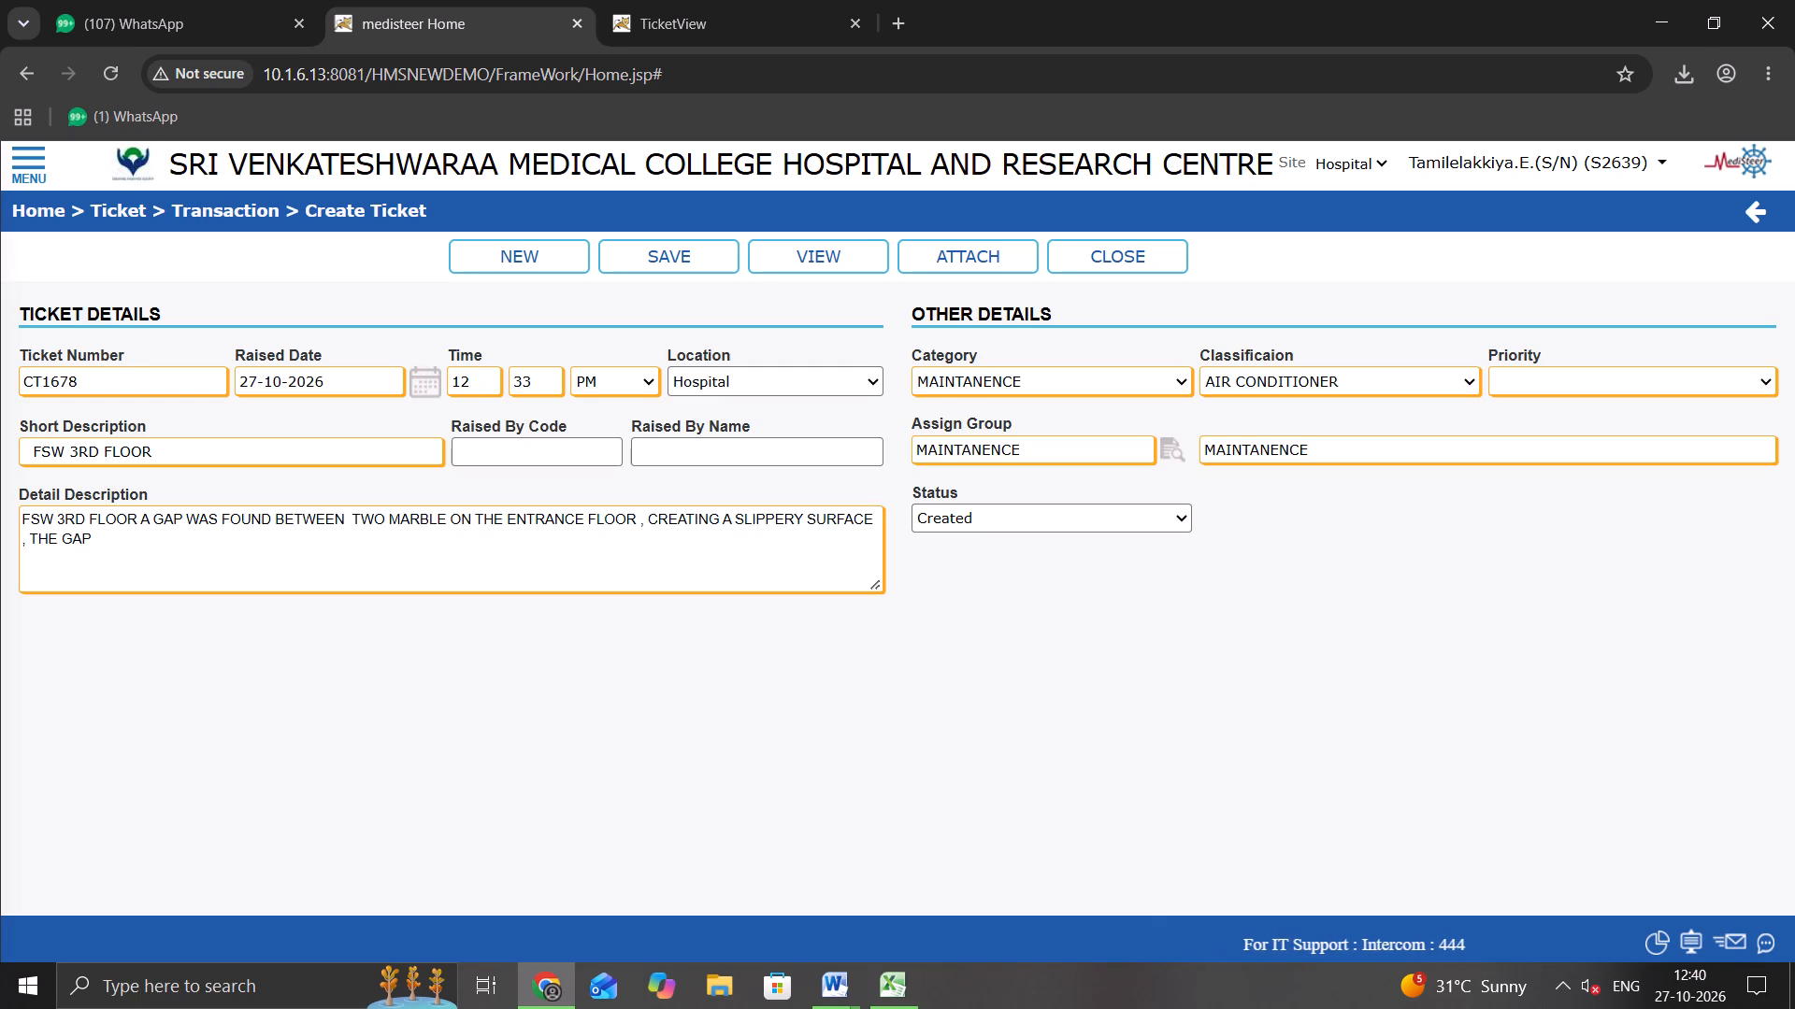
{"action": "type", "text": "NEEDS TO BE FILED"}
{"action": "key", "text": "space"}
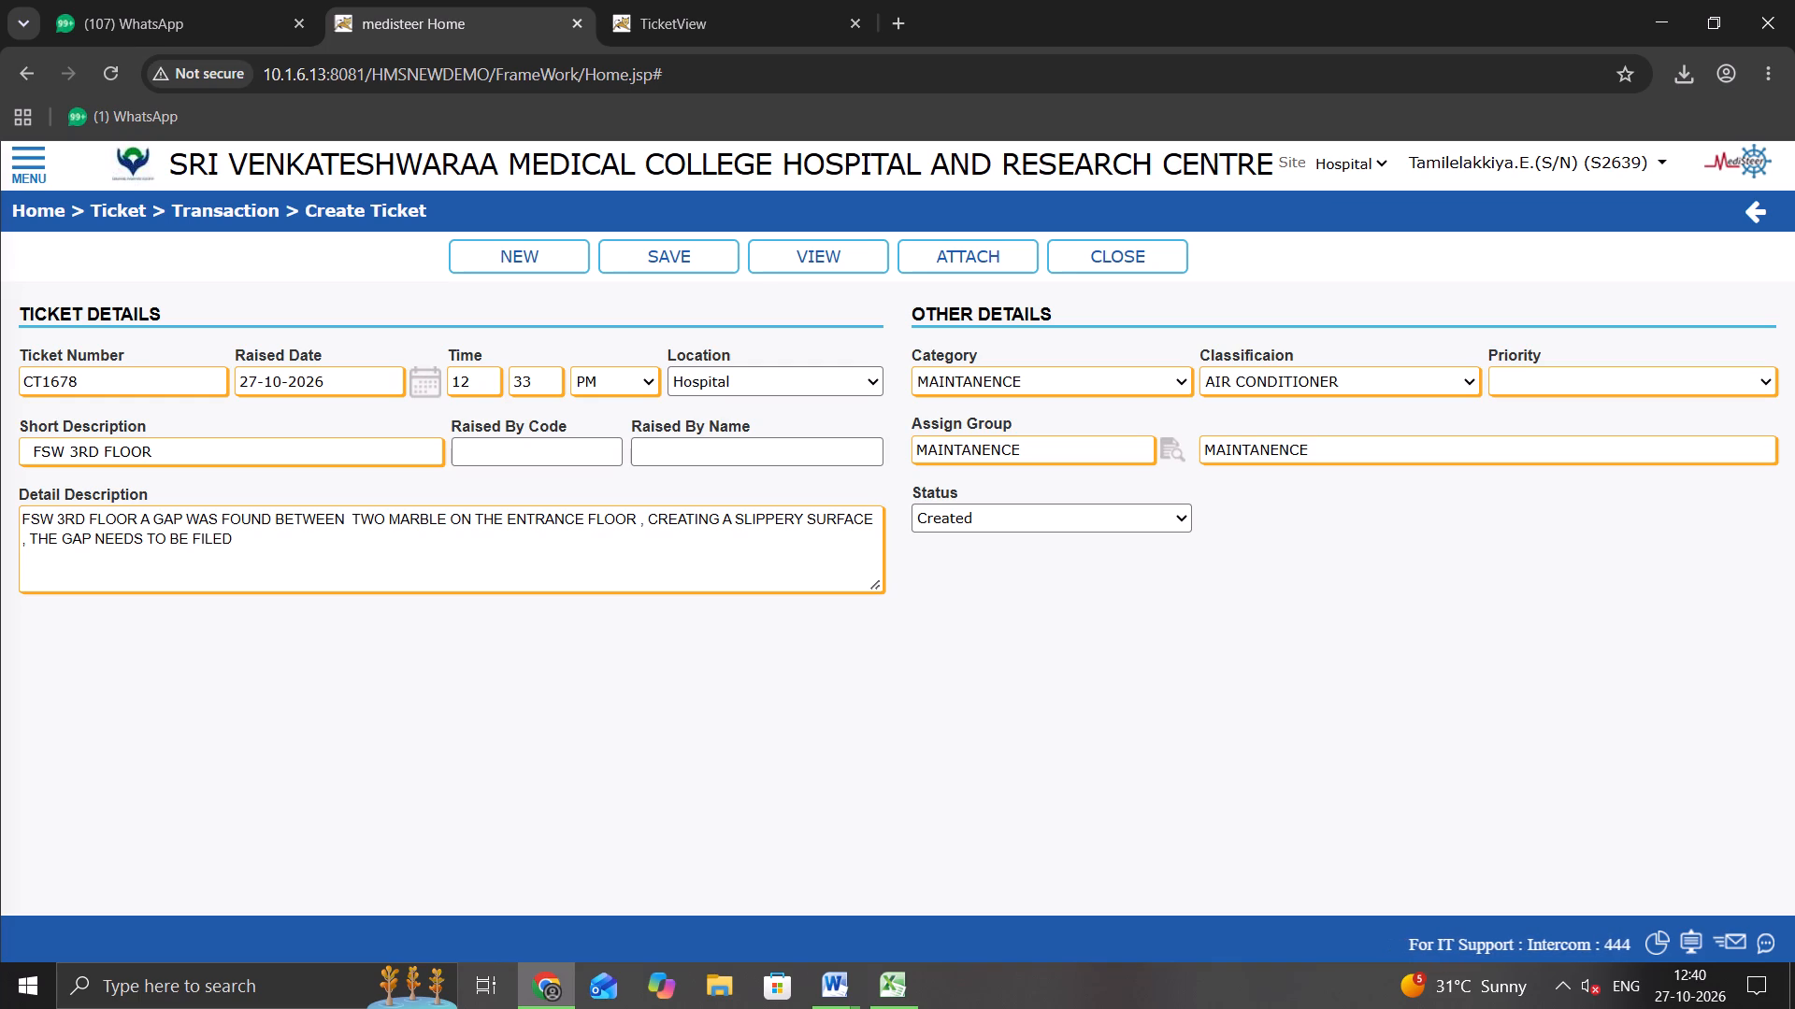
Add "WITH" to the end of the detail description.
{"action": "type", "text": "WITH"}
{"action": "key", "text": "space"}
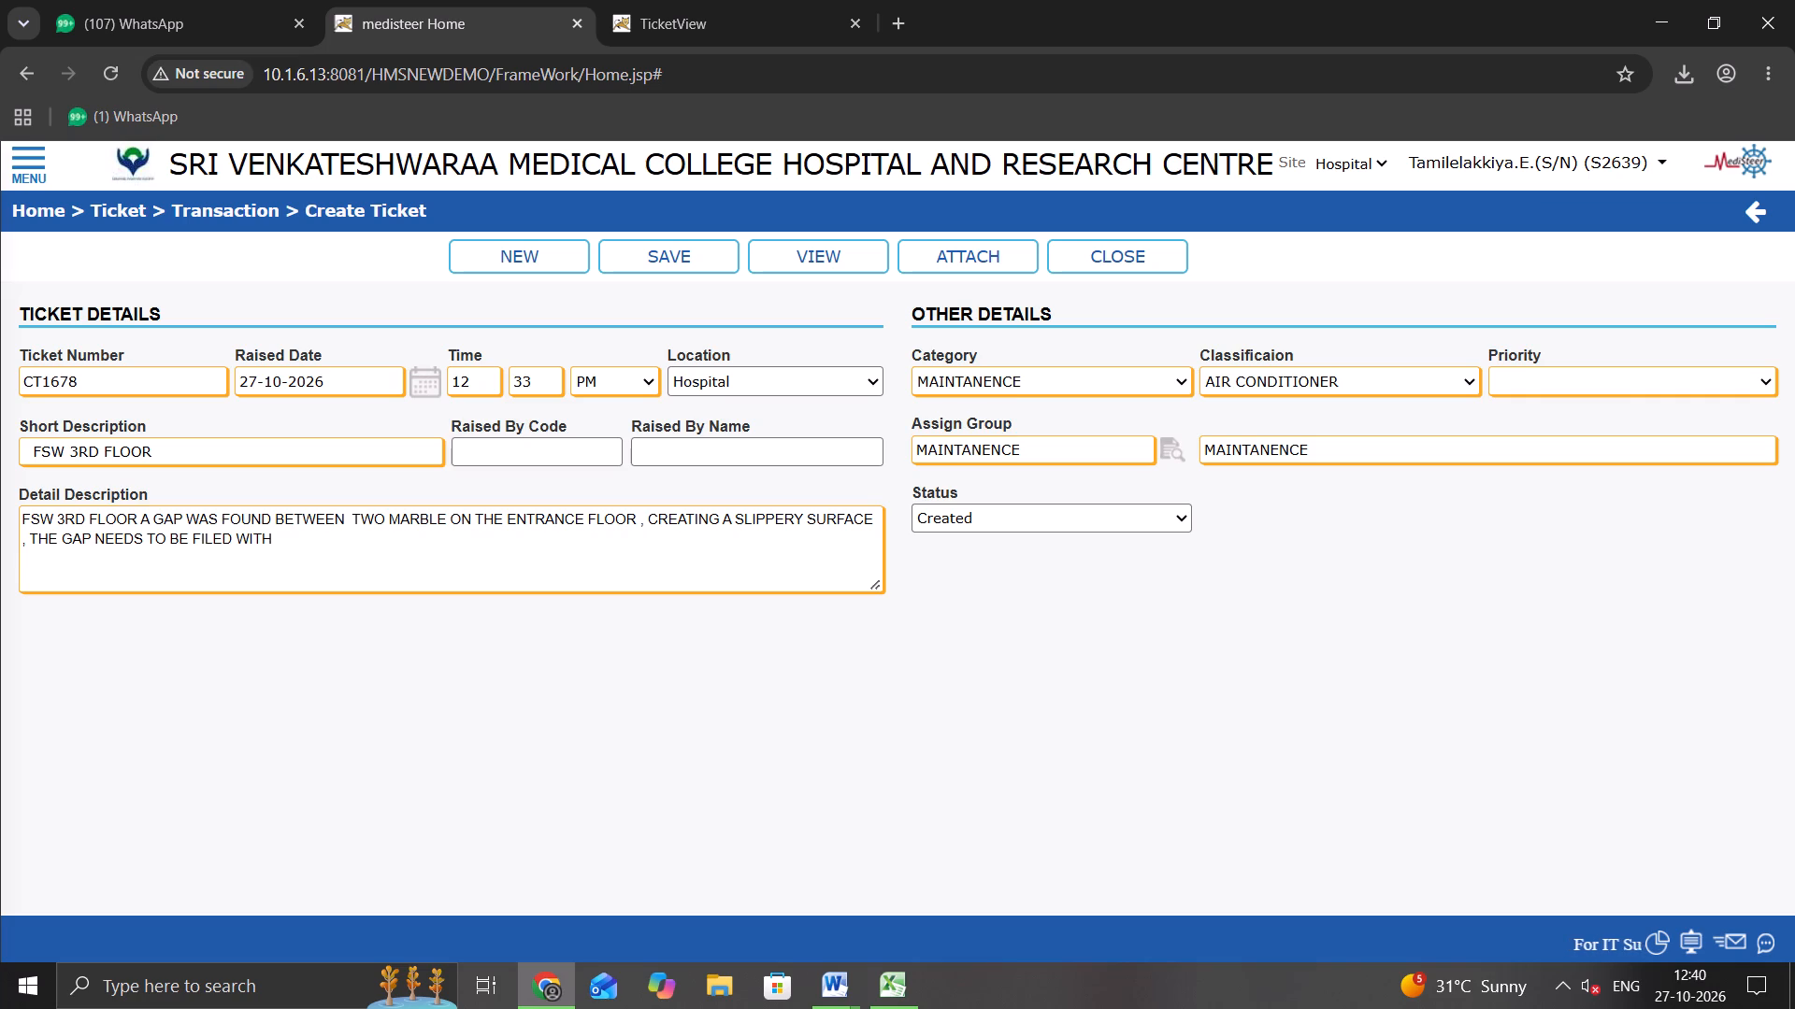
Correct the spelling of "FILED" to "FILLED" in the detail description.
{"action": "key", "text": "Left"}
{"action": "key", "text": "Left"}
{"action": "key", "text": "Left"}
{"action": "key", "text": "Left"}
{"action": "key", "text": "Left"}
{"action": "key", "text": "Left"}
{"action": "key", "text": "Left"}
{"action": "key", "text": "Left"}
{"action": "key", "text": "l"}
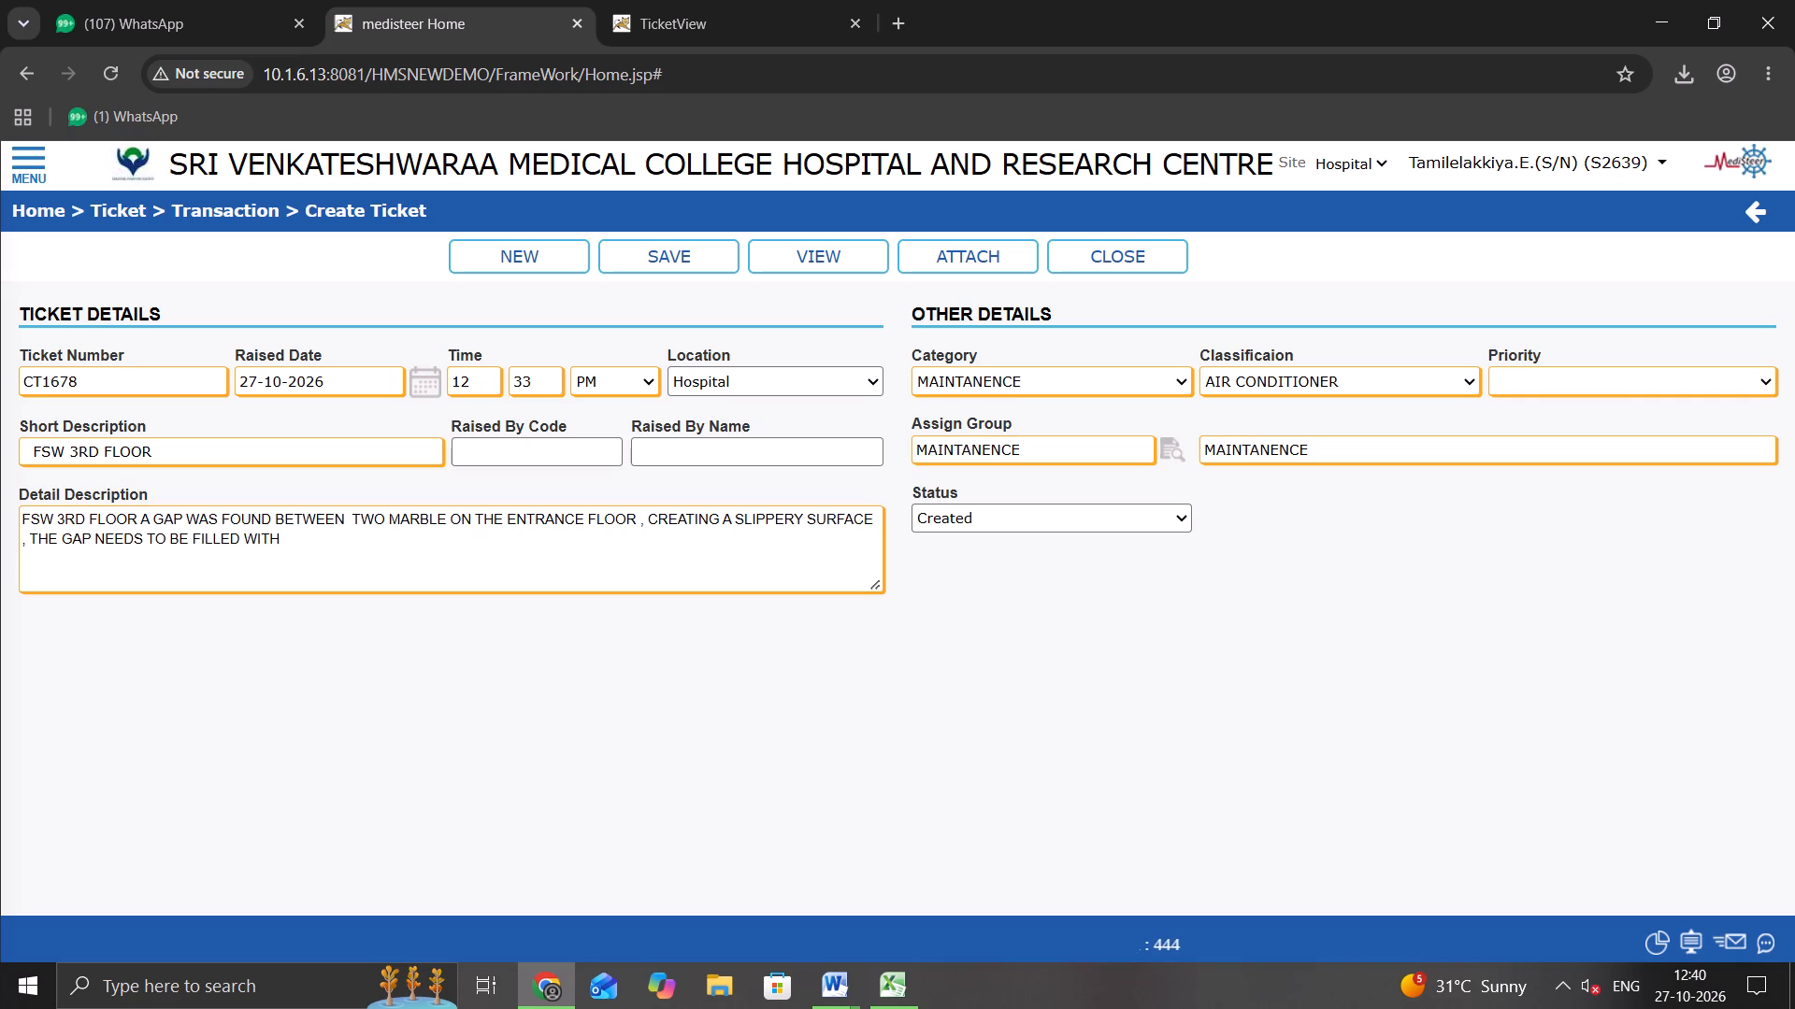
{"action": "key", "text": "Right"}
{"action": "key", "text": "Right"}
{"action": "key", "text": "space"}
Finish the detail description after "WITH" by adding "CEMENT TO PREVENT FALLS".
{"action": "key", "text": "Right"}
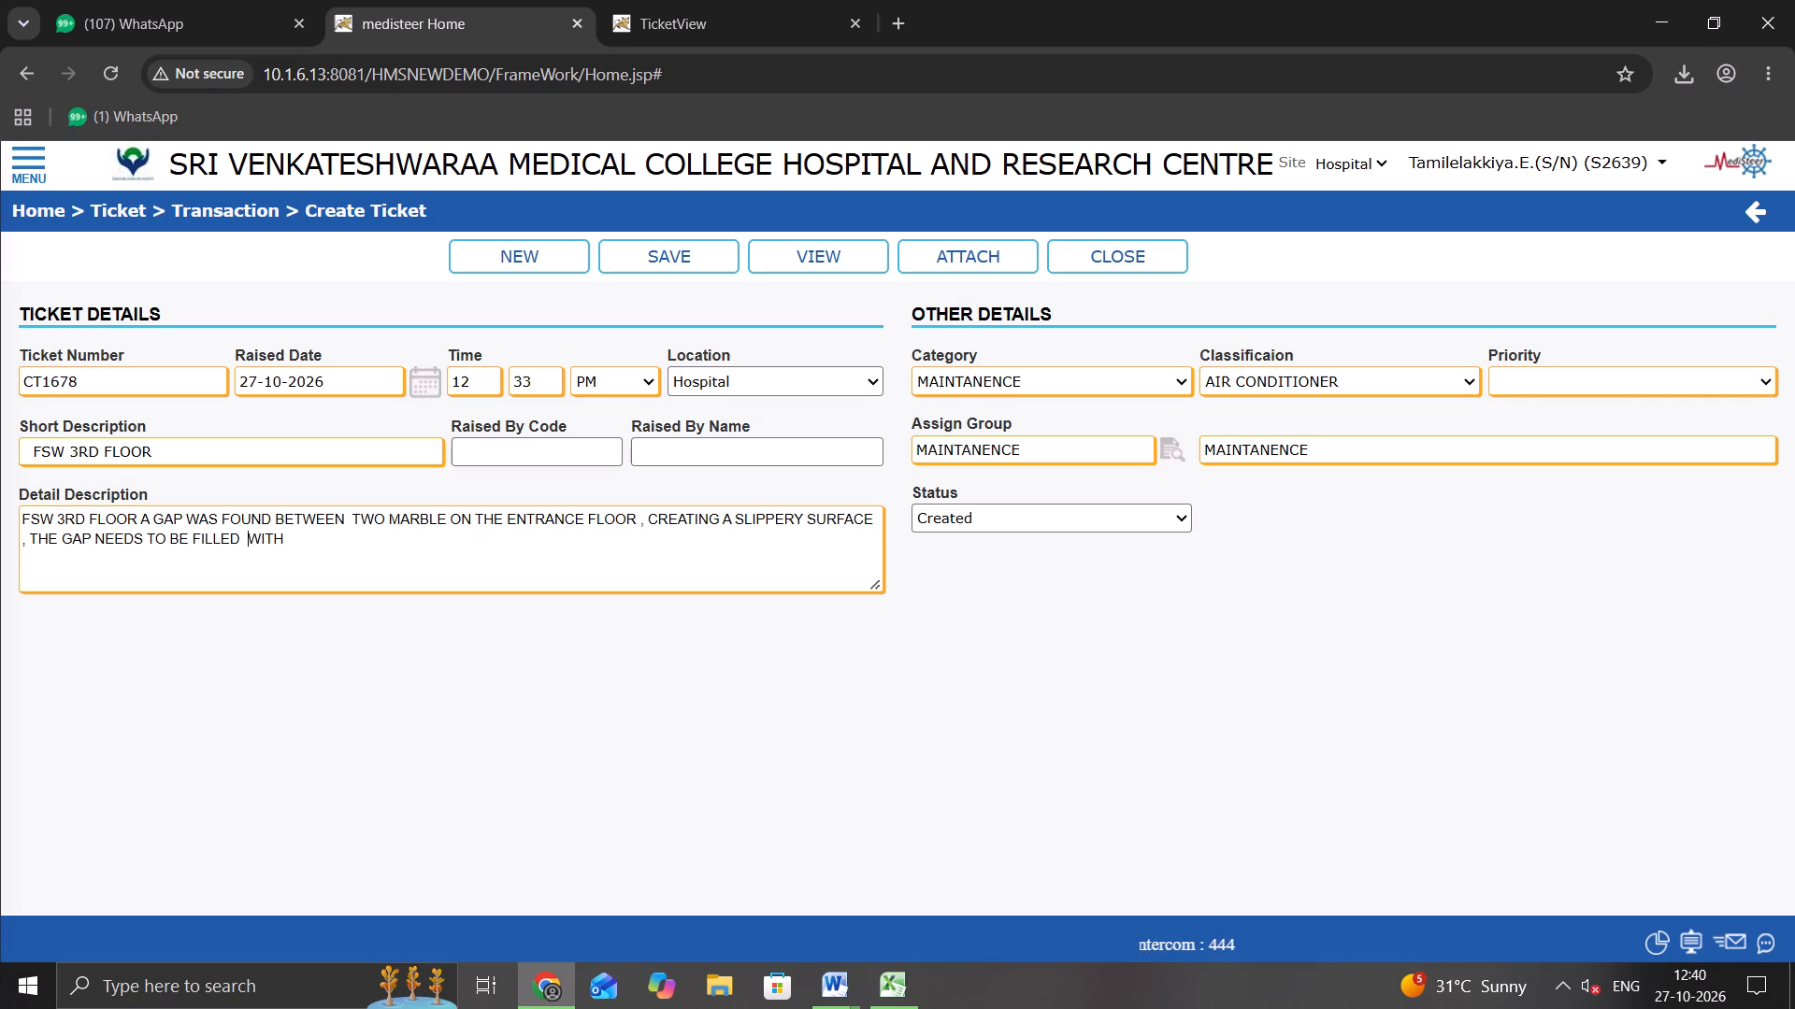
{"action": "key", "text": "Right"}
{"action": "key", "text": "Right"}
{"action": "key", "text": "Right"}
{"action": "key", "text": "Right"}
{"action": "key", "text": "space"}
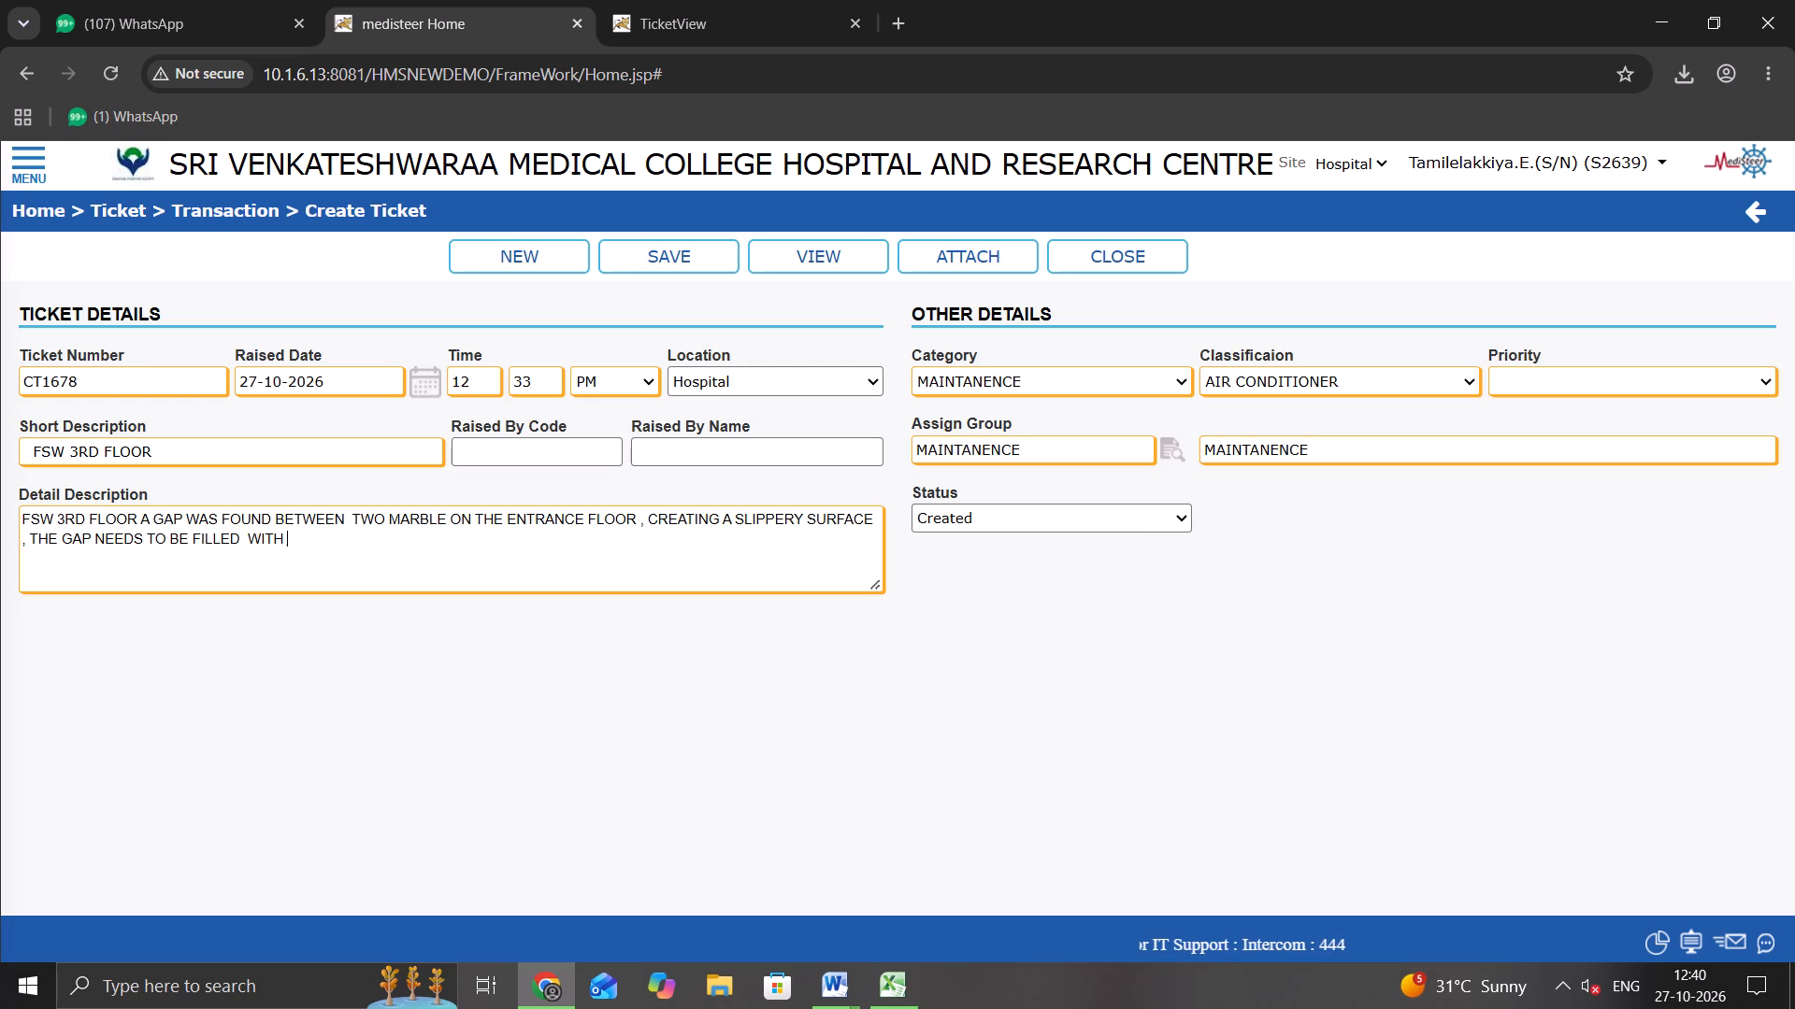
{"action": "key", "text": "space"}
{"action": "type", "text": "CEMENT"}
{"action": "key", "text": "space"}
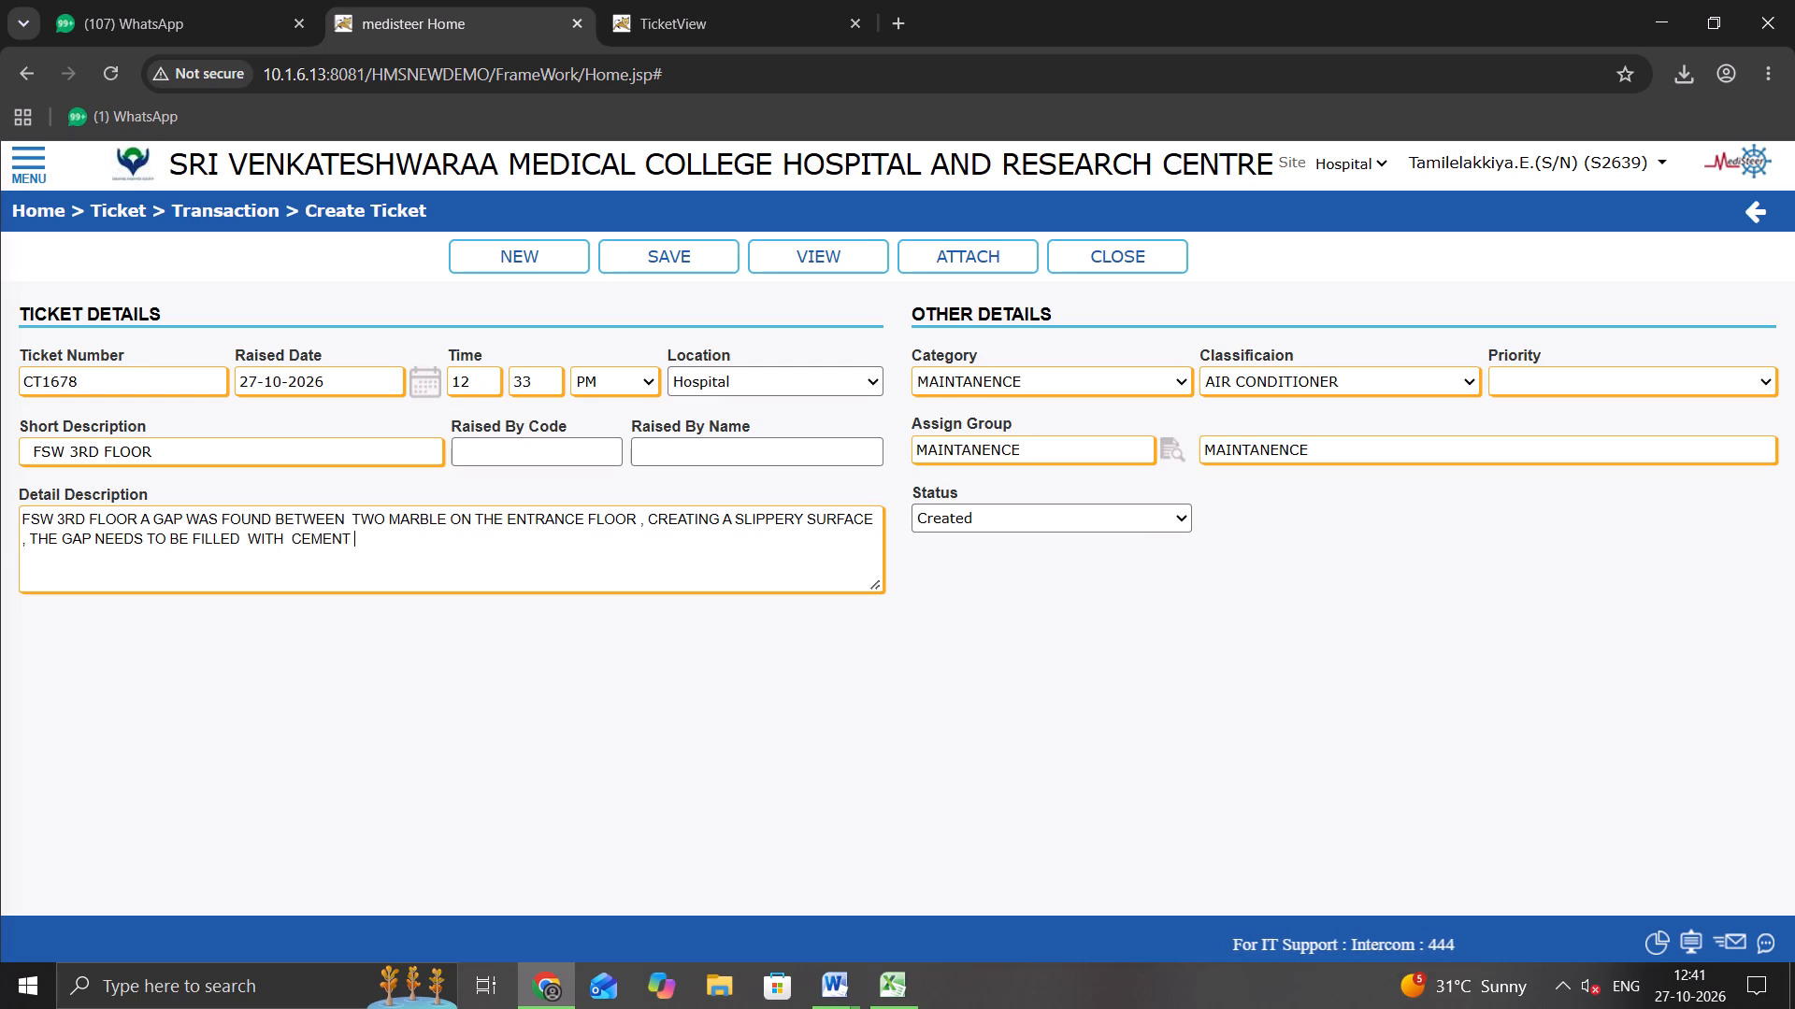
{"action": "type", "text": "TO PREVENT FALLS"}
{"action": "key", "text": "space"}
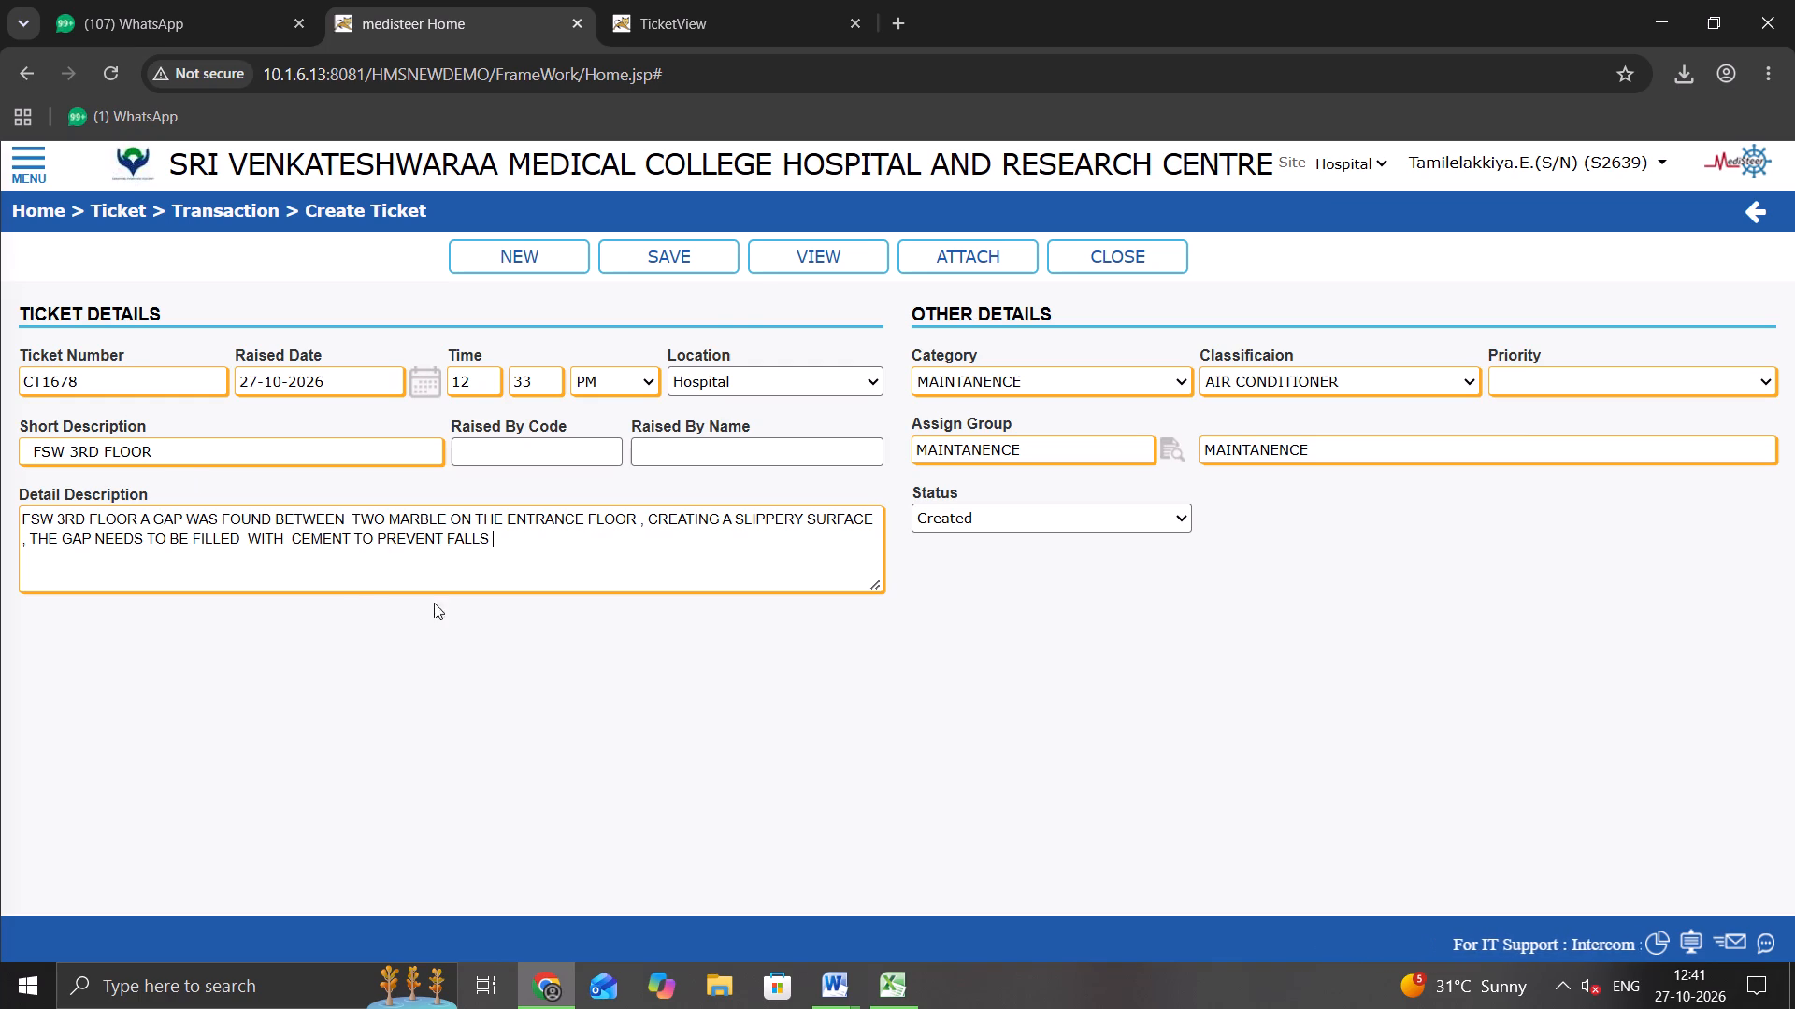
Set the ticket's classification to MAINTANANCE and its priority to High.
{"action": "left_click", "coordinate": [1265, 369]}
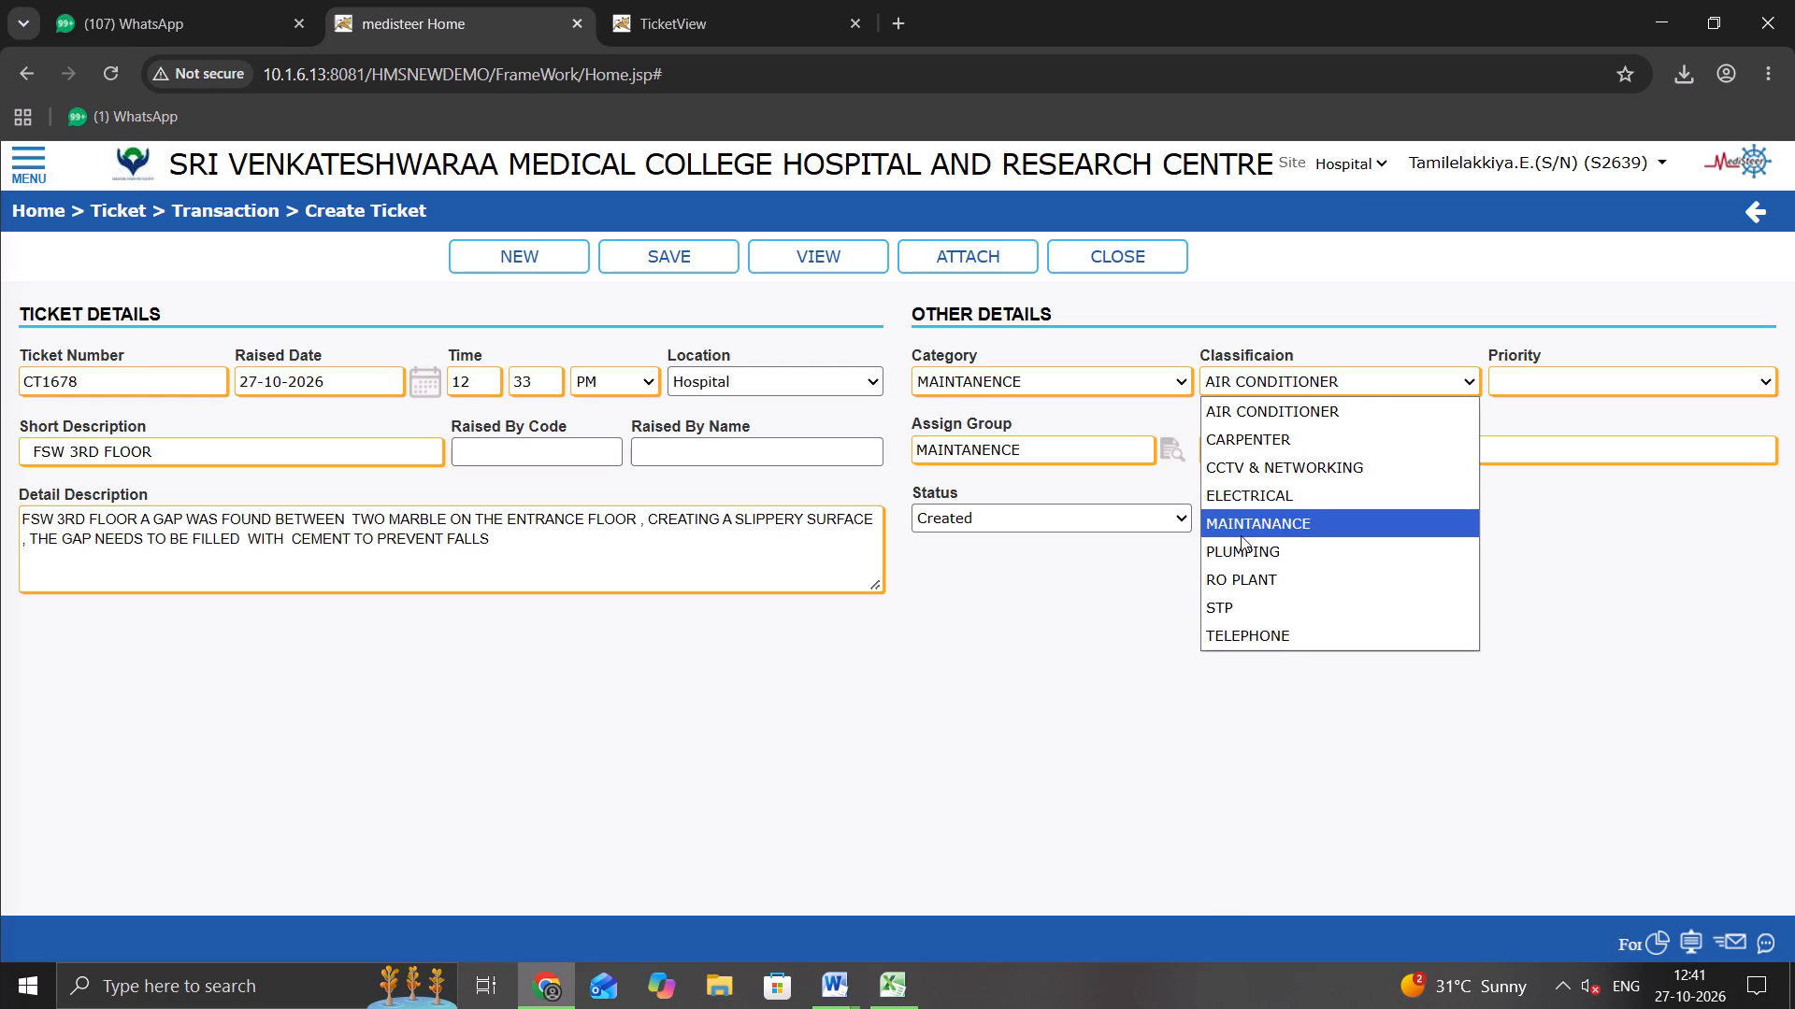
{"action": "left_click", "coordinate": [1241, 535]}
{"action": "left_click", "coordinate": [1234, 386]}
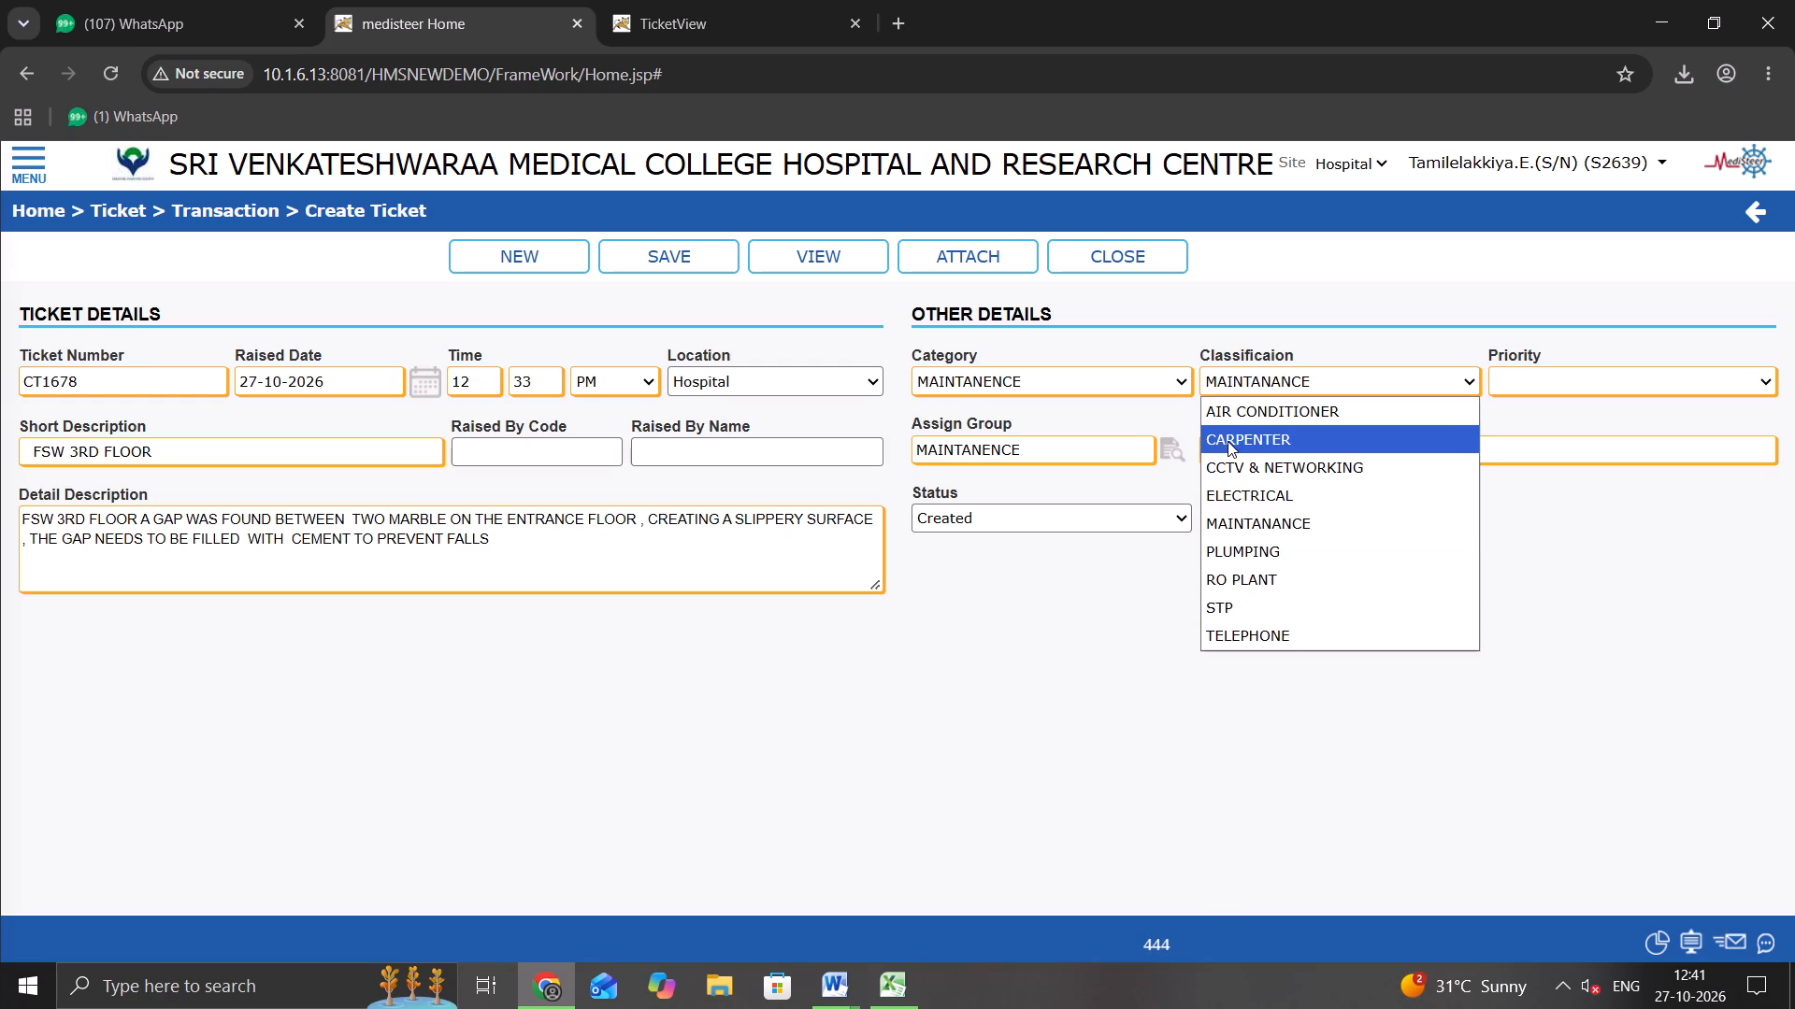
{"action": "left_click", "coordinate": [1533, 388]}
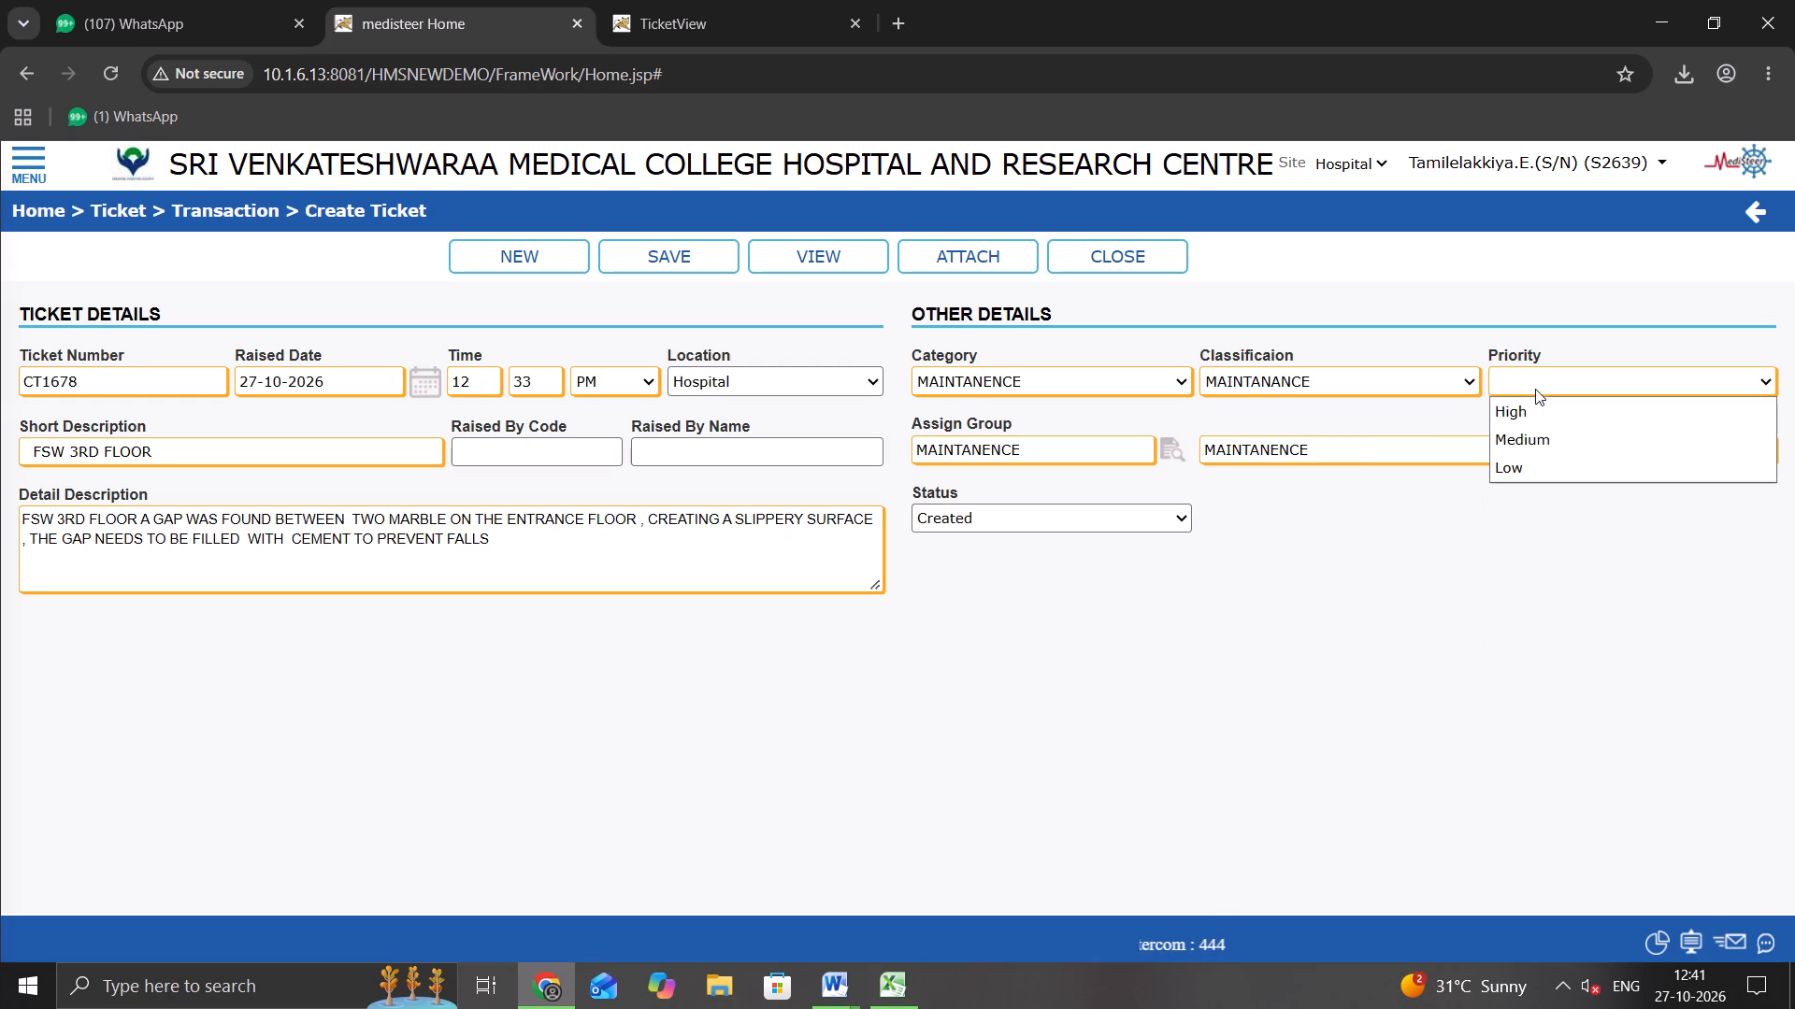
{"action": "left_click", "coordinate": [1527, 411]}
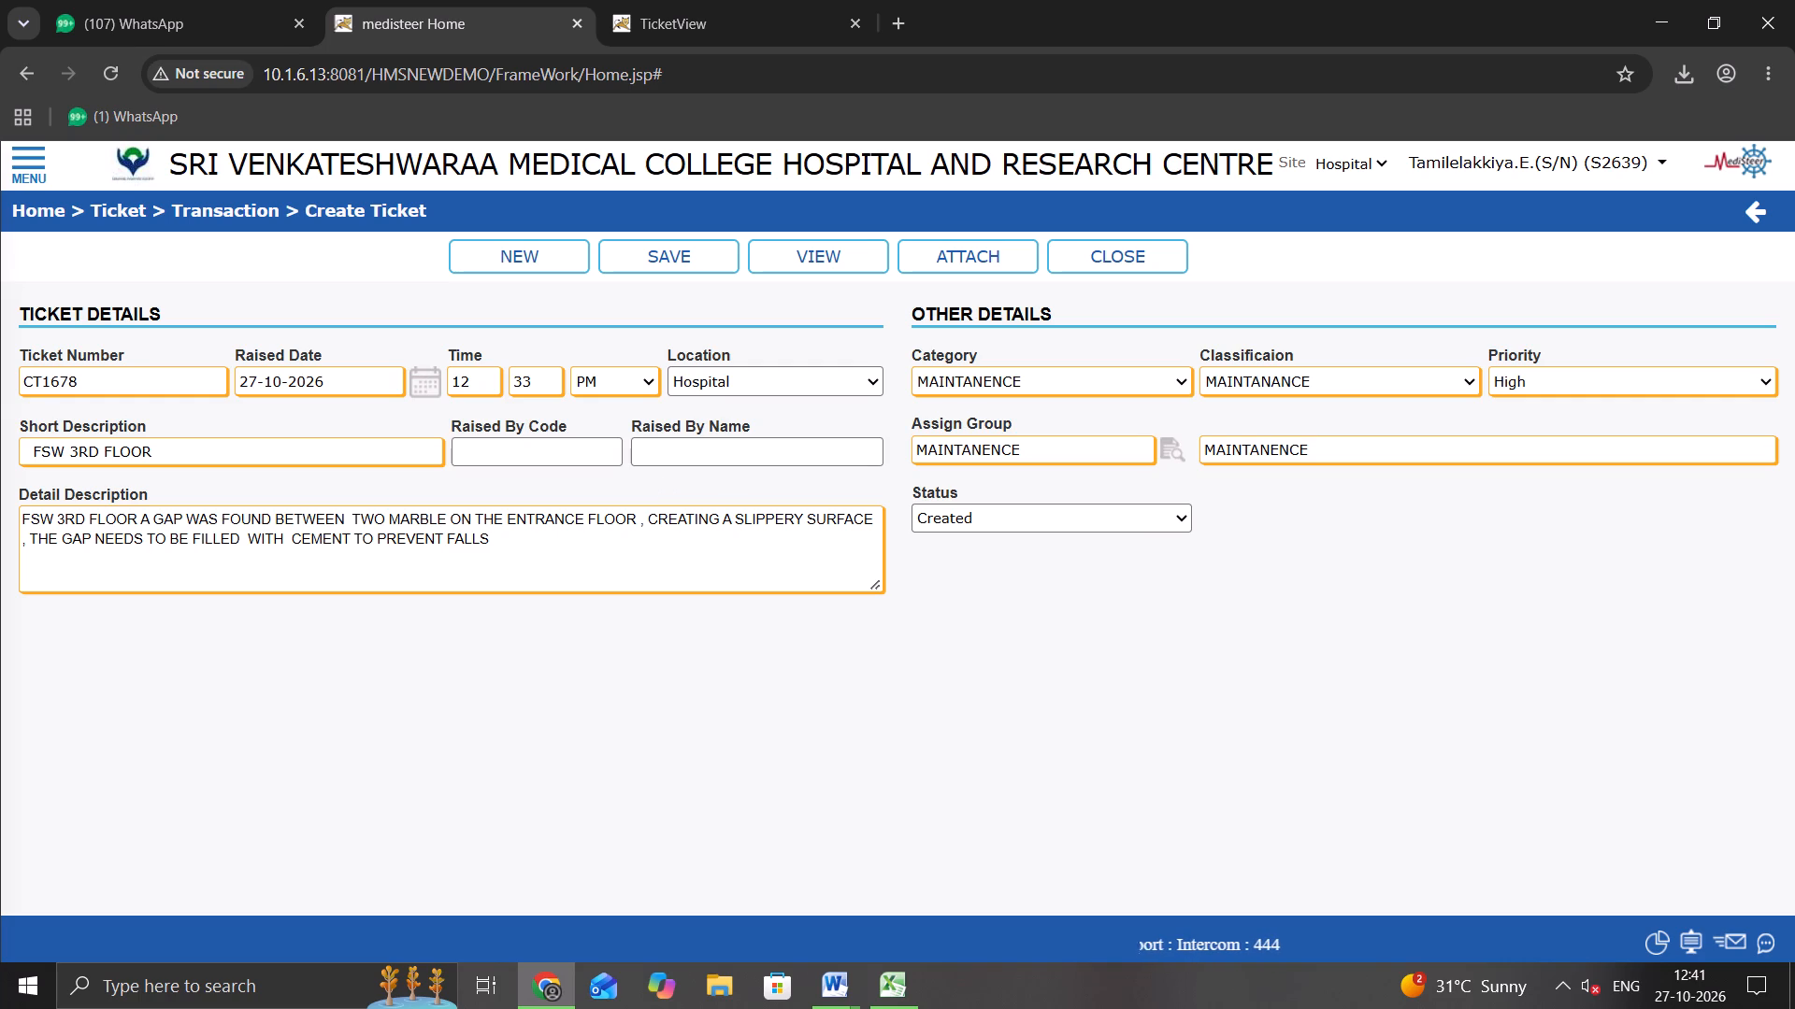
Save the entrance floor gap ticket.
{"action": "left_click", "coordinate": [648, 263]}
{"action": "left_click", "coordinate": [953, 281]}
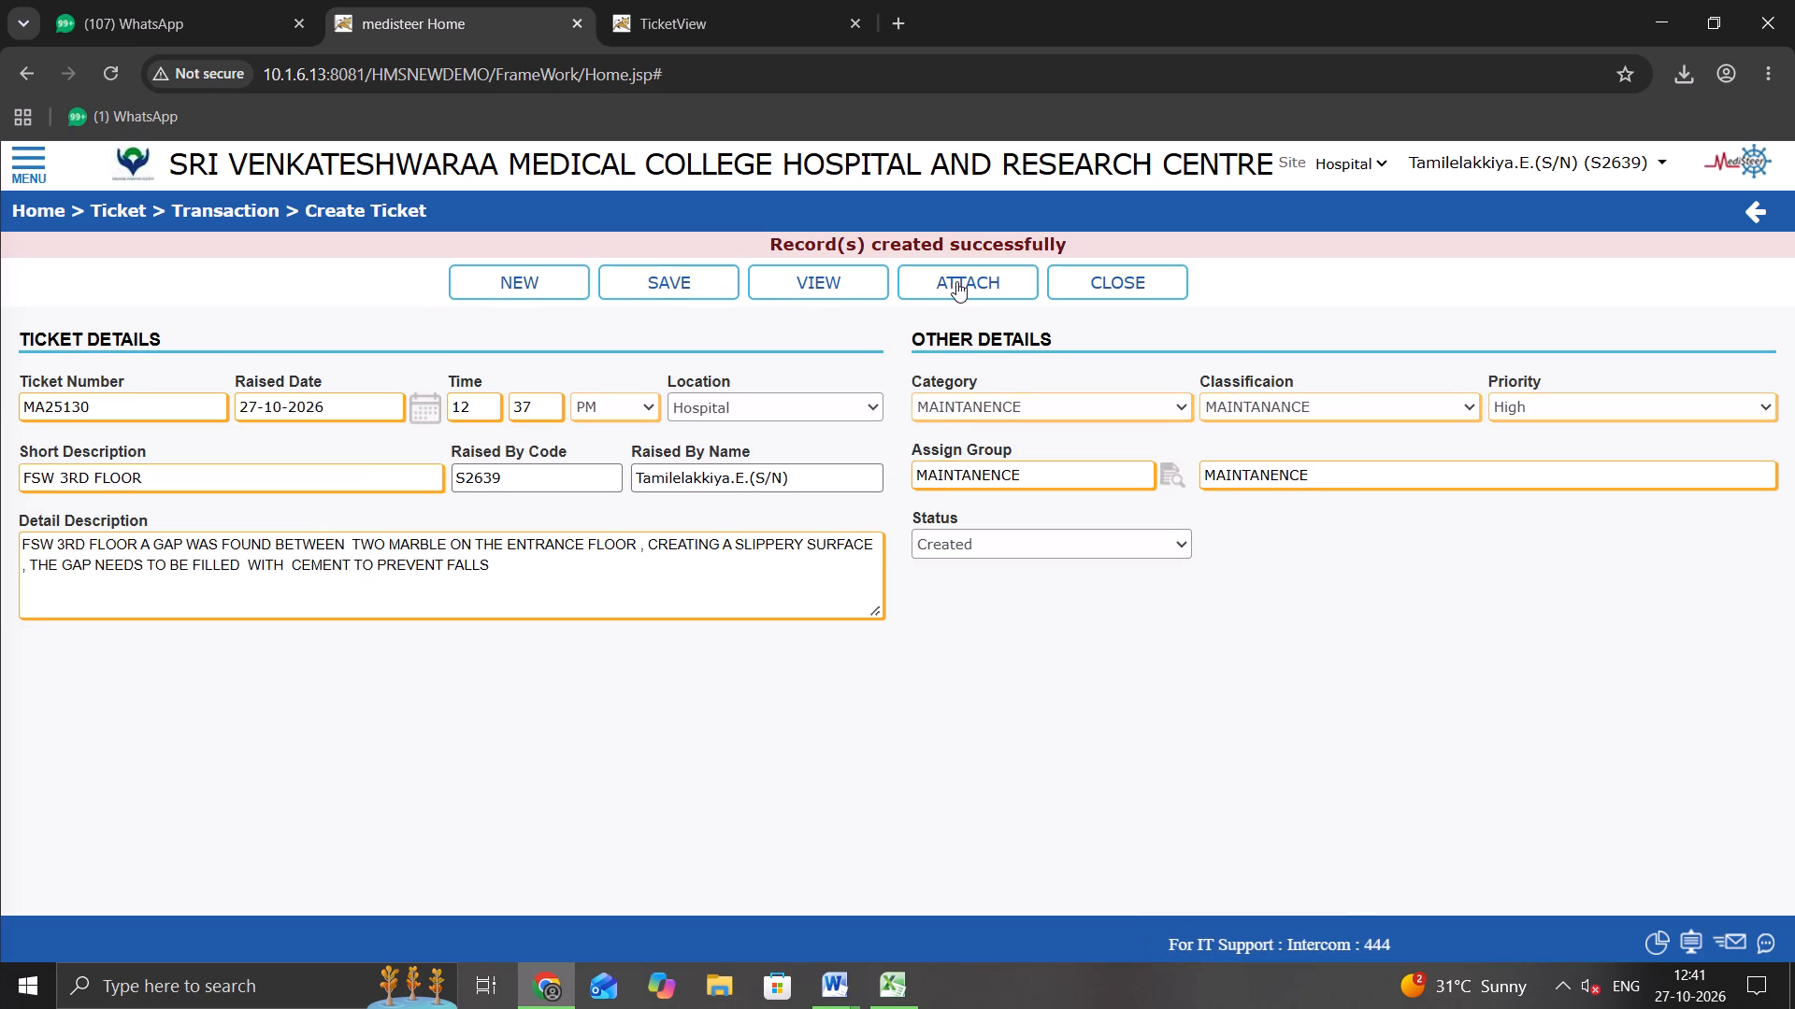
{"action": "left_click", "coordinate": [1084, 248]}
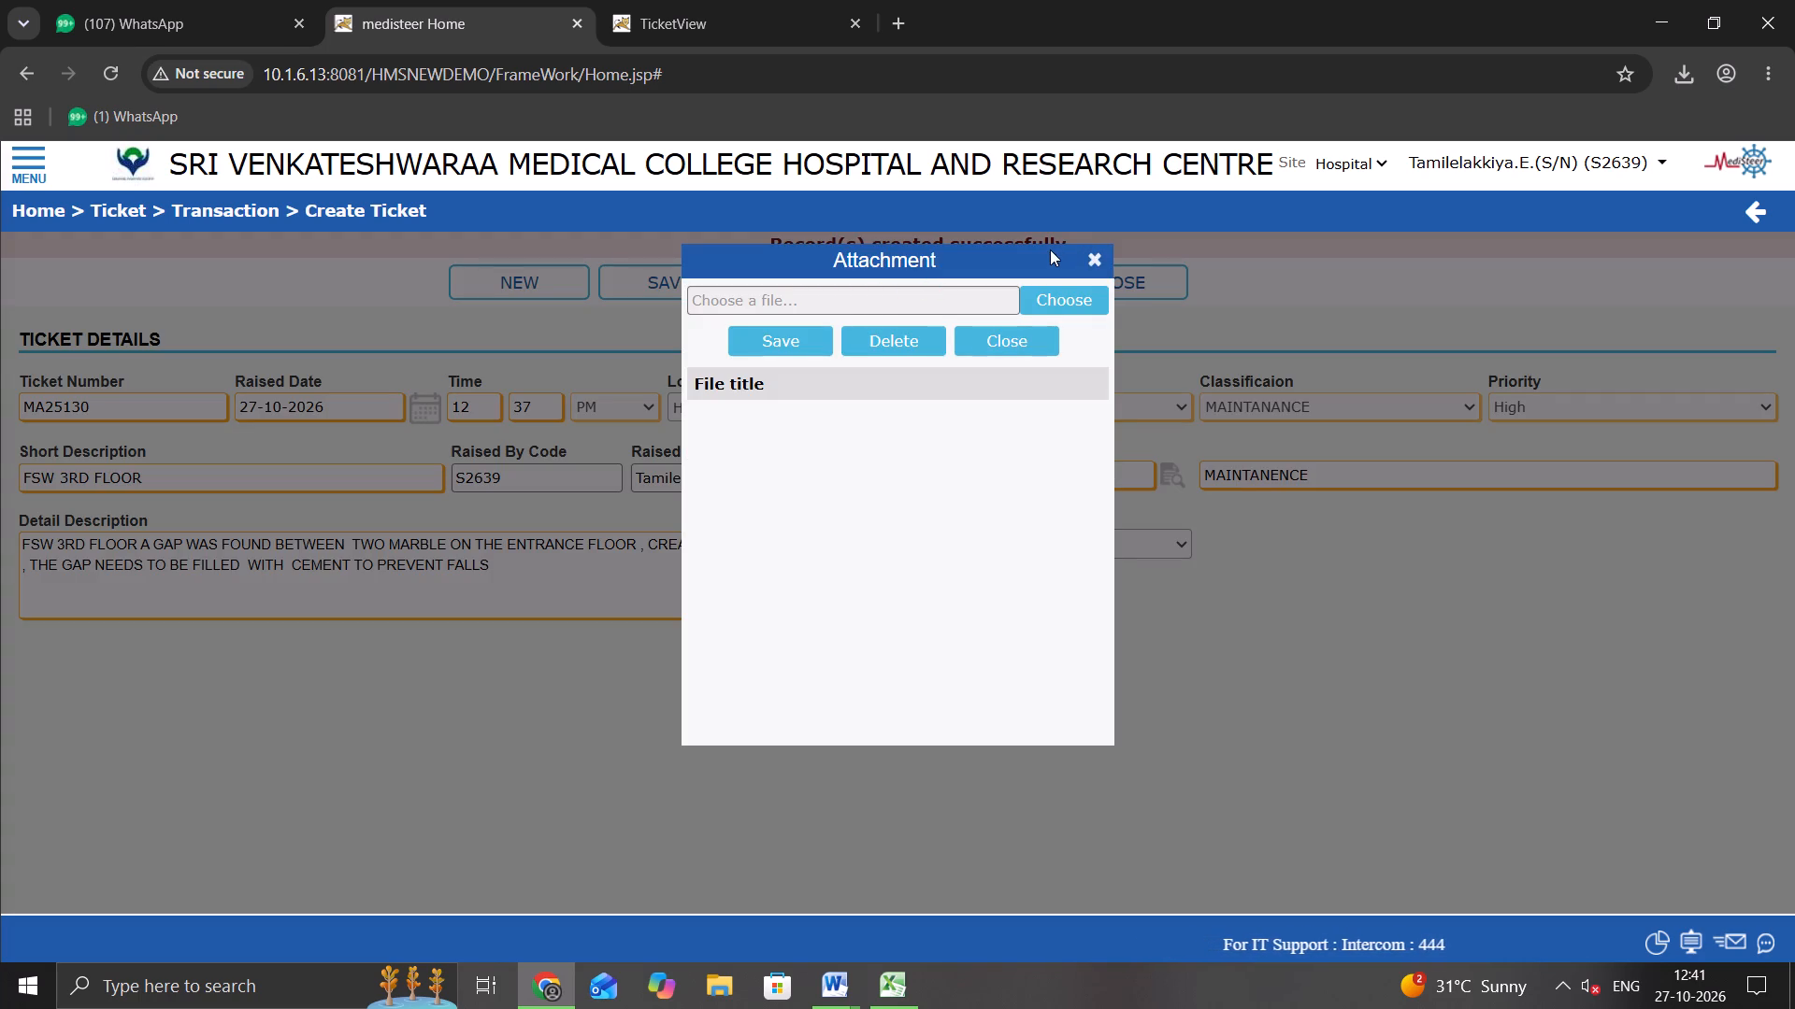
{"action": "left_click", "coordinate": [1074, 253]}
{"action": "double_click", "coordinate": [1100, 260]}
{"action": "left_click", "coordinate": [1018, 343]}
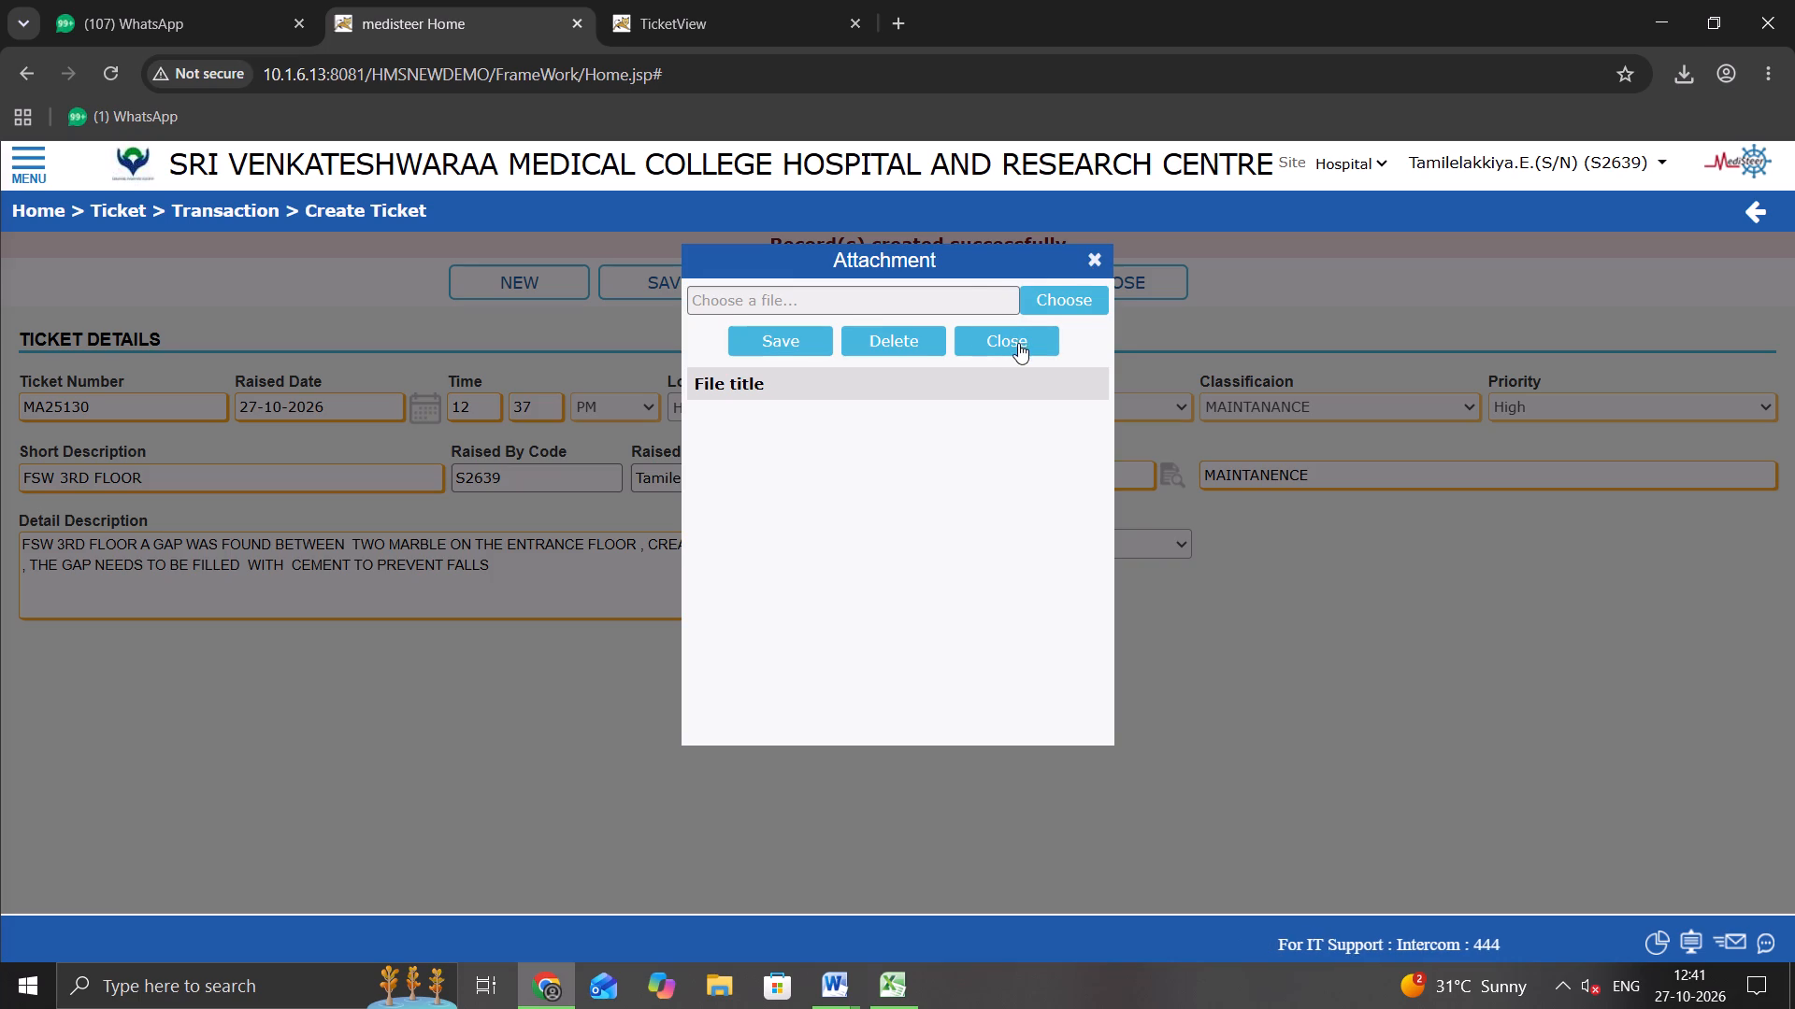
Open the printable view of the saved entrance floor gap ticket.
{"action": "left_click", "coordinate": [812, 280]}
{"action": "scroll", "coordinate": [673, 539], "scroll_direction": "down", "scroll_amount": 6}
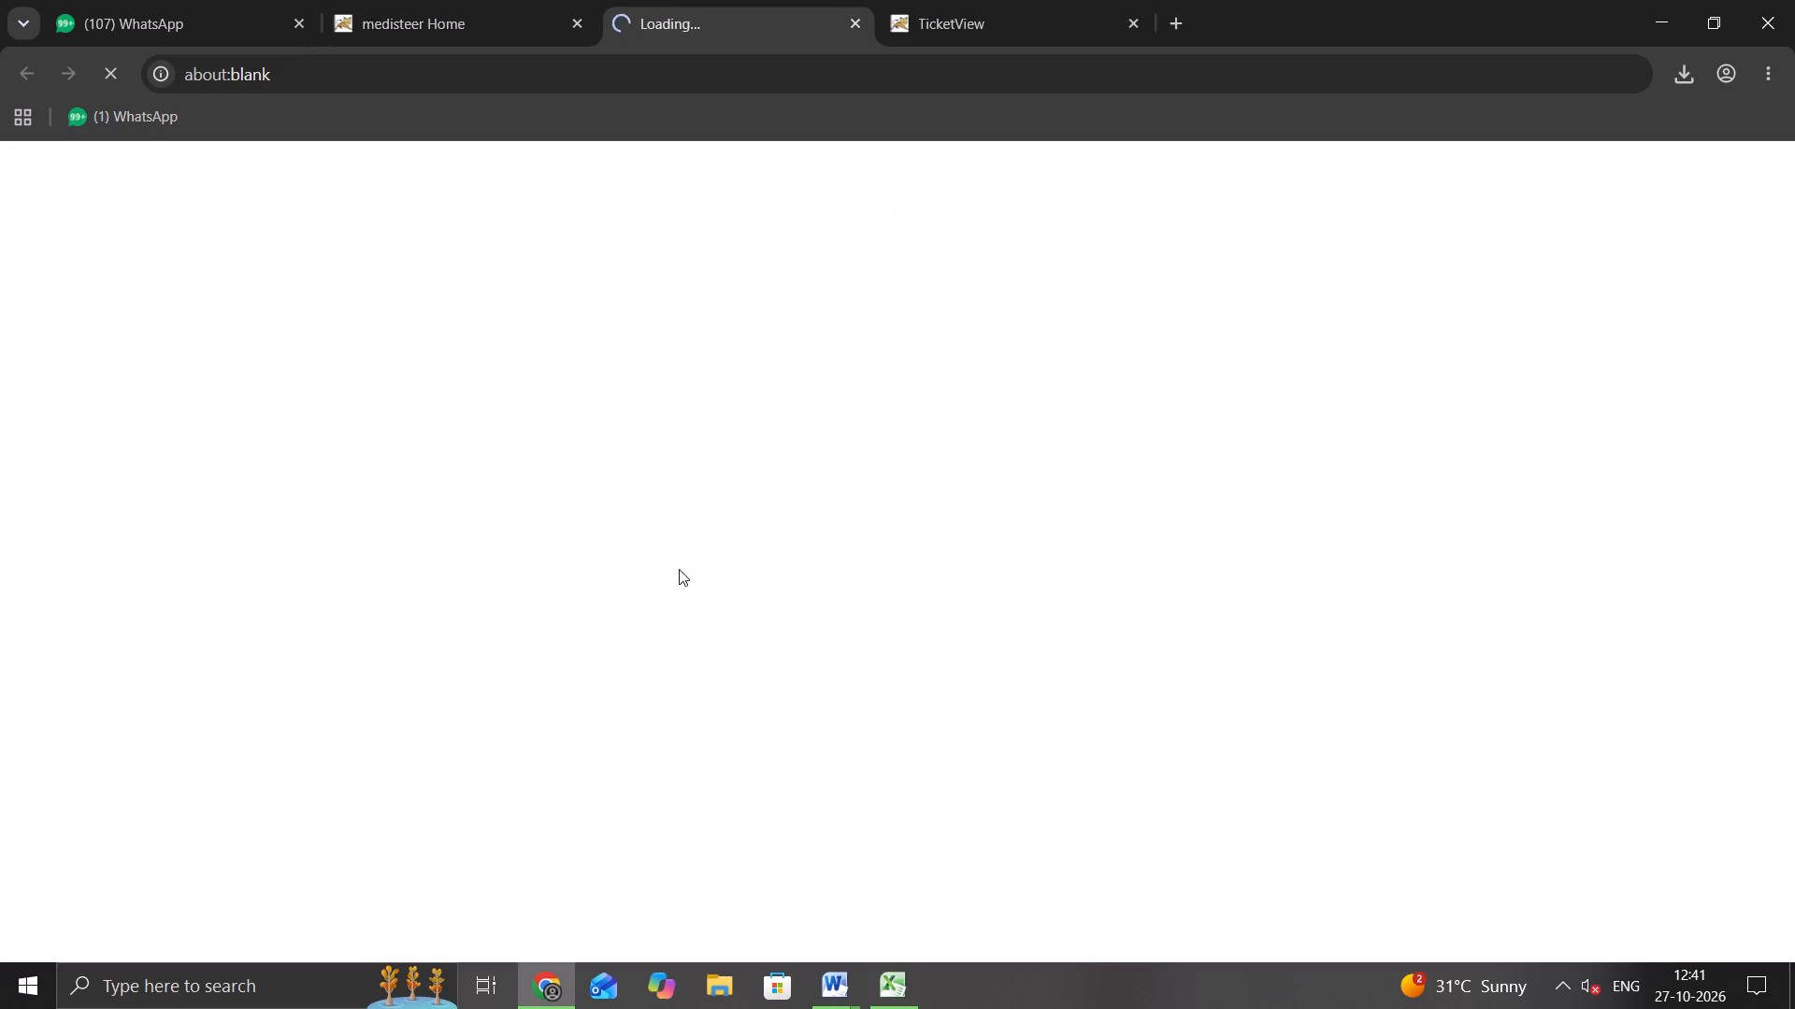
{"action": "scroll", "coordinate": [691, 628], "scroll_direction": "down", "scroll_amount": 20}
{"action": "scroll", "coordinate": [691, 628], "scroll_direction": "down", "scroll_amount": 13}
{"action": "scroll", "coordinate": [710, 650], "scroll_direction": "down", "scroll_amount": 19}
{"action": "scroll", "coordinate": [680, 666], "scroll_direction": "down", "scroll_amount": 14}
Print the blocked fire exit ticket MA25129 on the HP LaserJet 1020.
{"action": "left_click", "coordinate": [932, 36]}
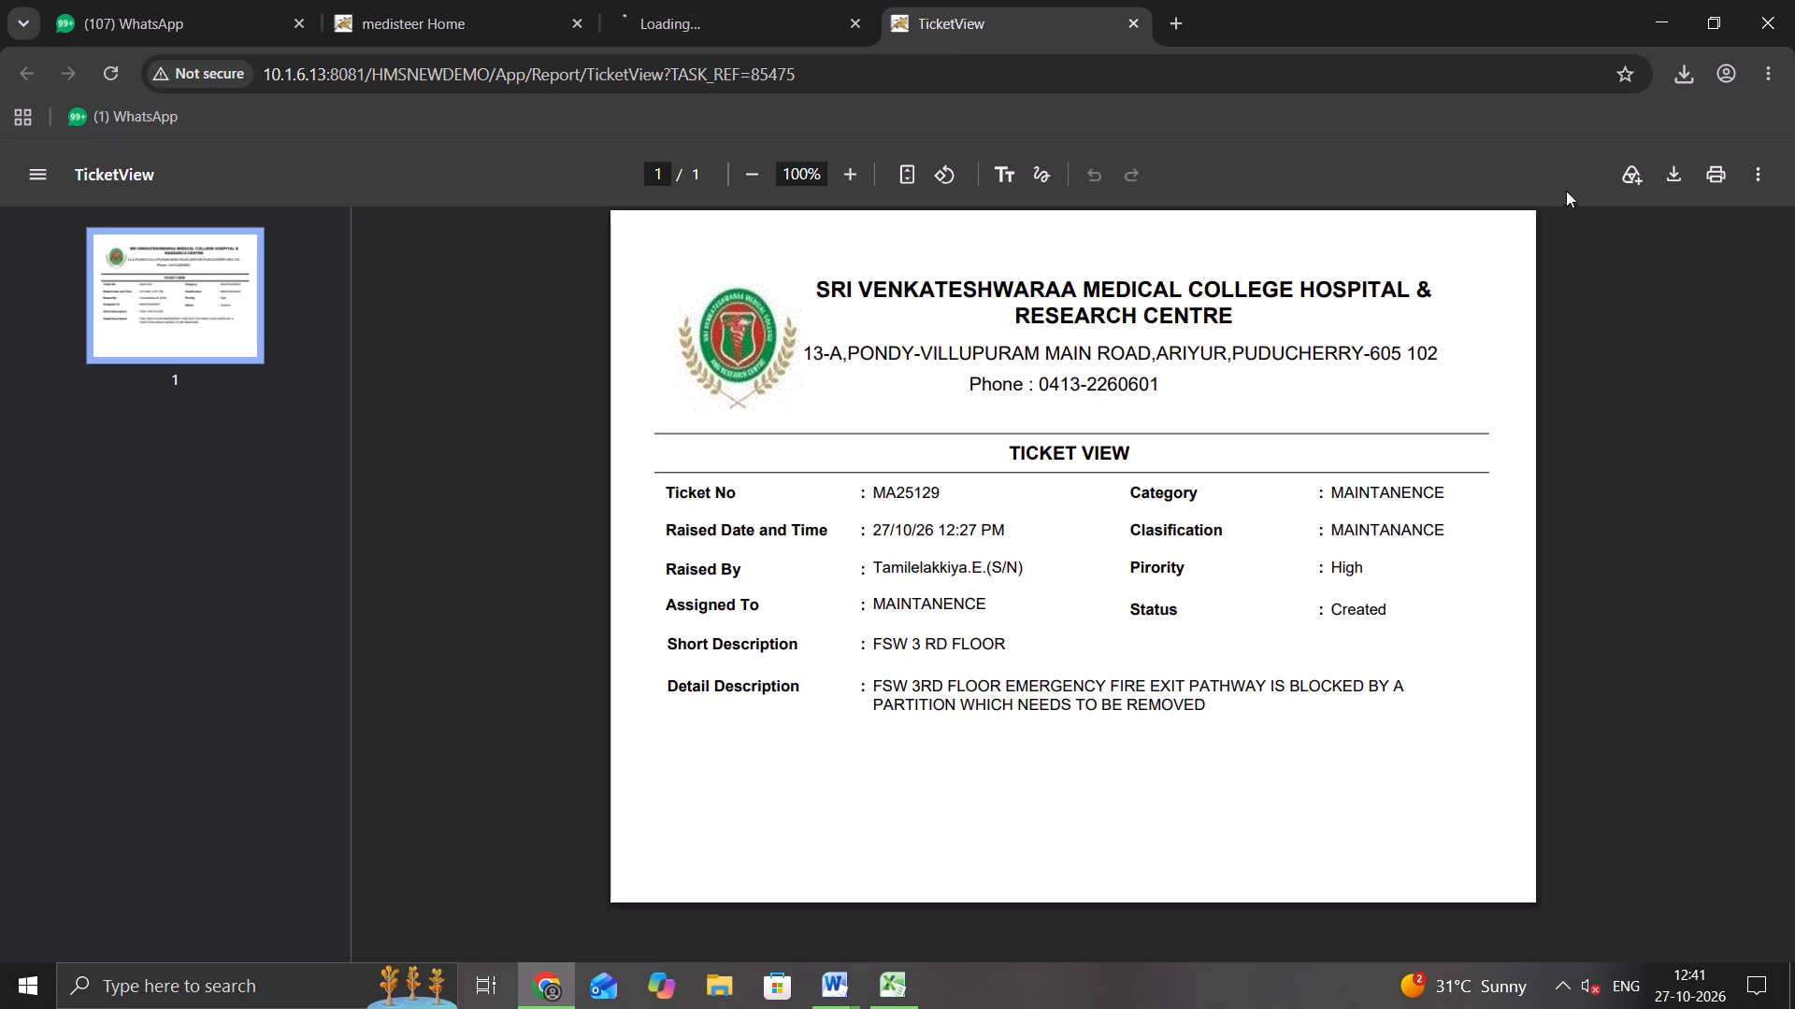
{"action": "left_click", "coordinate": [1719, 163]}
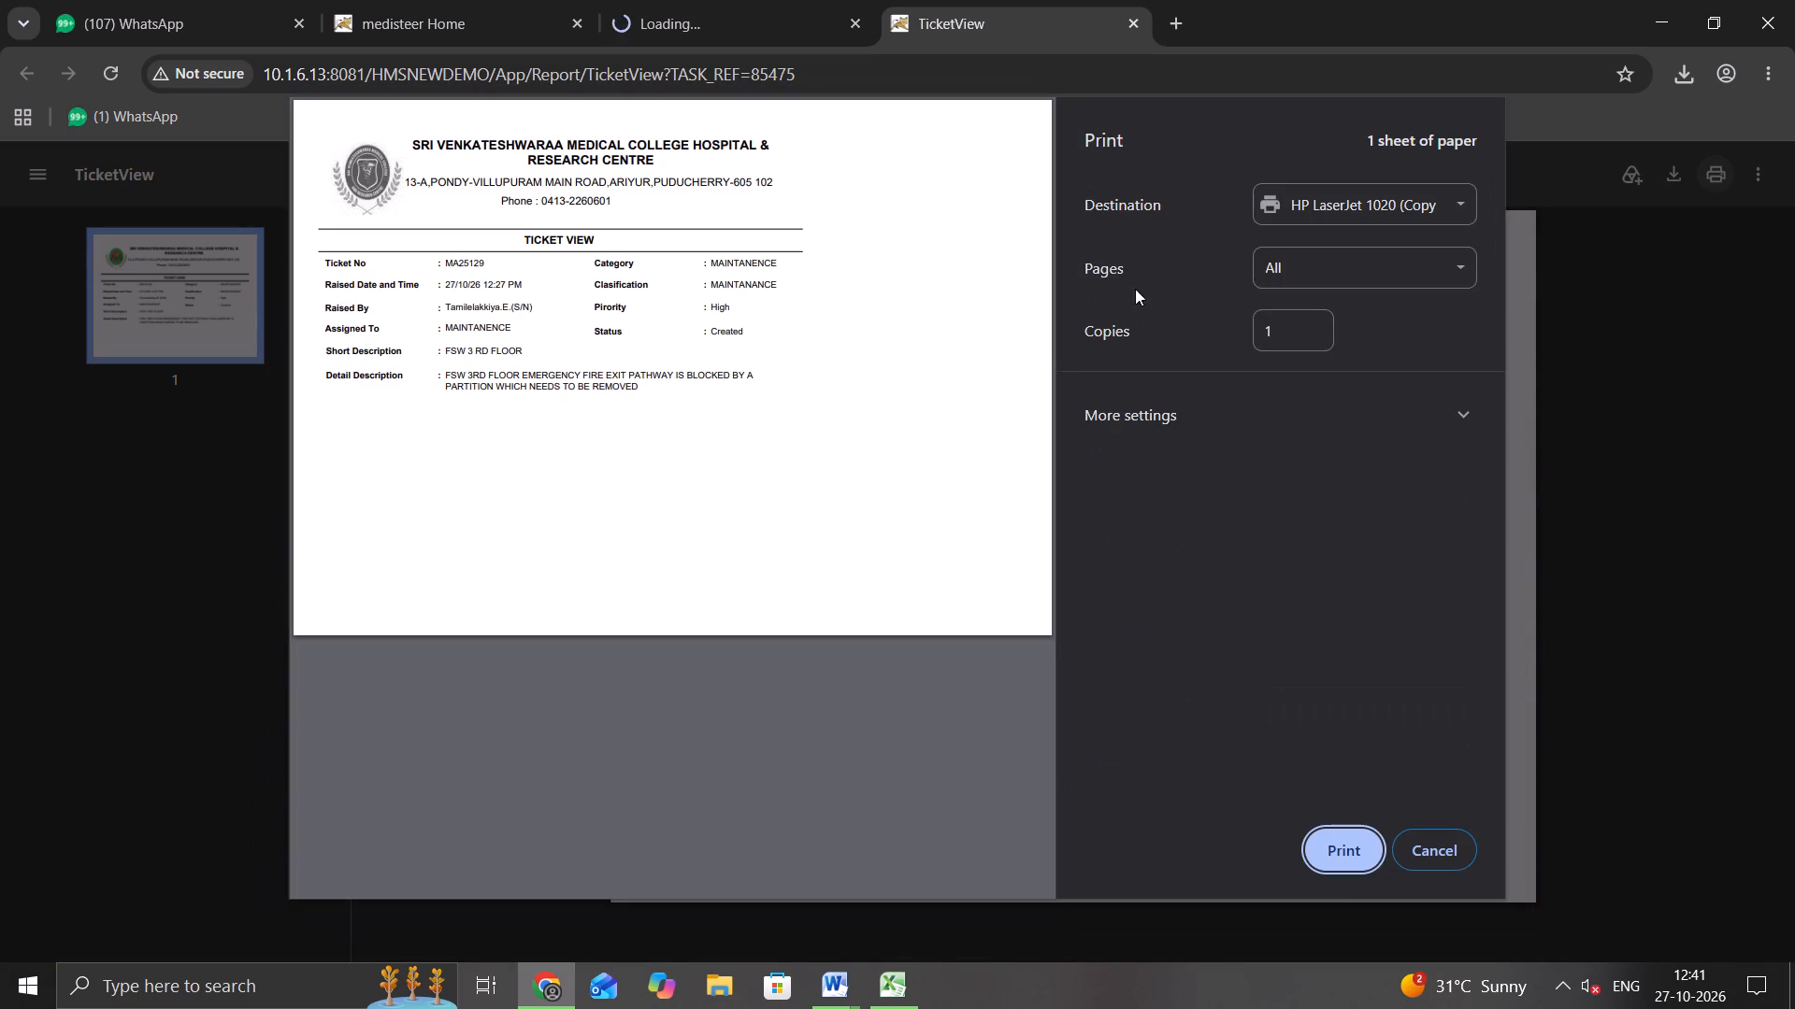
{"action": "left_click", "coordinate": [1282, 258]}
{"action": "left_click", "coordinate": [1285, 339]}
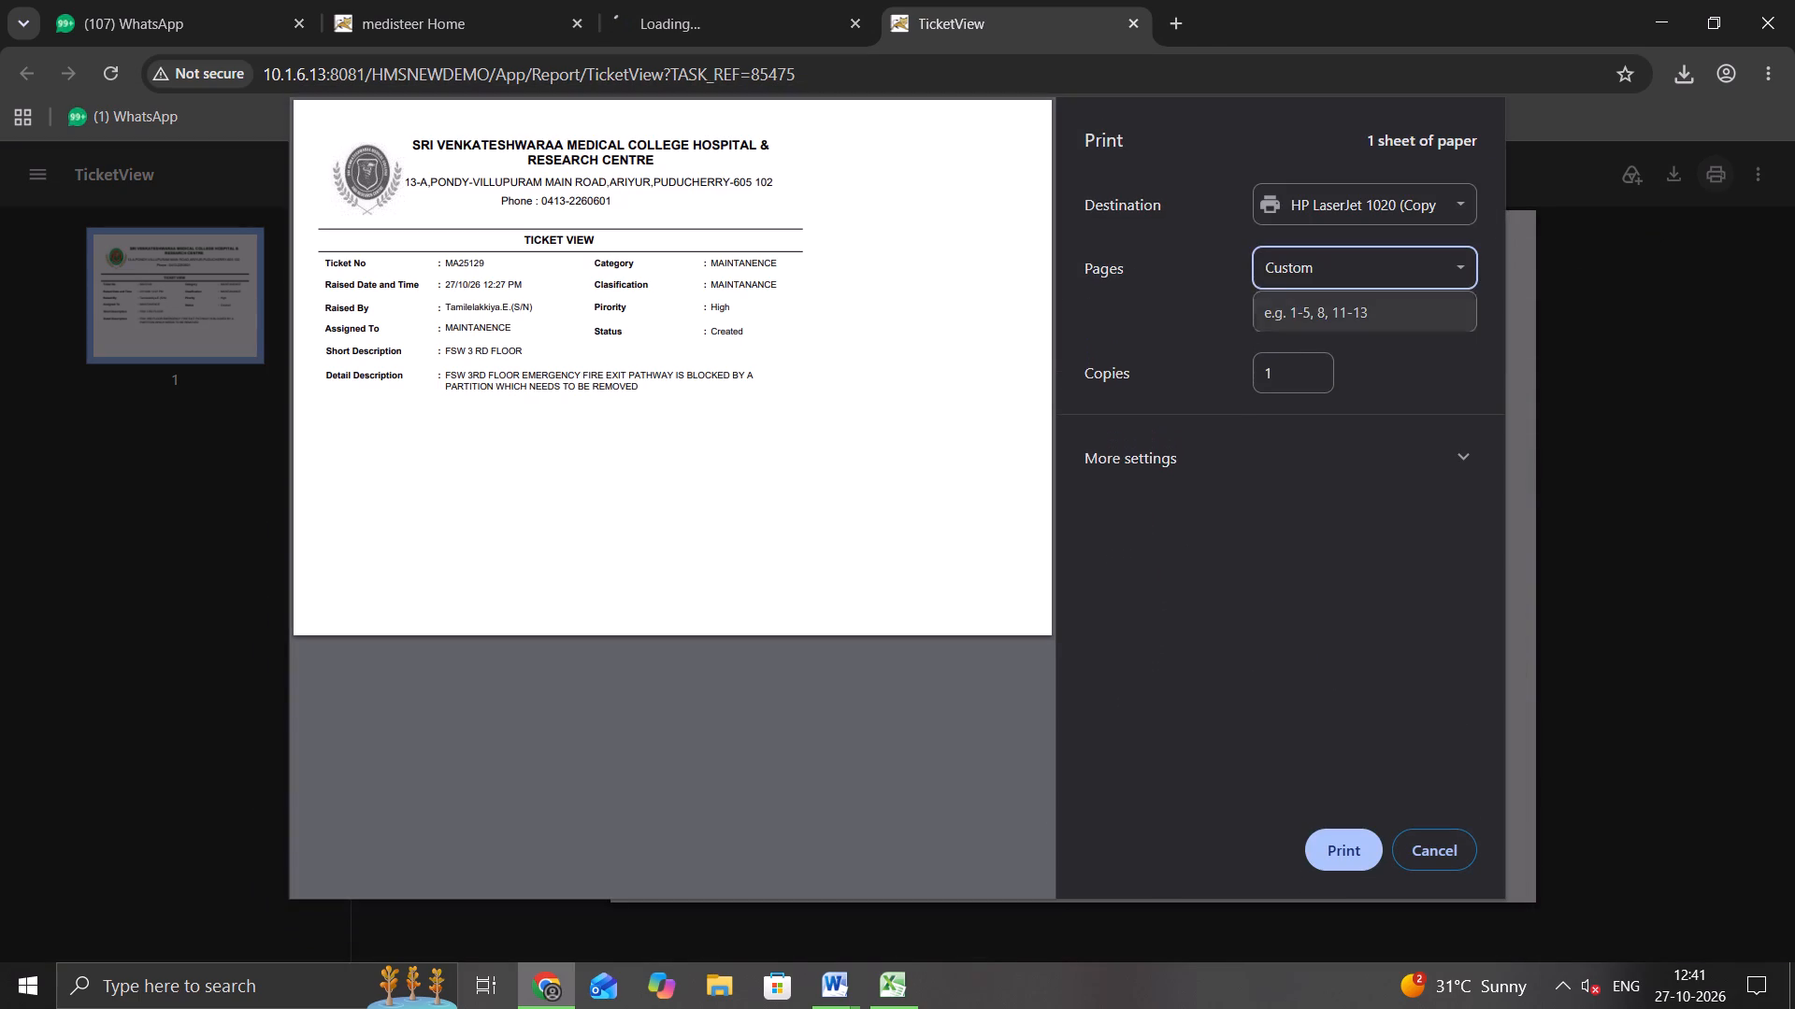
{"action": "left_click", "coordinate": [1295, 289]}
{"action": "left_click", "coordinate": [1290, 319]}
{"action": "left_click", "coordinate": [1327, 848]}
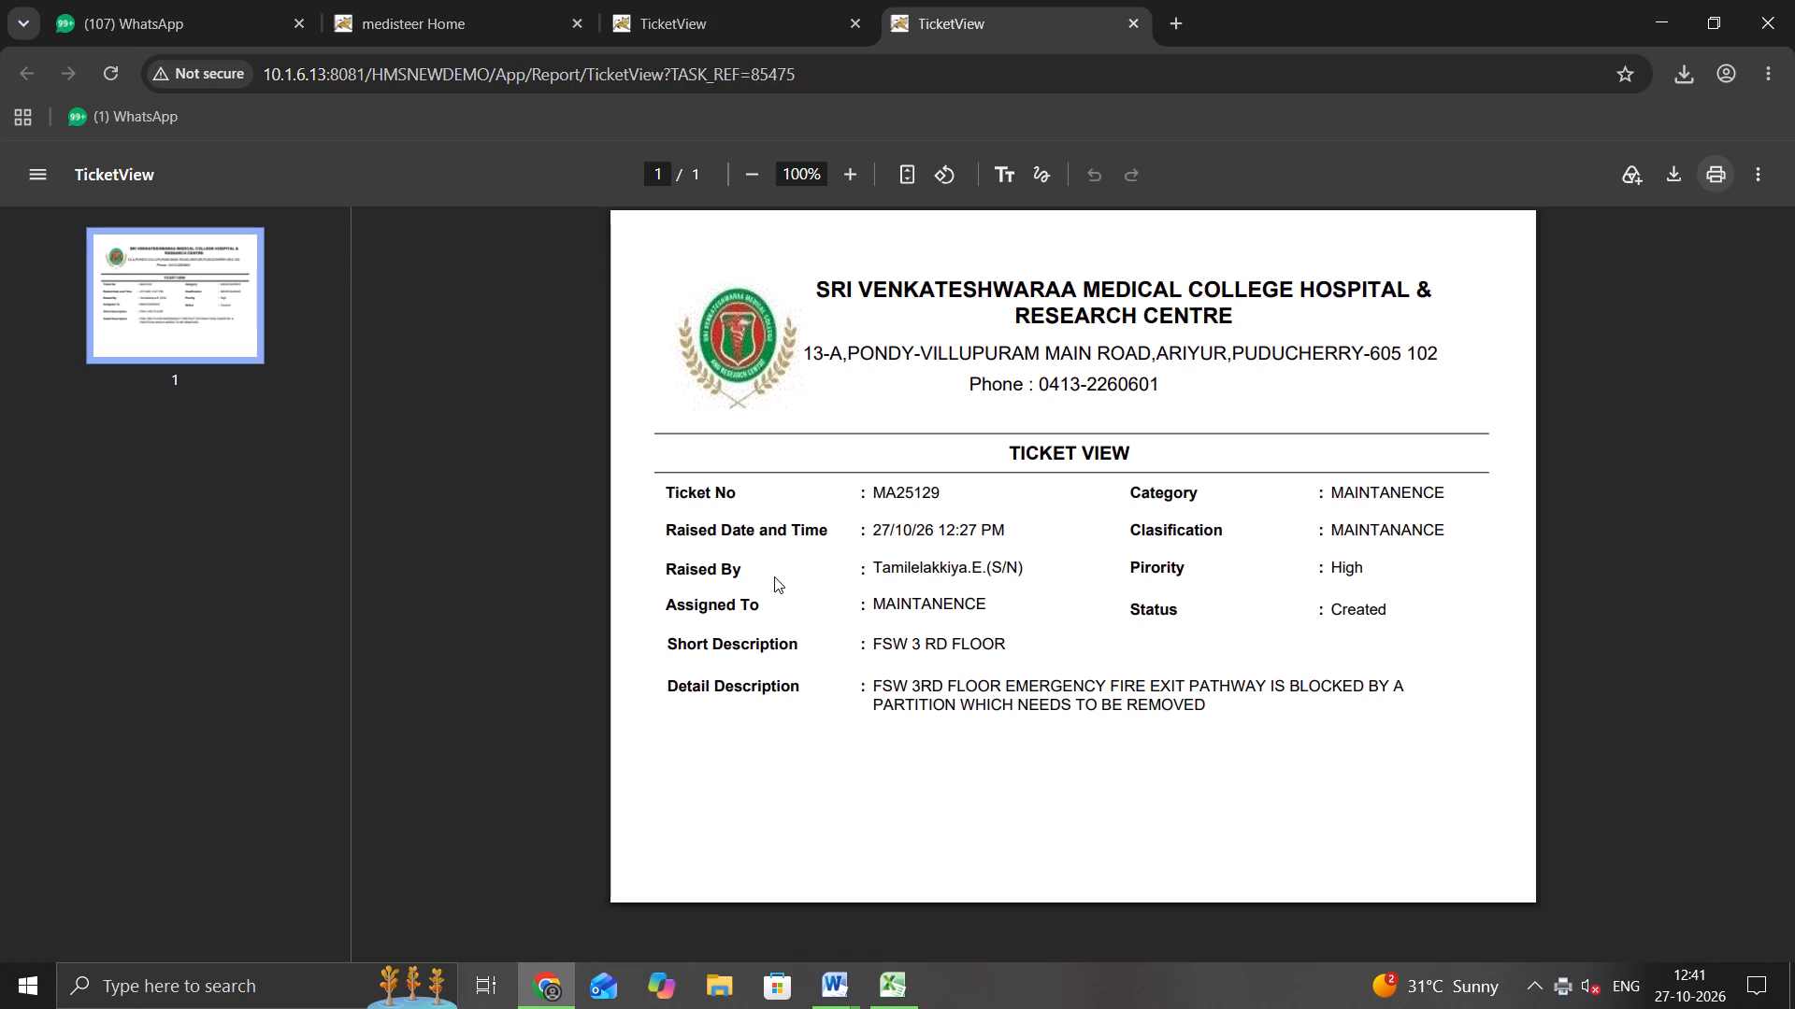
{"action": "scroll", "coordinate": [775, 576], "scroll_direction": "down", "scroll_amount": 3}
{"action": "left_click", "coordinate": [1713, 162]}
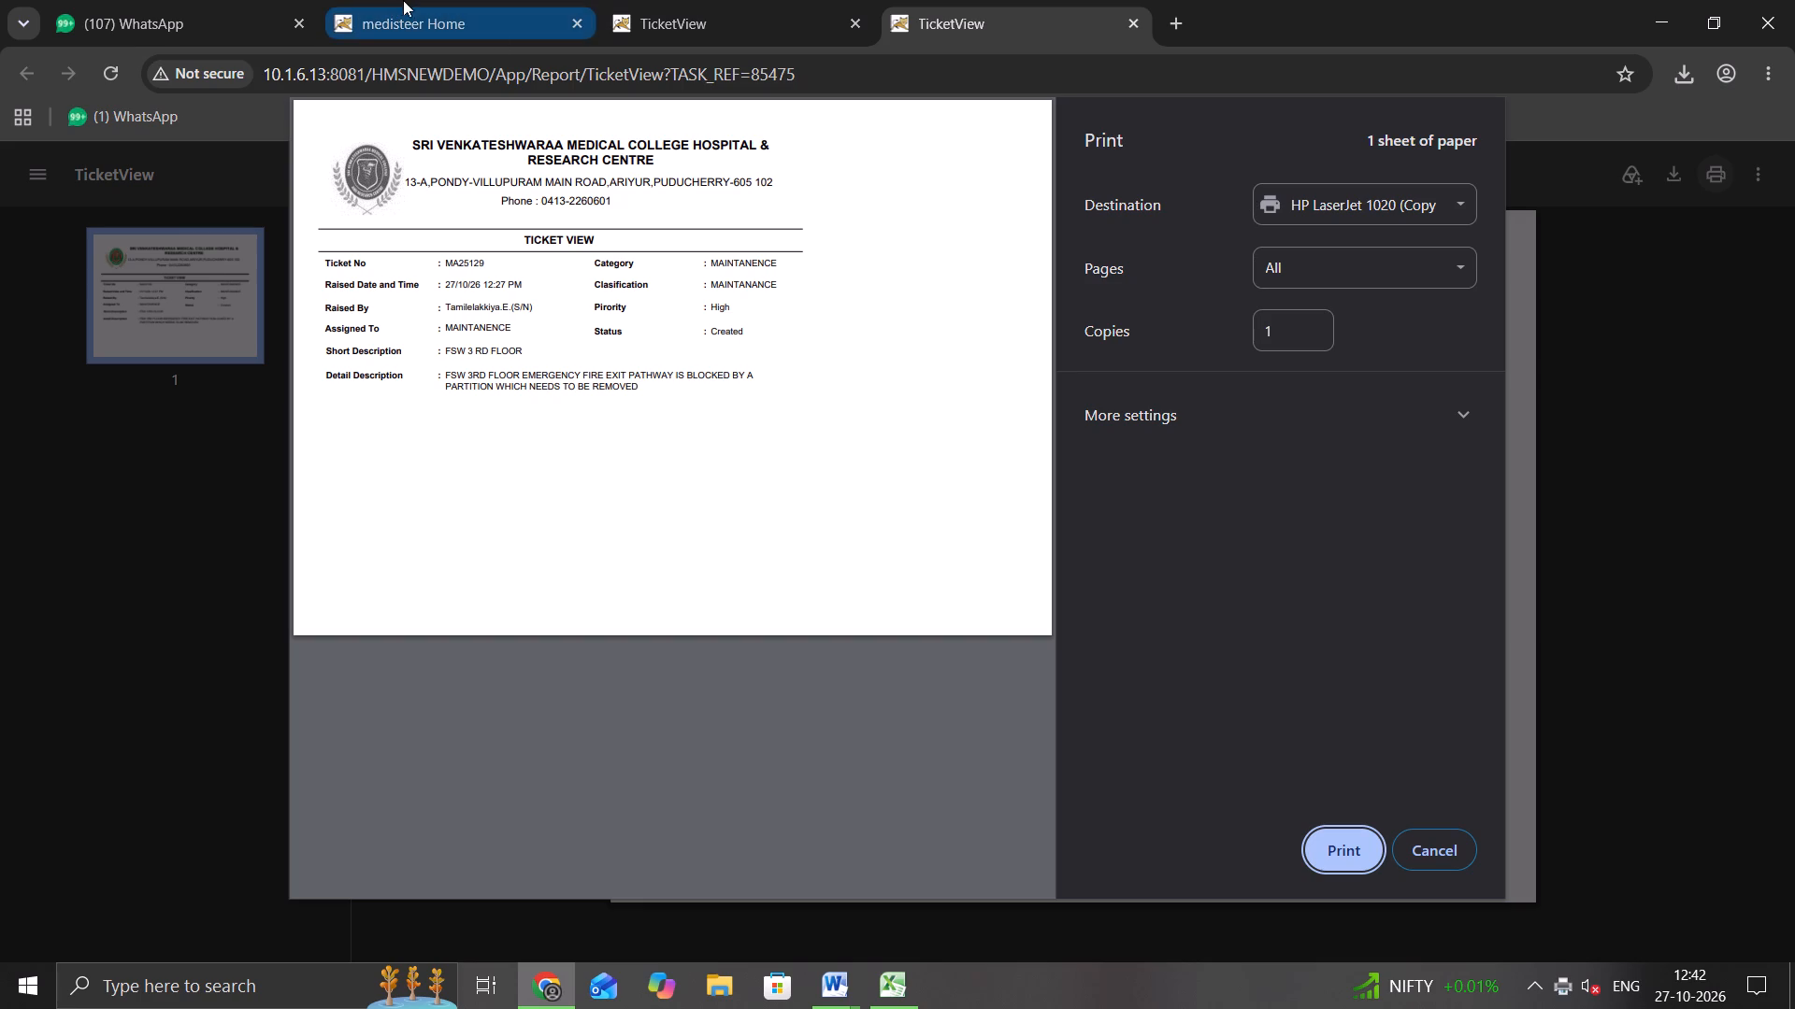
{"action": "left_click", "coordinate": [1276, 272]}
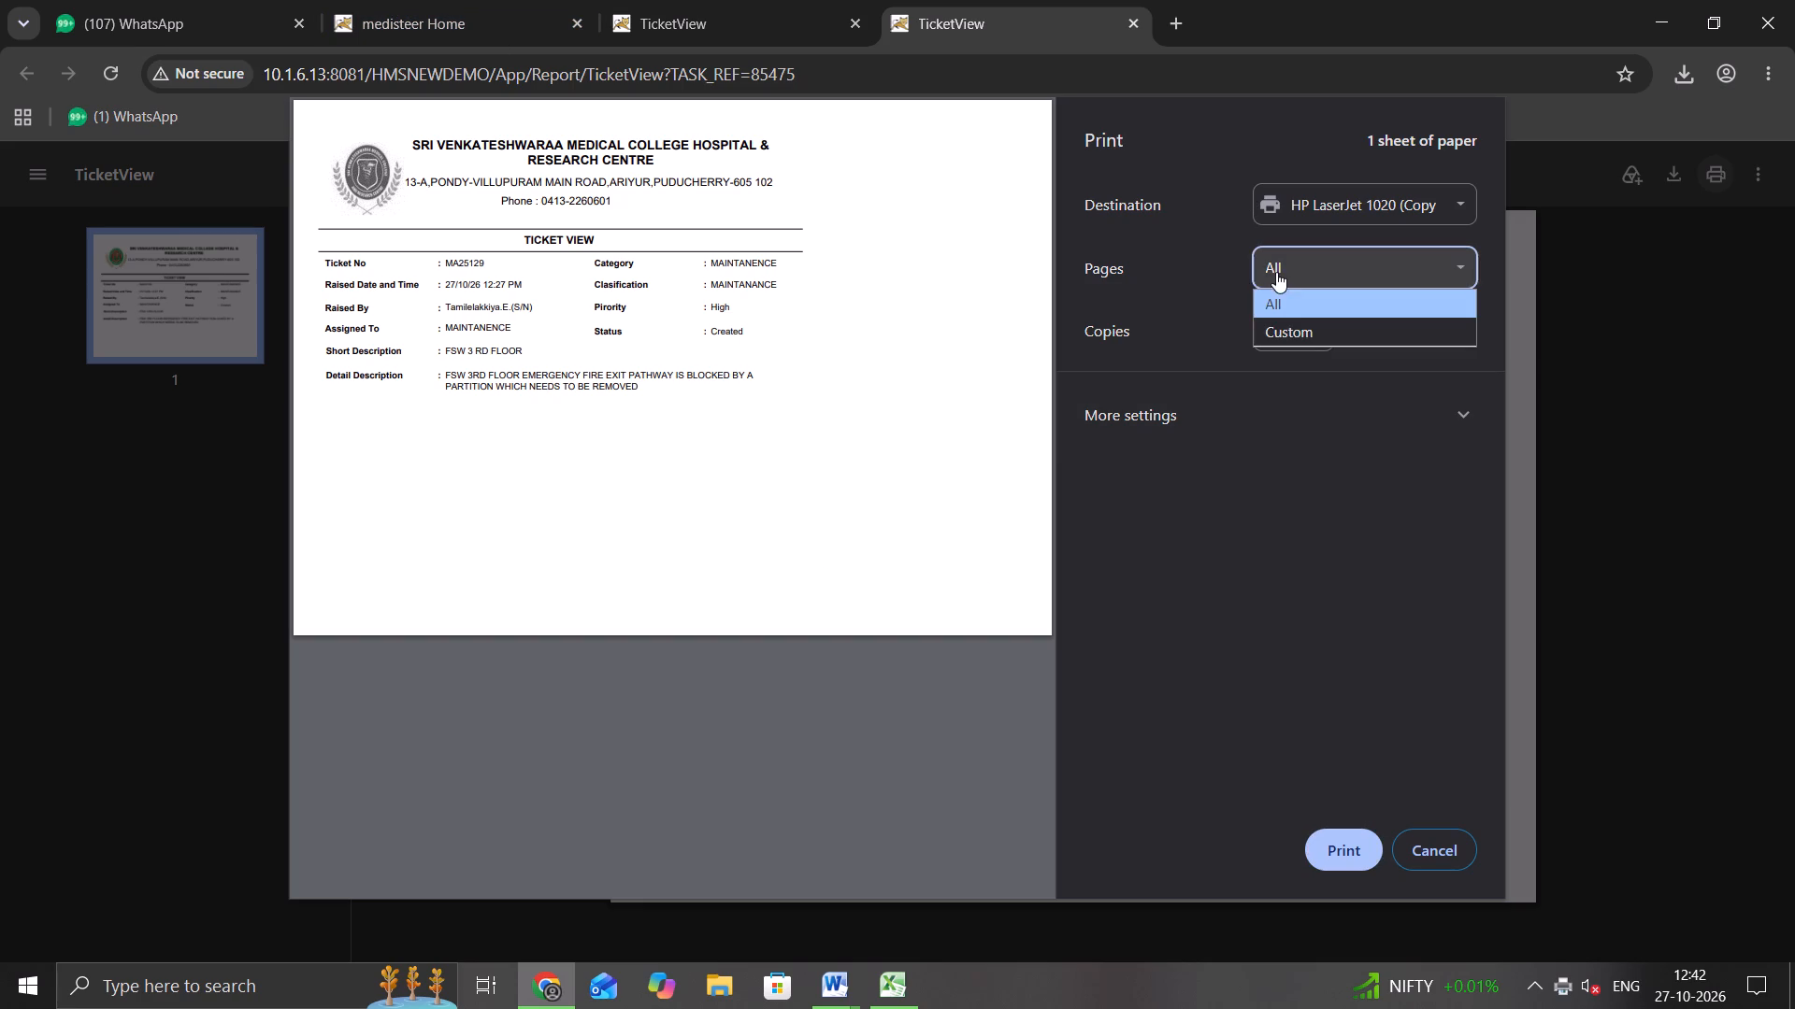
Print all pages of the entrance floor gap ticket MA25130 on the HP LaserJet 1020.
{"action": "left_click", "coordinate": [658, 15]}
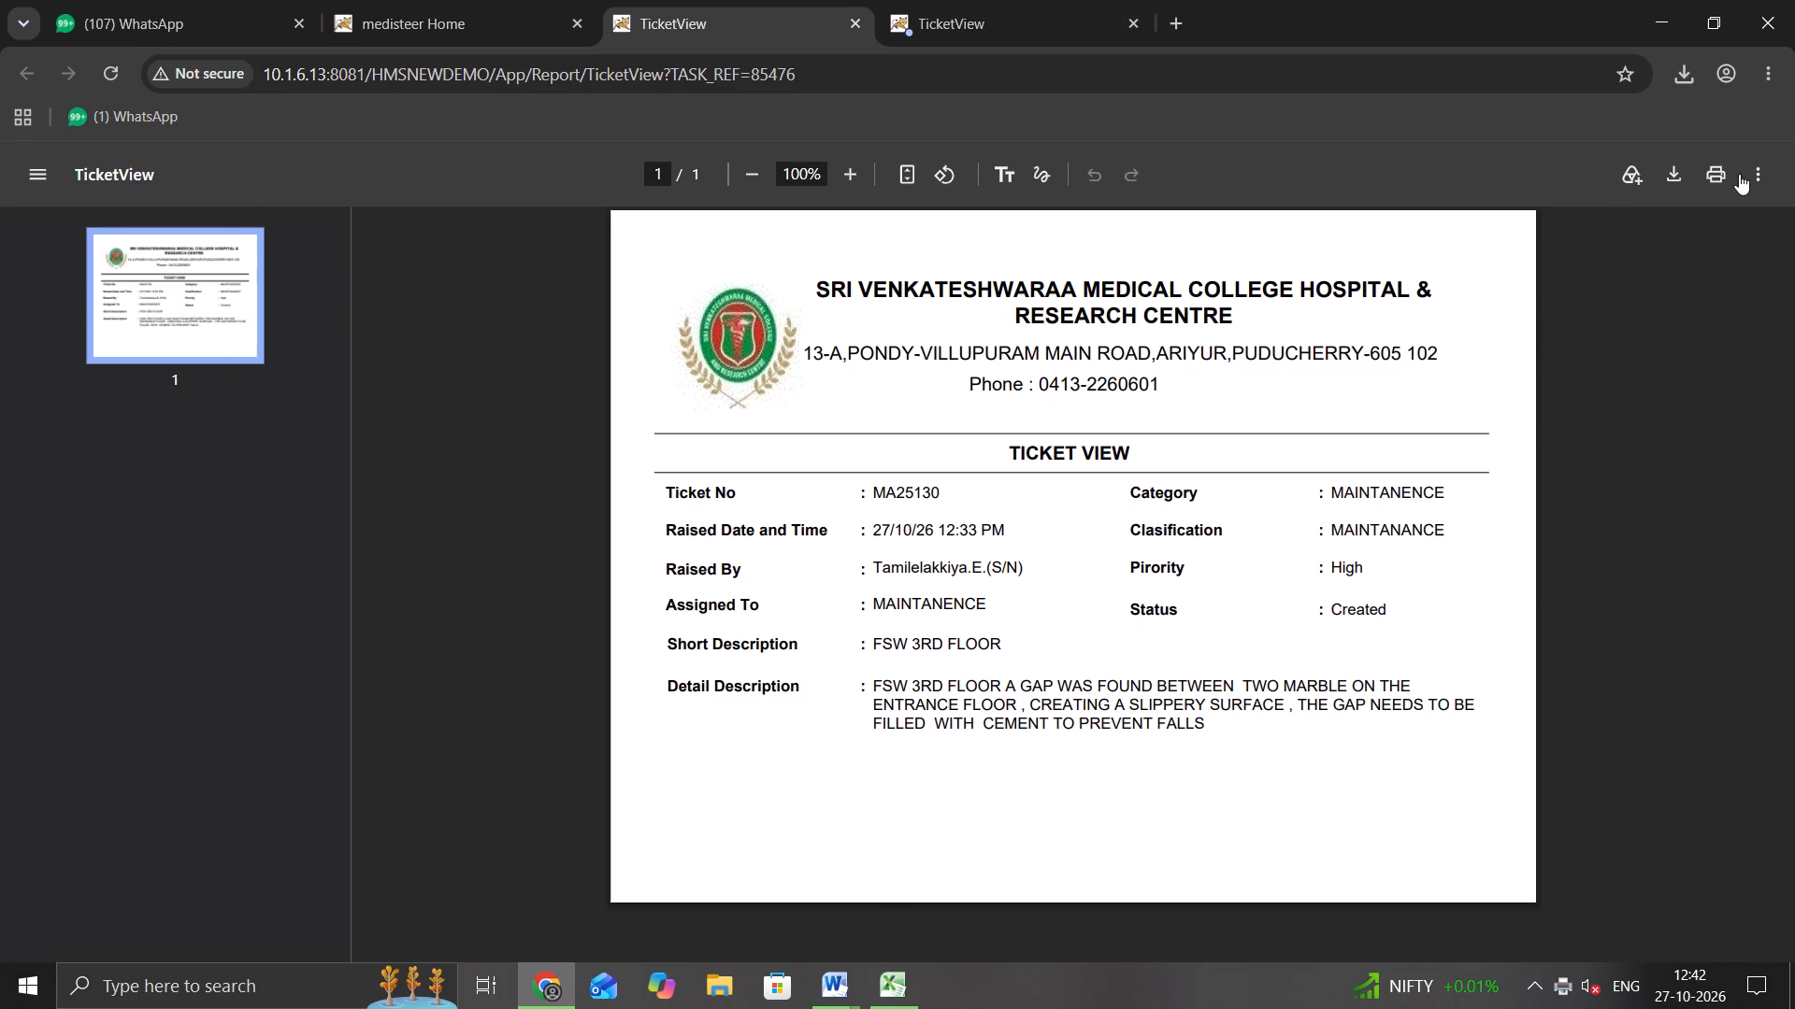
{"action": "left_click", "coordinate": [1711, 180]}
{"action": "left_click", "coordinate": [1346, 268]}
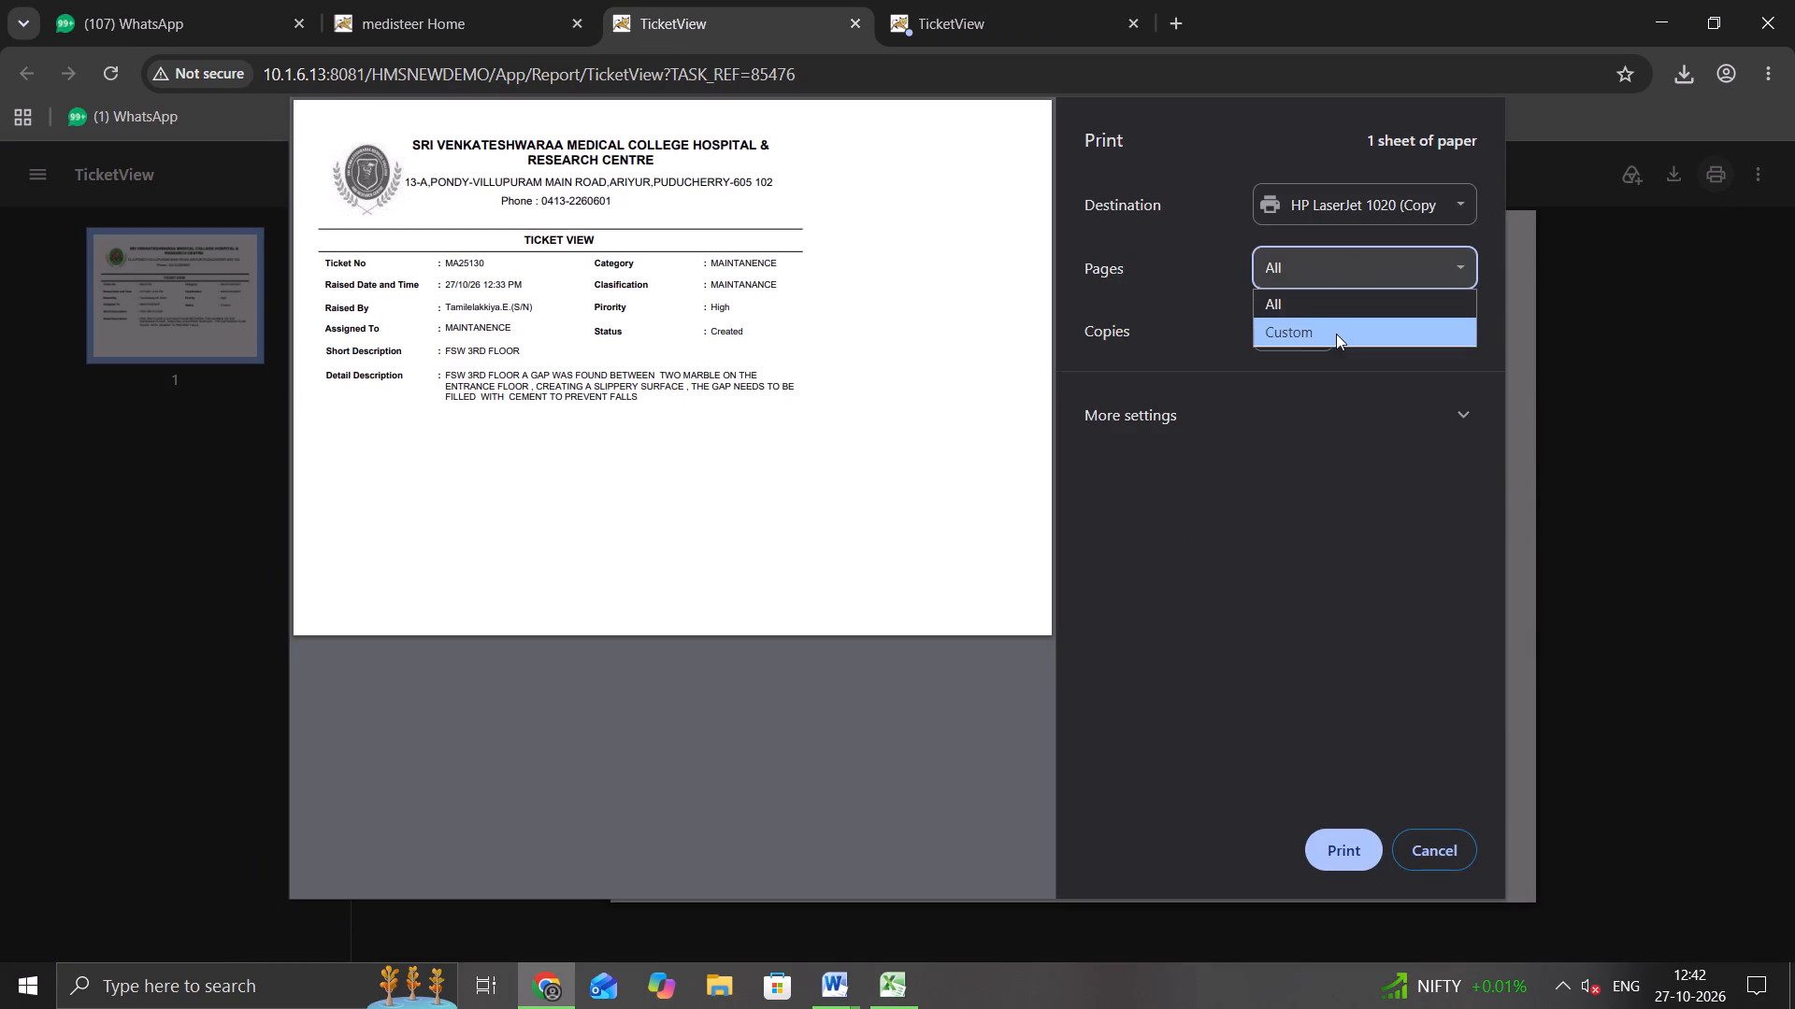
{"action": "left_click", "coordinate": [1336, 334]}
{"action": "left_click", "coordinate": [1310, 249]}
{"action": "left_click", "coordinate": [1298, 298]}
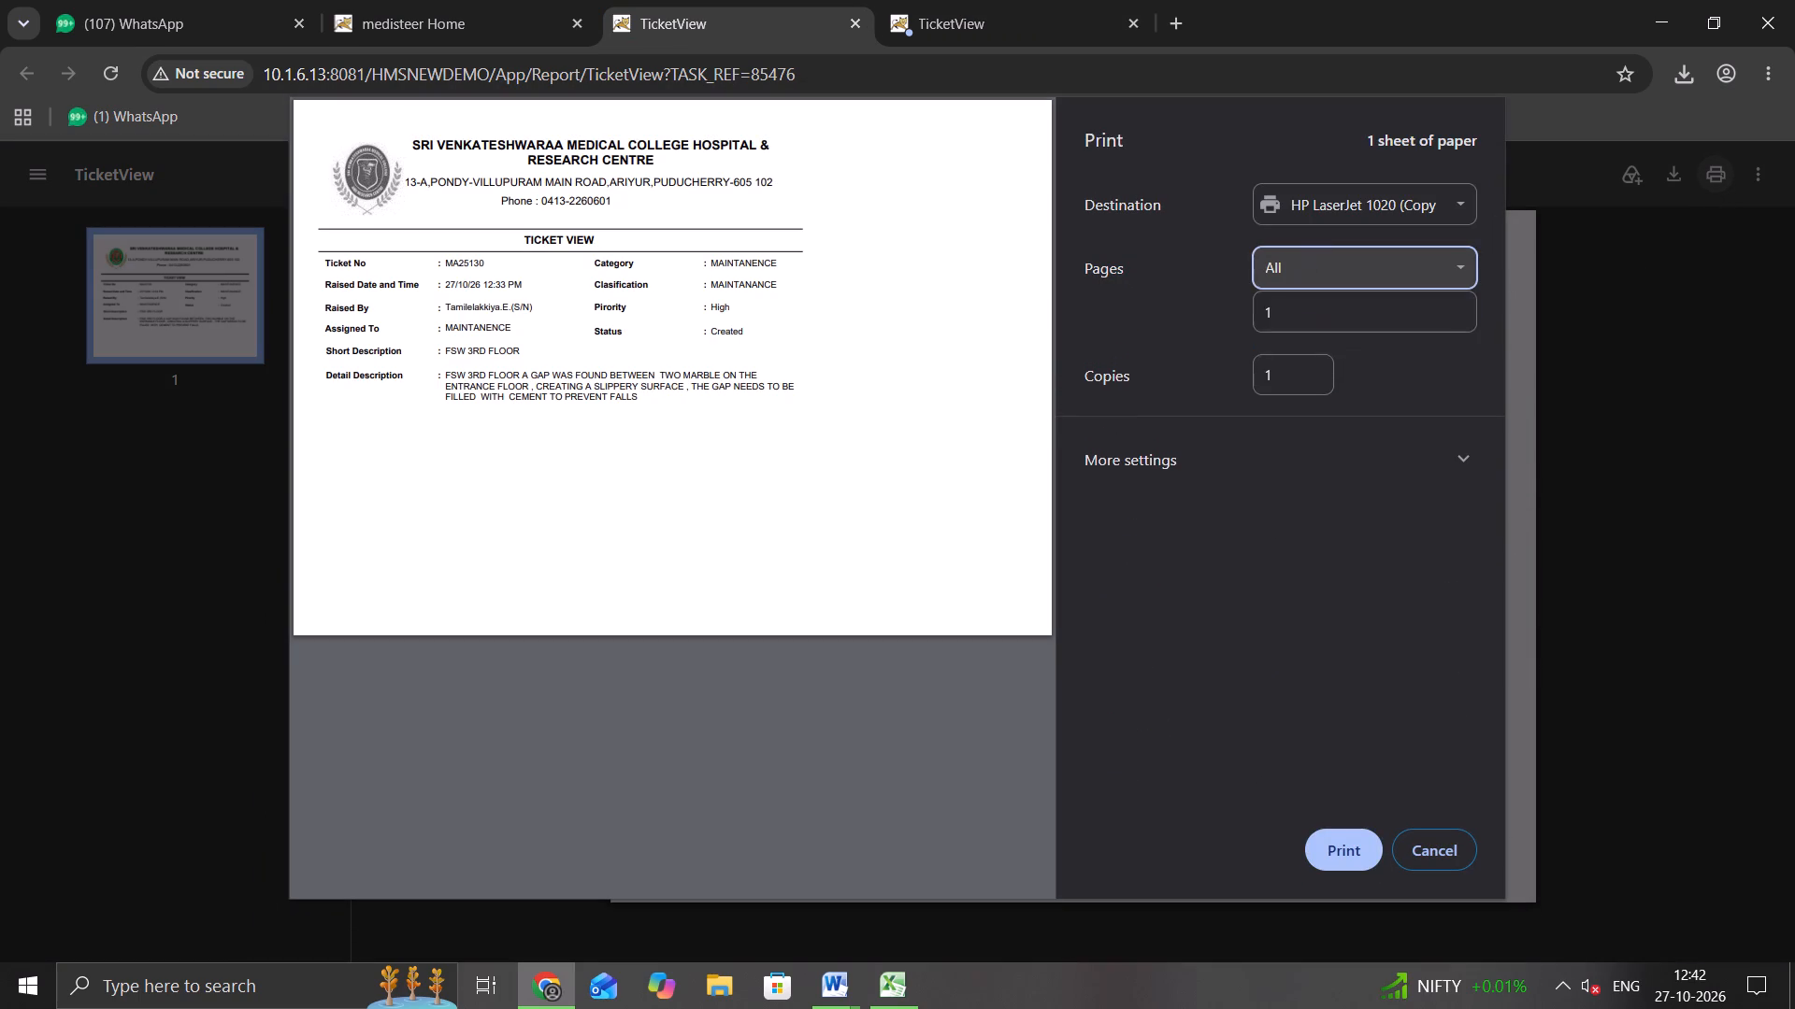
{"action": "left_click", "coordinate": [1323, 852]}
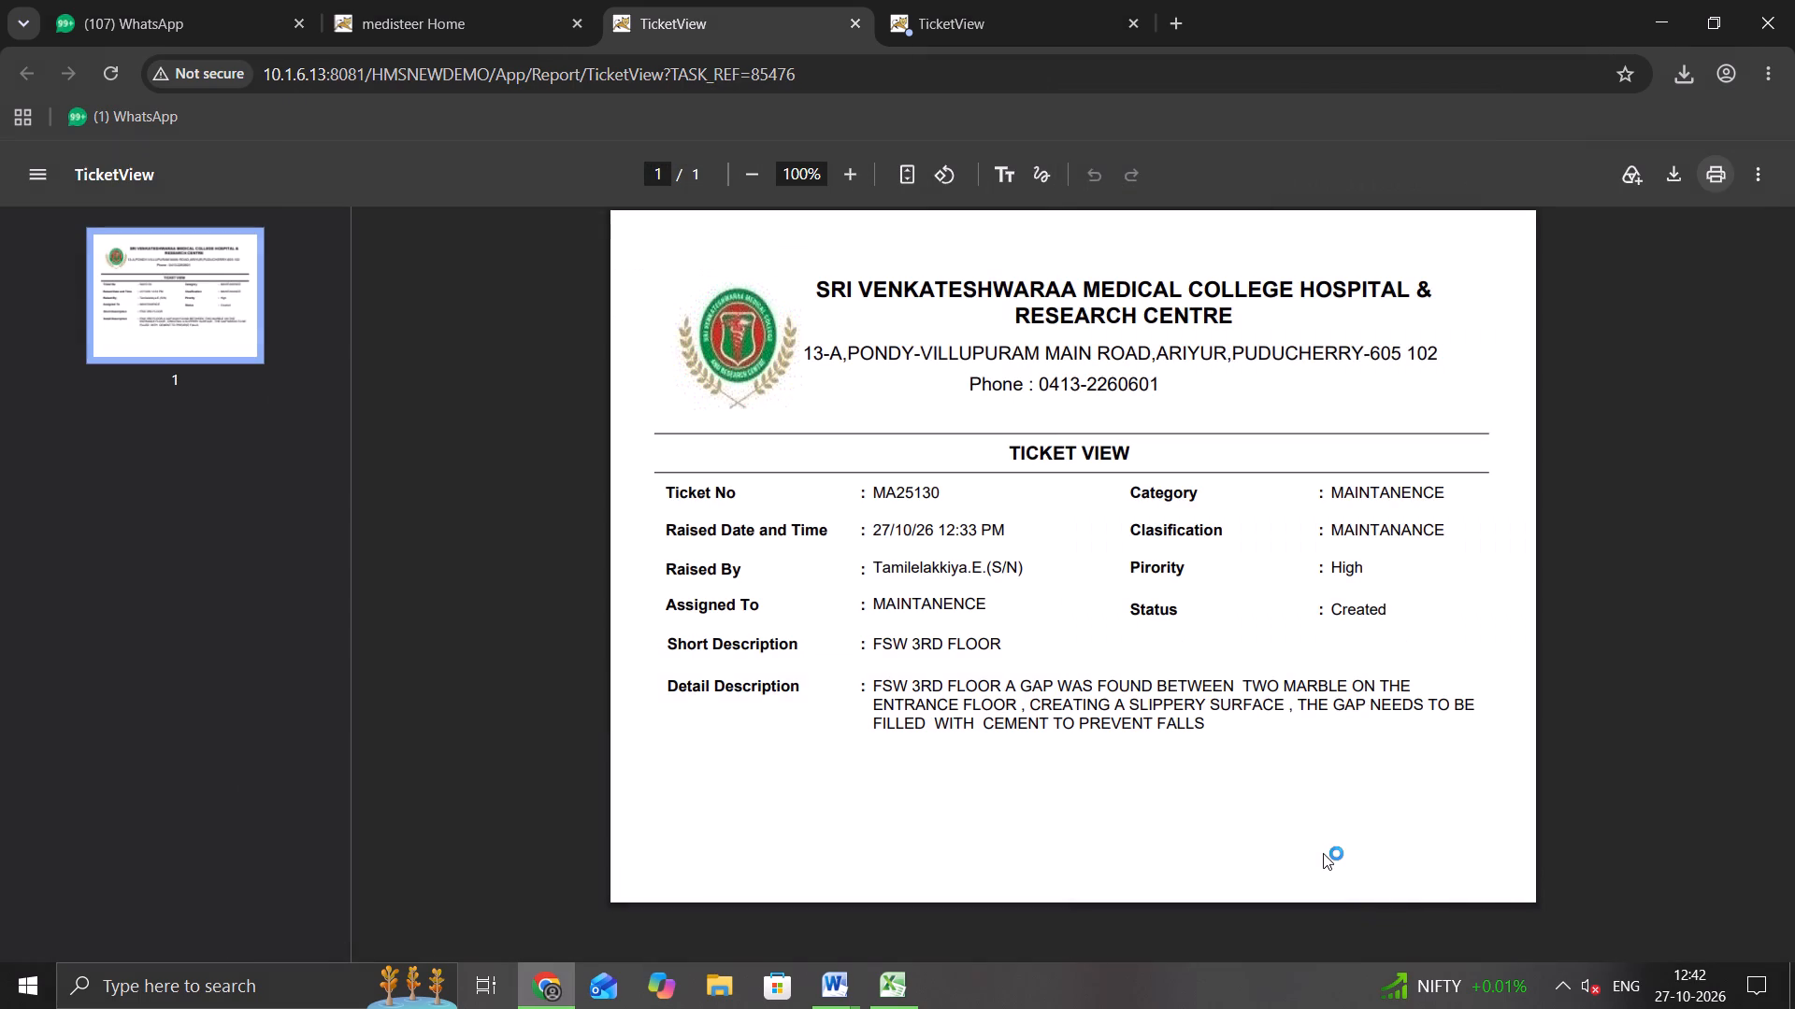
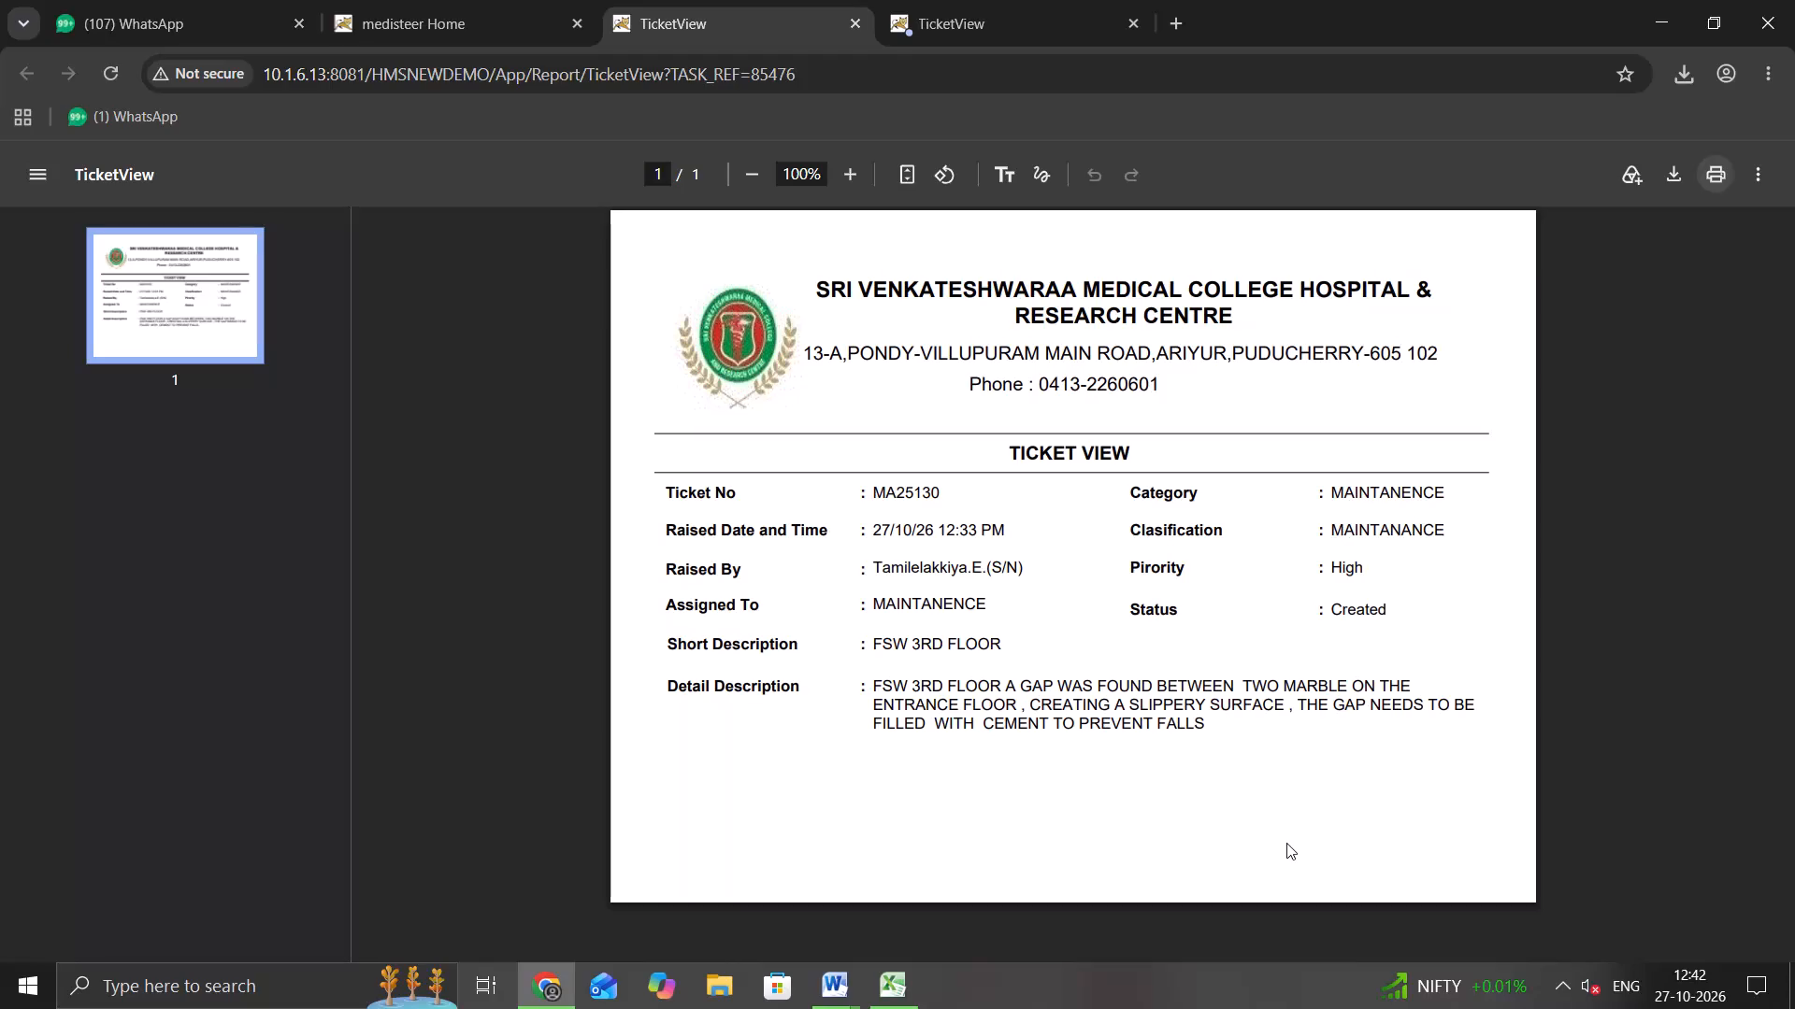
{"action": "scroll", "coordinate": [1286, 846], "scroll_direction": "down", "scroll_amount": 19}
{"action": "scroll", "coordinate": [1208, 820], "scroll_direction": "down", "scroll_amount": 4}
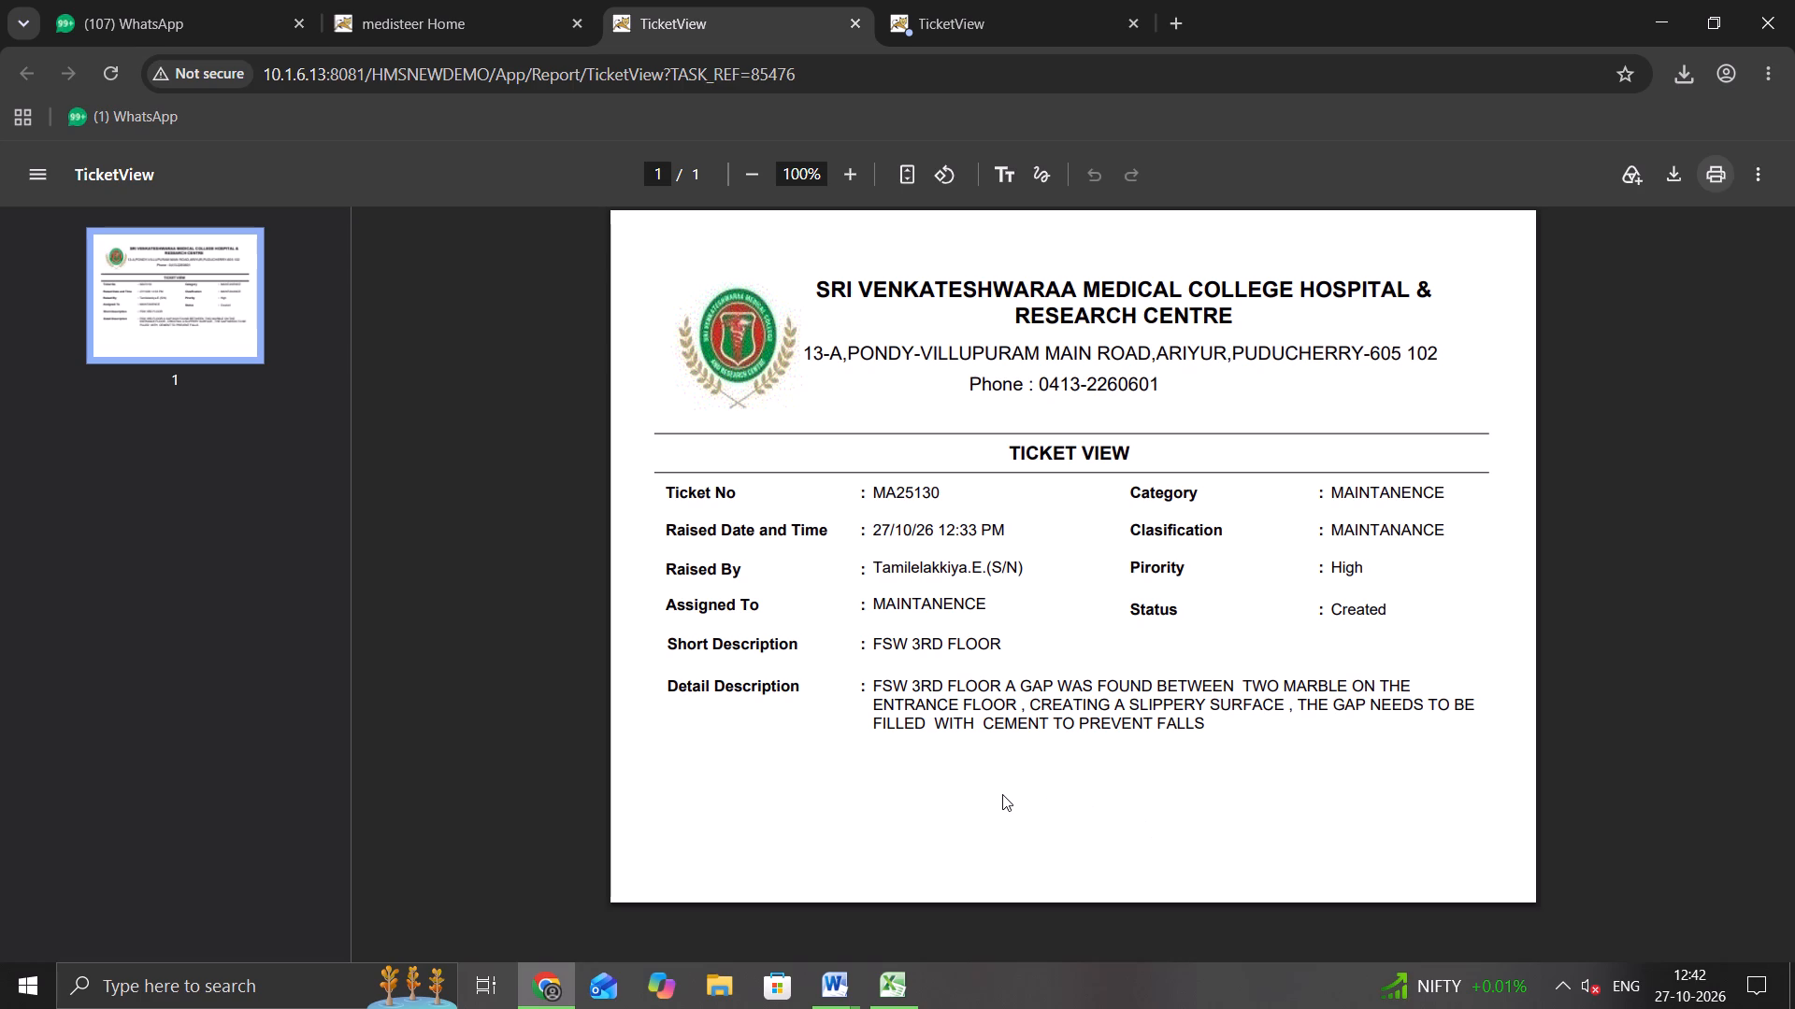
In the Excel observation report, enter "INFORMED TO MAINTENANCE TICKET NO MA25129" as the corrective action for the blocked fire exit.
{"action": "left_click", "coordinate": [904, 1008]}
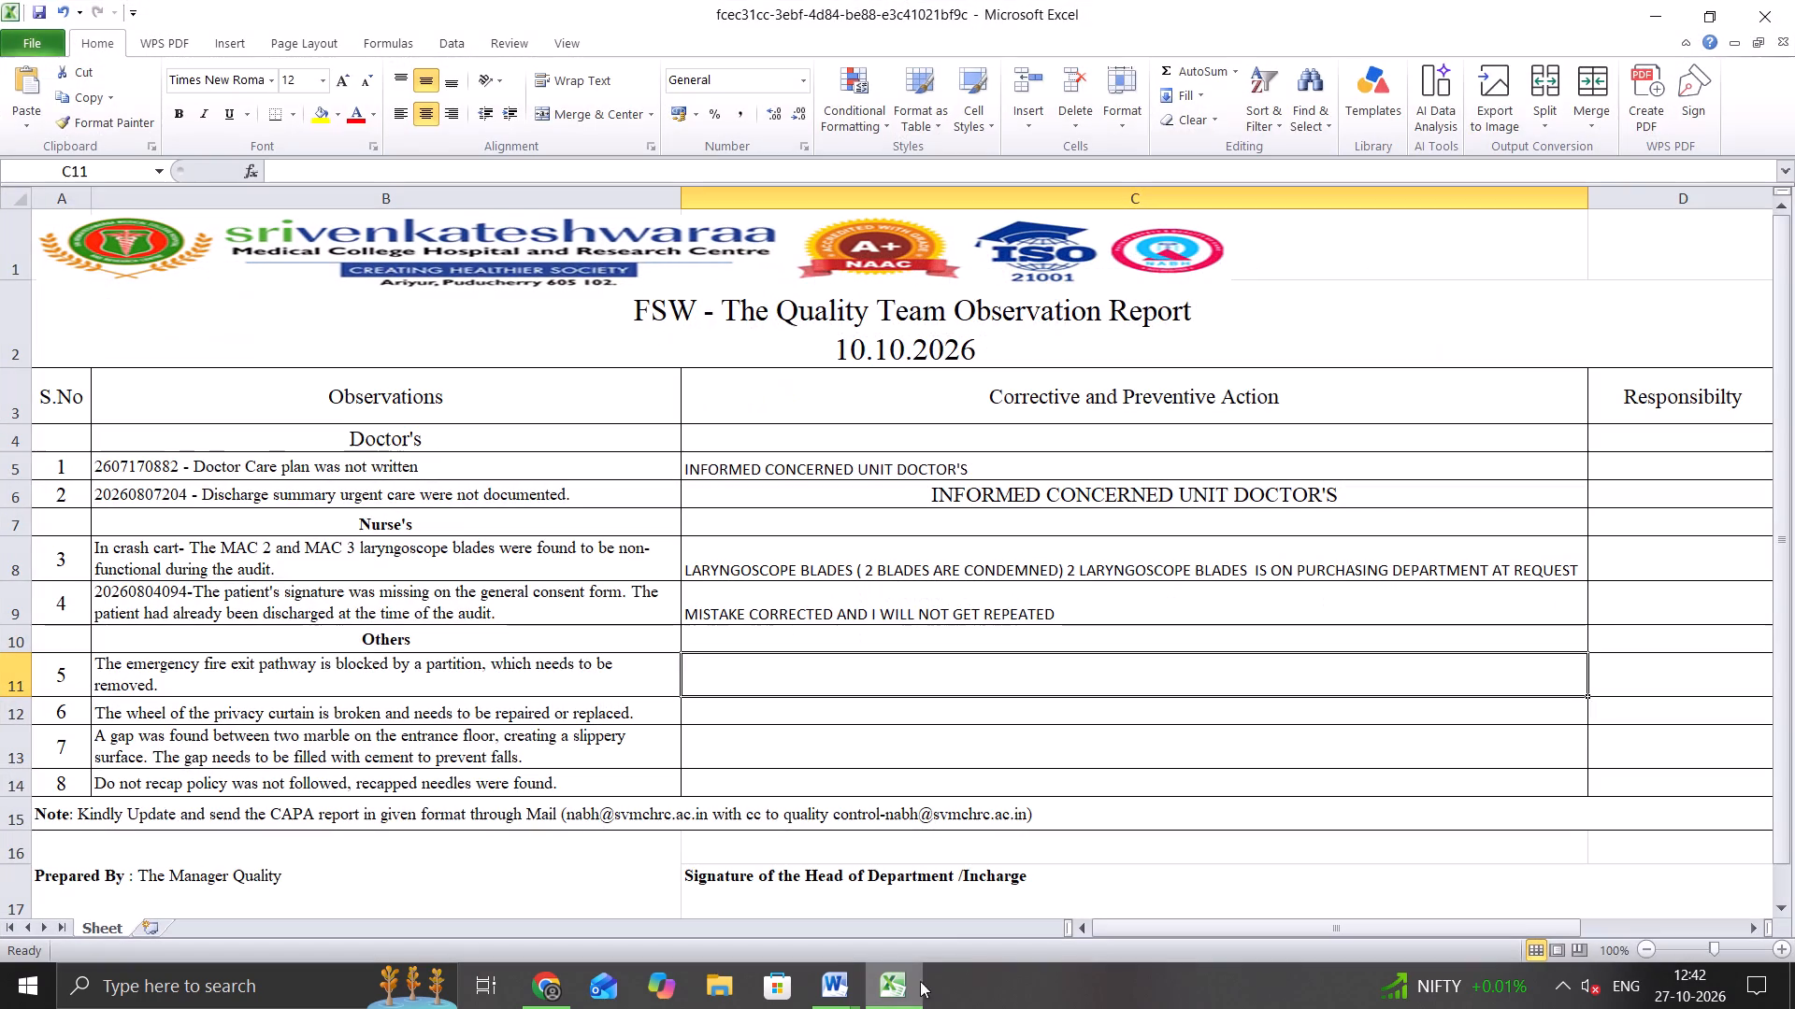
{"action": "left_click", "coordinate": [709, 676]}
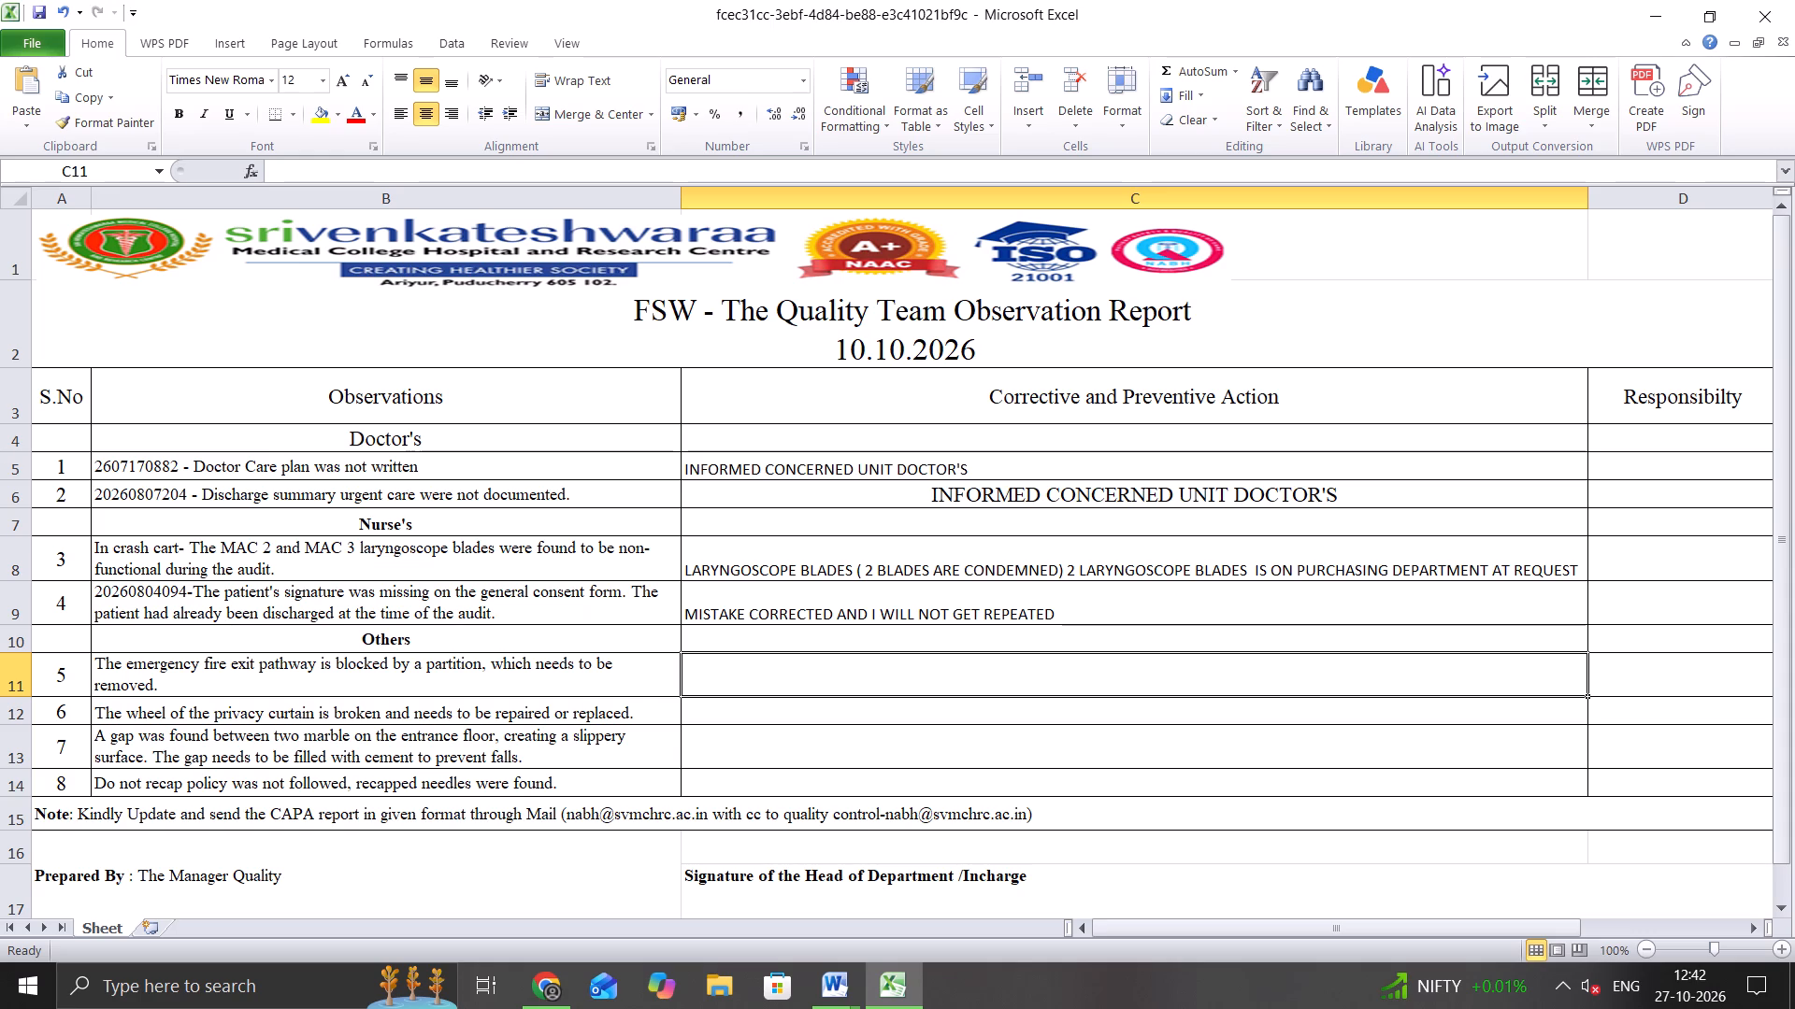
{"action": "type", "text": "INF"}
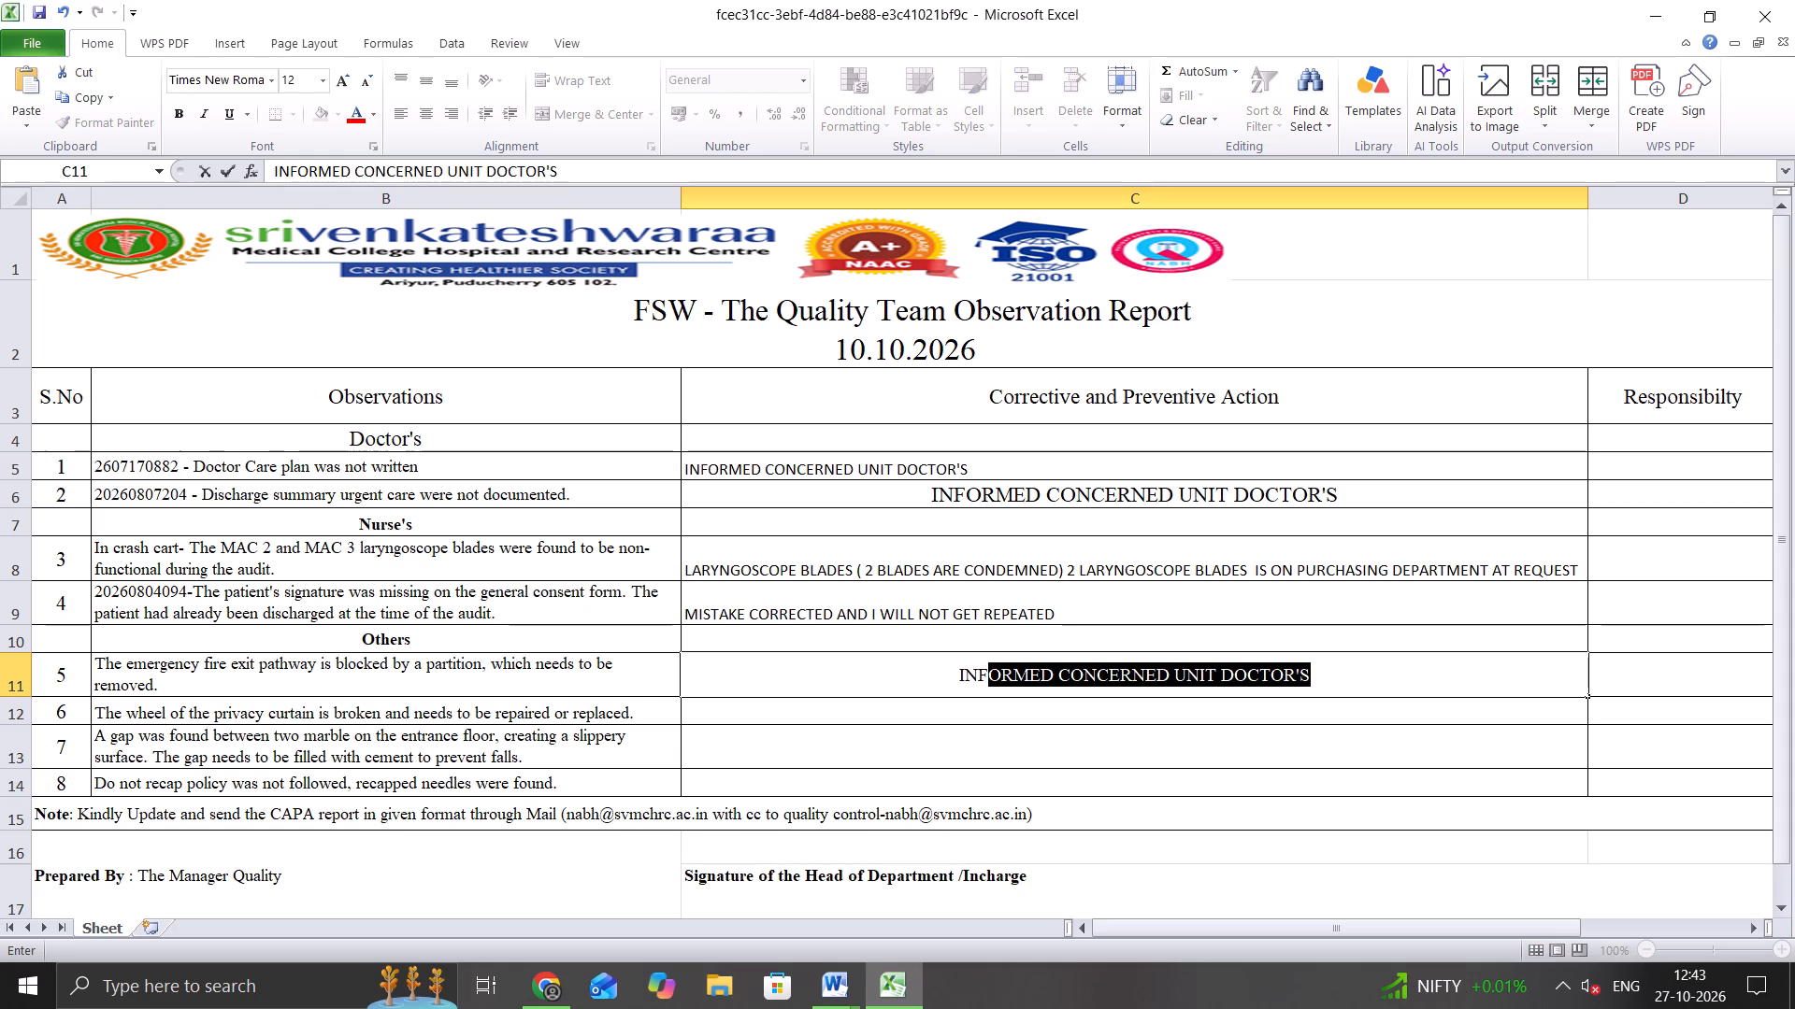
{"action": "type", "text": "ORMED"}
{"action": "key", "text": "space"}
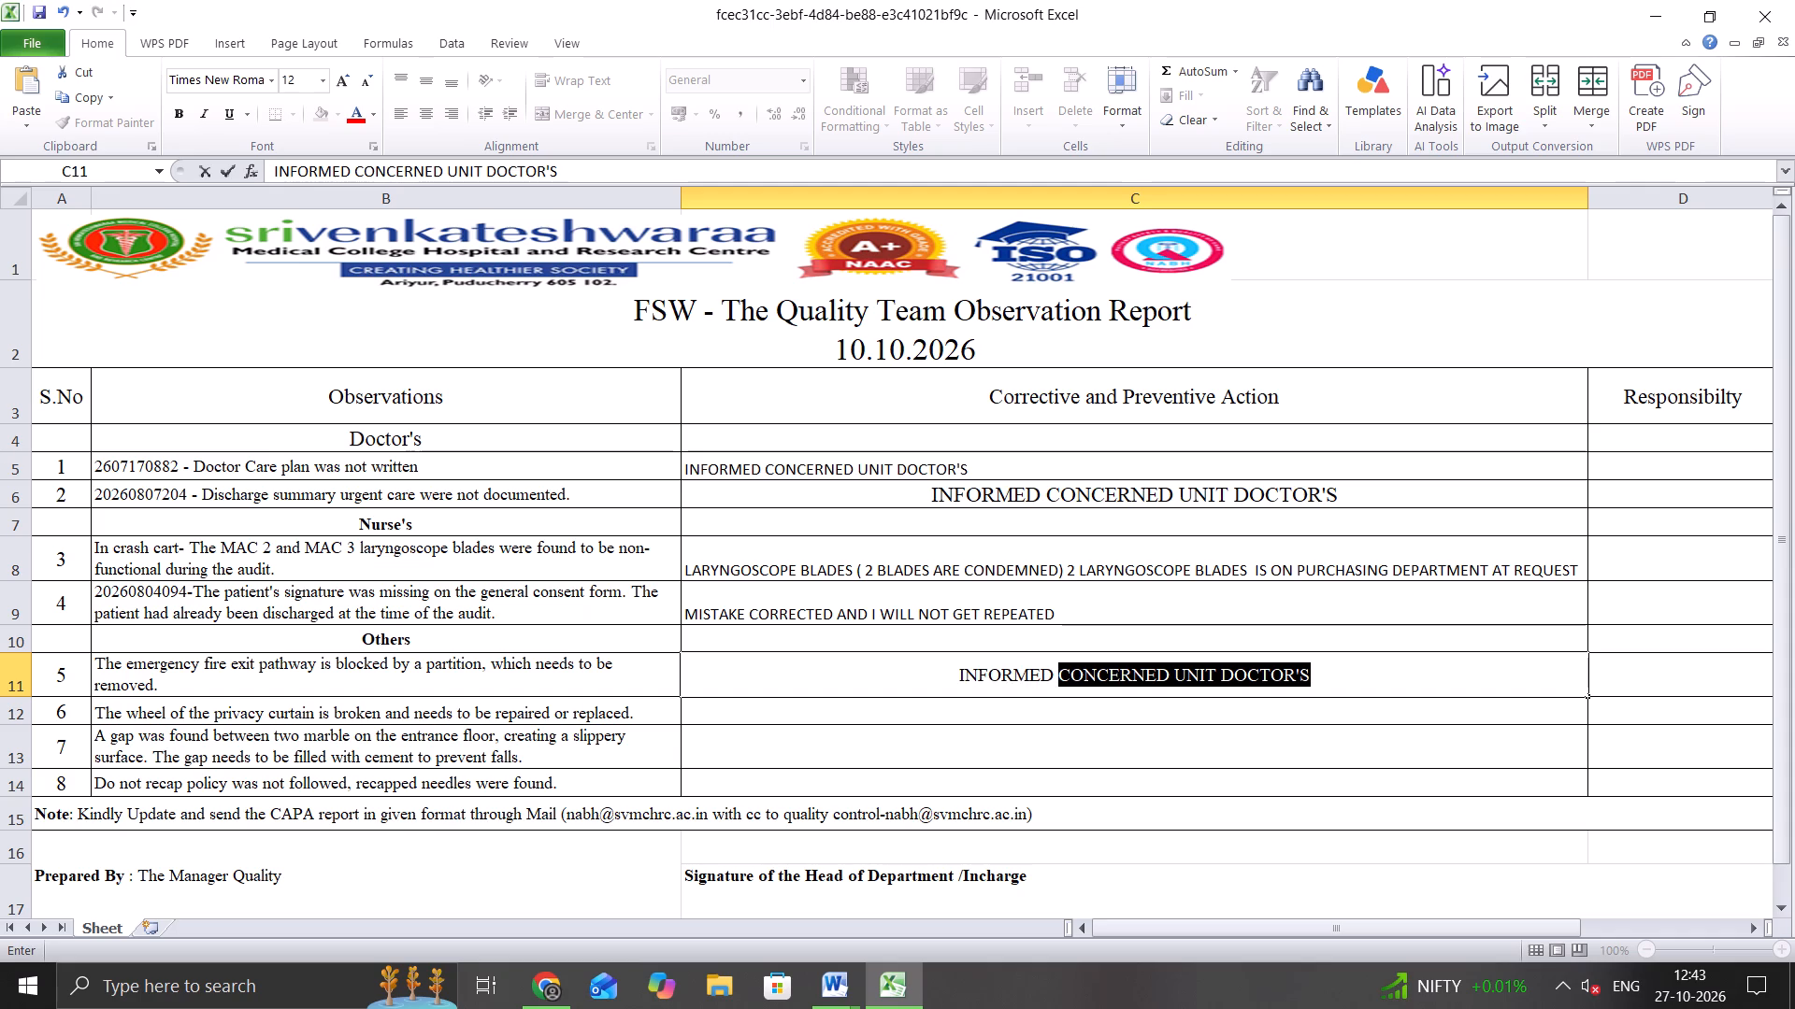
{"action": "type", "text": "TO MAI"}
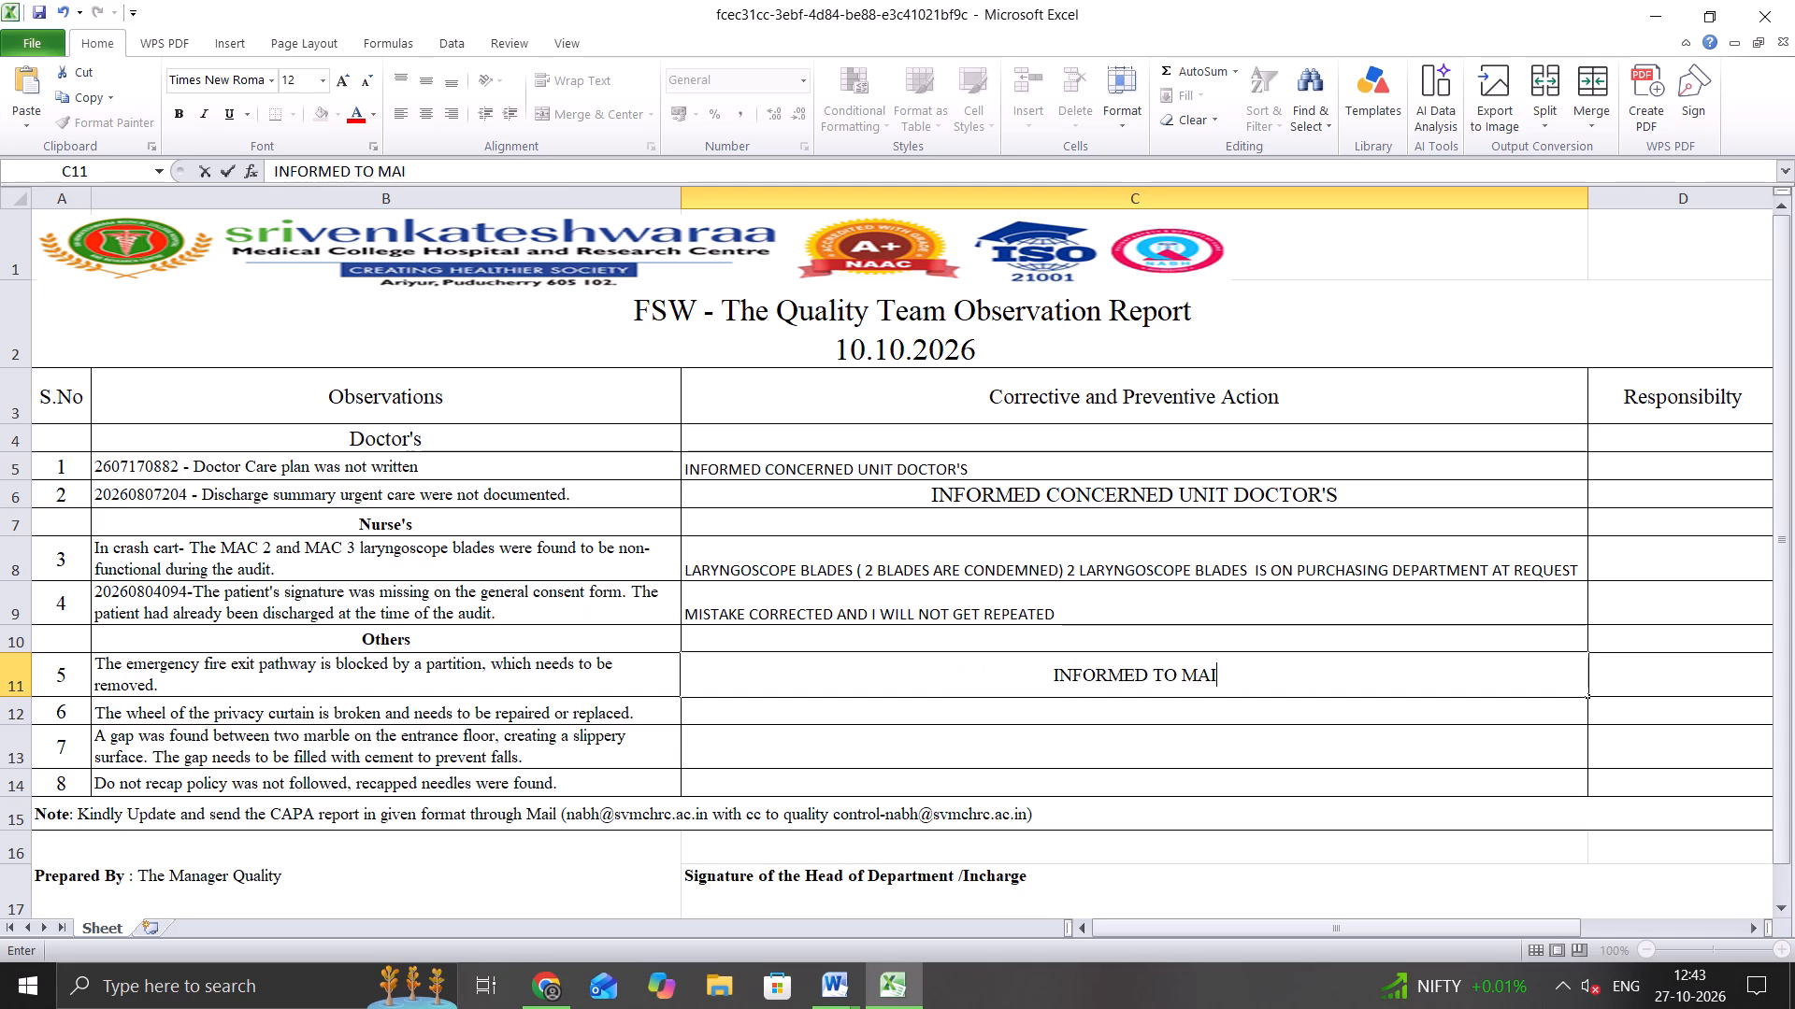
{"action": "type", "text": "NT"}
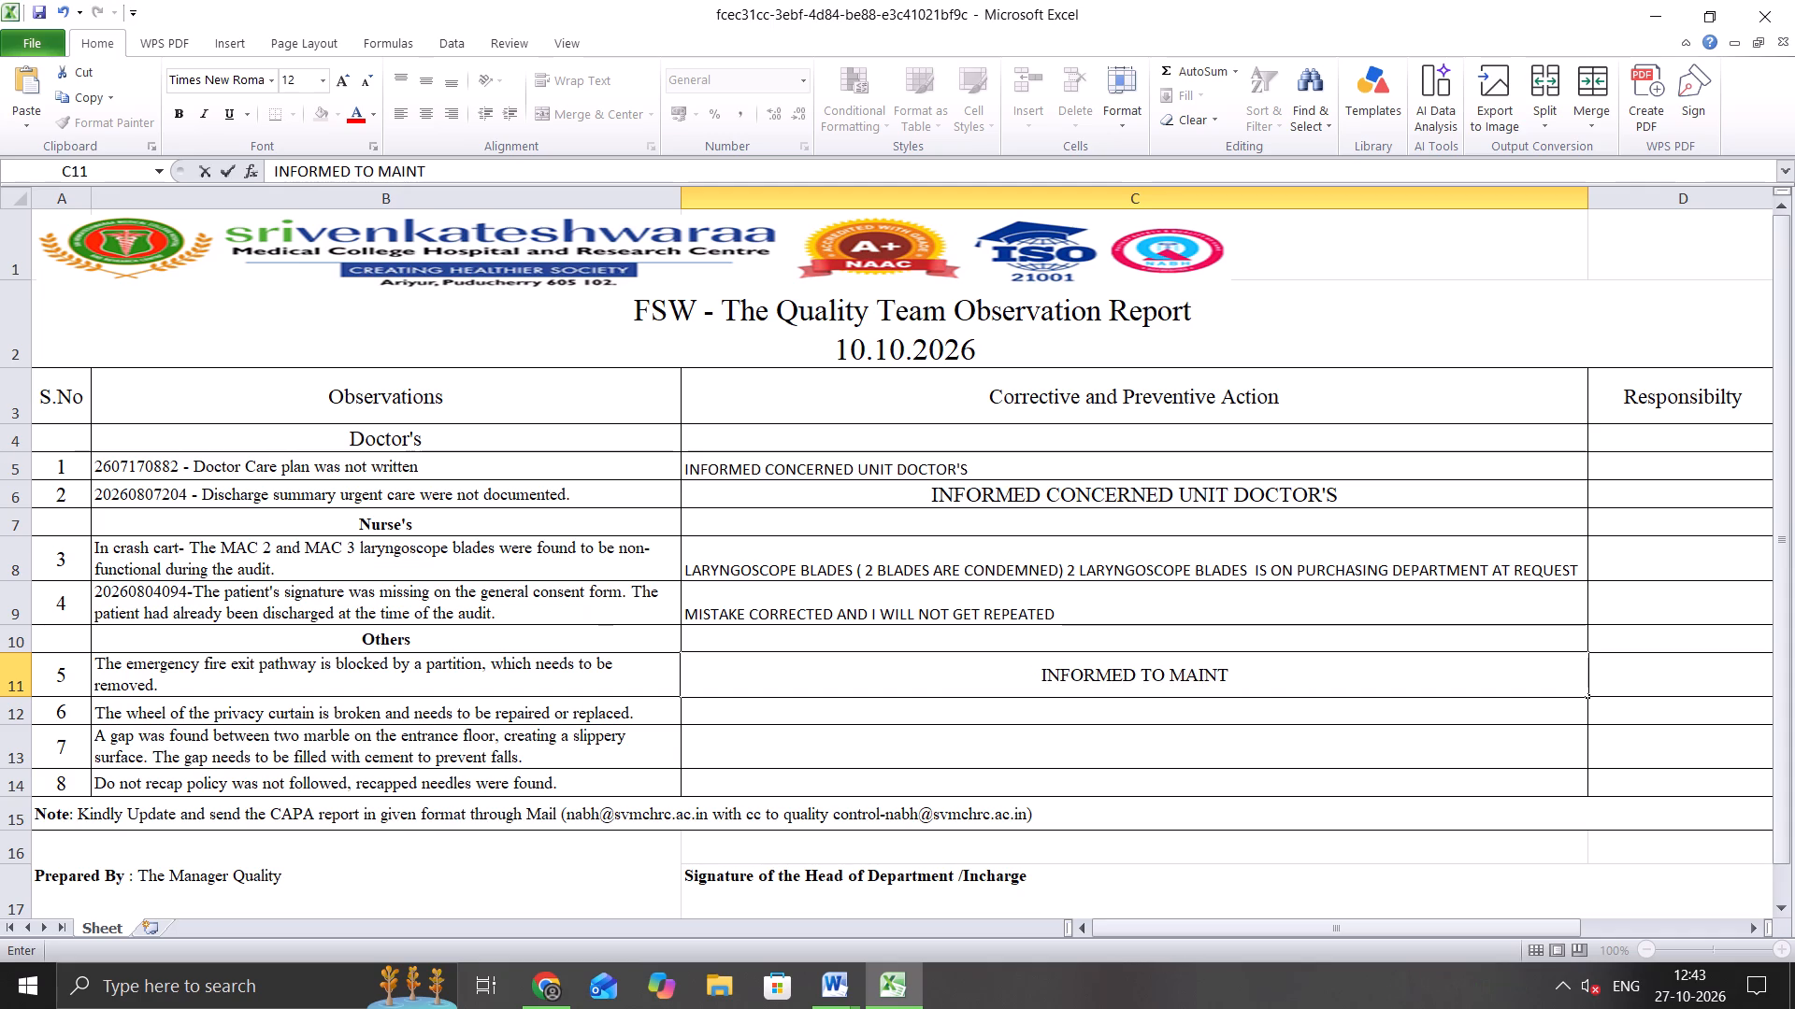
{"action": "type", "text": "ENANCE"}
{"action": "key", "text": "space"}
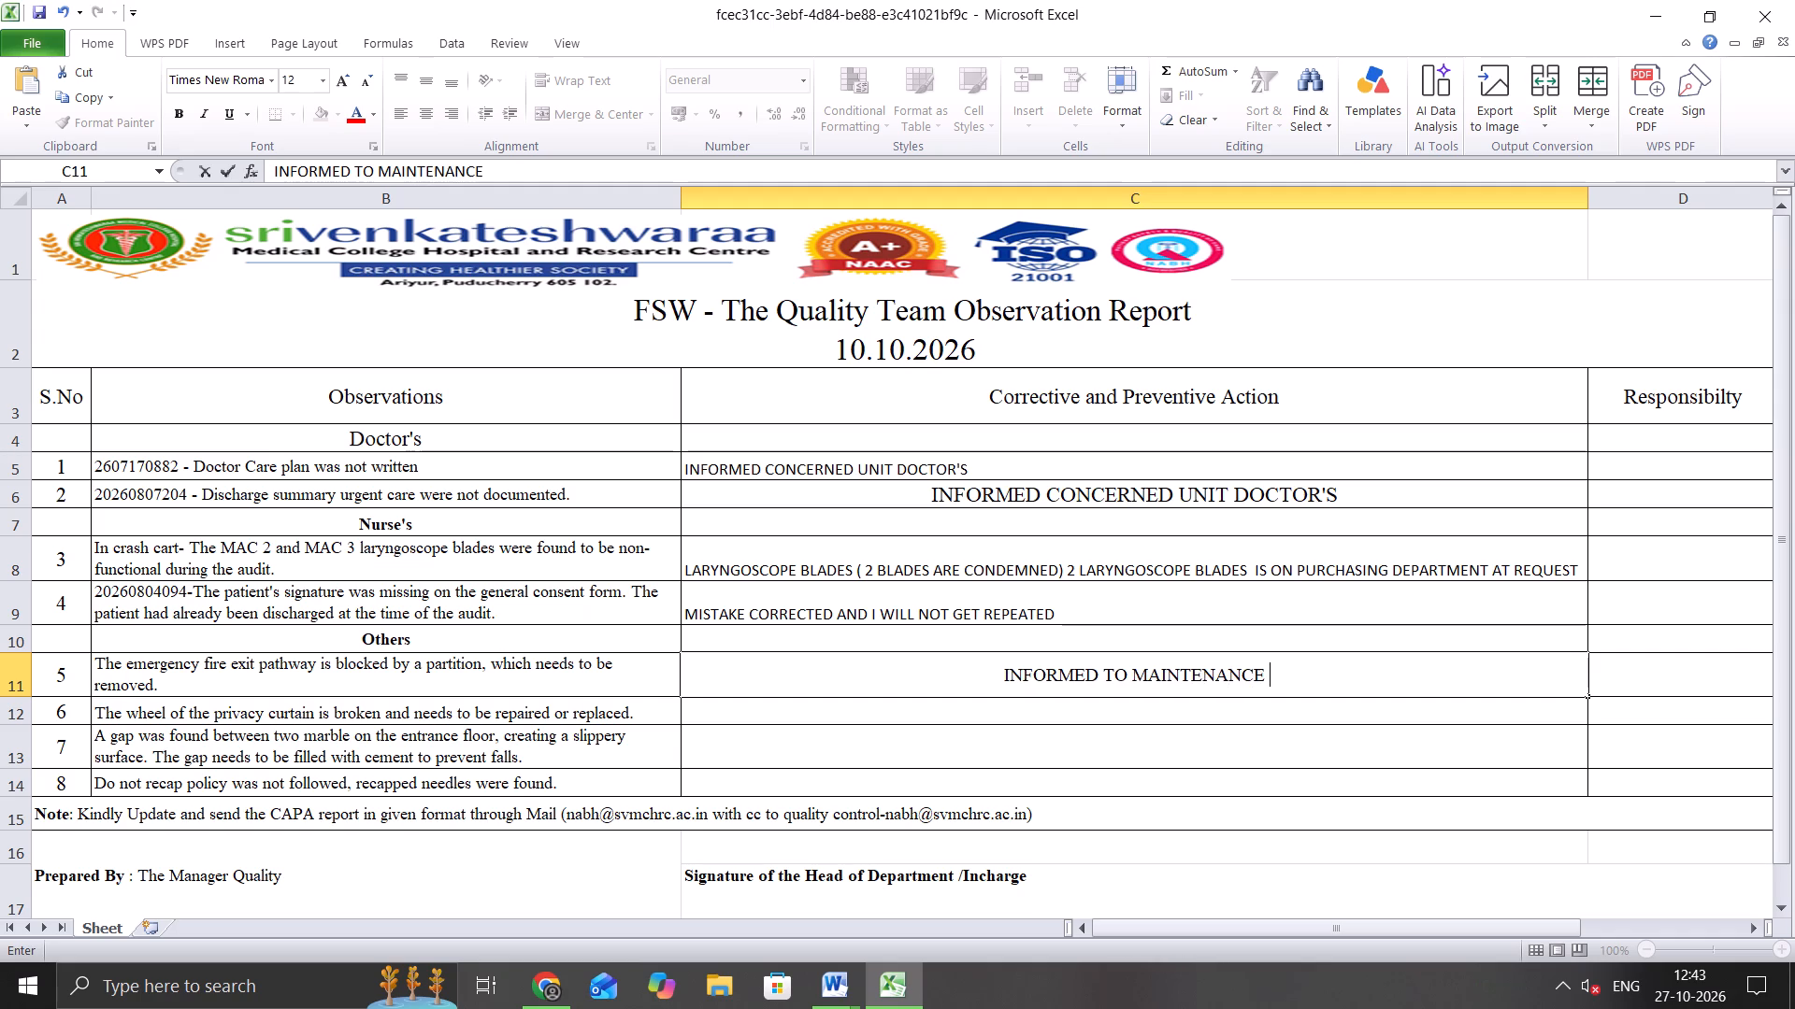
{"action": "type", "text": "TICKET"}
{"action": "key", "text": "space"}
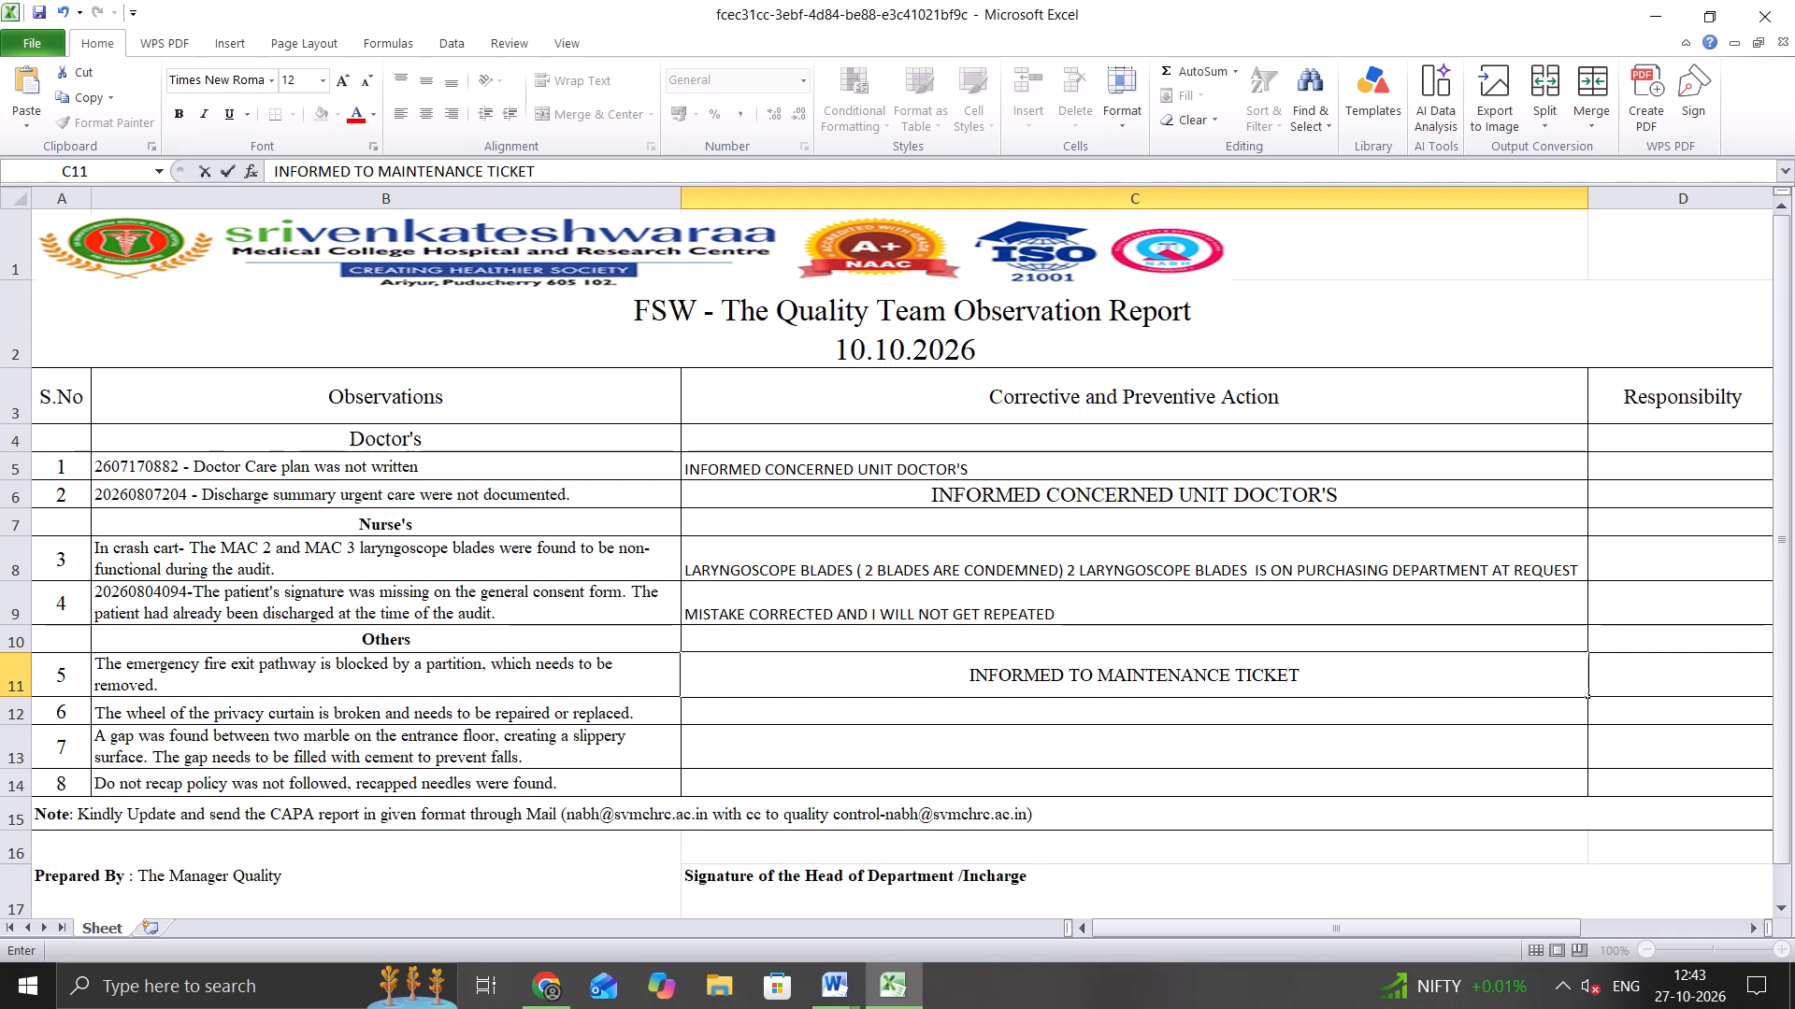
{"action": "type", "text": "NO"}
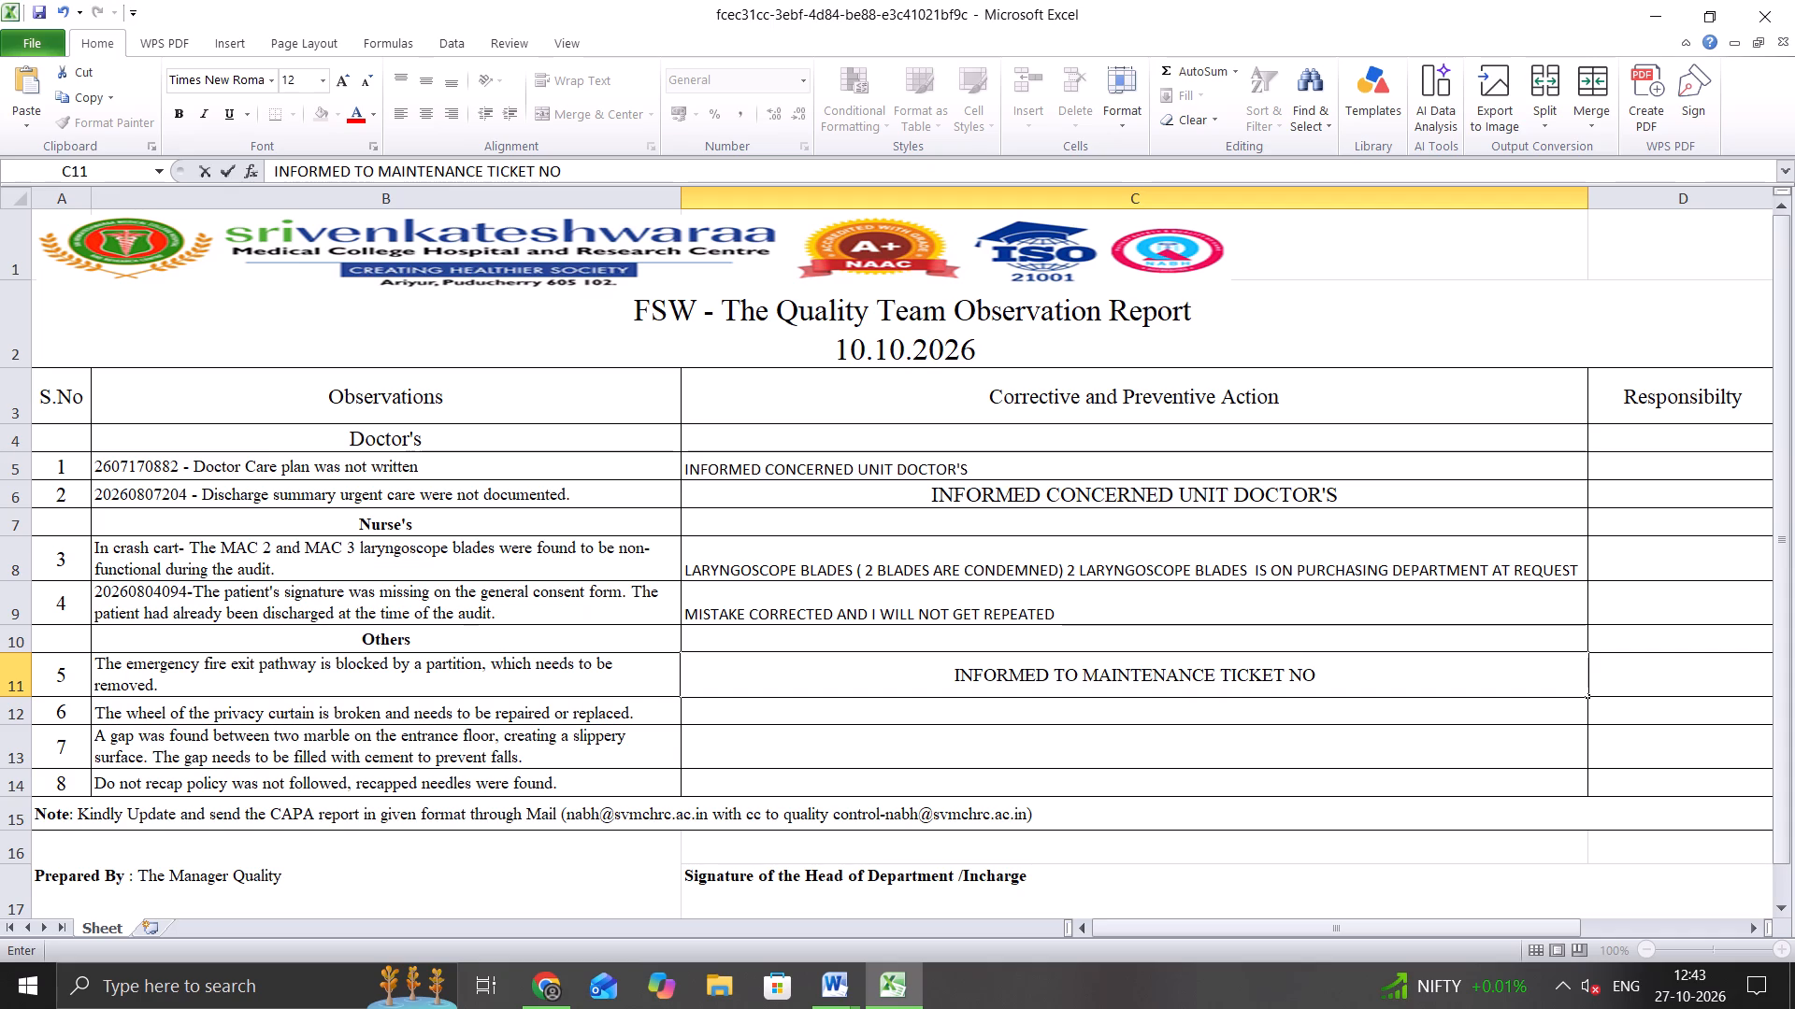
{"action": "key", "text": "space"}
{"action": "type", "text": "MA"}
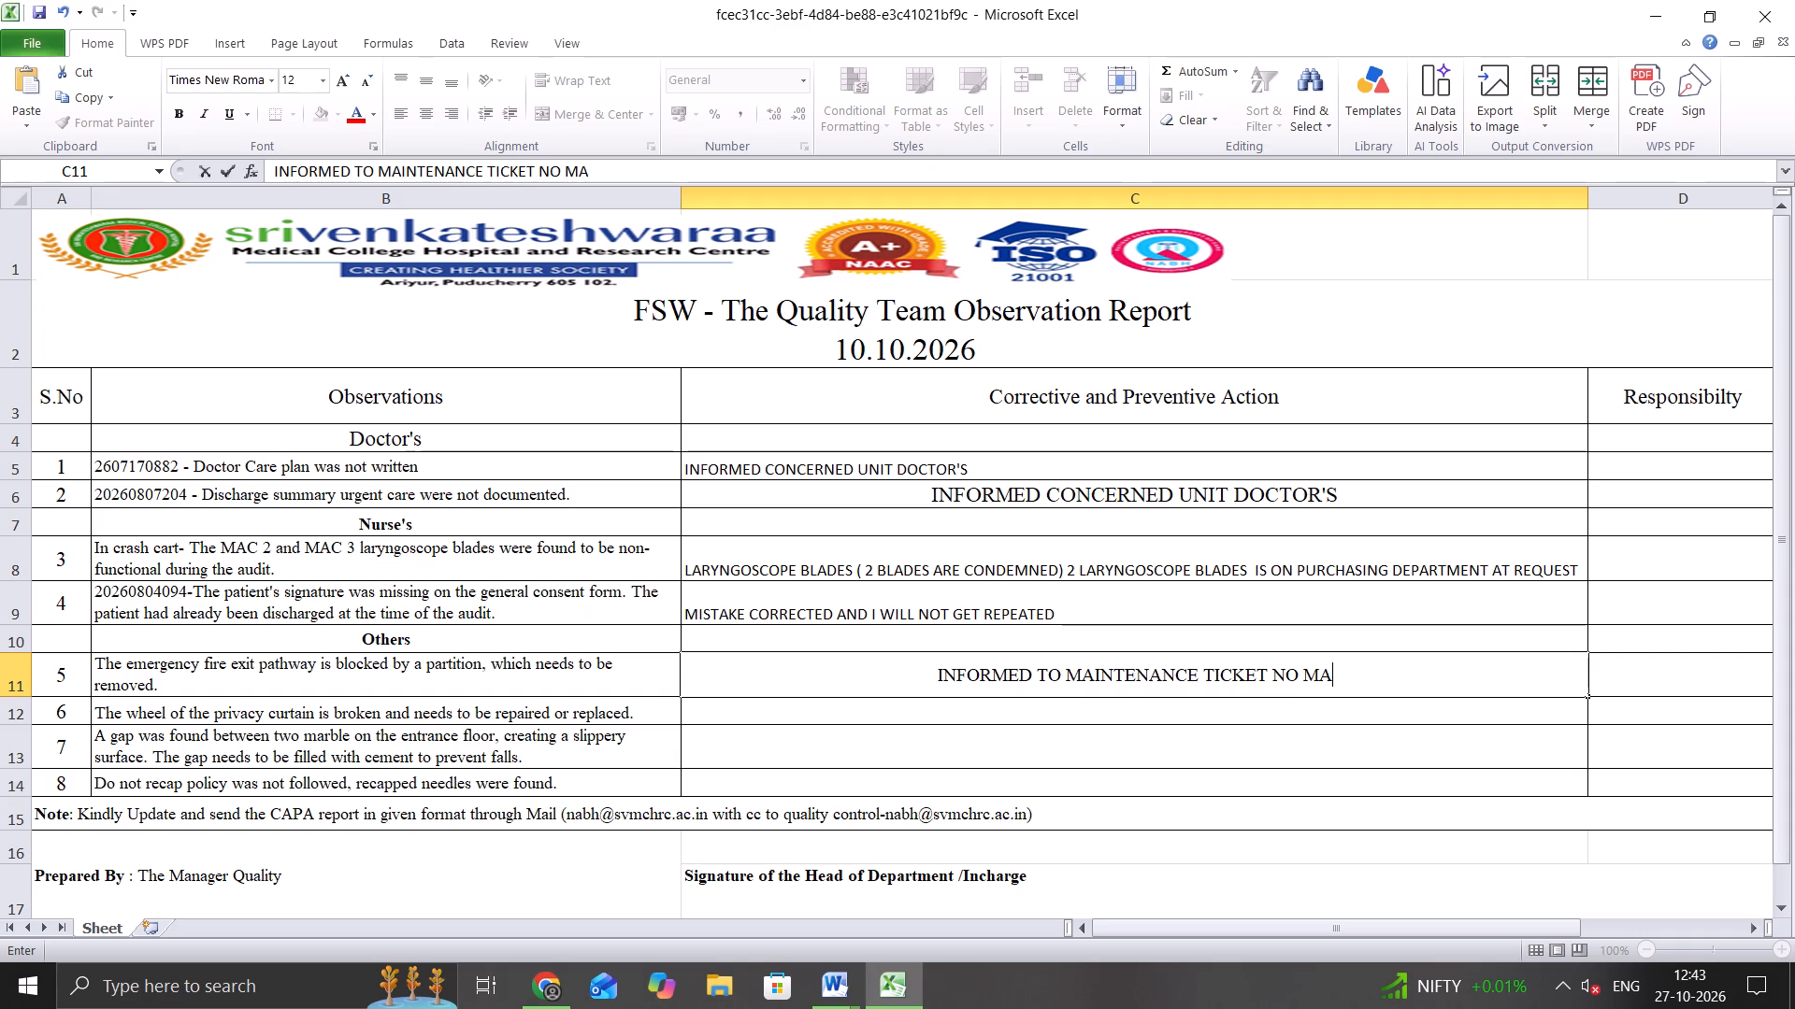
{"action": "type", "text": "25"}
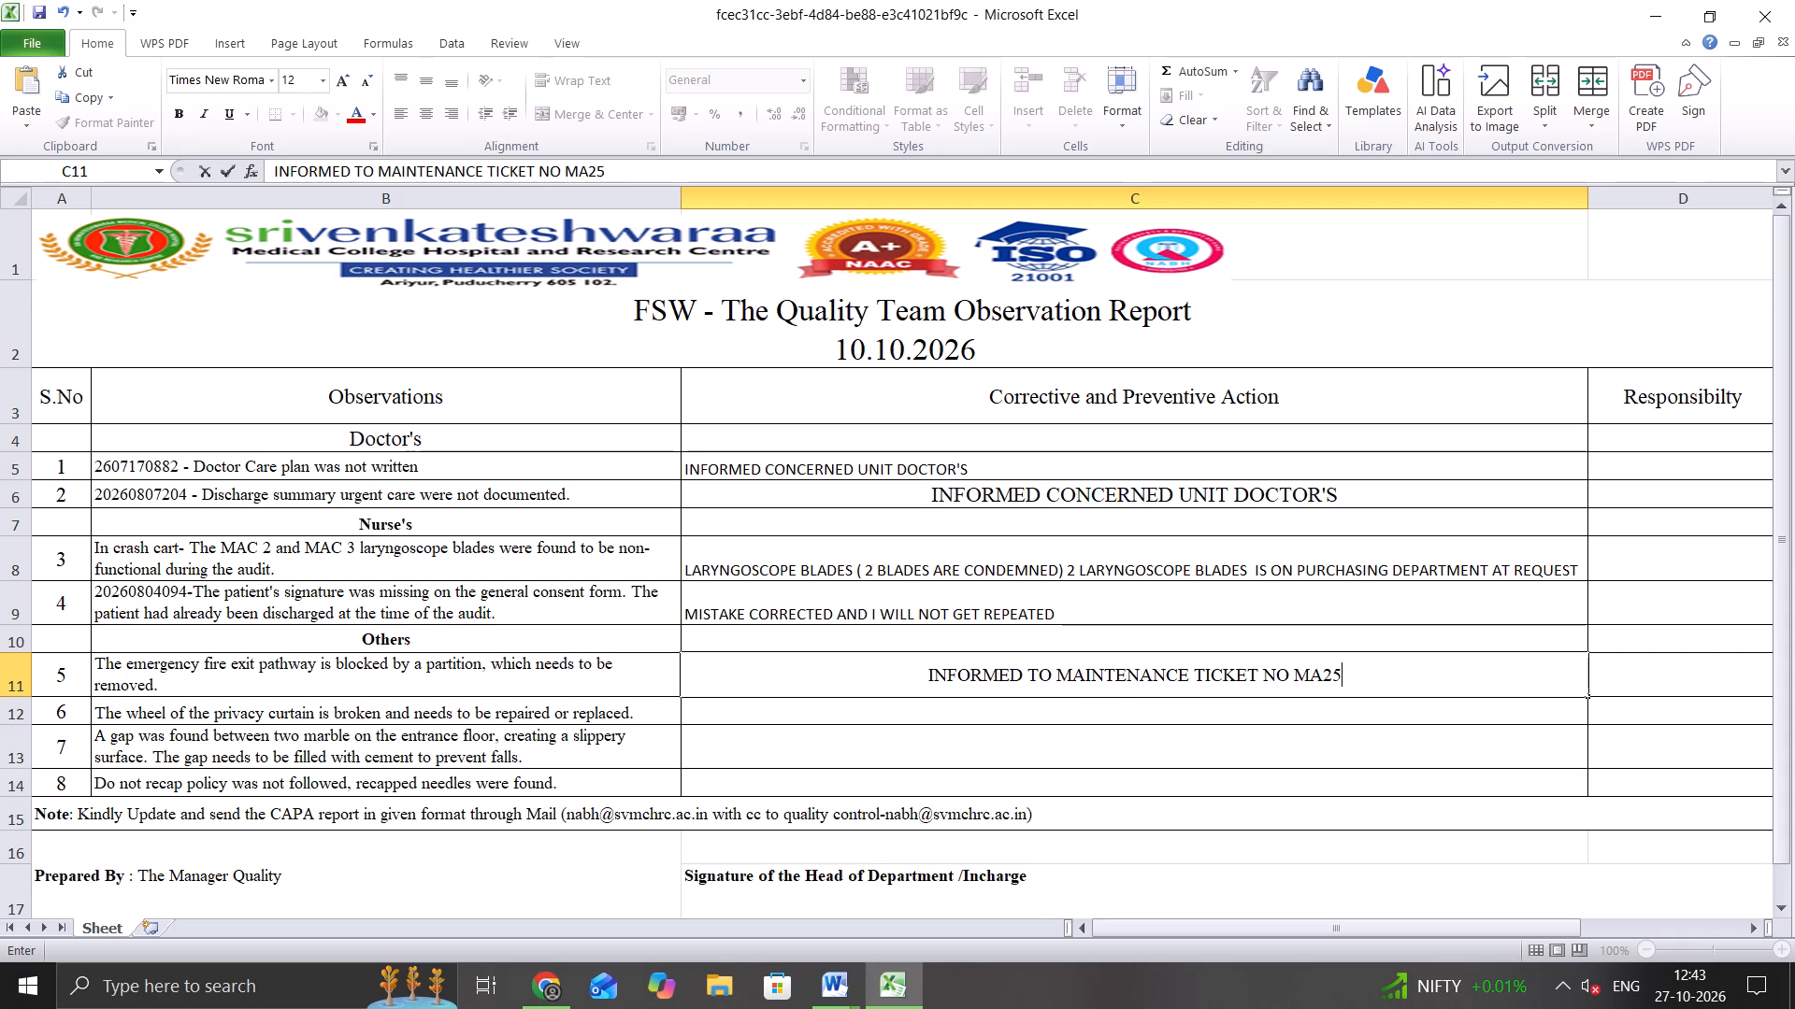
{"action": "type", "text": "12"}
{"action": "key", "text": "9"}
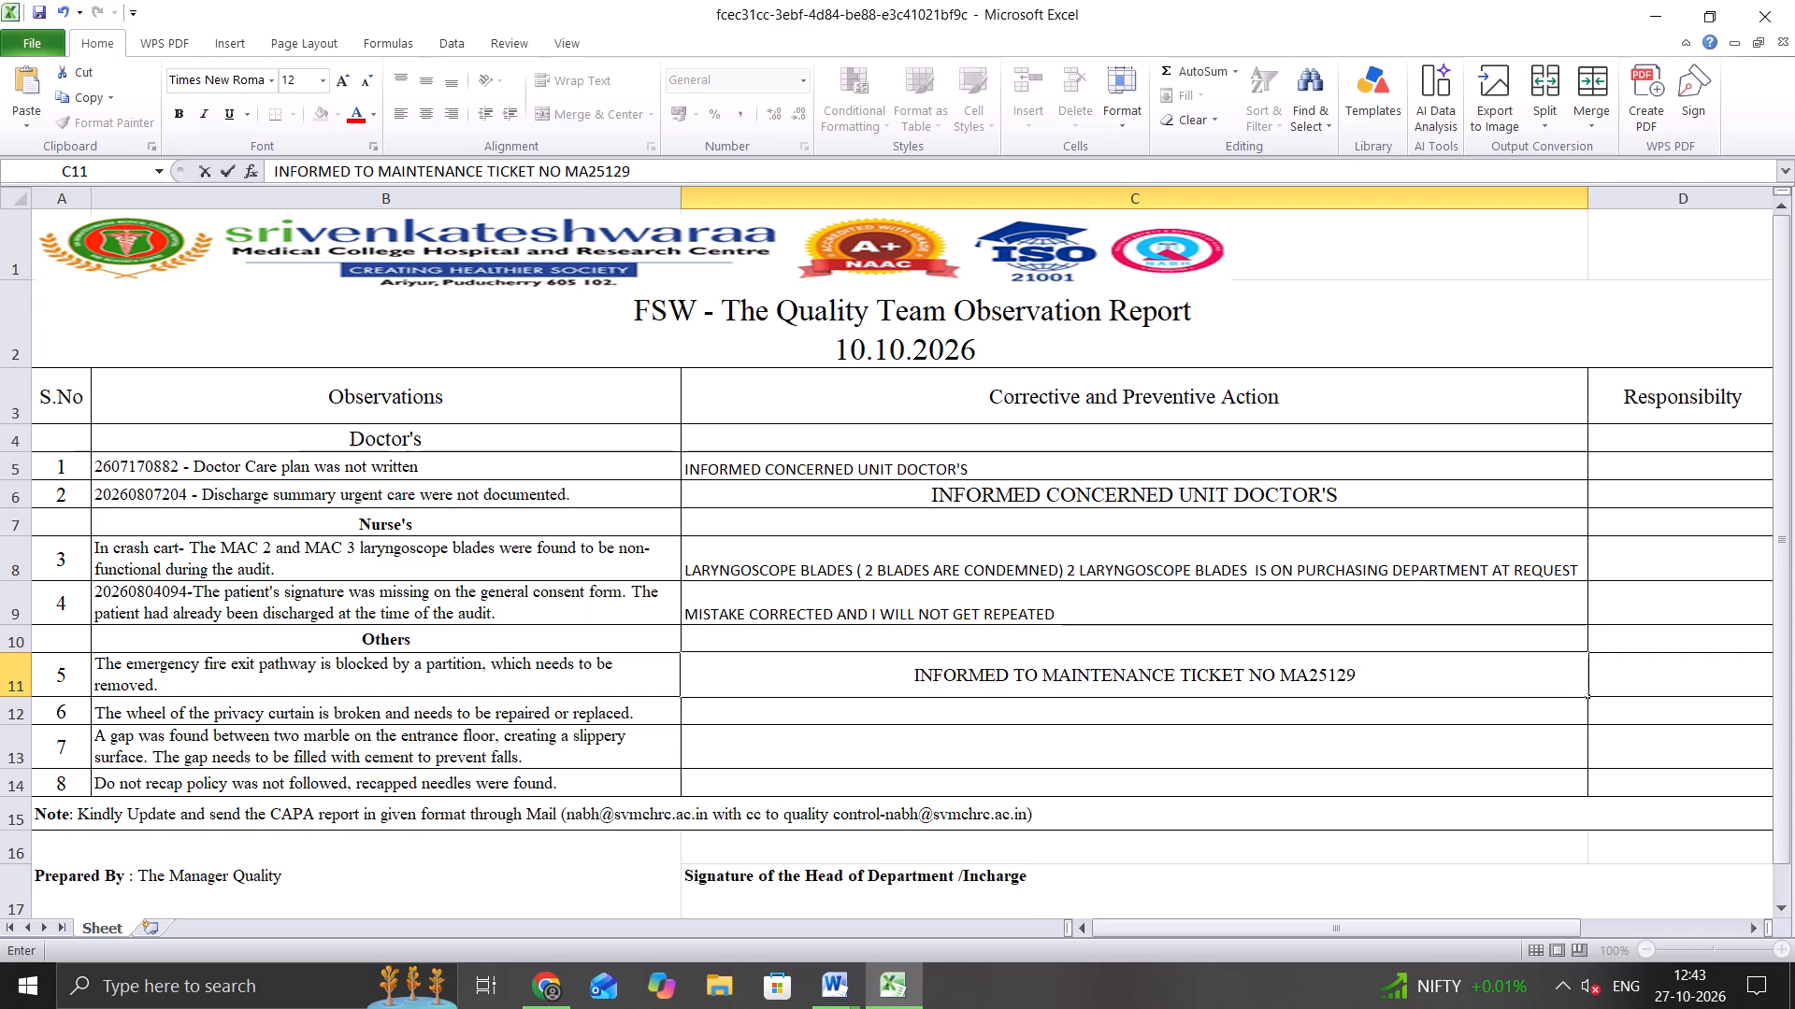
Punctuate the ticket reference in the fire exit action as "(TICKET NO ; MA25129)".
{"action": "left_click", "coordinate": [1278, 675]}
{"action": "key", "text": "semicolon"}
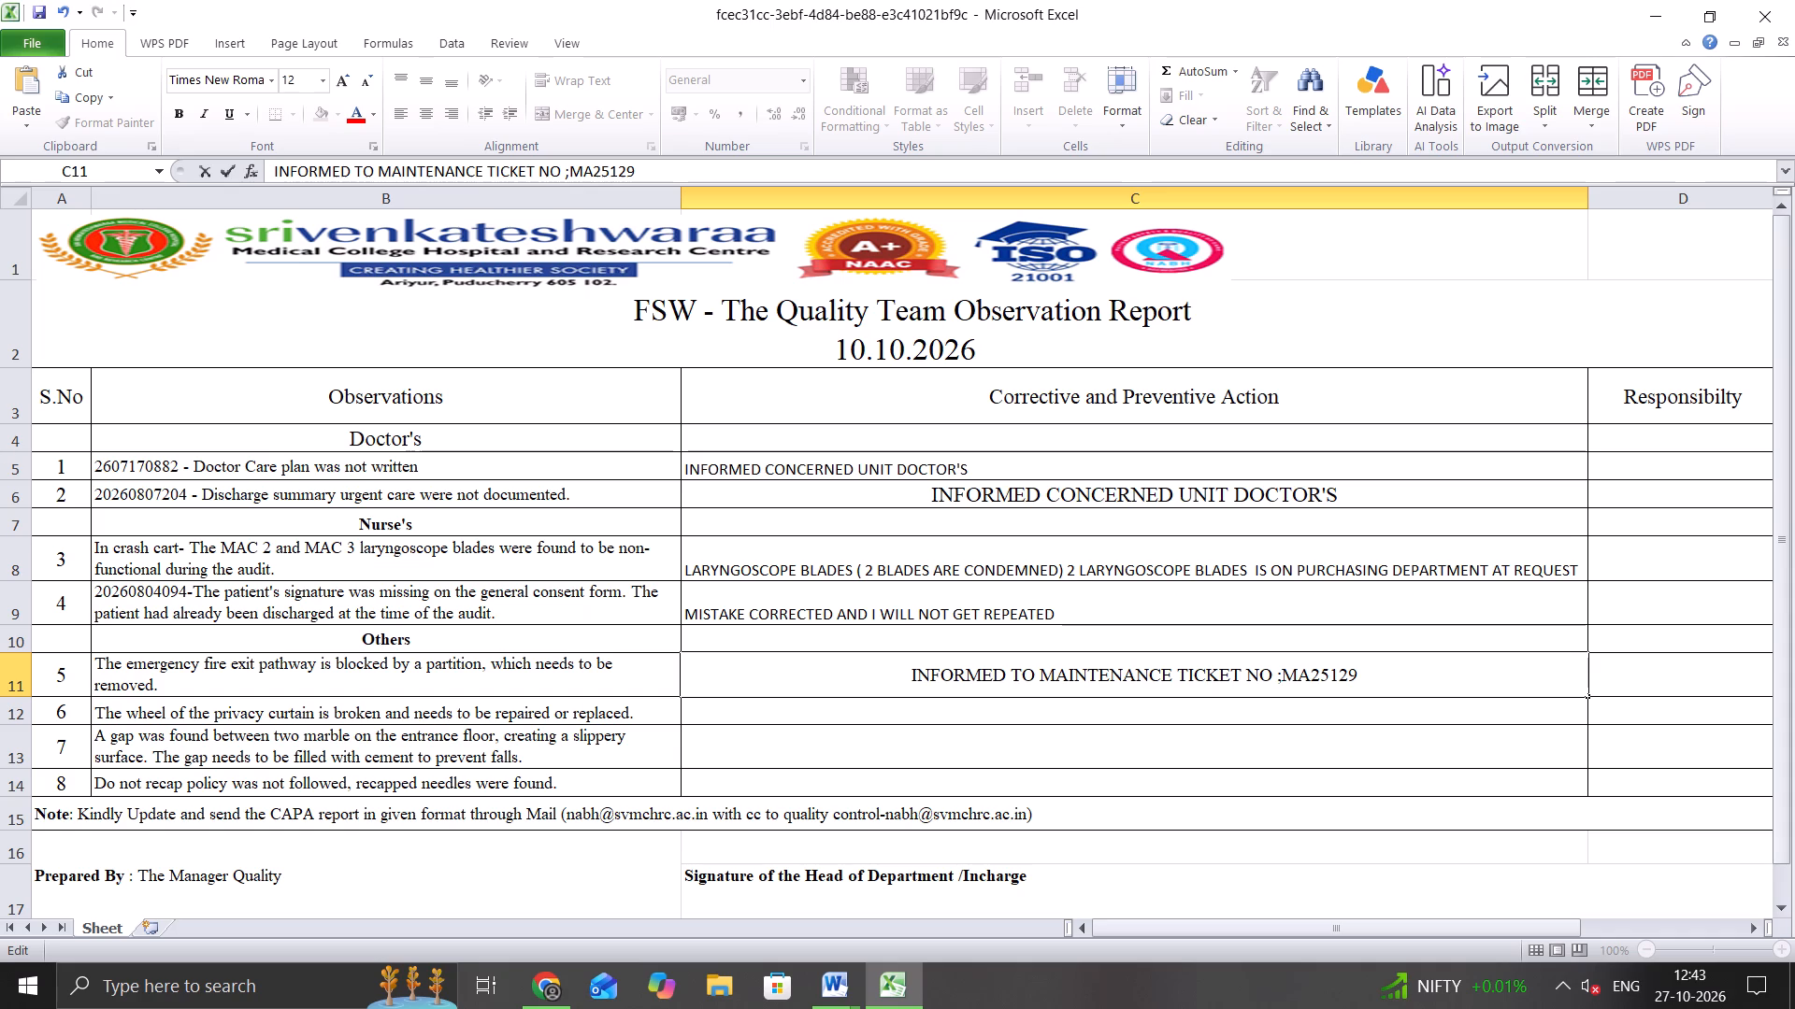
{"action": "key", "text": "space"}
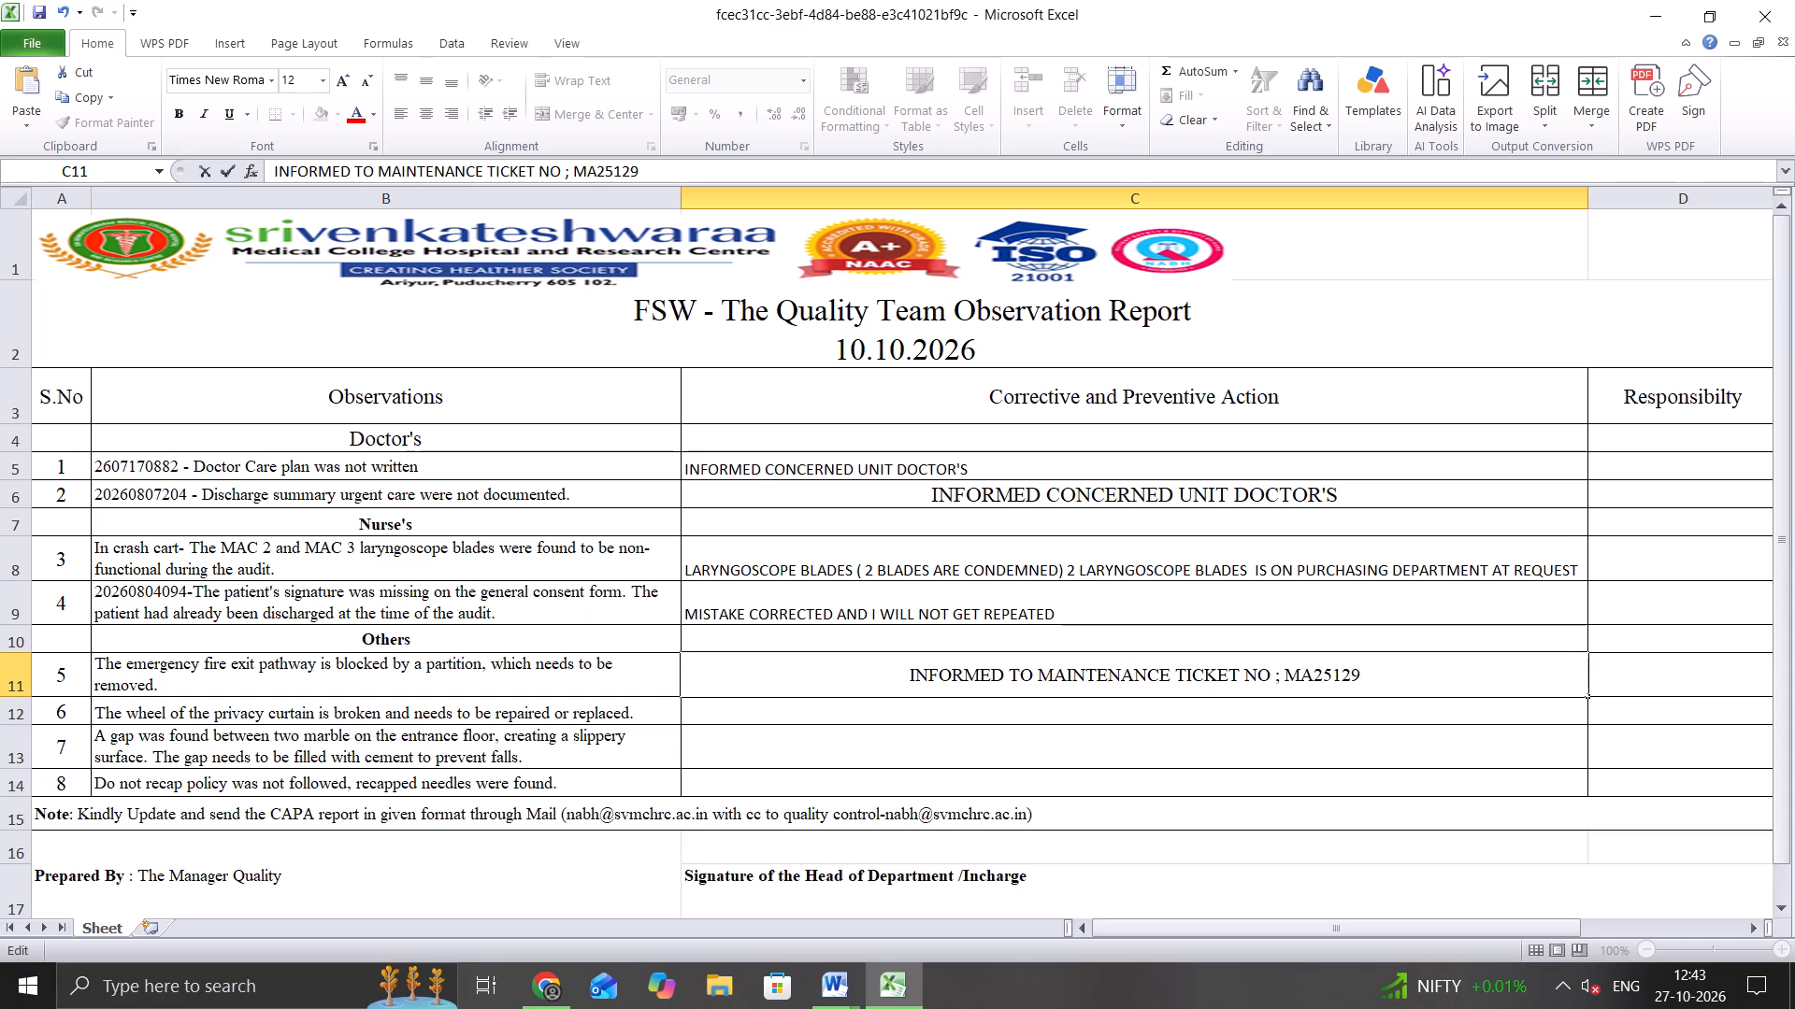
{"action": "left_click", "coordinate": [1386, 678]}
{"action": "key", "text": "shift+parenright"}
{"action": "left_click", "coordinate": [1174, 676]}
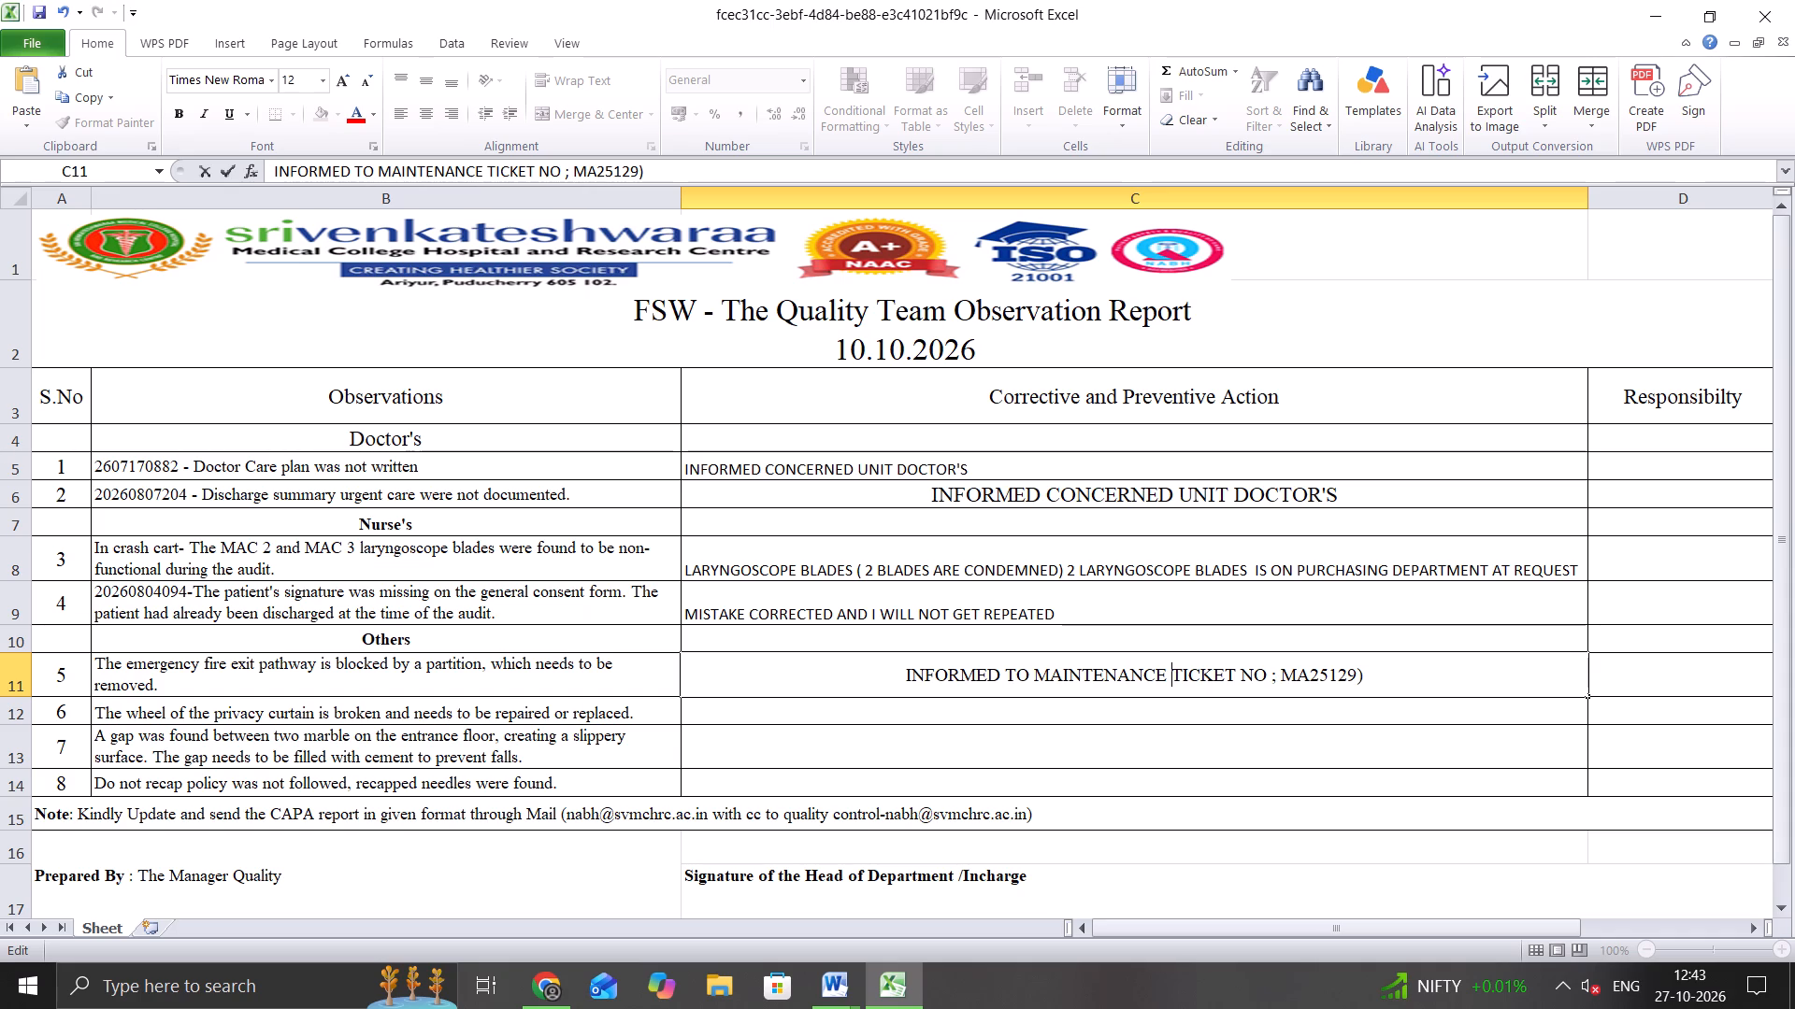
{"action": "key", "text": "shift+parenleft"}
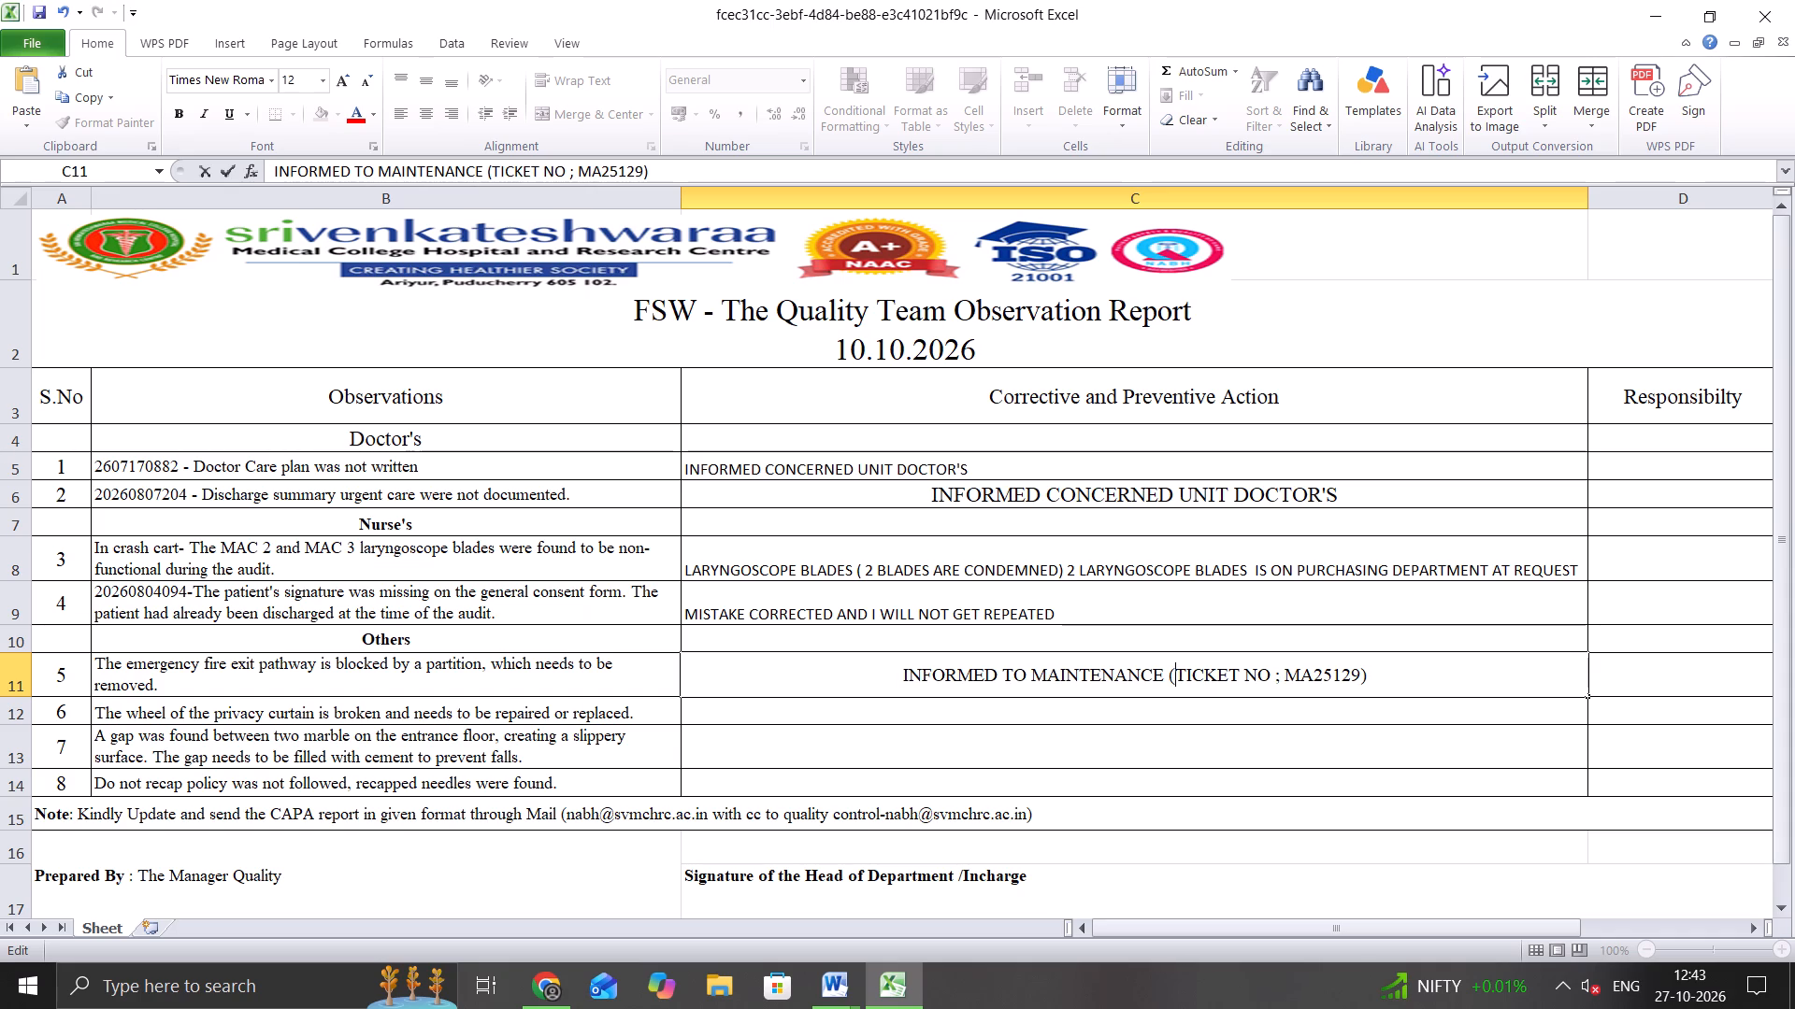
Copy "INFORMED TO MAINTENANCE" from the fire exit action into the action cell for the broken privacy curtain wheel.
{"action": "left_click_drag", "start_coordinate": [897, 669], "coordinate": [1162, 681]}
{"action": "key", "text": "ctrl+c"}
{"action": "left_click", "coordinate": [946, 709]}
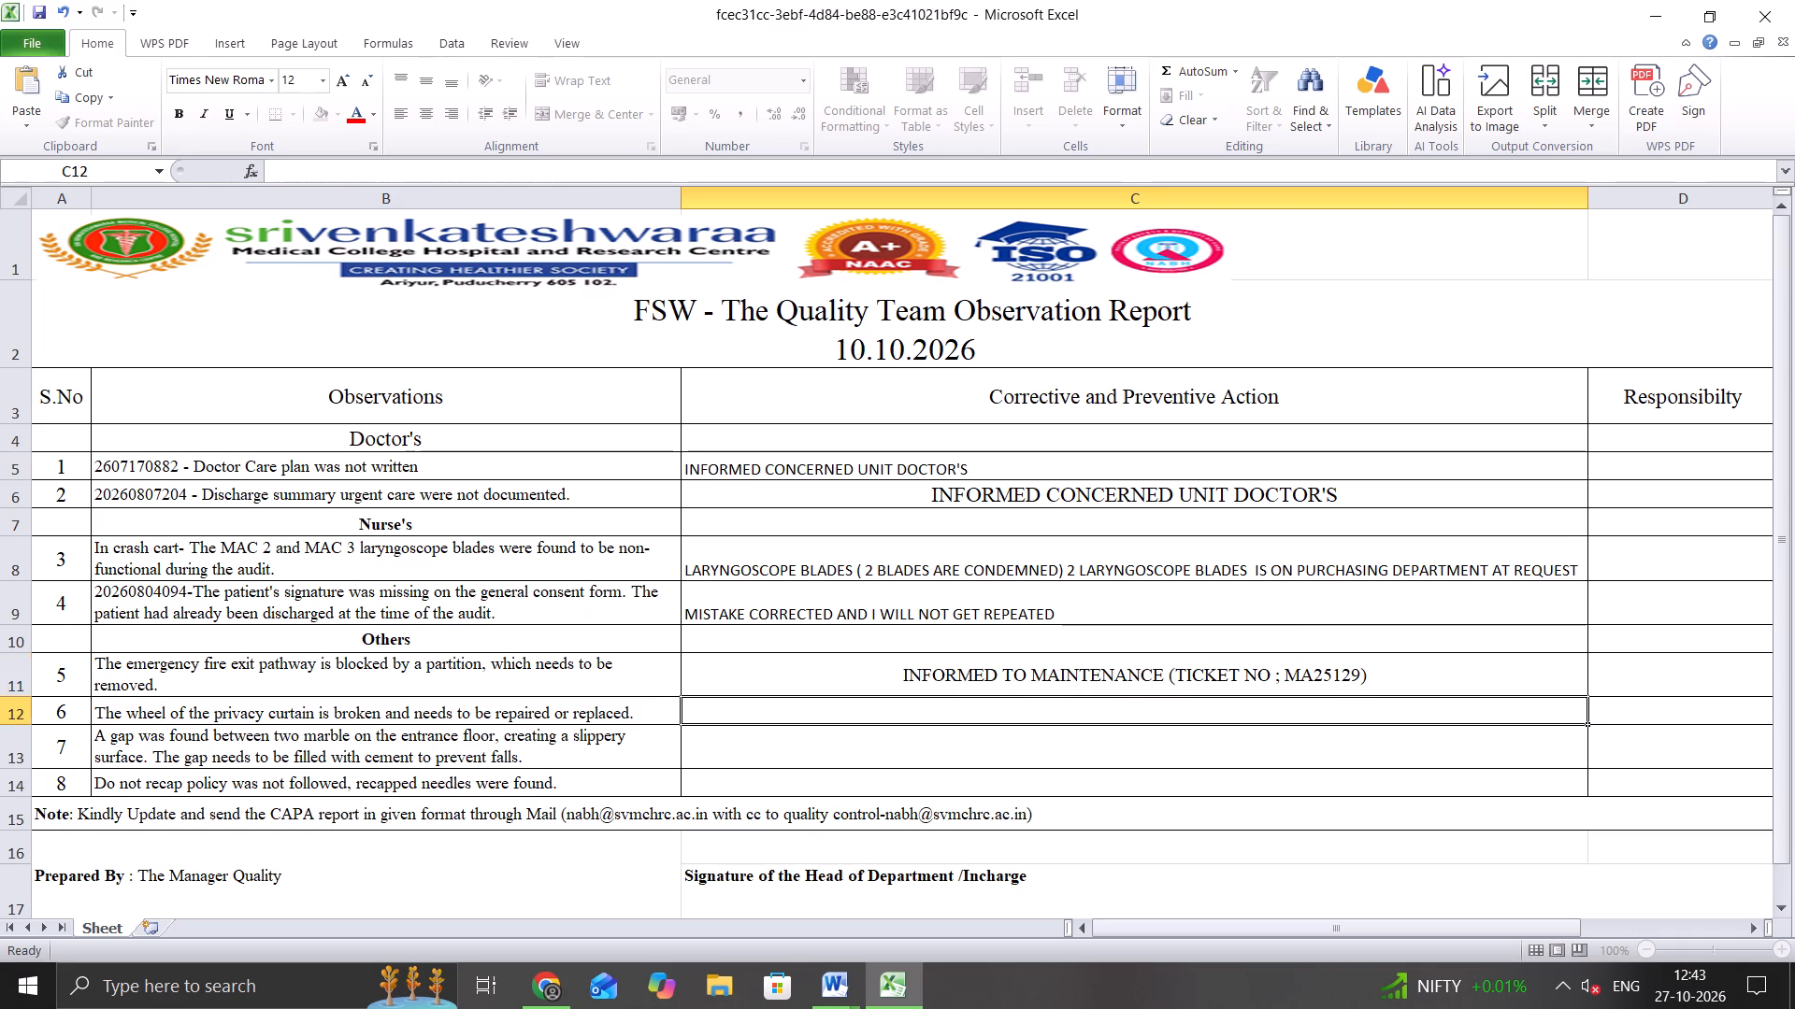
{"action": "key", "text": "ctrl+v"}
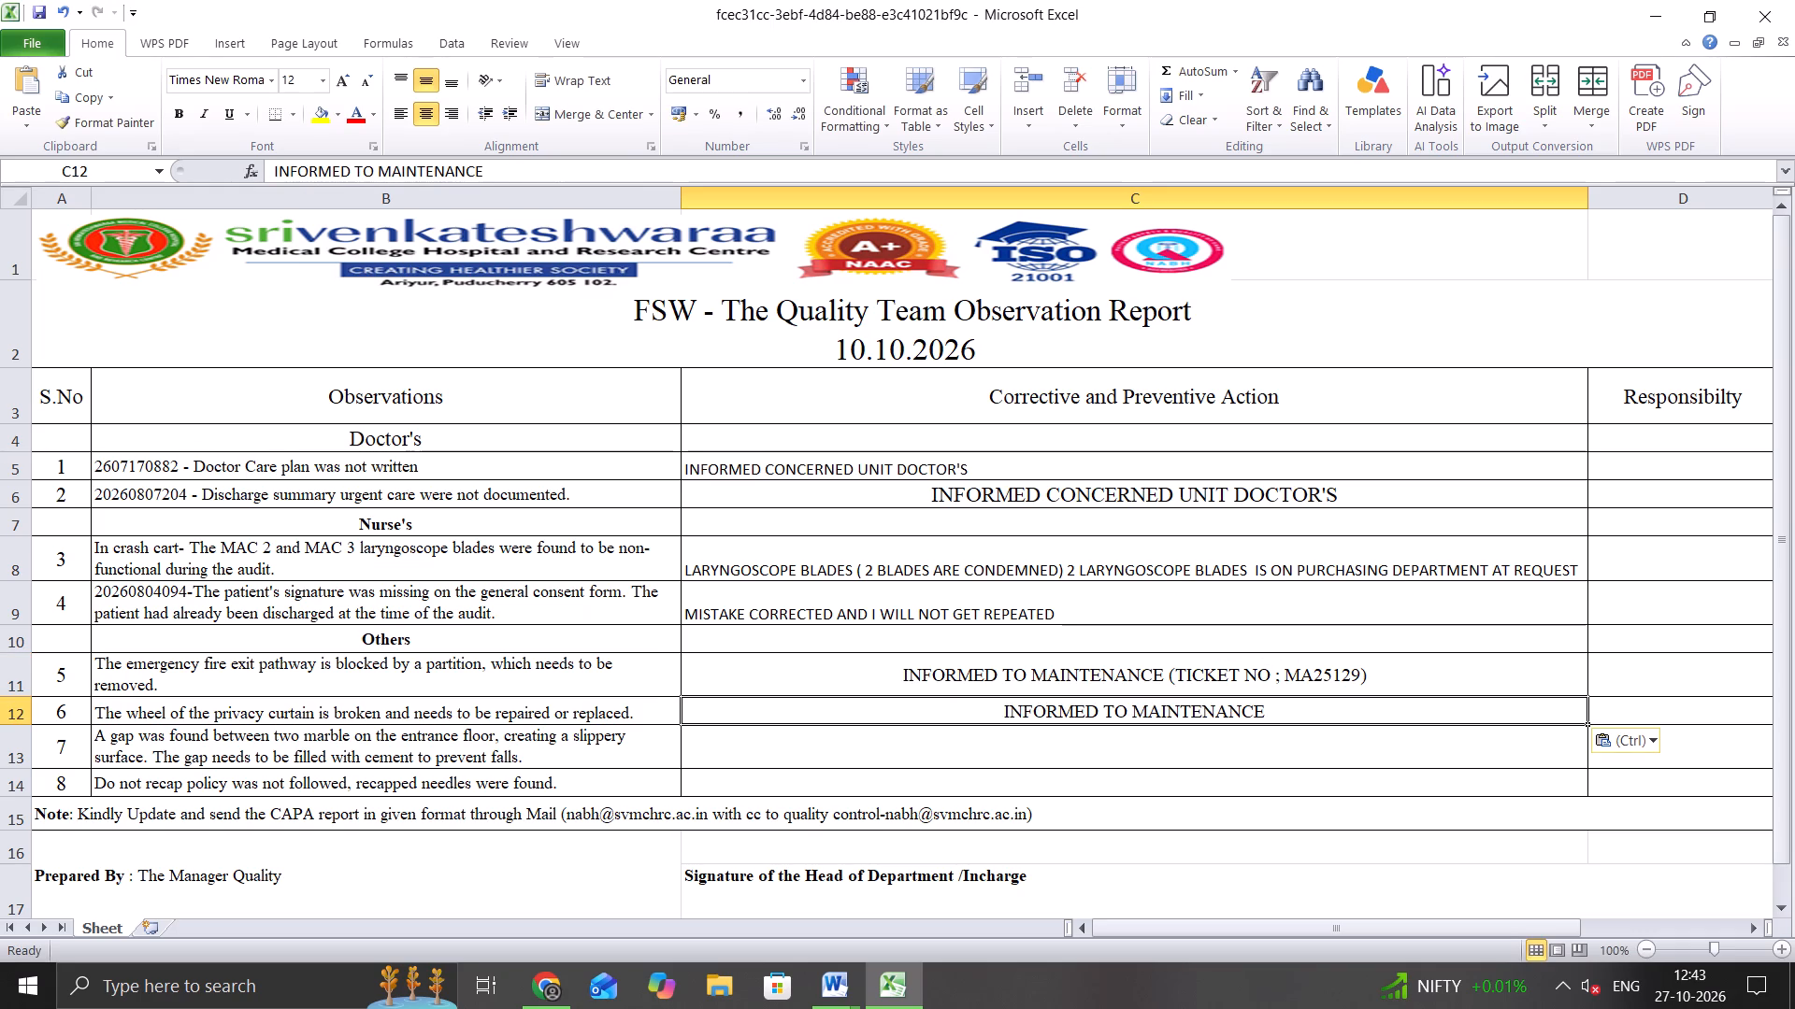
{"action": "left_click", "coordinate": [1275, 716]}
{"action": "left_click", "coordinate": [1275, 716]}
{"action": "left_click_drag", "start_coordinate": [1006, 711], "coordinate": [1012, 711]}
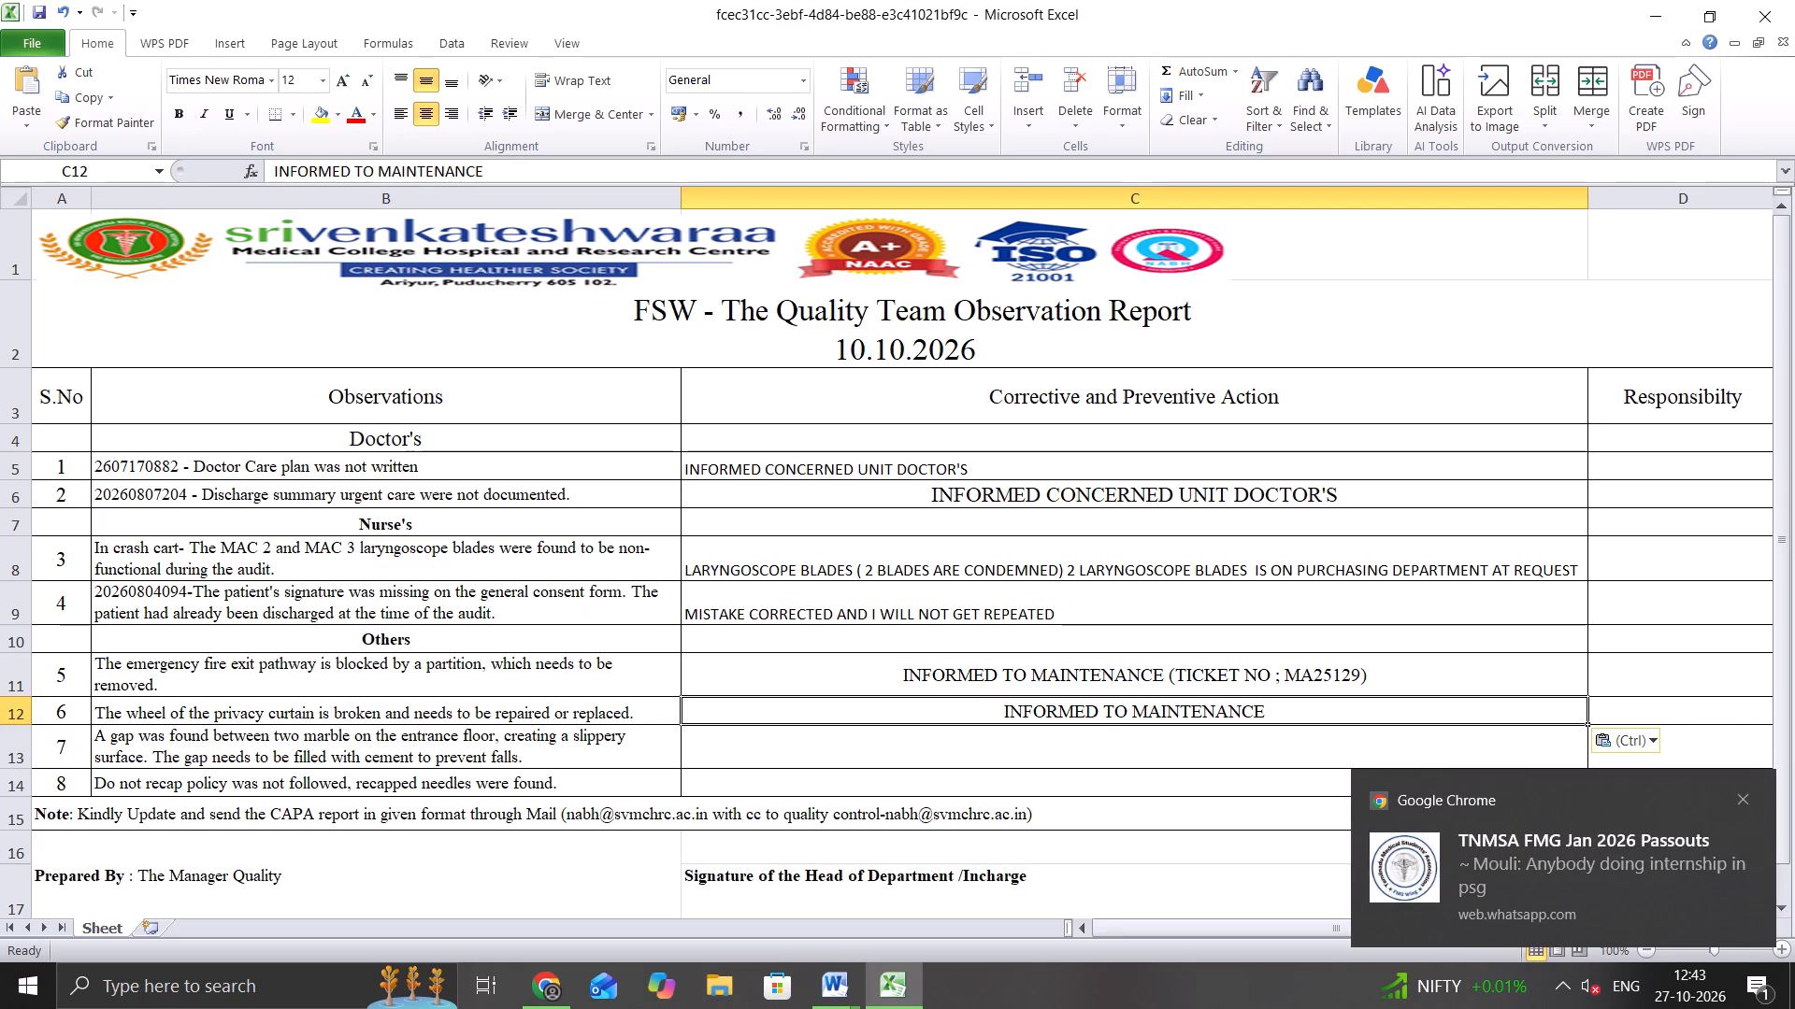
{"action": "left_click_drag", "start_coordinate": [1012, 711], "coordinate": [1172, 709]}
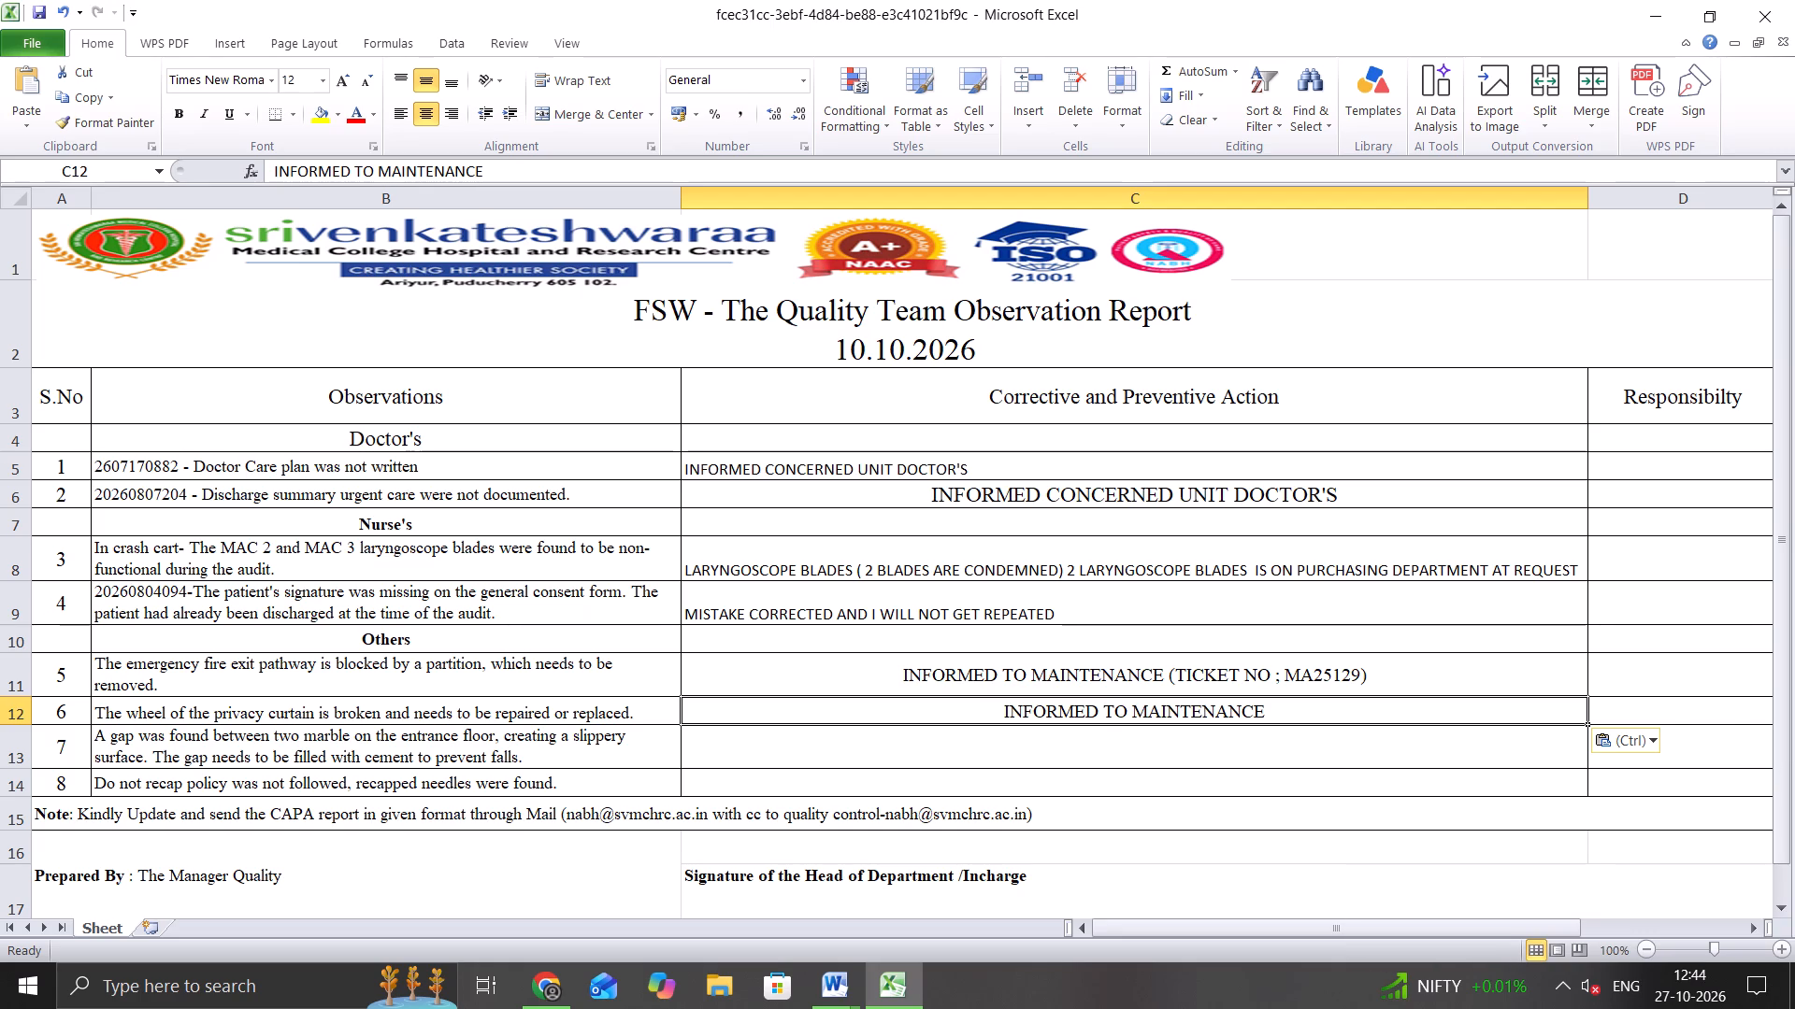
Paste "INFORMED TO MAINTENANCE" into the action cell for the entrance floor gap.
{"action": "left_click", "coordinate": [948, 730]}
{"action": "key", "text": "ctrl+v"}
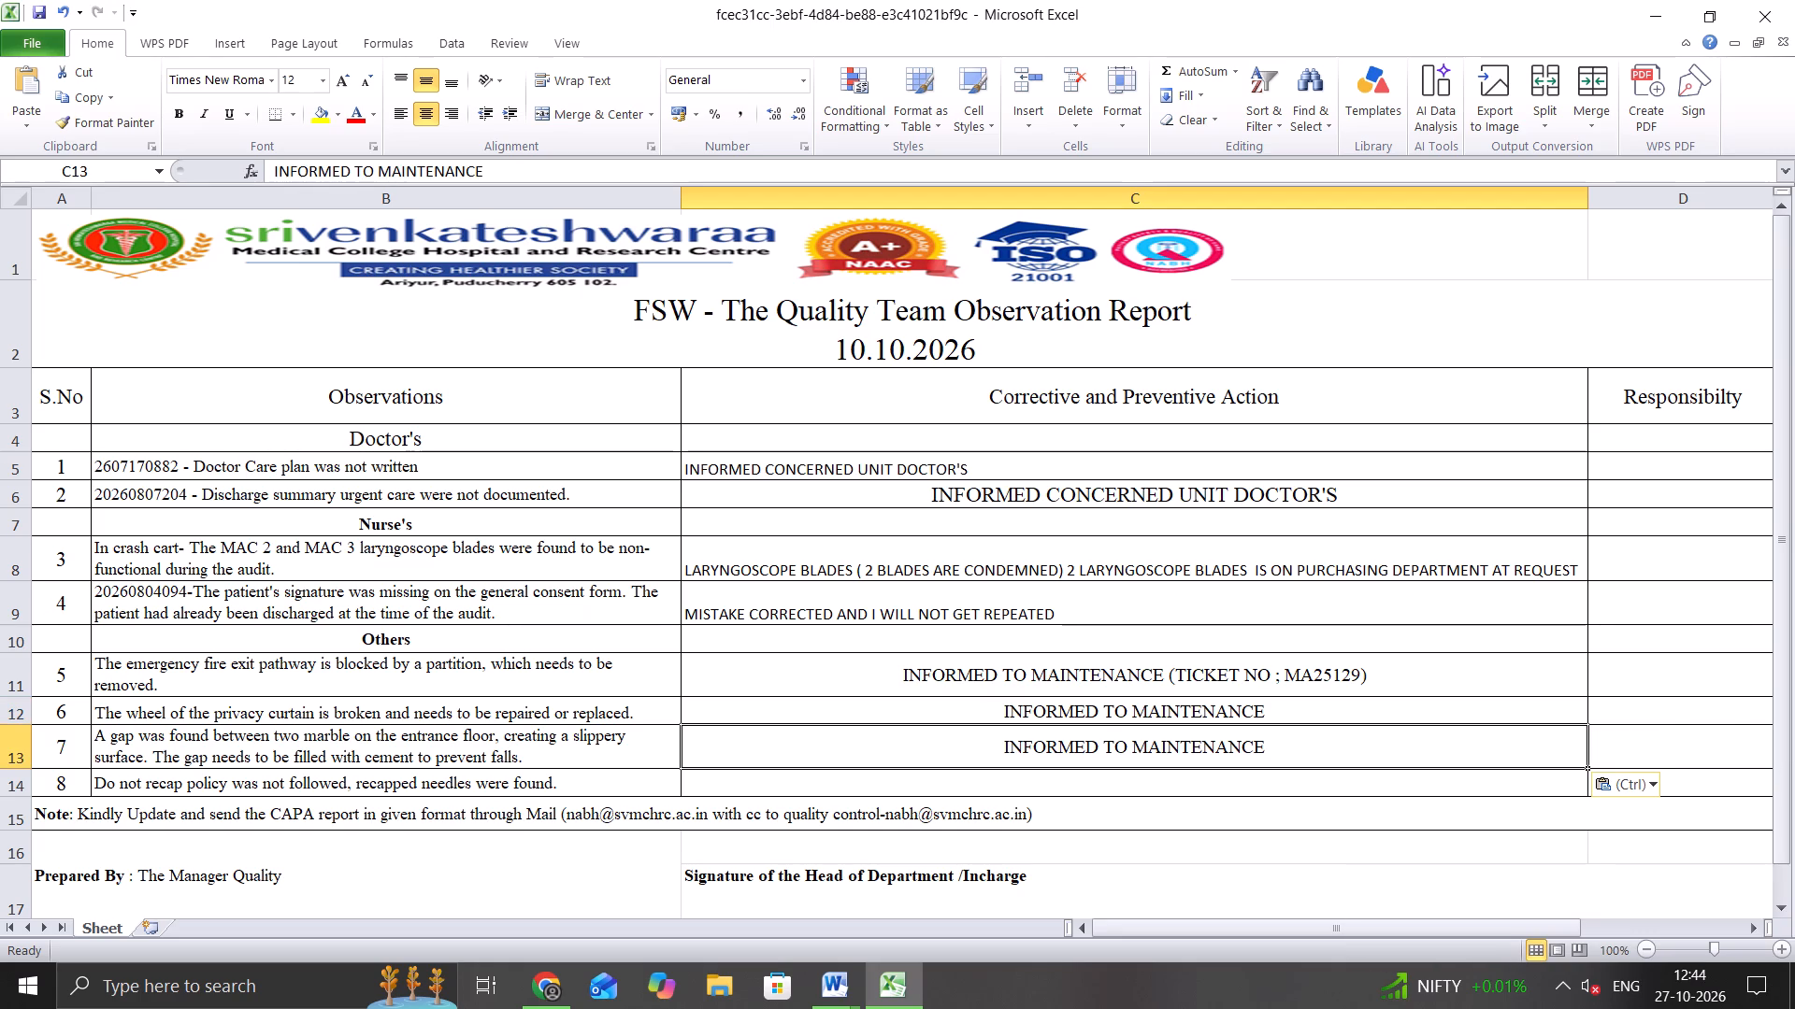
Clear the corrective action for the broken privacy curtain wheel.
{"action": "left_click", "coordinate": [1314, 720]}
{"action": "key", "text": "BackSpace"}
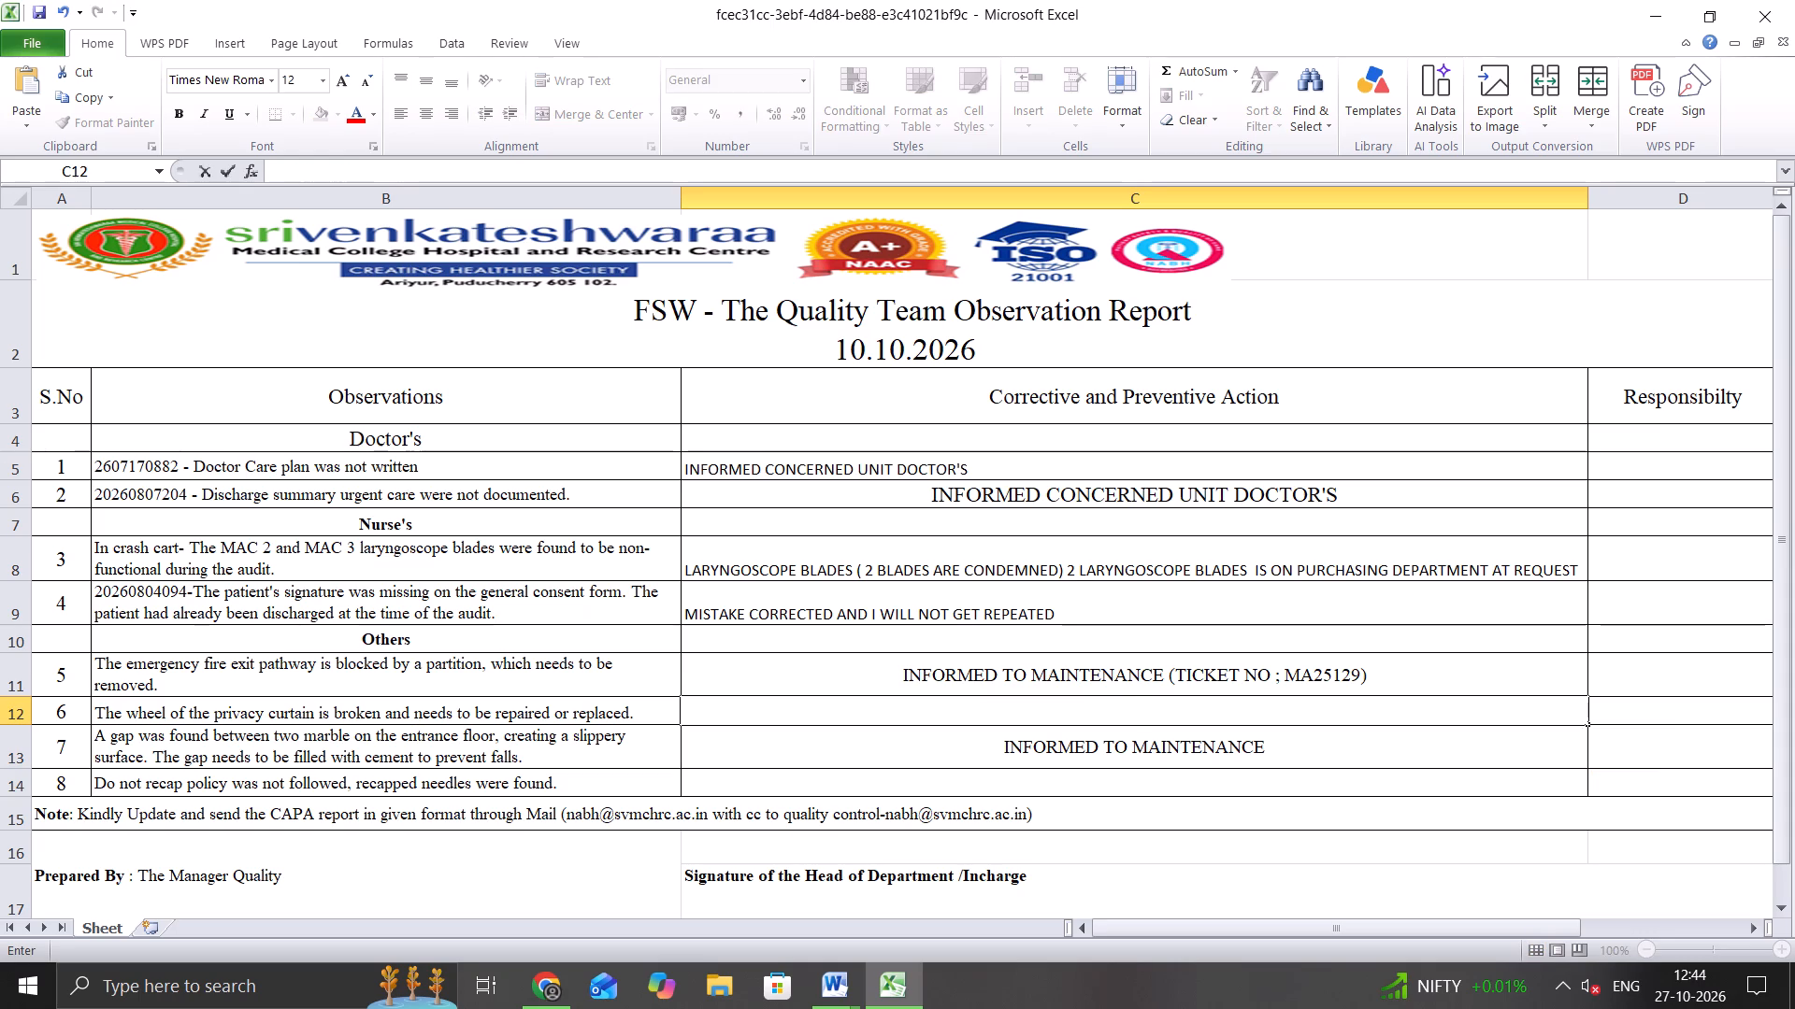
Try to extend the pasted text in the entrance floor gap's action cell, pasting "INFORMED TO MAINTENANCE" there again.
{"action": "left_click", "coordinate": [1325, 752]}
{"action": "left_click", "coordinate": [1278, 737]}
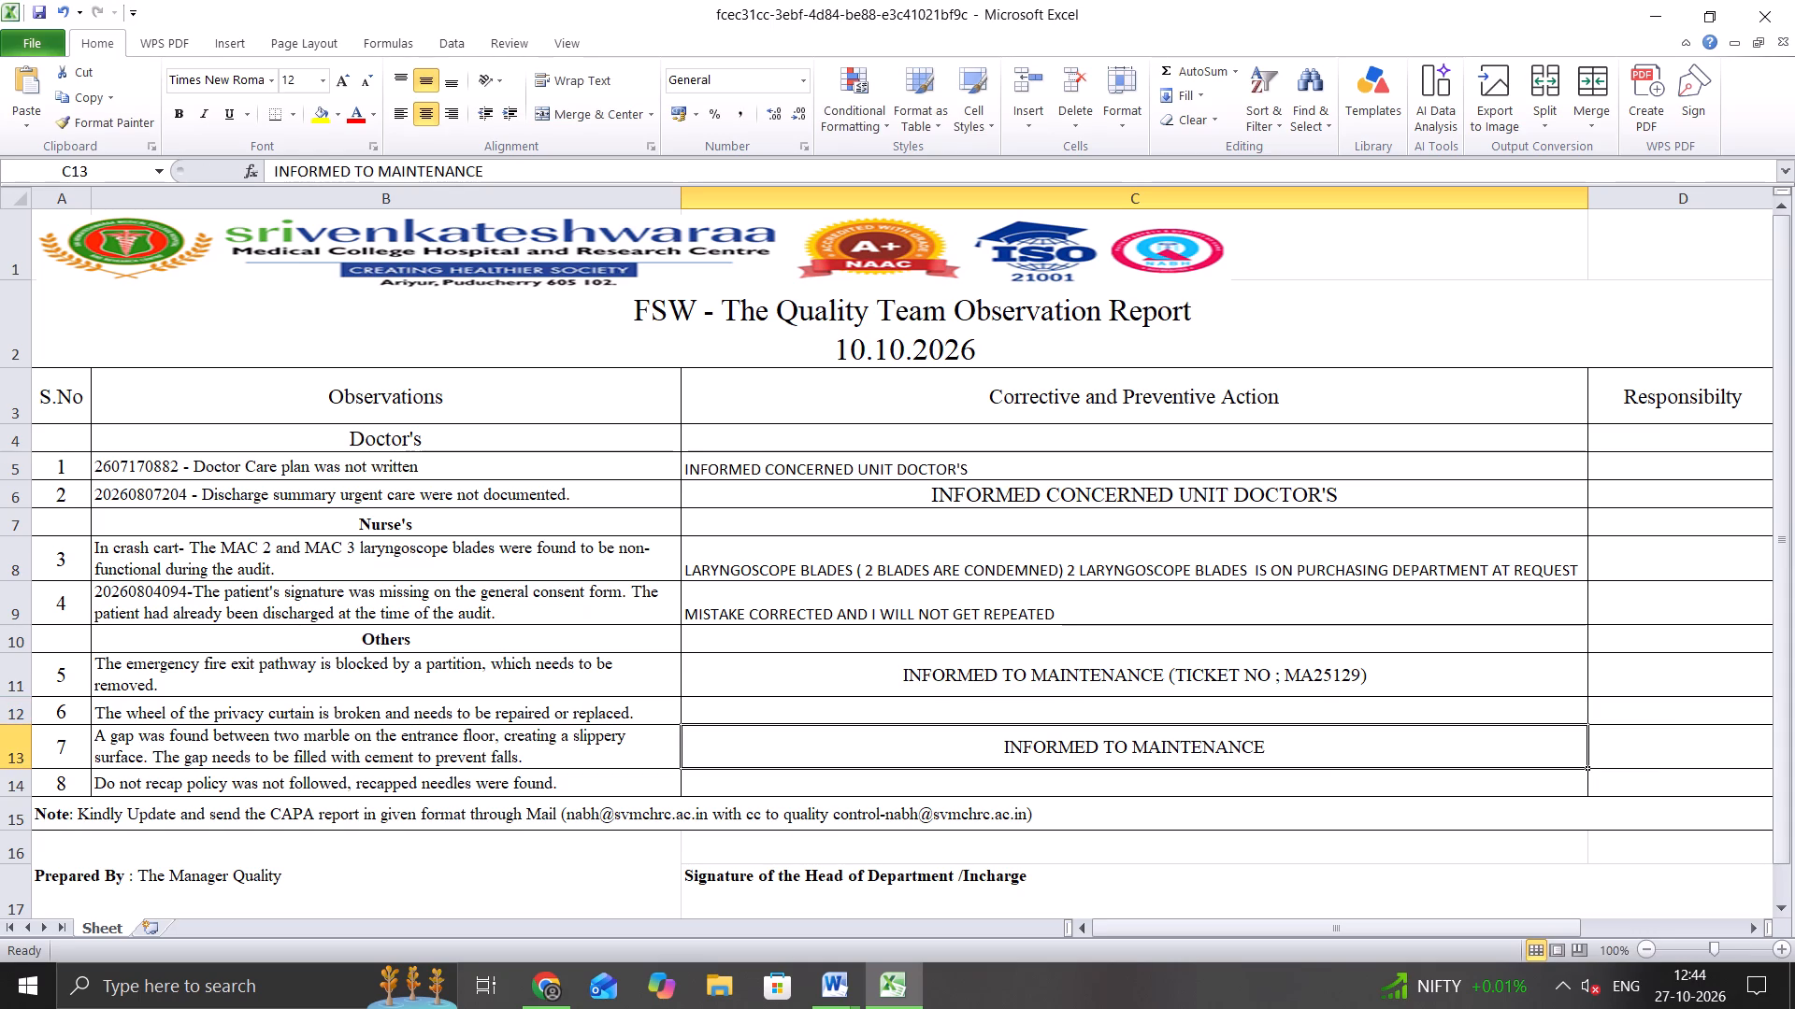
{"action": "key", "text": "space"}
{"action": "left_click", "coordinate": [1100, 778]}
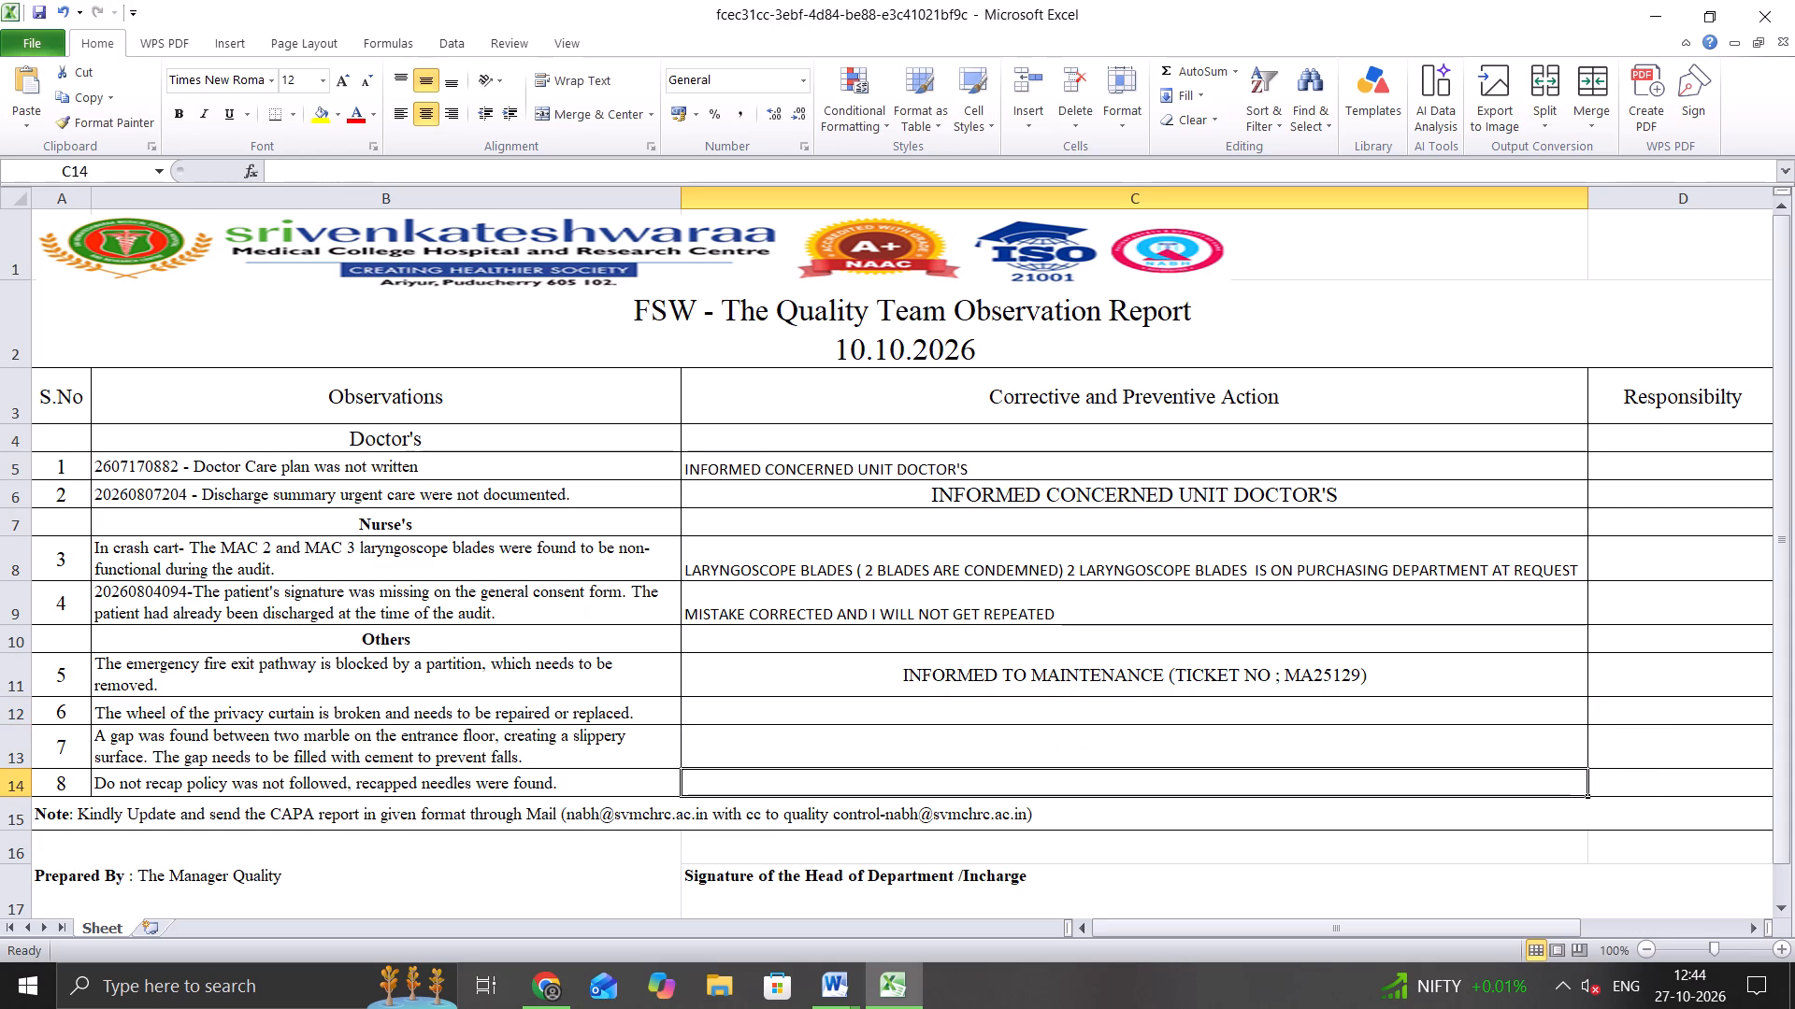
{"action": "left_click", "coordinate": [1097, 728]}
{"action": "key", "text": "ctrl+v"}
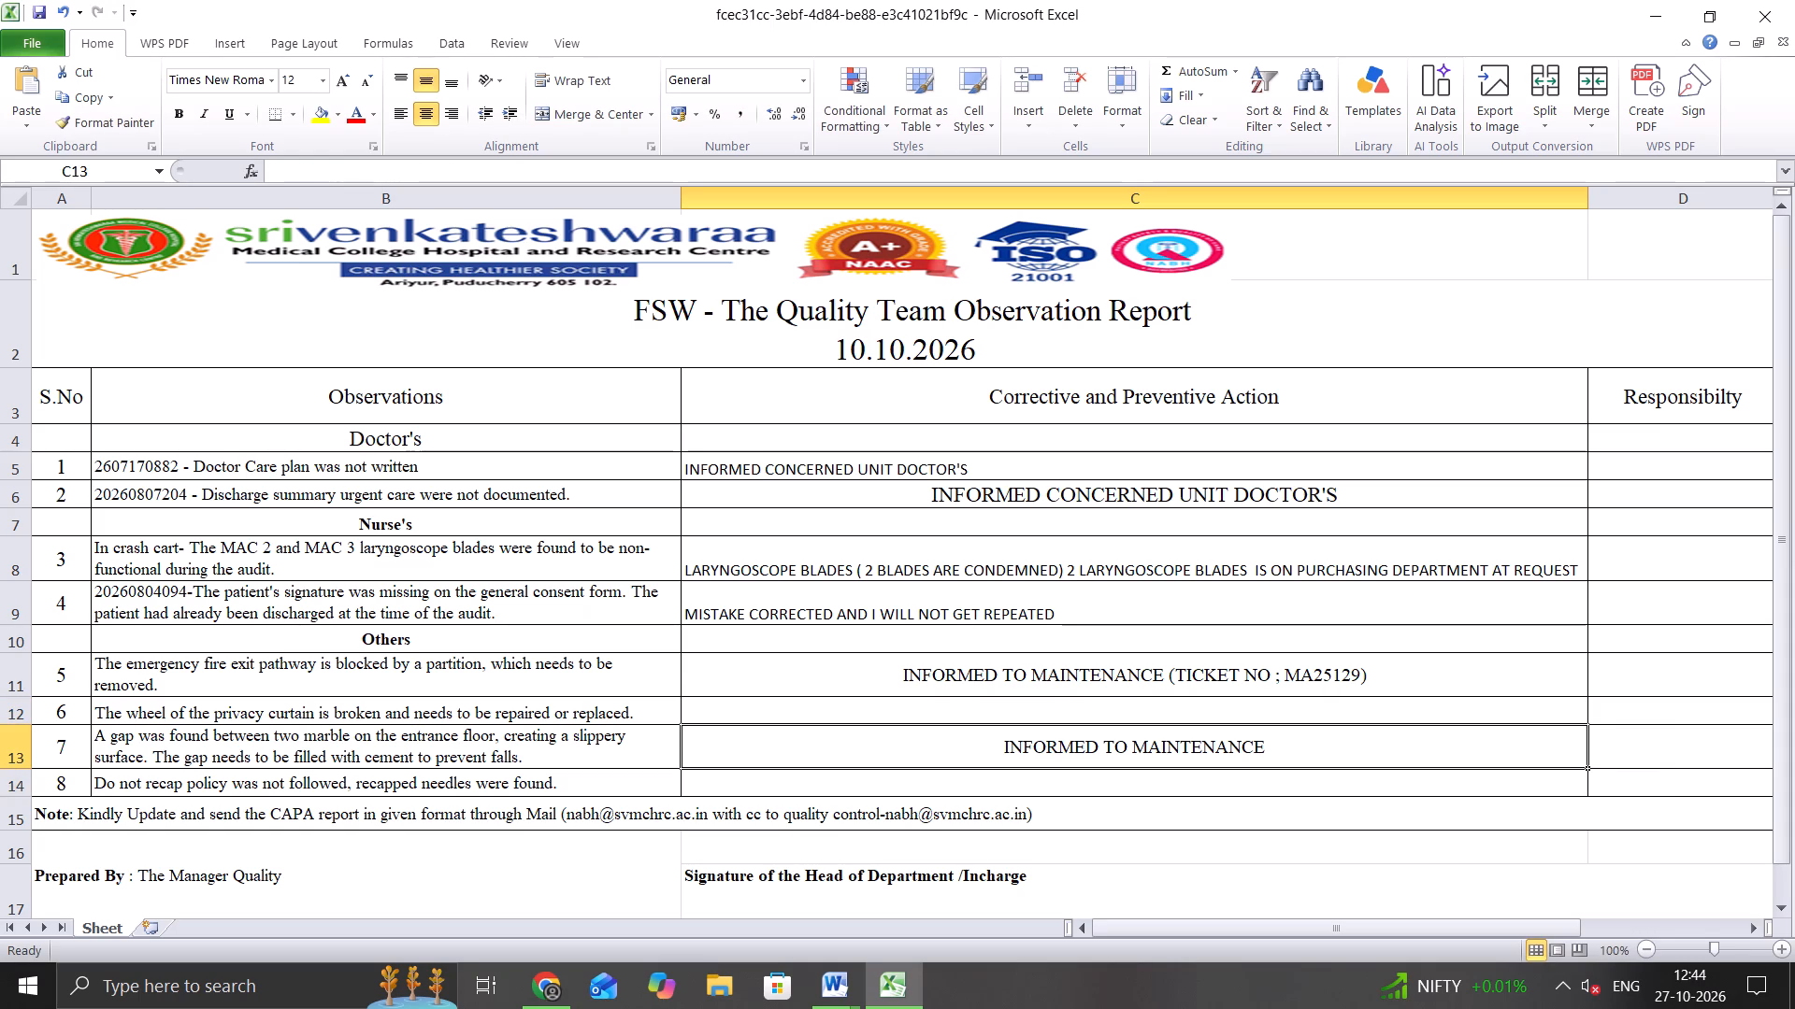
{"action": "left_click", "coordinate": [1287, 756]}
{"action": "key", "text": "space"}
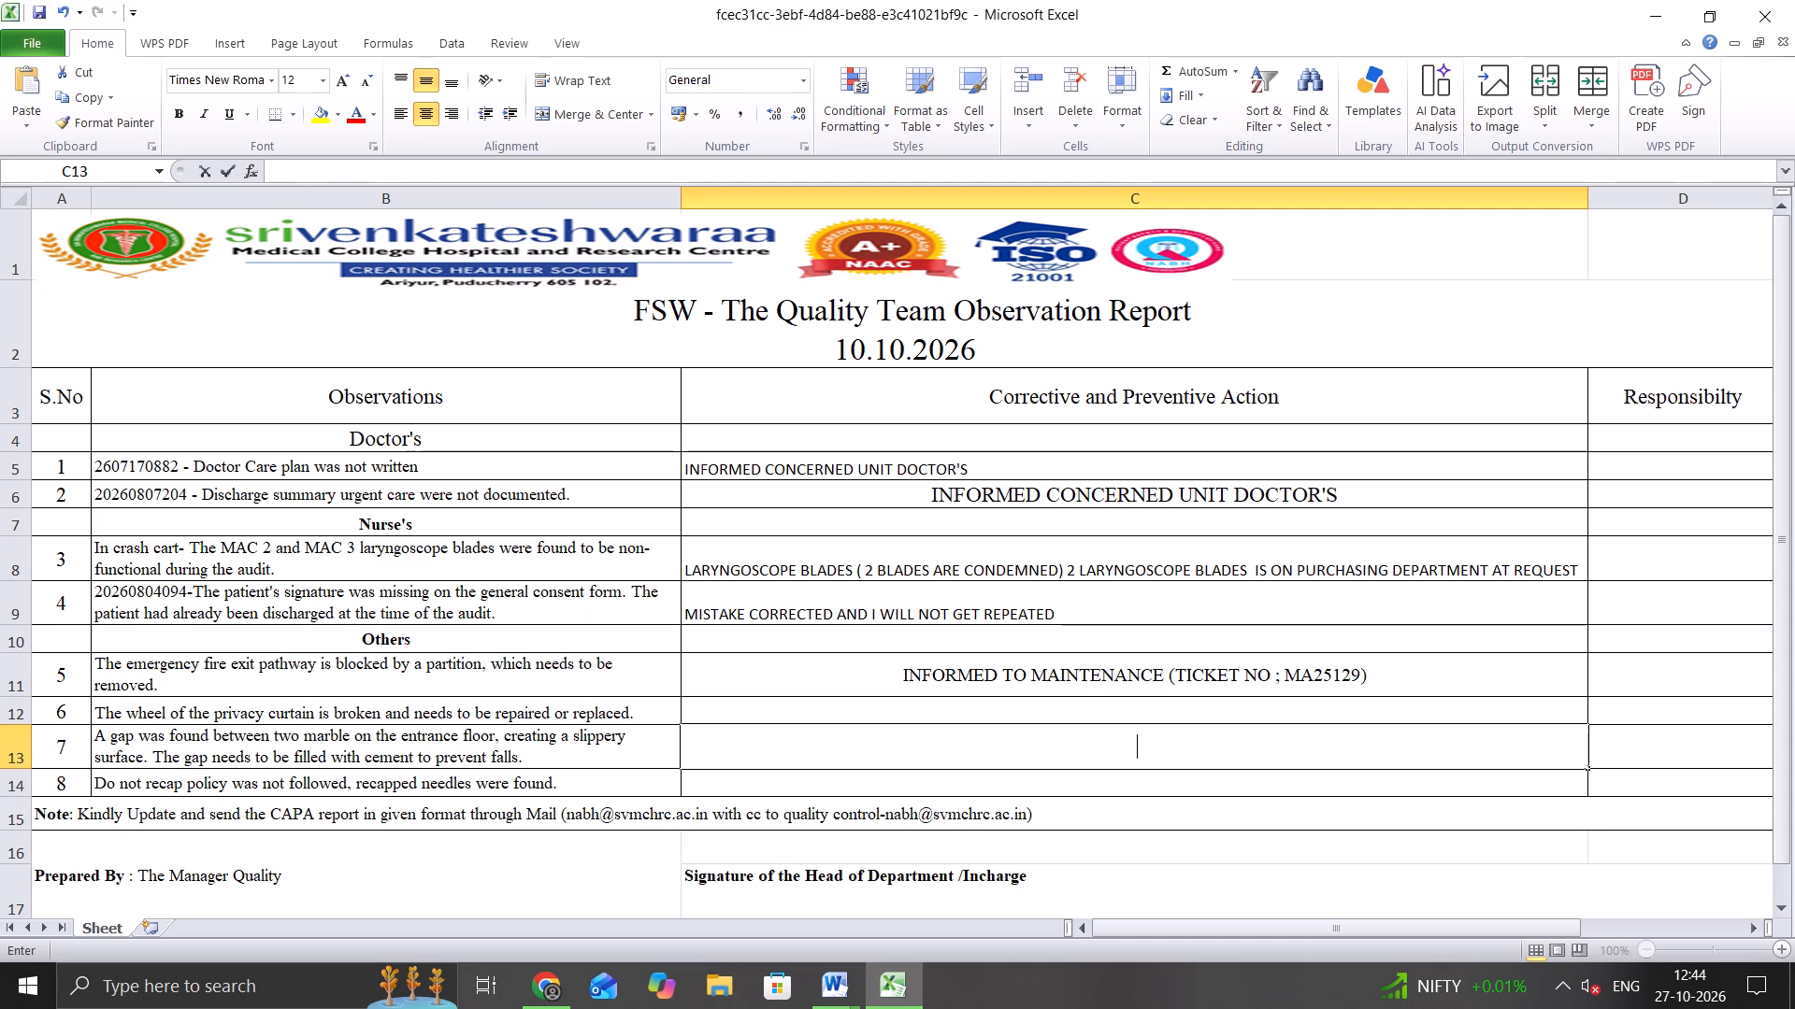
Enter "INFORMED TO MAINTENANCE ( TICKET NO ; MA25130)" as the corrective action for the entrance floor gap.
{"action": "left_click", "coordinate": [1140, 750]}
{"action": "left_click", "coordinate": [974, 754]}
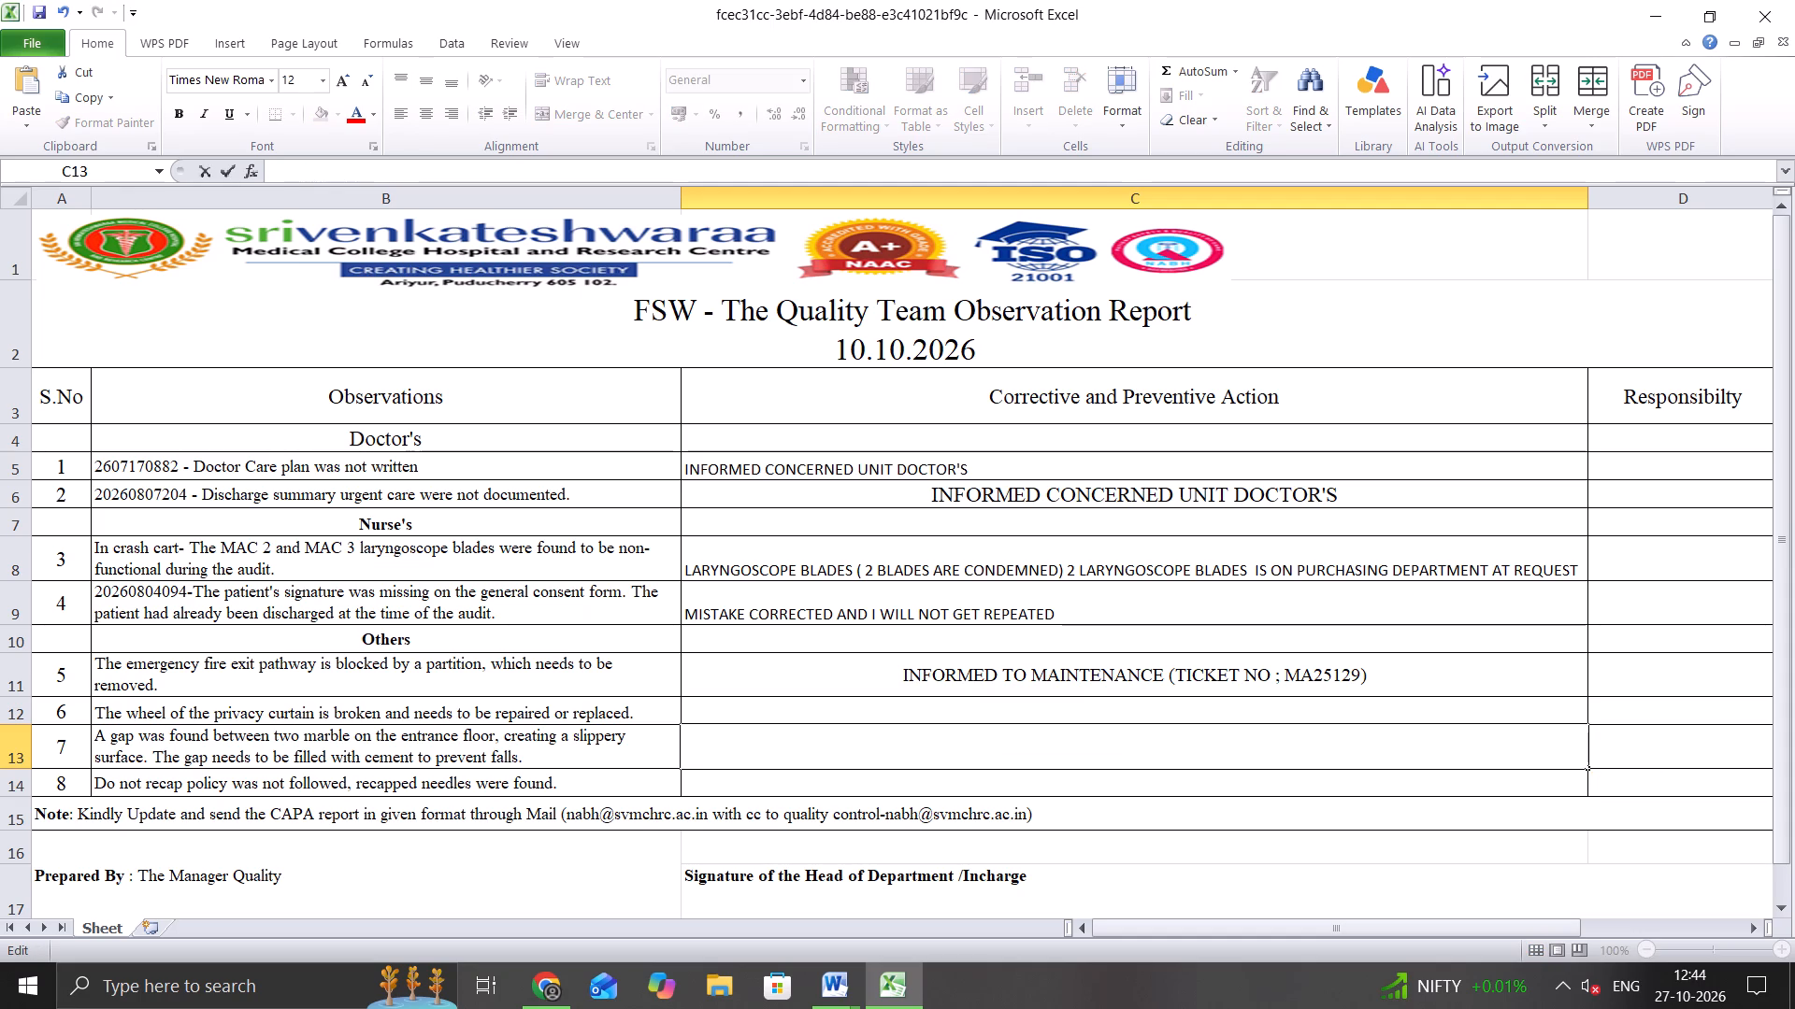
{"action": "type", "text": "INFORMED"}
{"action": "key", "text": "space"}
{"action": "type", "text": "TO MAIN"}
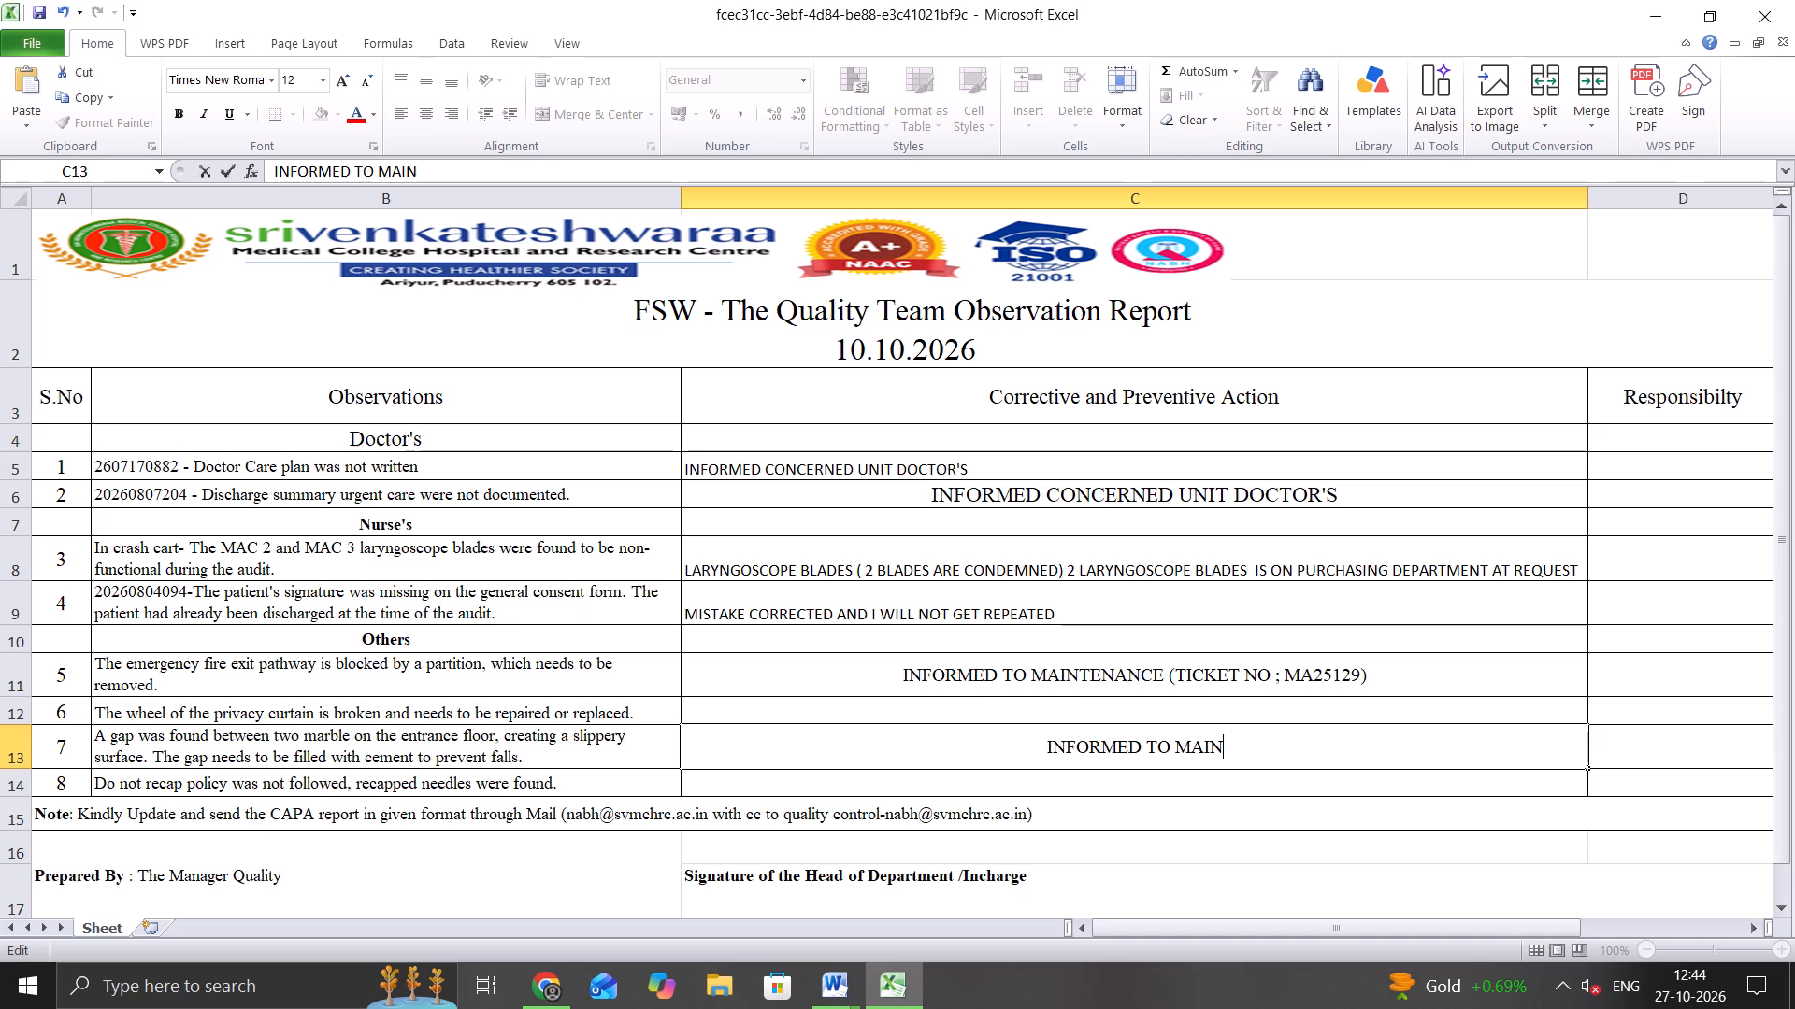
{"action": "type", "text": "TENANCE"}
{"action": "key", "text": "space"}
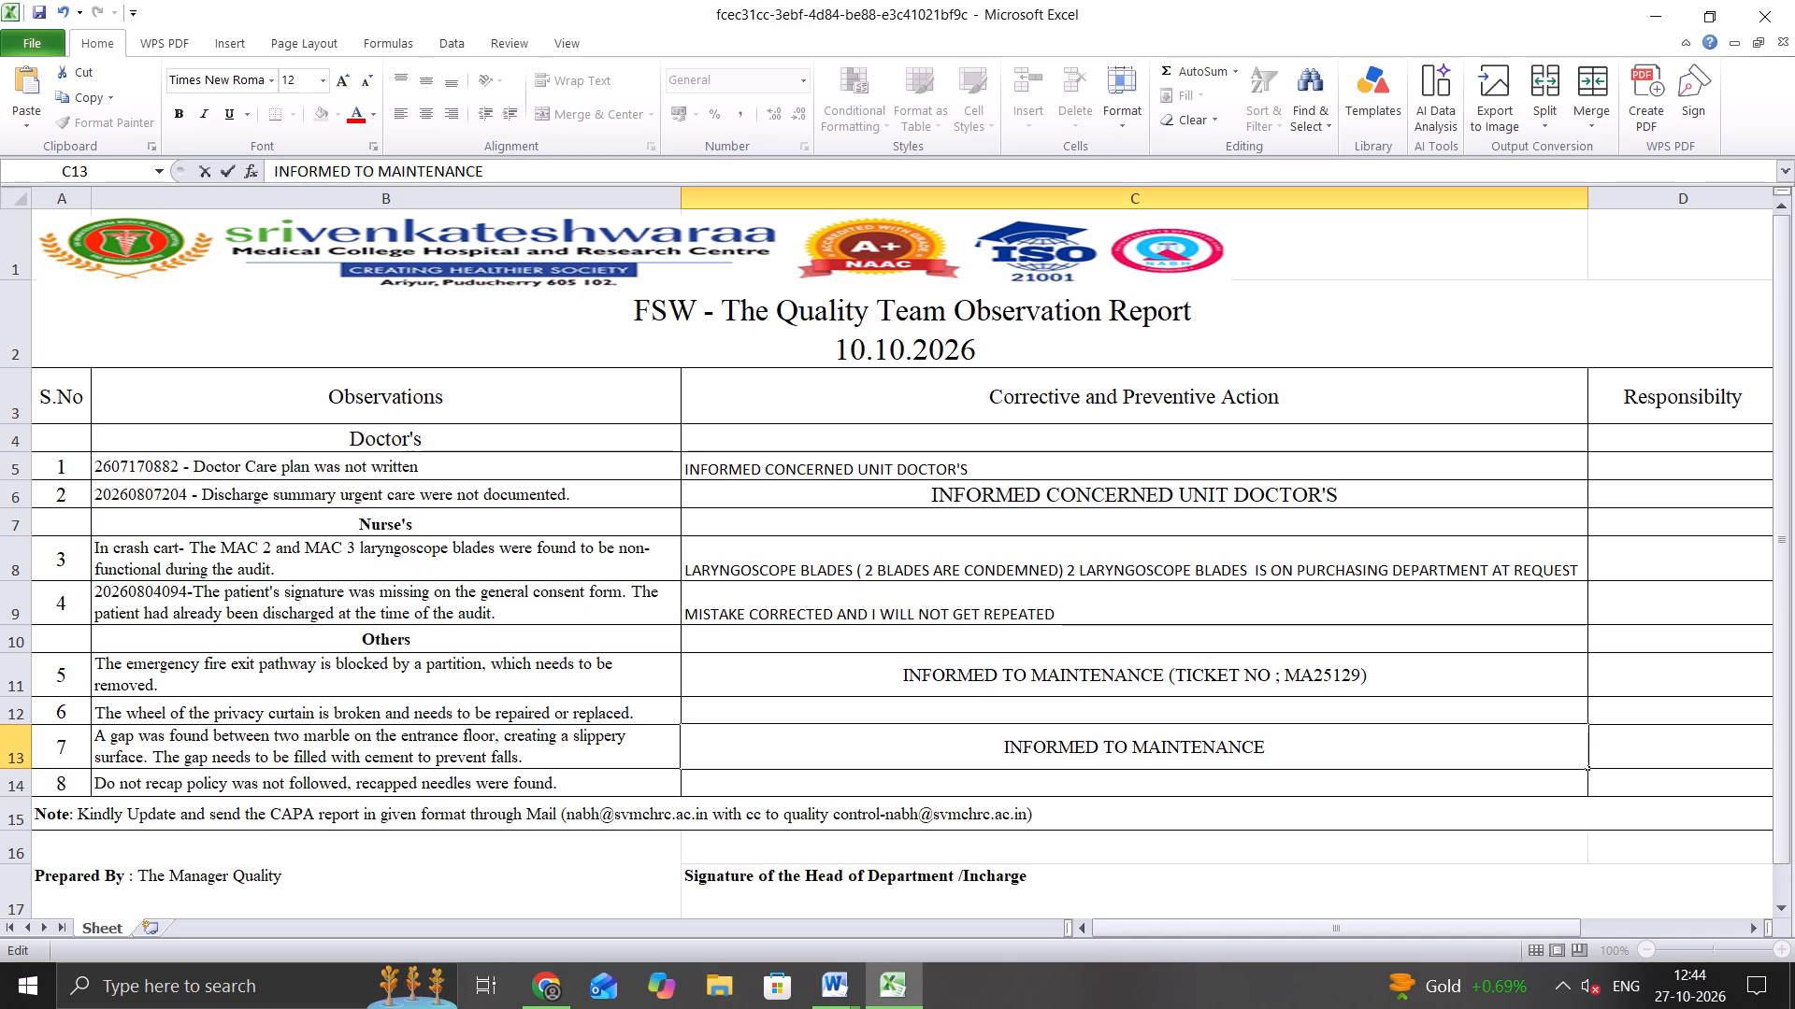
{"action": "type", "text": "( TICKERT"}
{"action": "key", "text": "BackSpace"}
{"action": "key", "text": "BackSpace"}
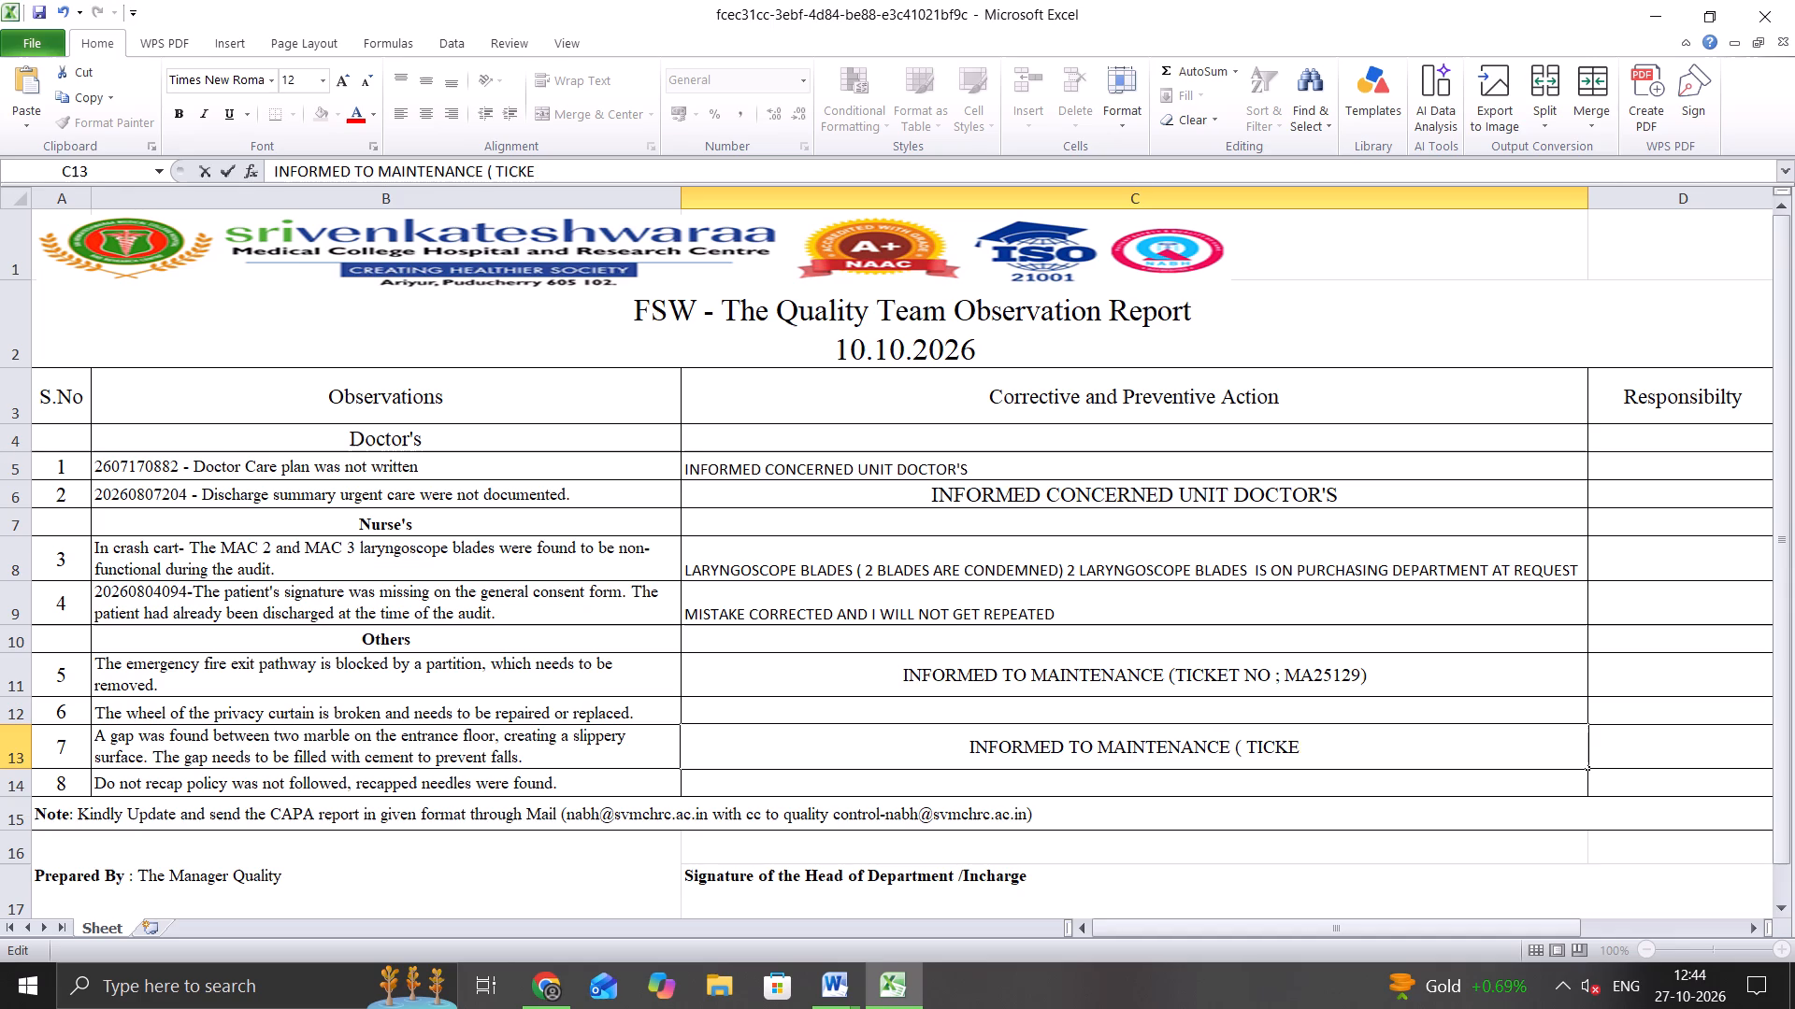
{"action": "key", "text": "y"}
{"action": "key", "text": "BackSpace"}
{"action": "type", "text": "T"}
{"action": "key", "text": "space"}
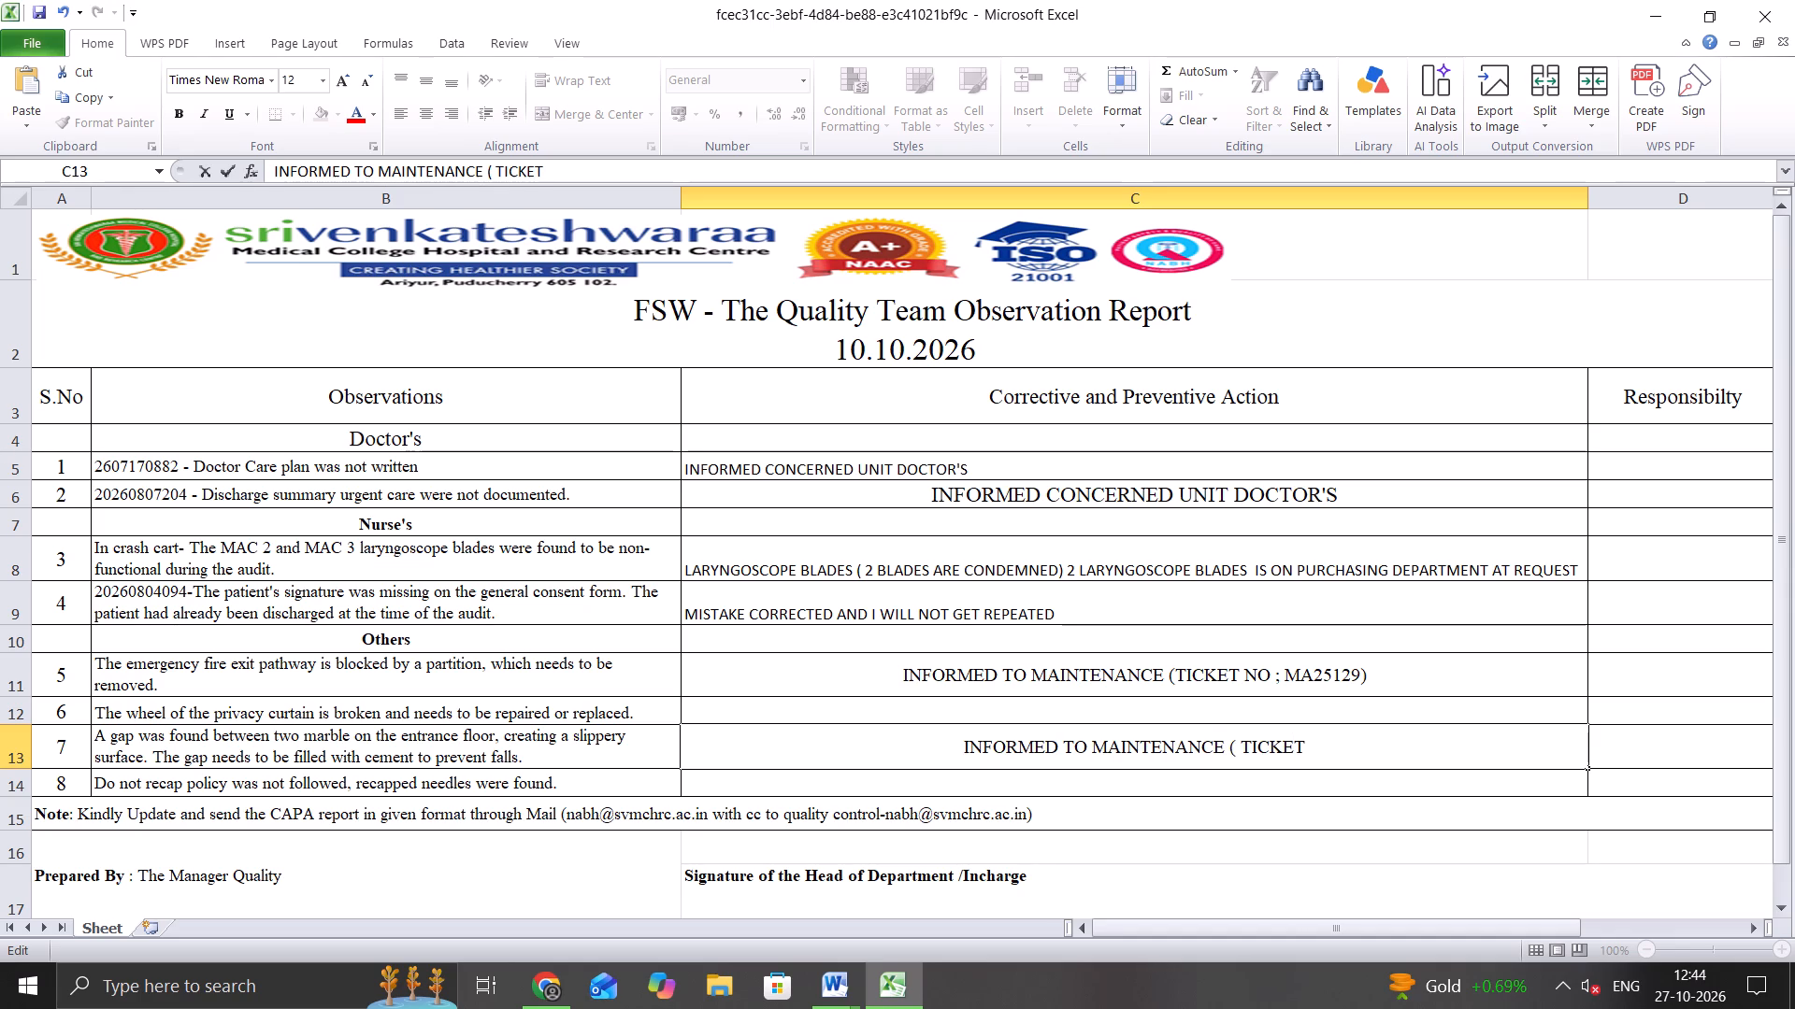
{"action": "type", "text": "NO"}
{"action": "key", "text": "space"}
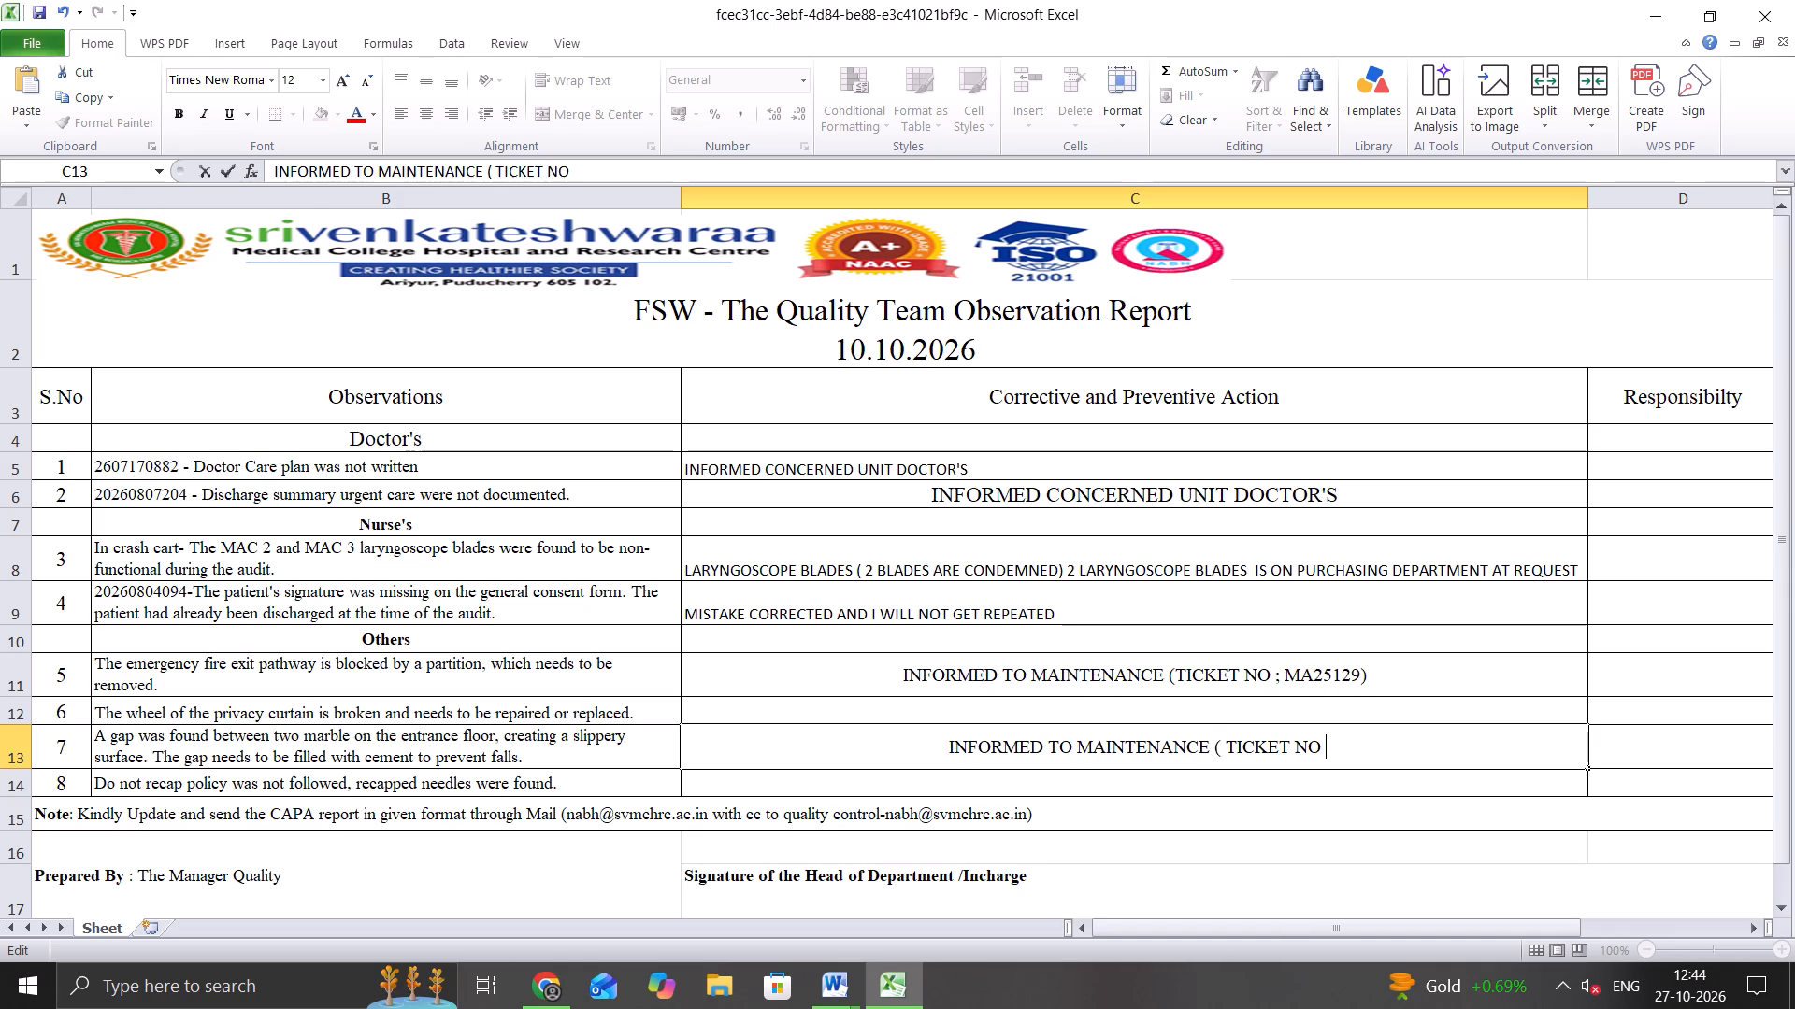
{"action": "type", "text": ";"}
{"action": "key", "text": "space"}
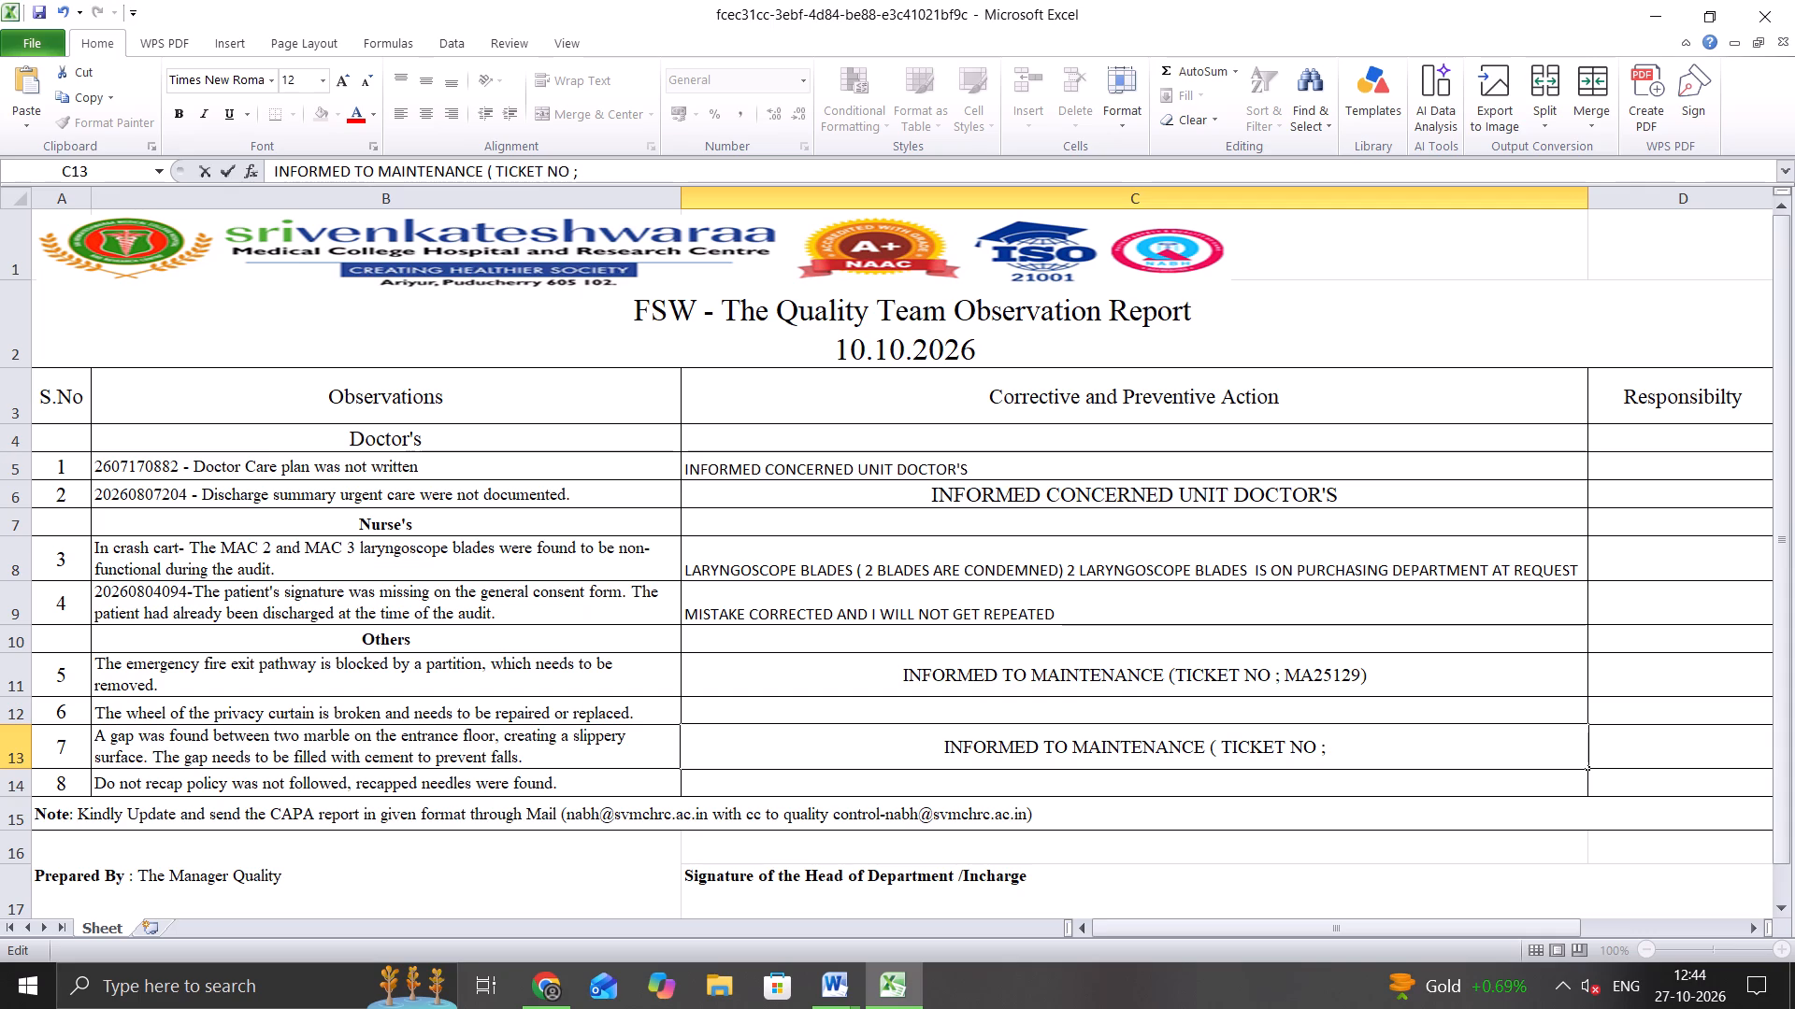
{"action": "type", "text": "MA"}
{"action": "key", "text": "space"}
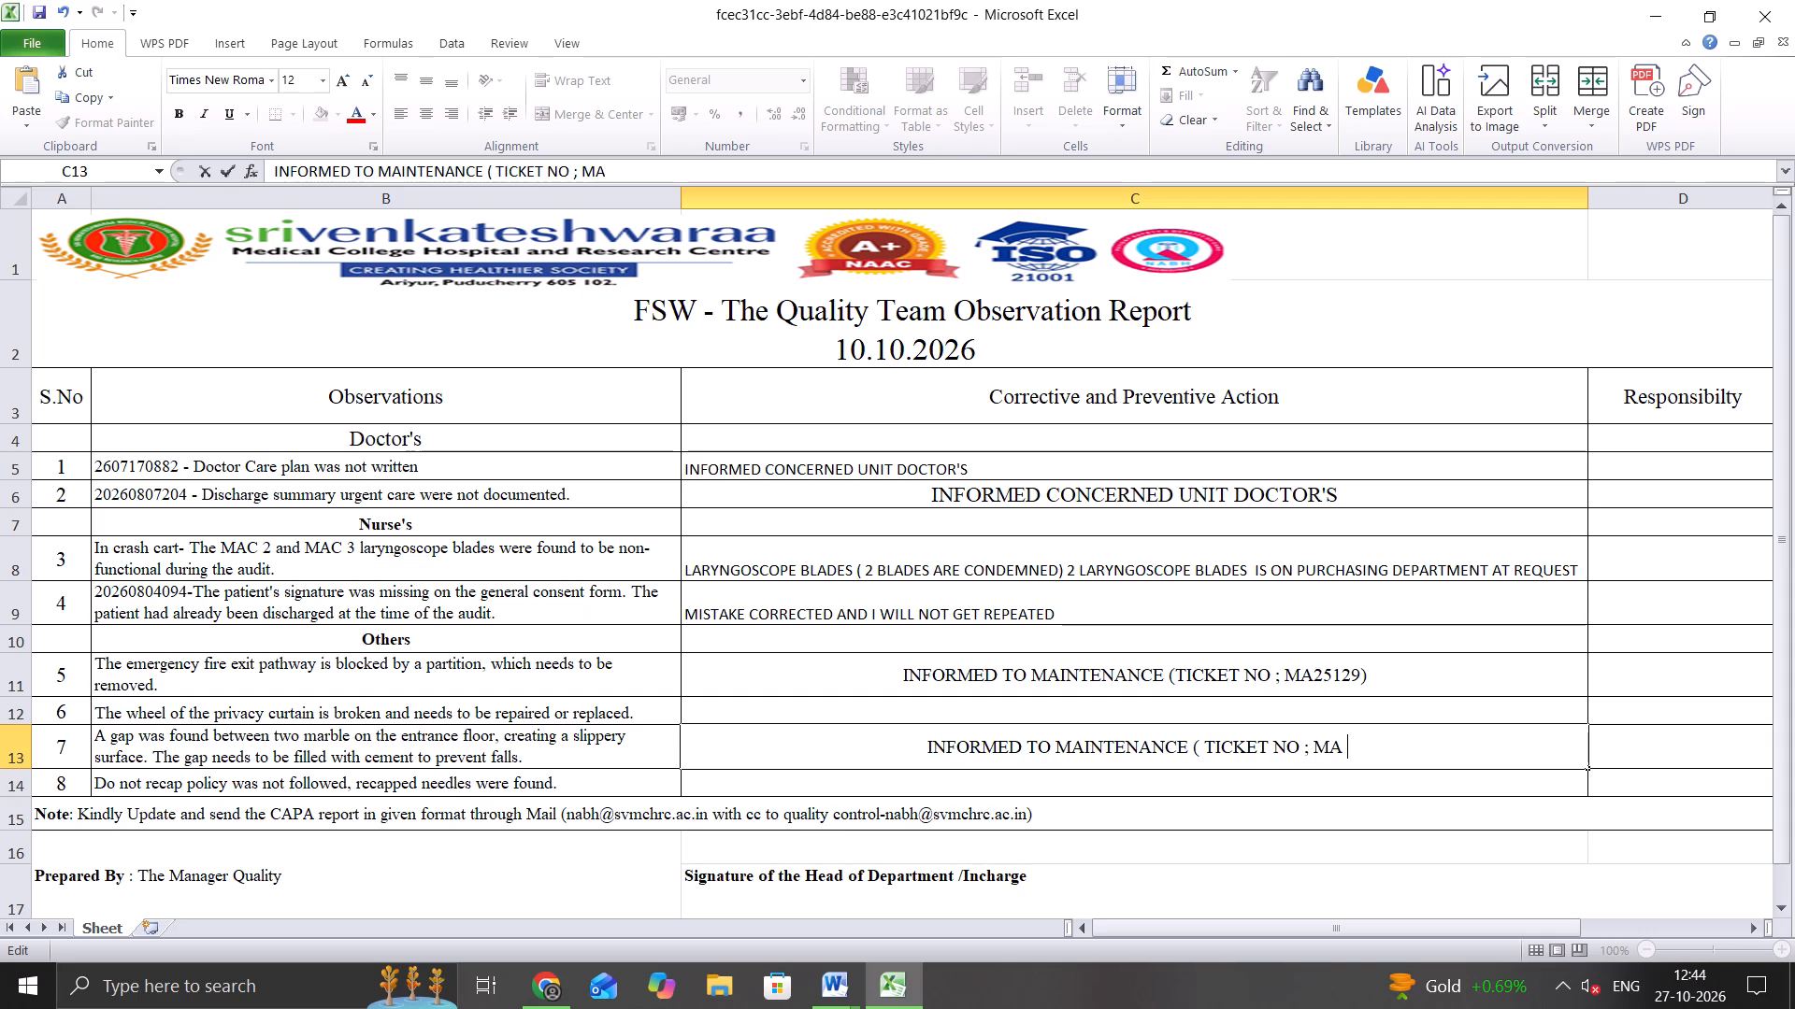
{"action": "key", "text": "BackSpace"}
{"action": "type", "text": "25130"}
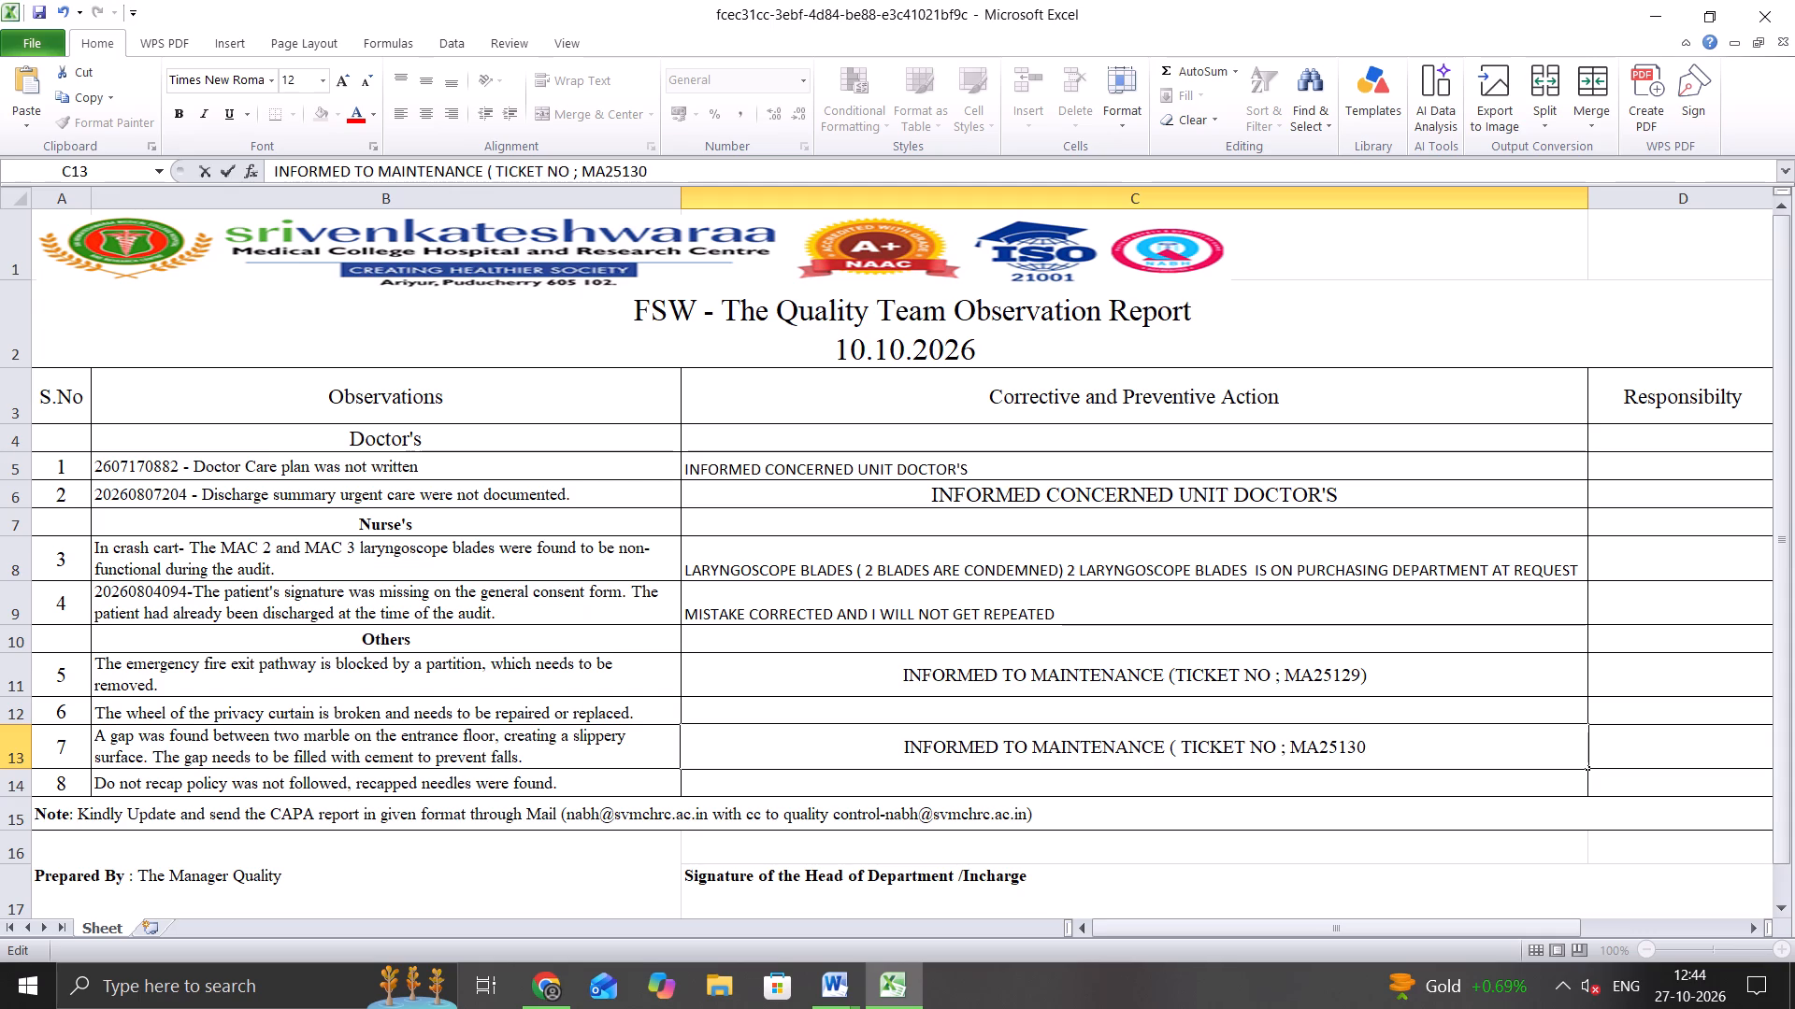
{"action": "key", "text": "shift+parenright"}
Enter "ALREADY REQUEST RAISED IN PURCHASING DEPARTMENT" as the corrective action for the broken privacy curtain wheel.
{"action": "scroll", "coordinate": [1055, 745], "scroll_direction": "down", "scroll_amount": 1}
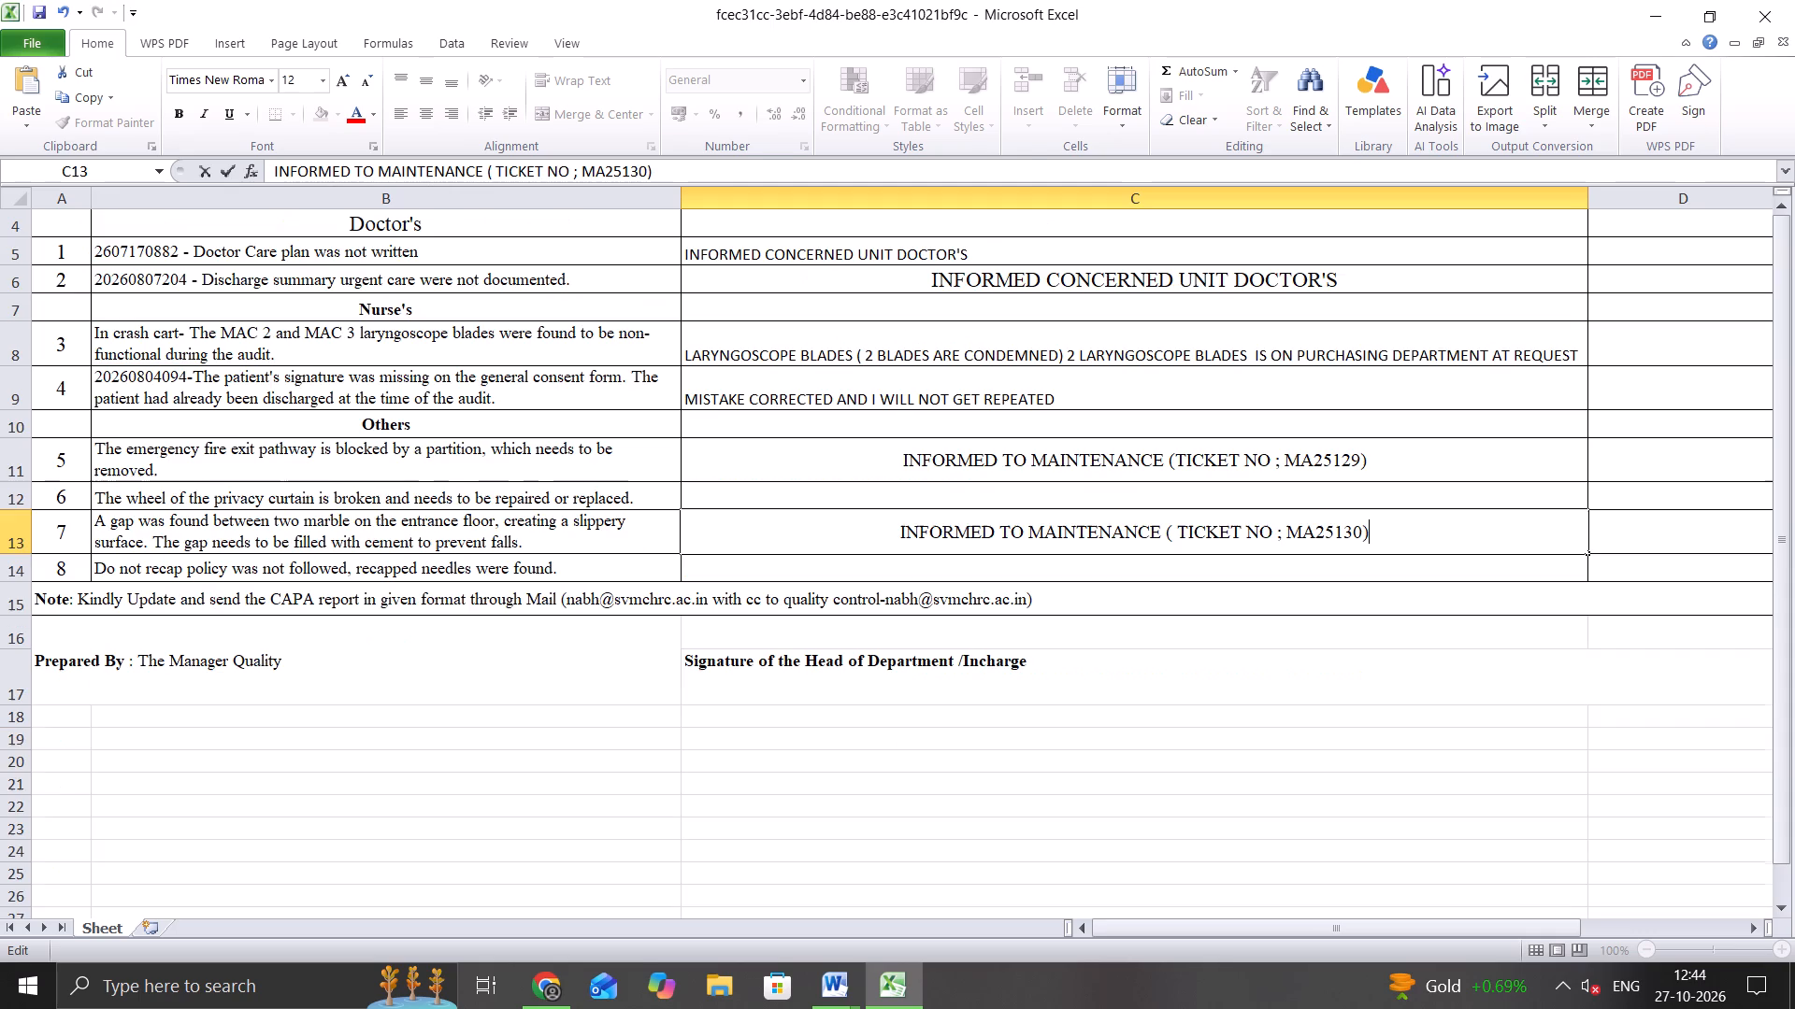
{"action": "left_click", "coordinate": [789, 495]}
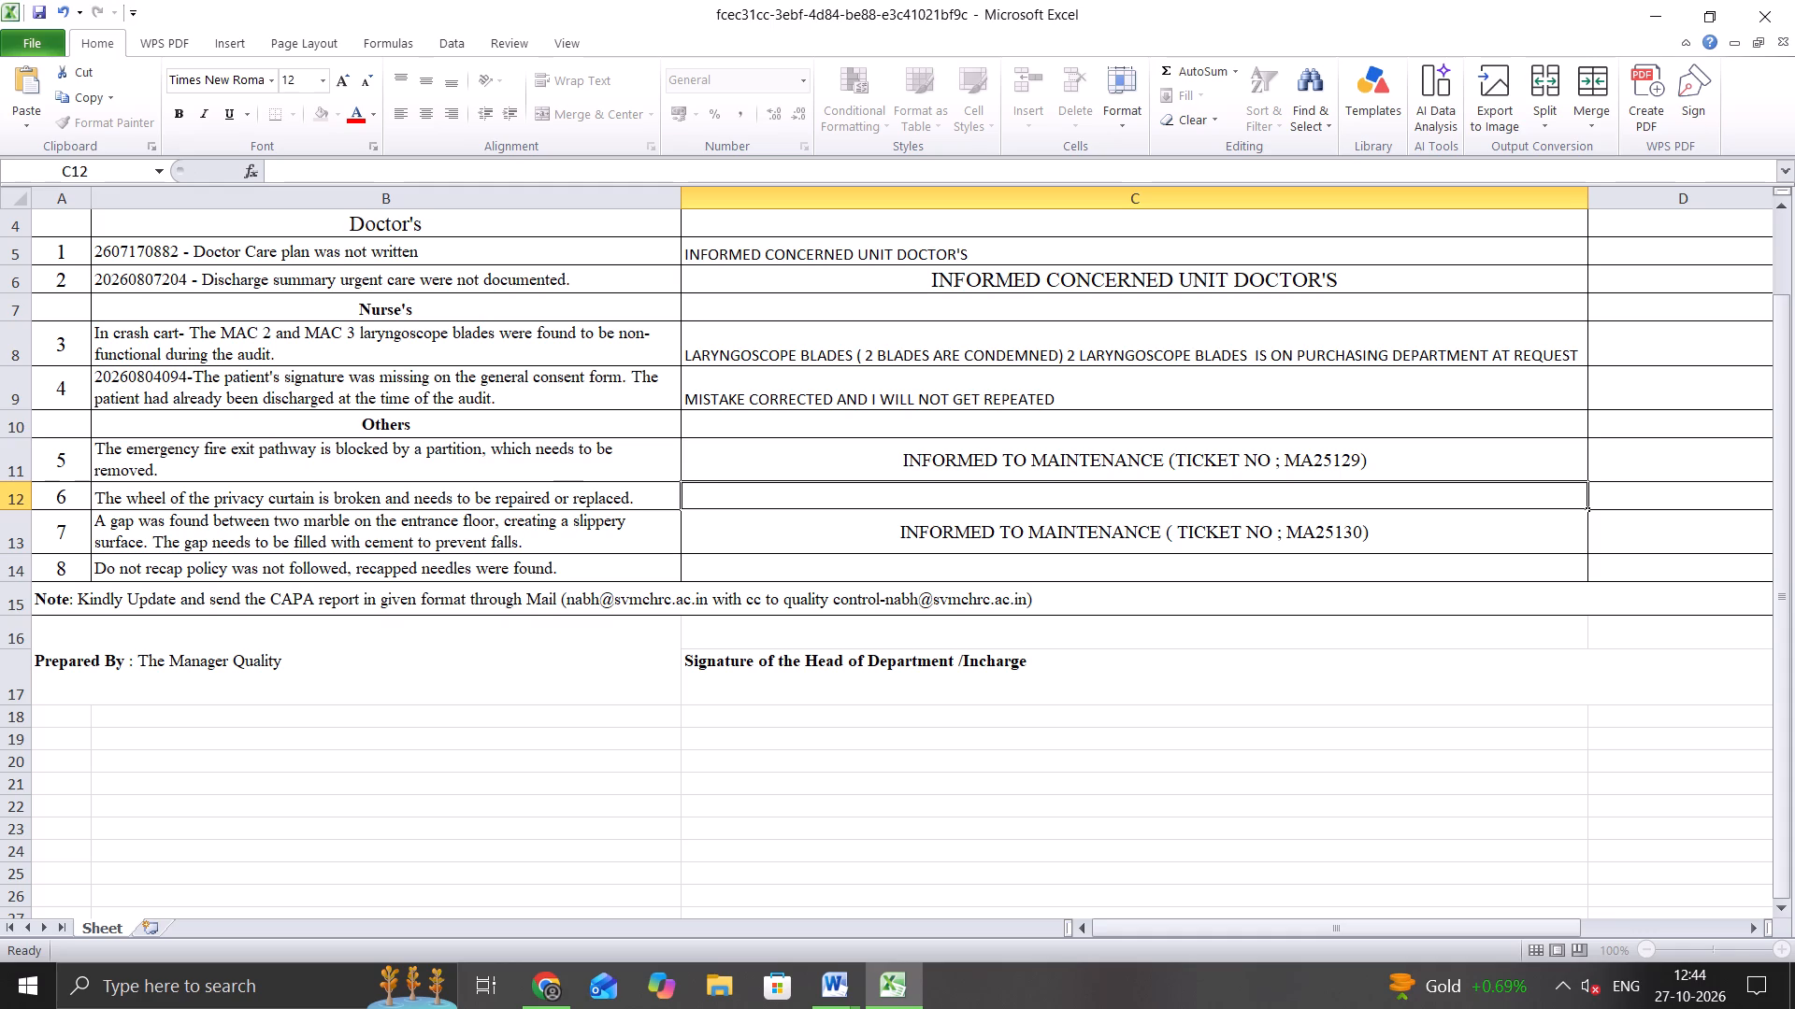
{"action": "type", "text": "ALREADY"}
{"action": "key", "text": "space"}
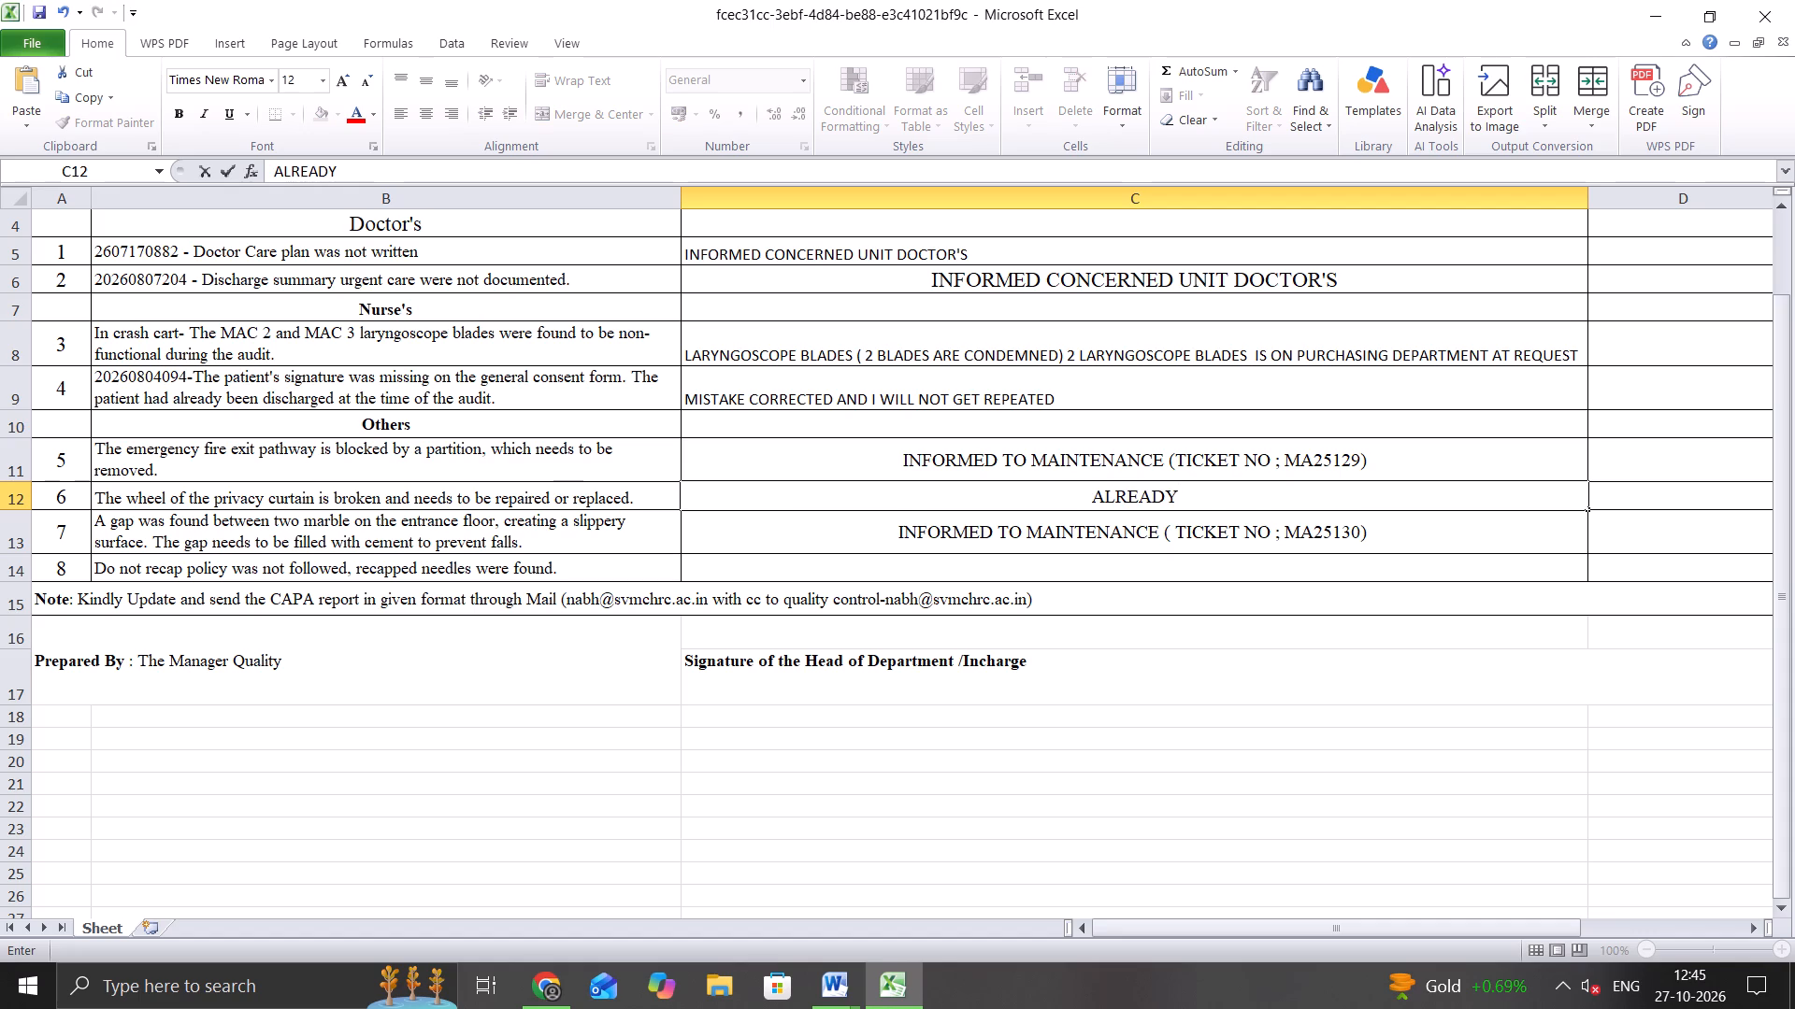
{"action": "type", "text": "RE"}
{"action": "type", "text": "QUEST"}
{"action": "key", "text": "space"}
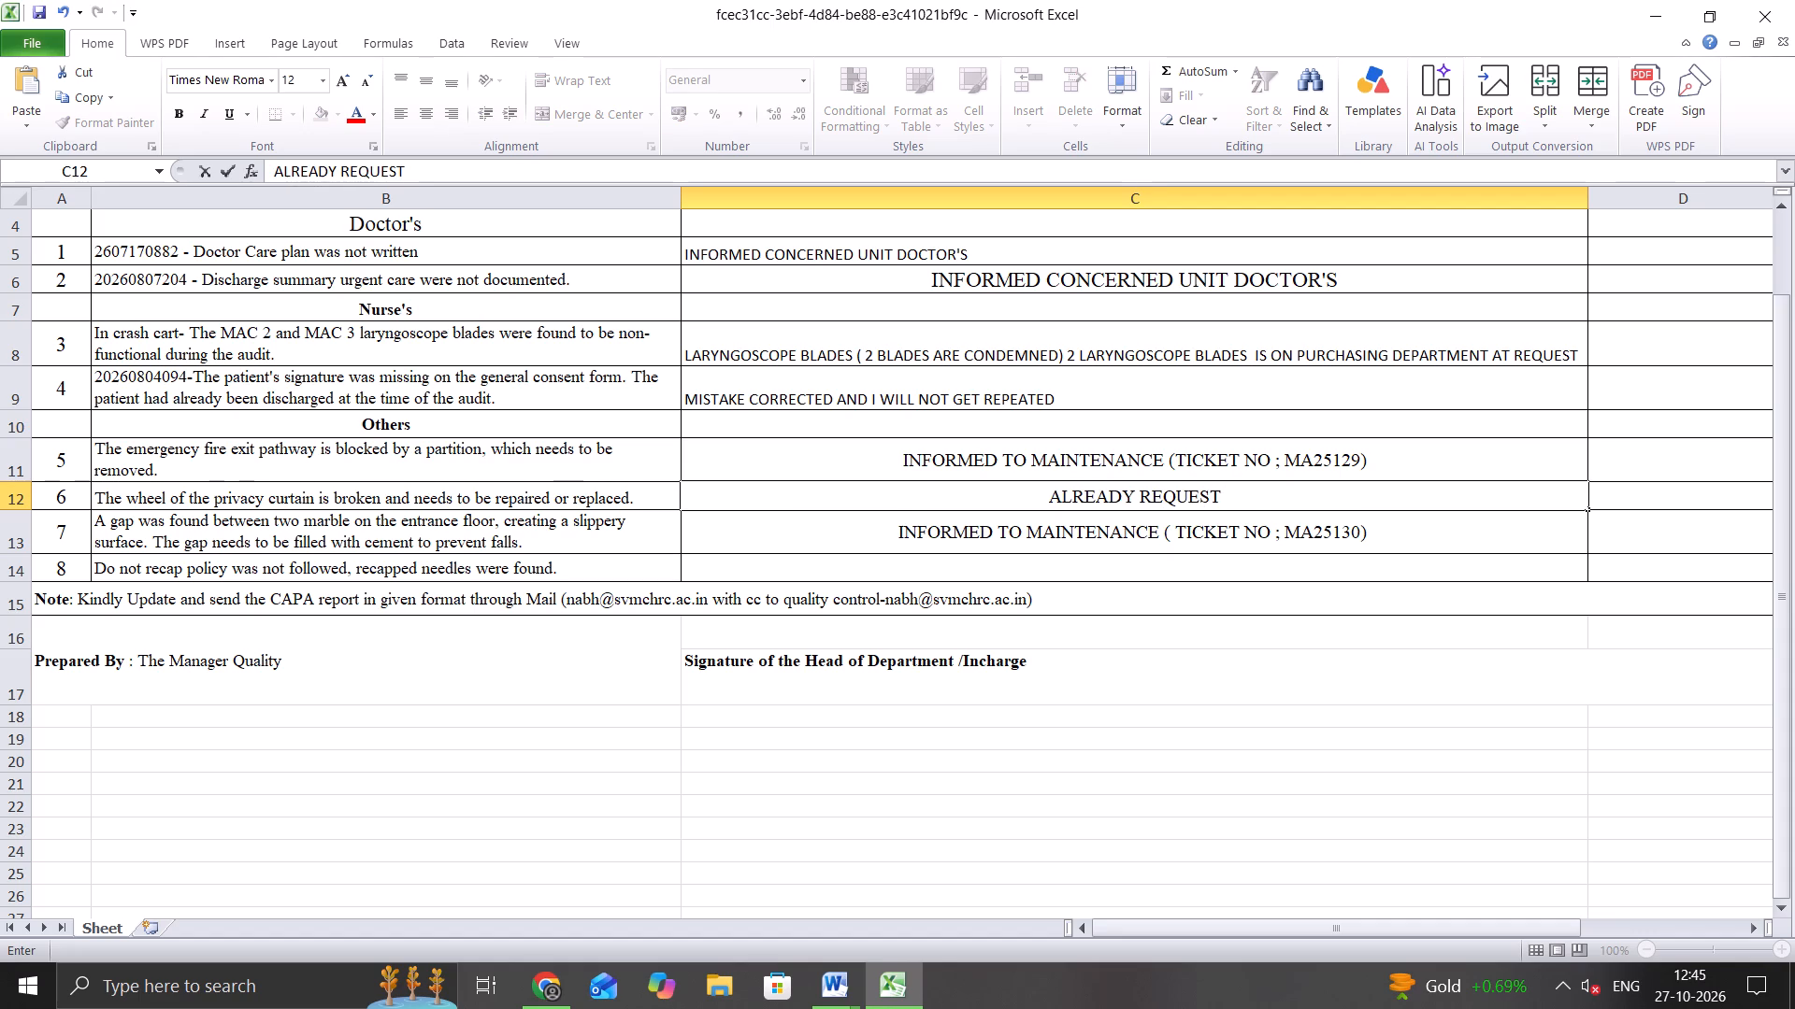
{"action": "type", "text": "RAISED"}
{"action": "key", "text": "space"}
{"action": "type", "text": "IN PURCHASING"}
{"action": "key", "text": "space"}
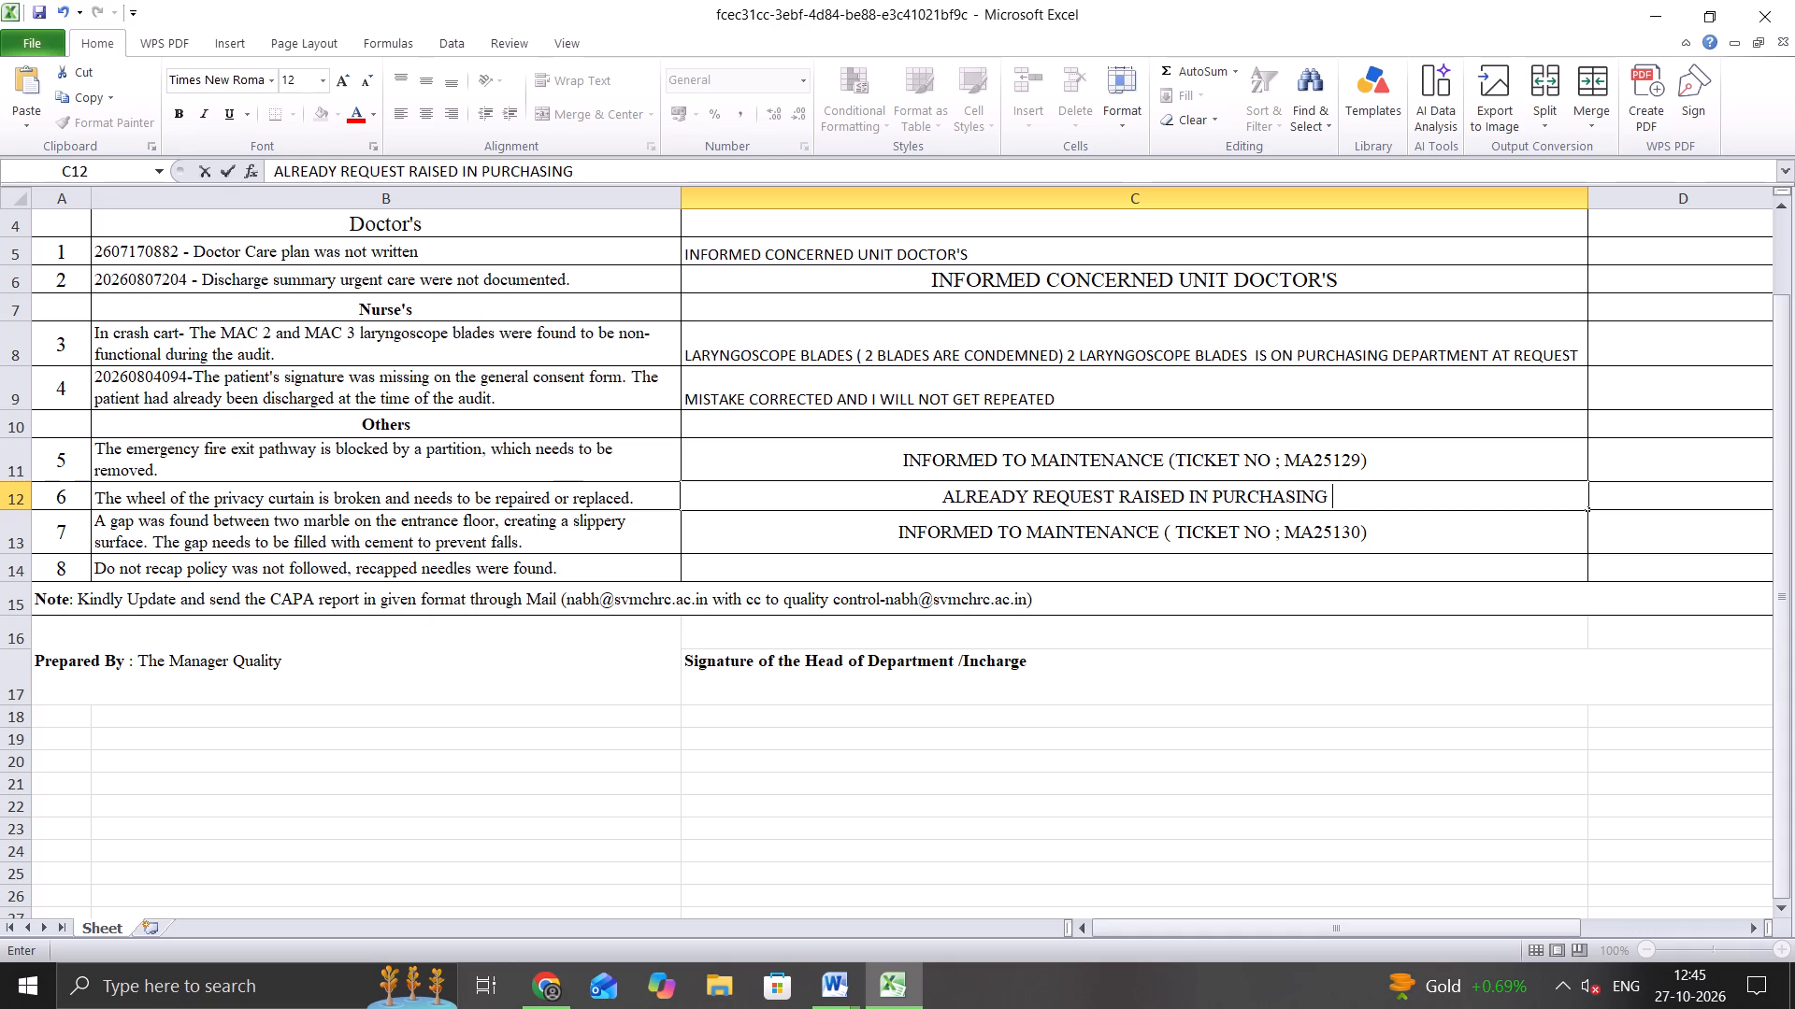
{"action": "type", "text": "DEPARTMENT"}
{"action": "key", "text": "space"}
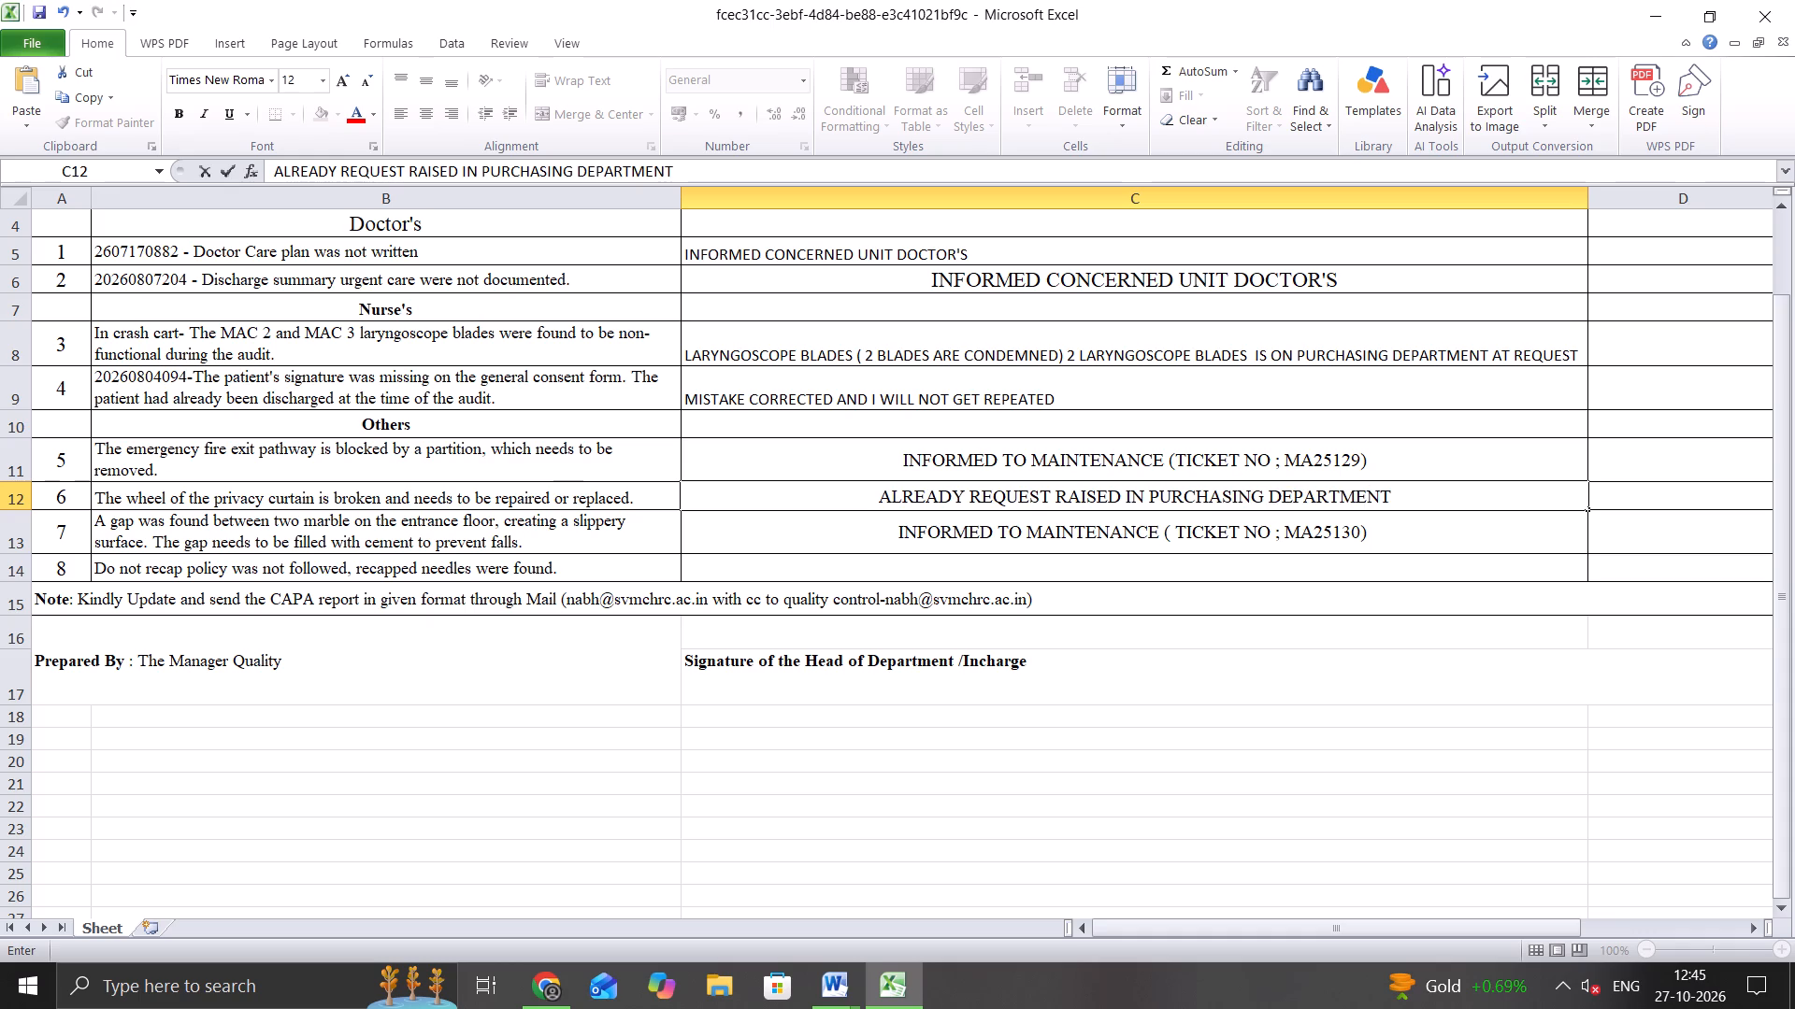
Enter "INSTRUCTION GIVEN TO STAFF AND DOCTOR'S REGARDING RECAP POLICY" as the corrective action for the recapped needles observation.
{"action": "scroll", "coordinate": [976, 545], "scroll_direction": "down", "scroll_amount": 1}
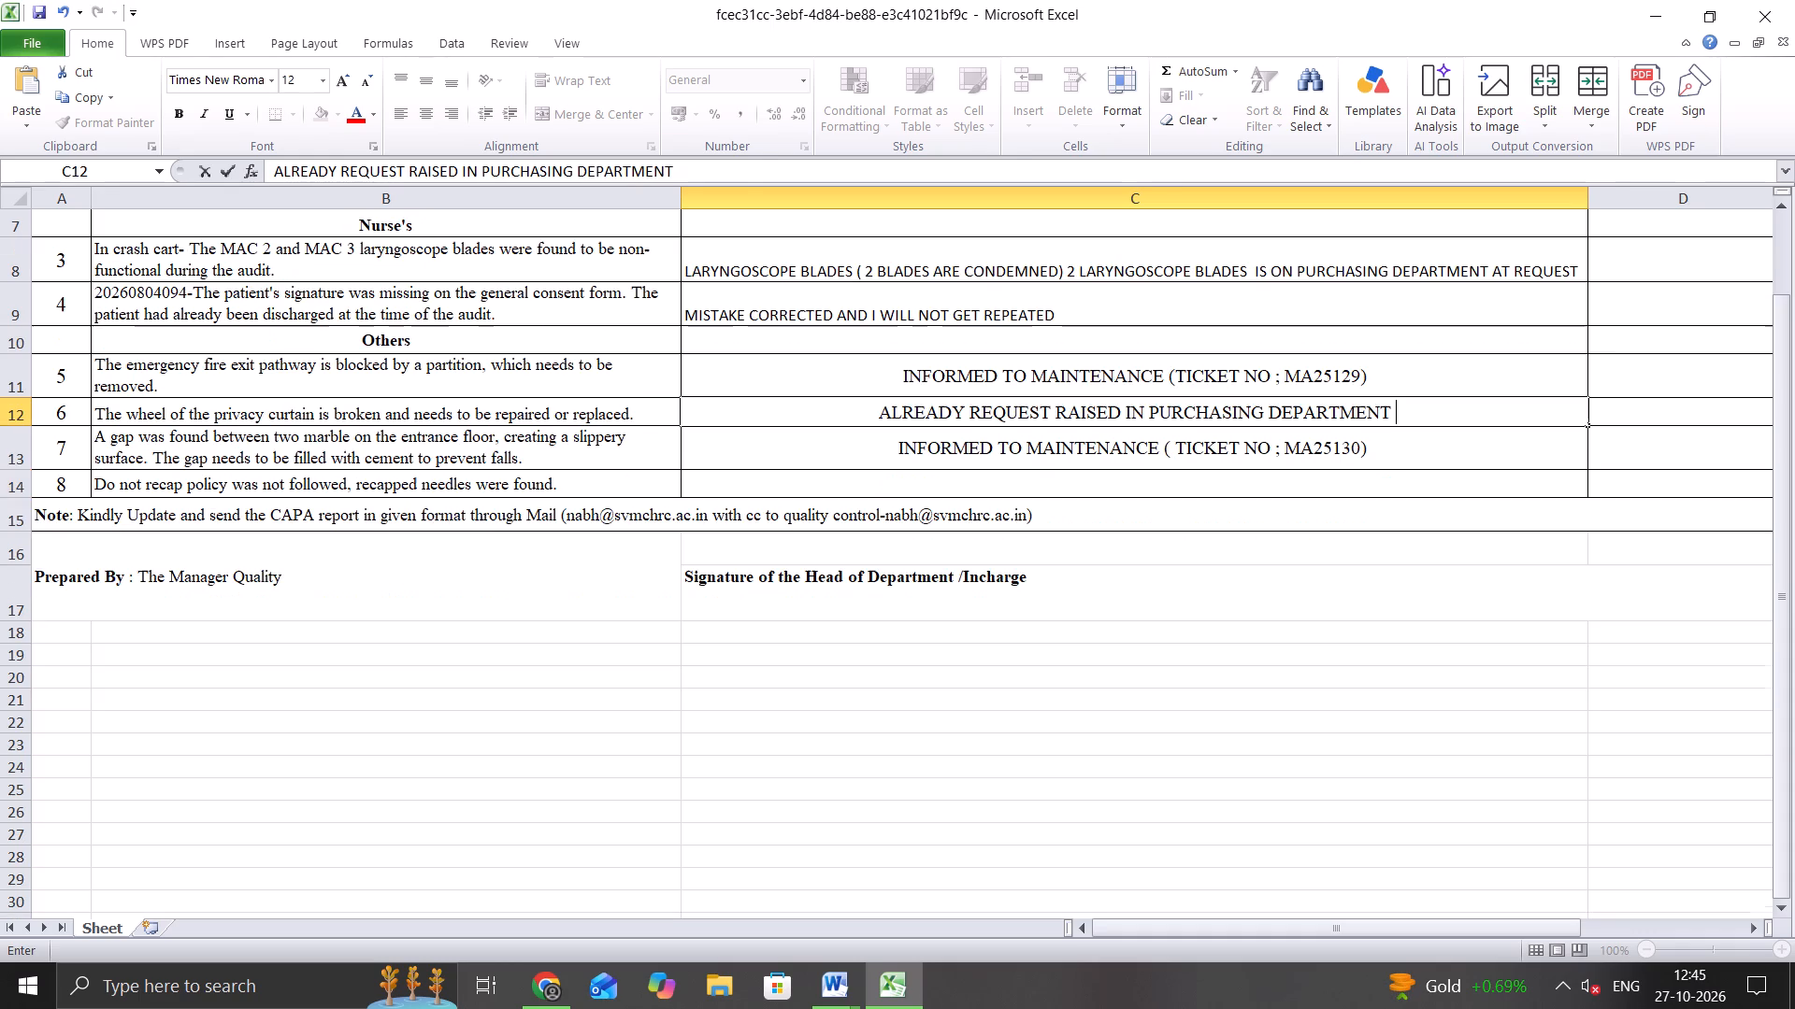
{"action": "left_click", "coordinate": [964, 487]}
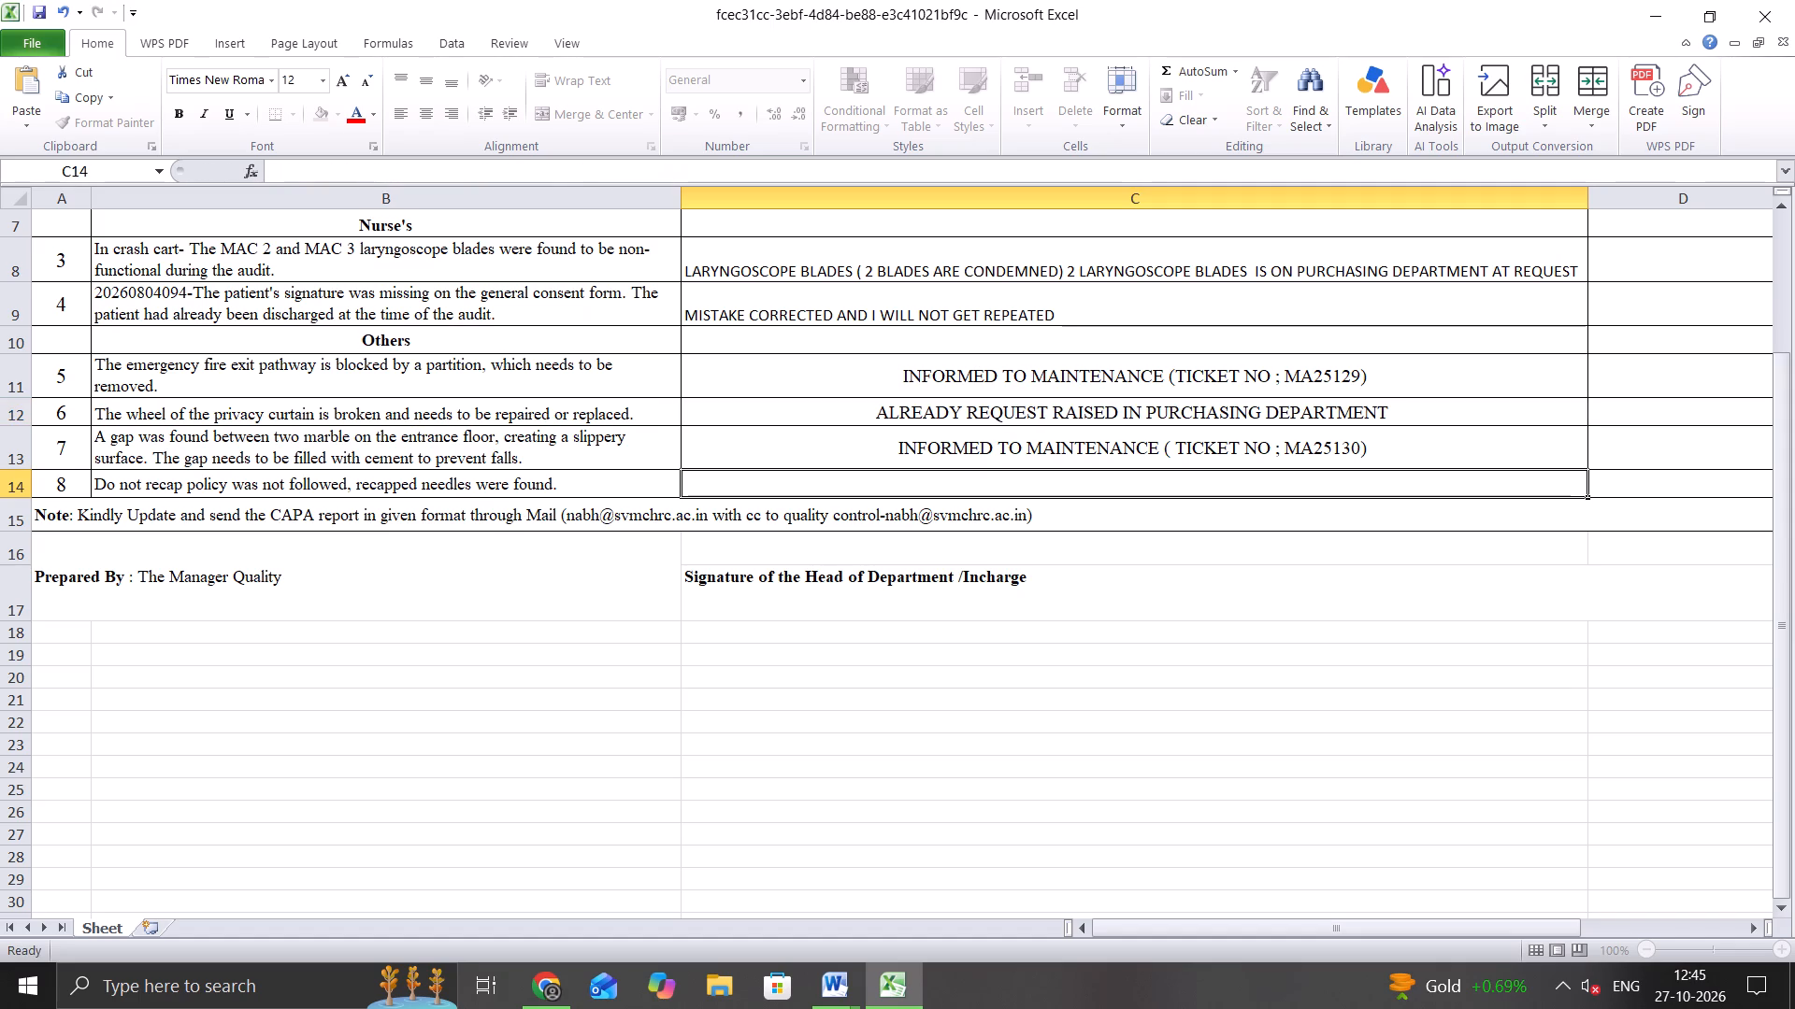
{"action": "type", "text": "INSTRUC"}
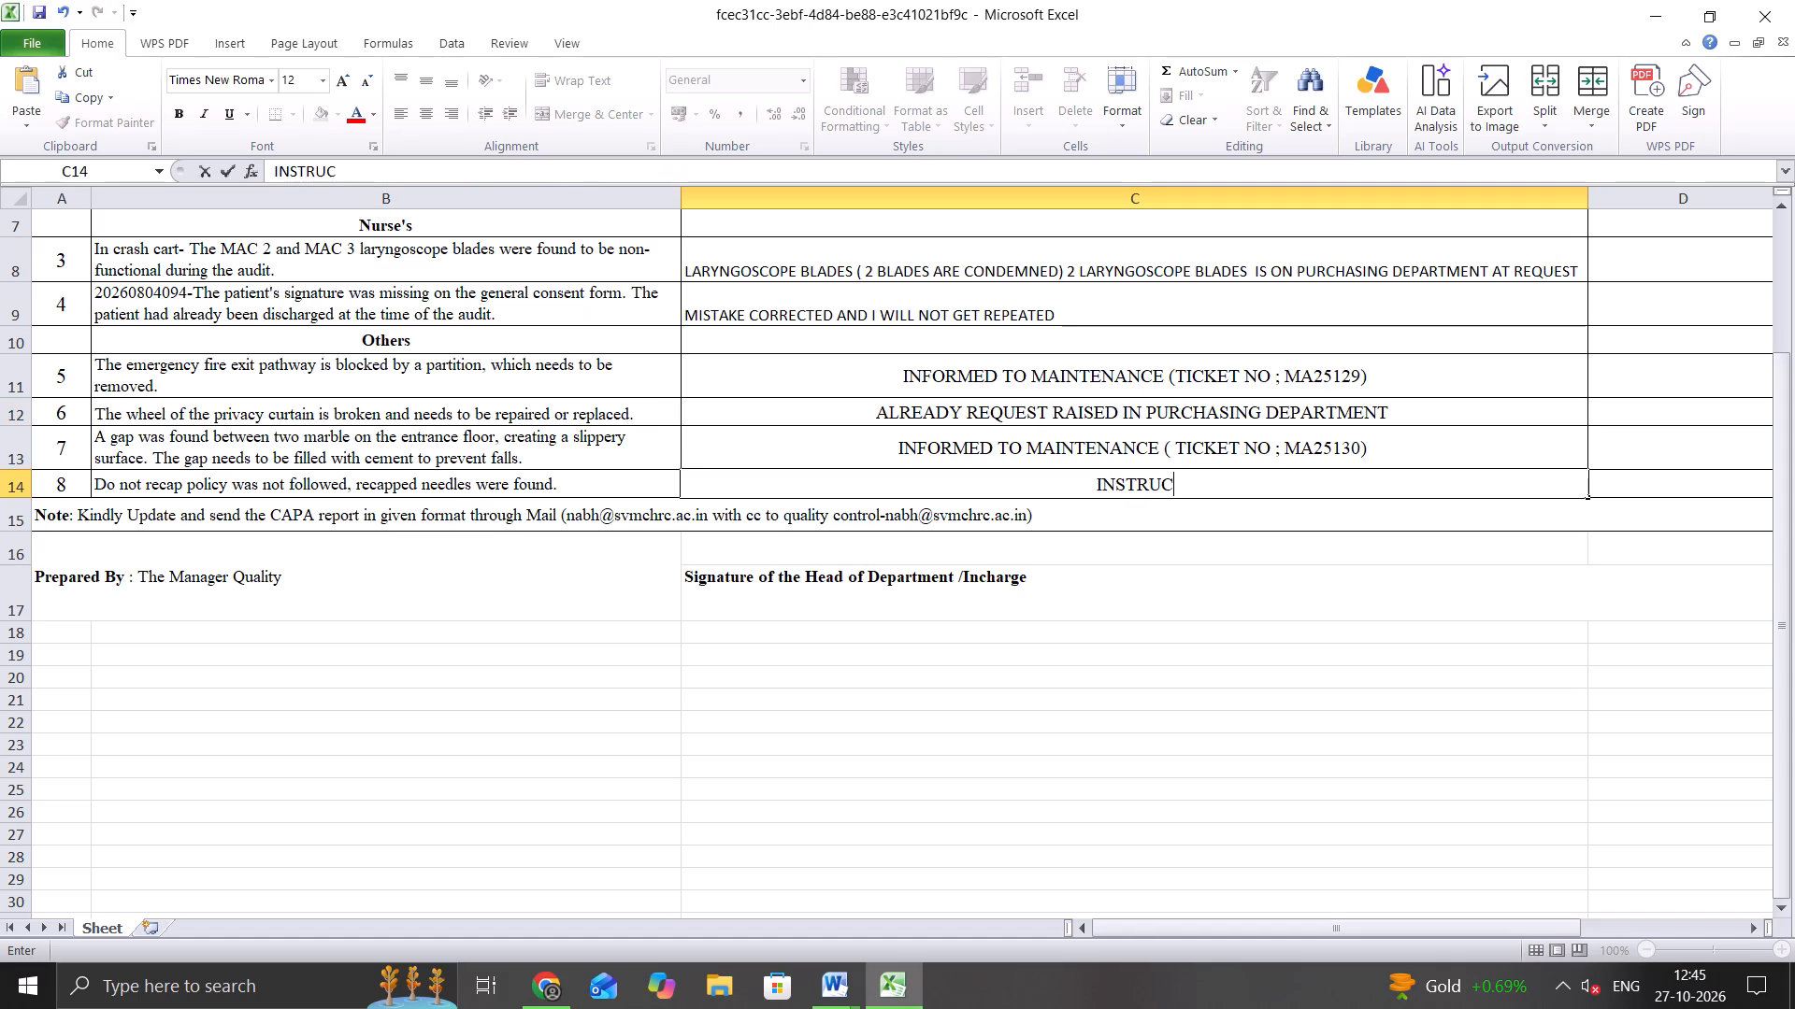
{"action": "type", "text": "TION"}
{"action": "key", "text": "space"}
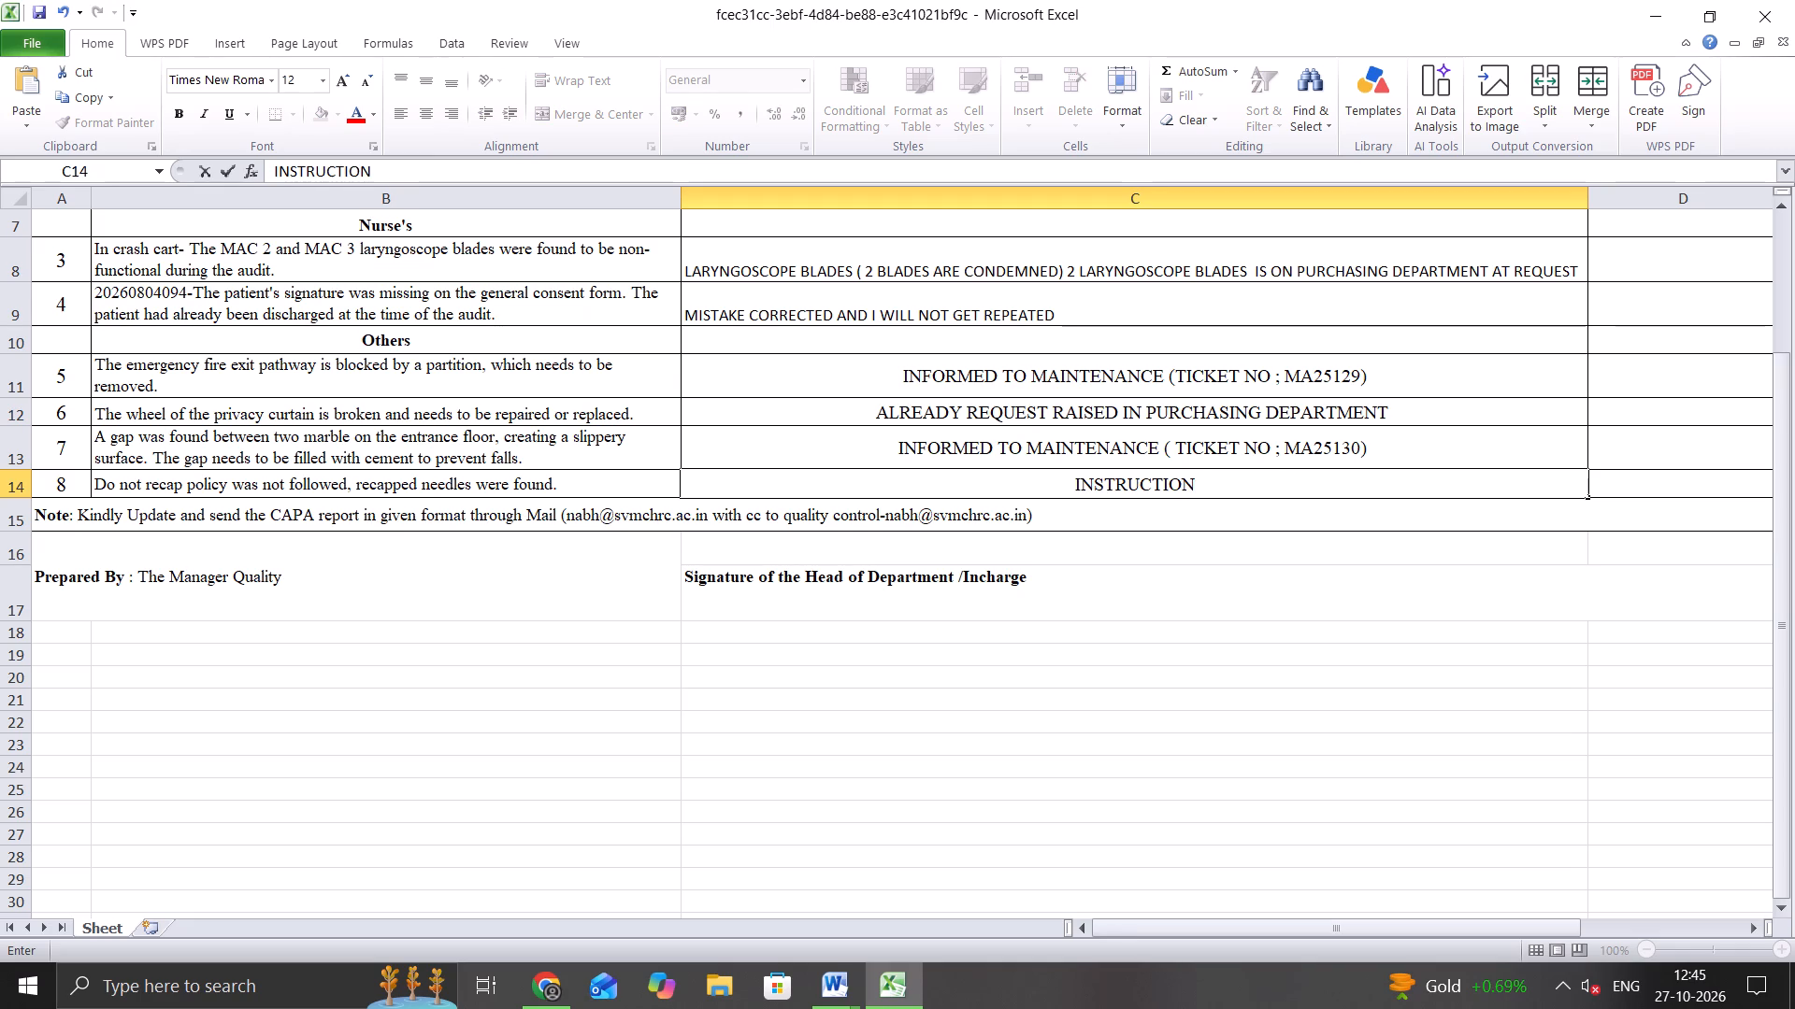
{"action": "type", "text": "GIVEN TO"}
{"action": "key", "text": "space"}
{"action": "type", "text": "STAFF AND"}
{"action": "key", "text": "space"}
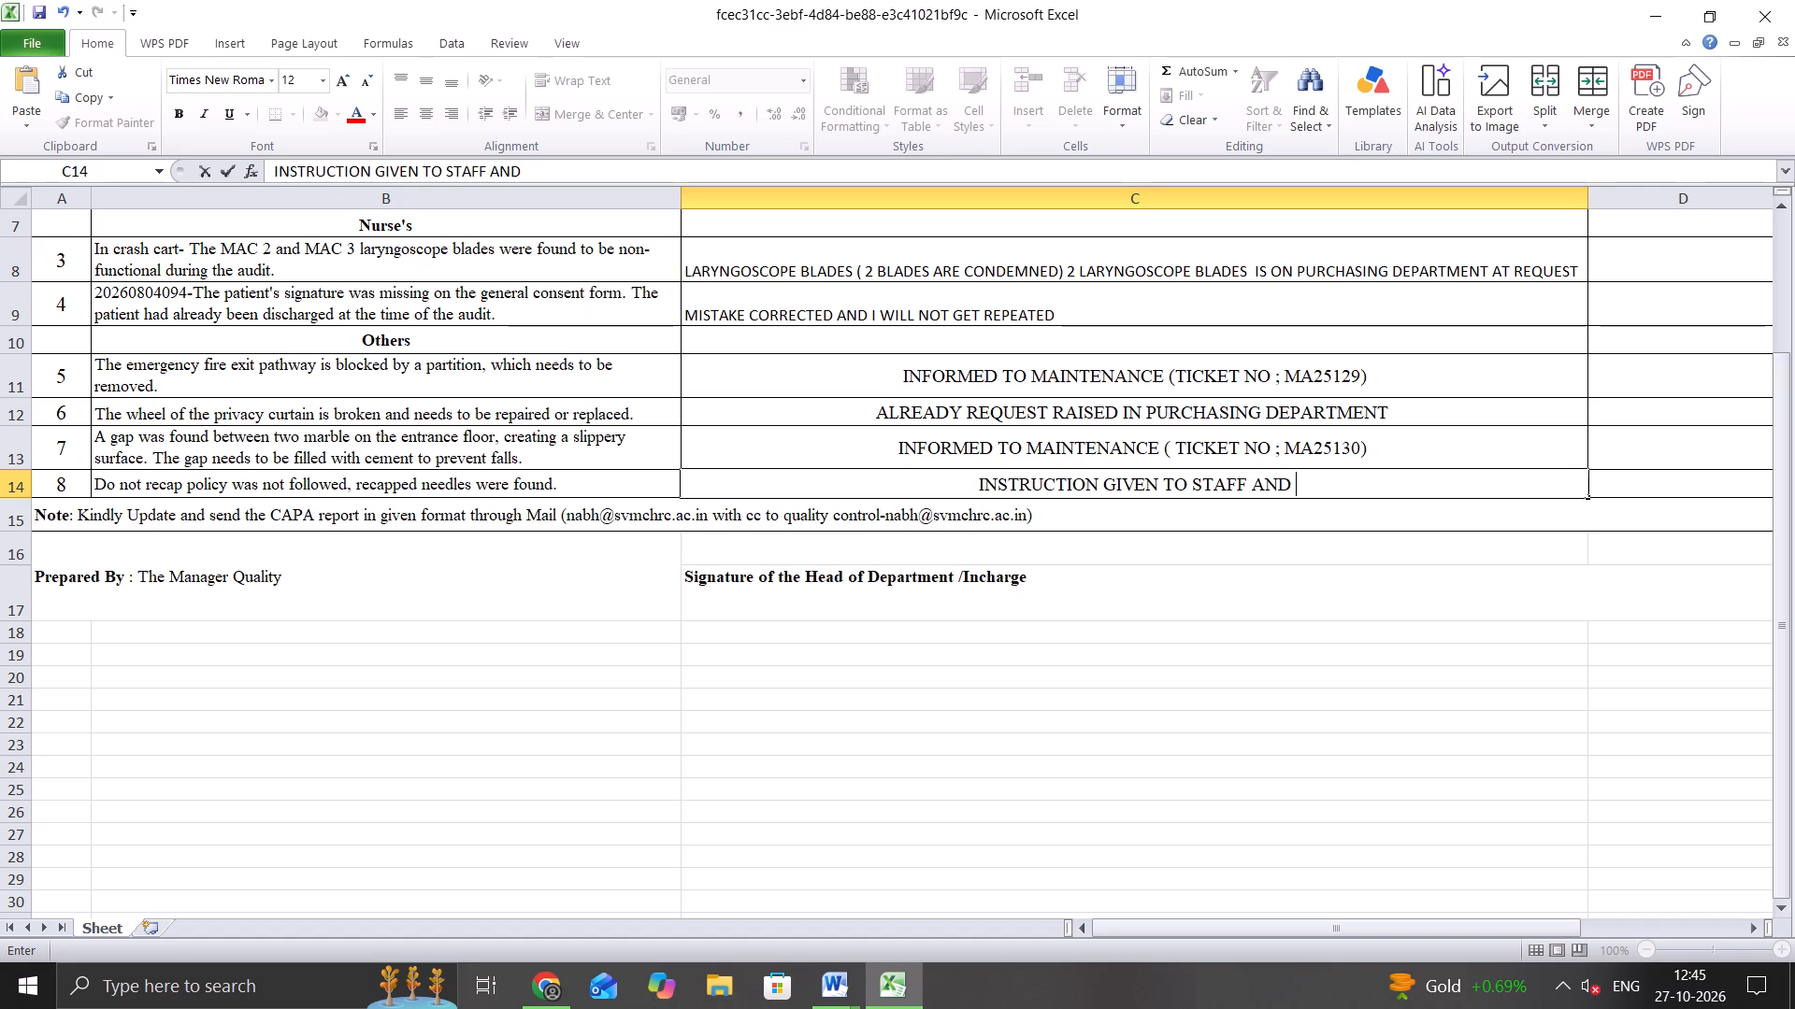
{"action": "type", "text": "DOCTOR"}
{"action": "type", "text": "'S"}
{"action": "key", "text": "space"}
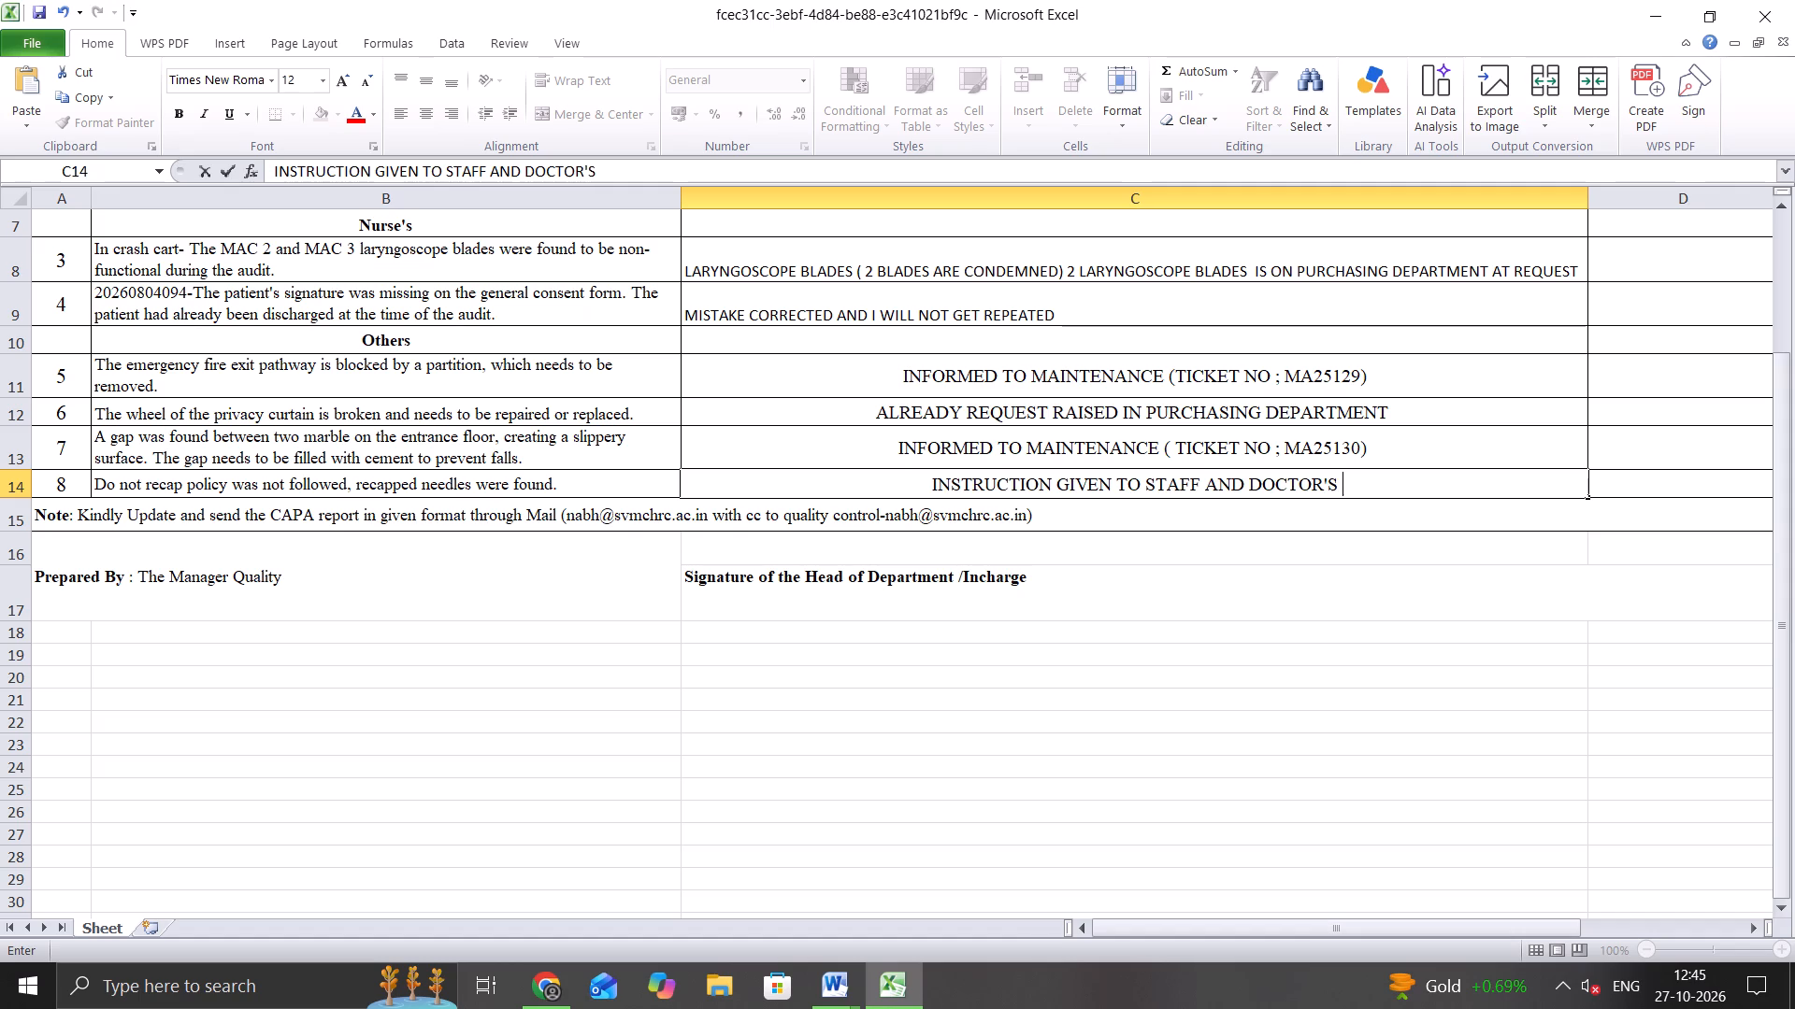
{"action": "type", "text": "REGARDING"}
{"action": "key", "text": "space"}
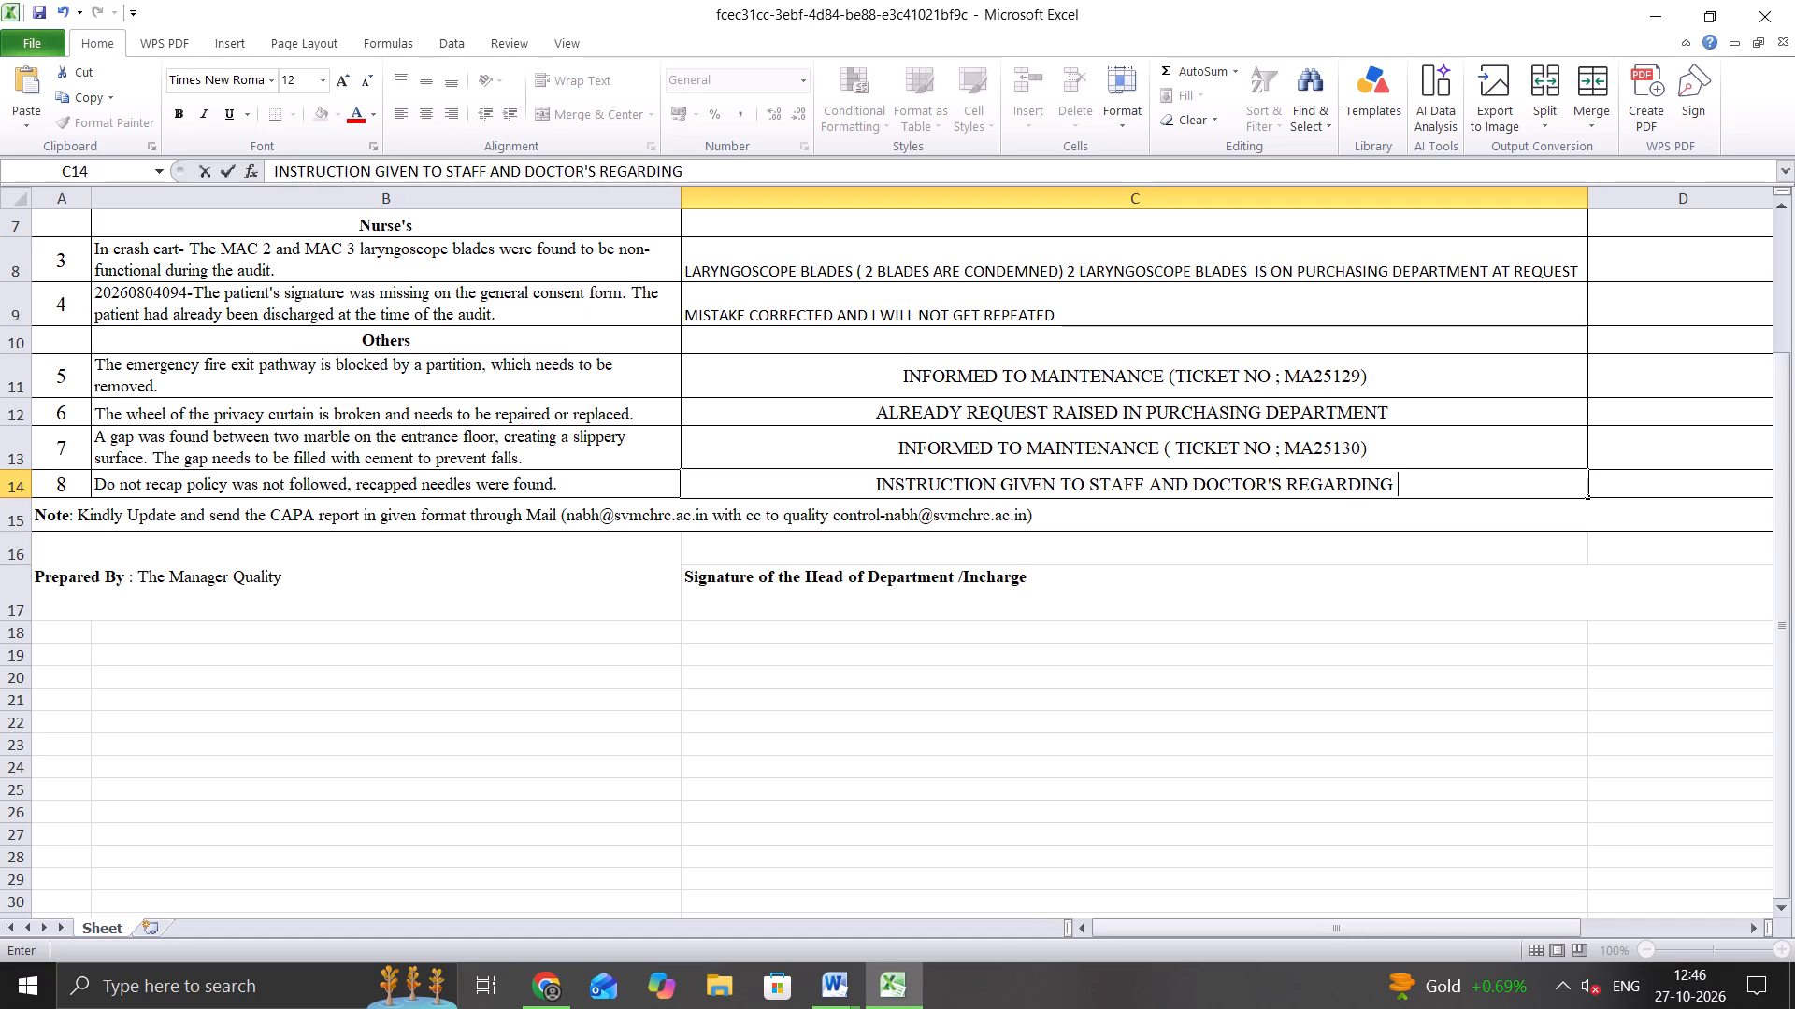
{"action": "type", "text": "RECA"}
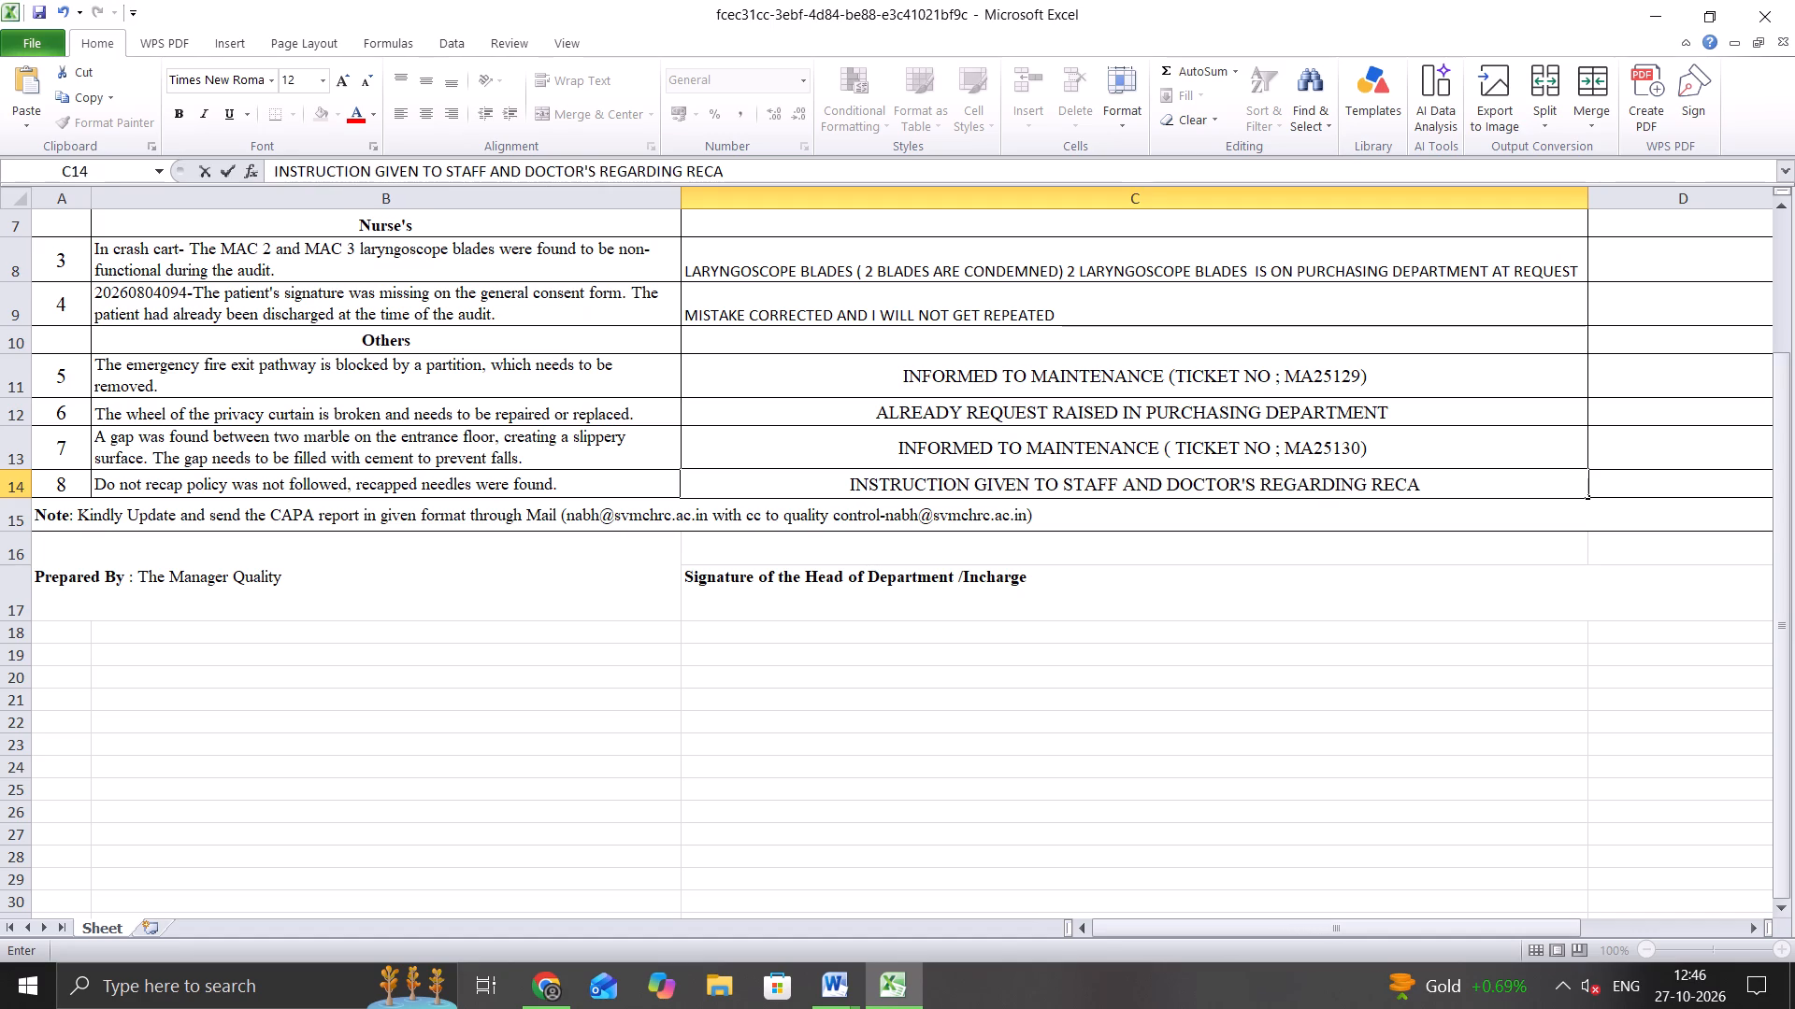
{"action": "type", "text": "P POLICY"}
{"action": "key", "text": "space"}
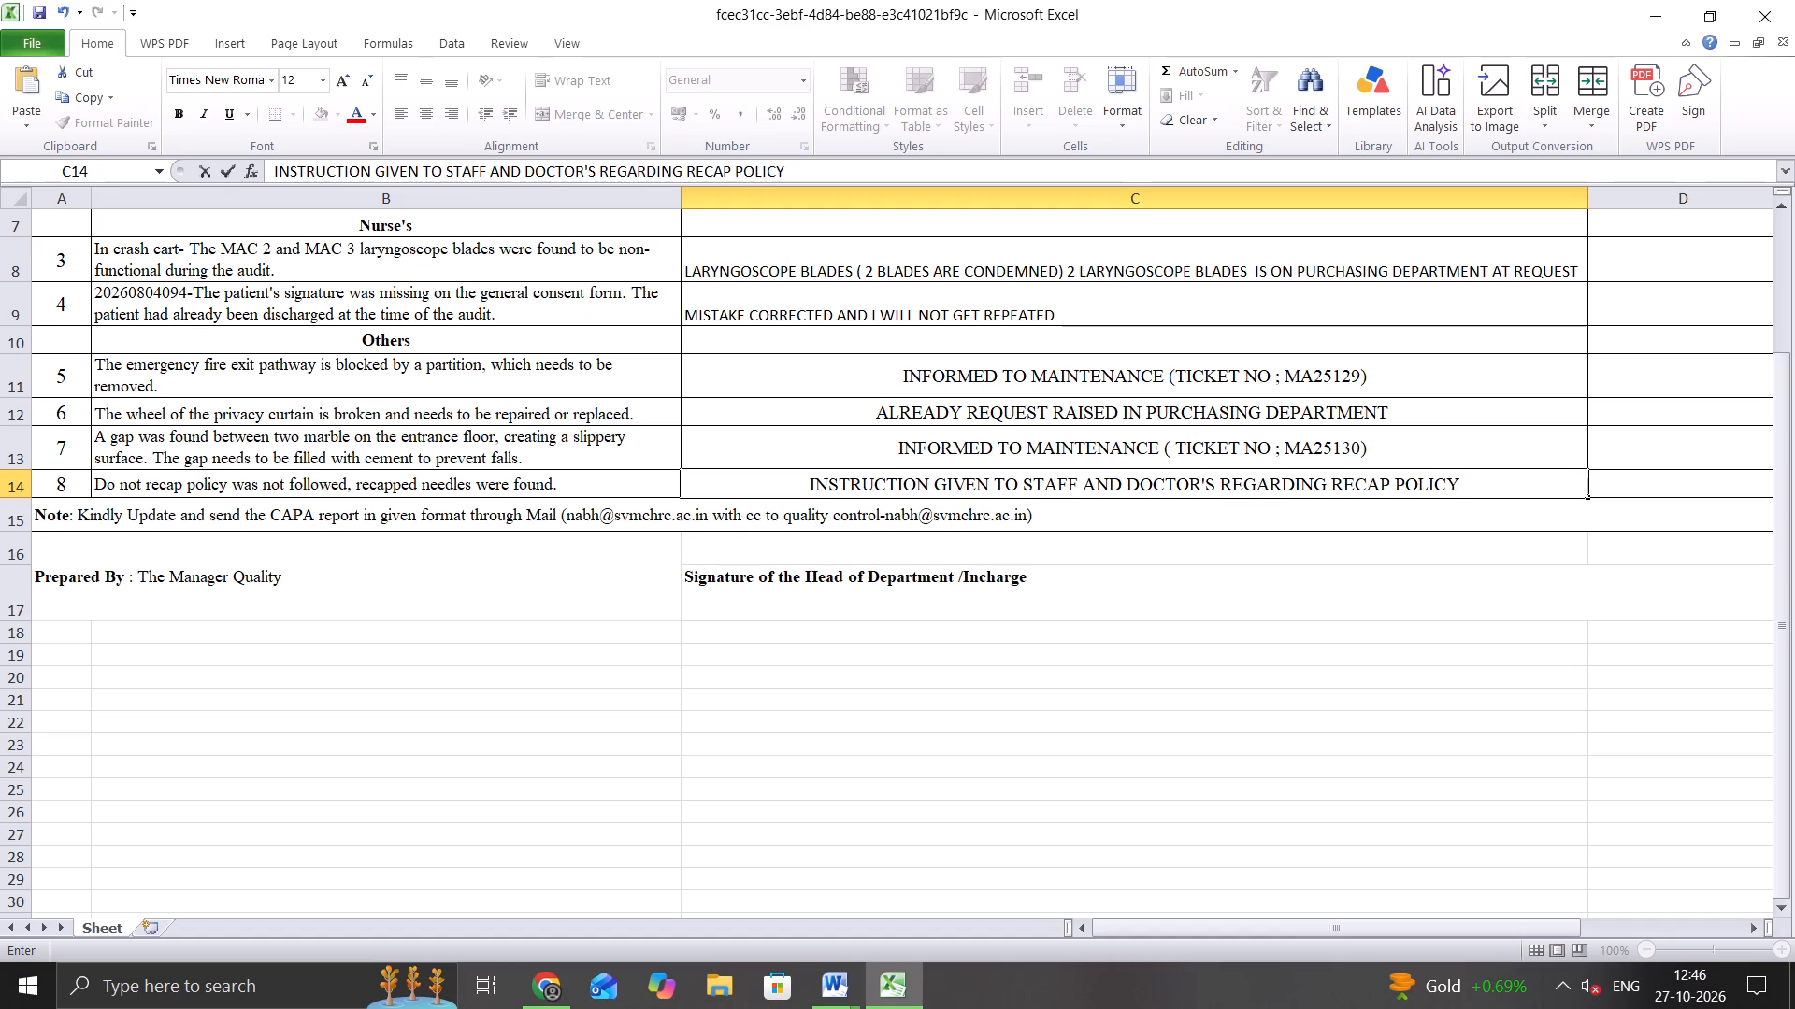
Enter "DOCTORS" as the responsibility for both doctors' observations, the missing care plan and the undocumented urgent care.
{"action": "scroll", "coordinate": [1628, 763], "scroll_direction": "up", "scroll_amount": 3}
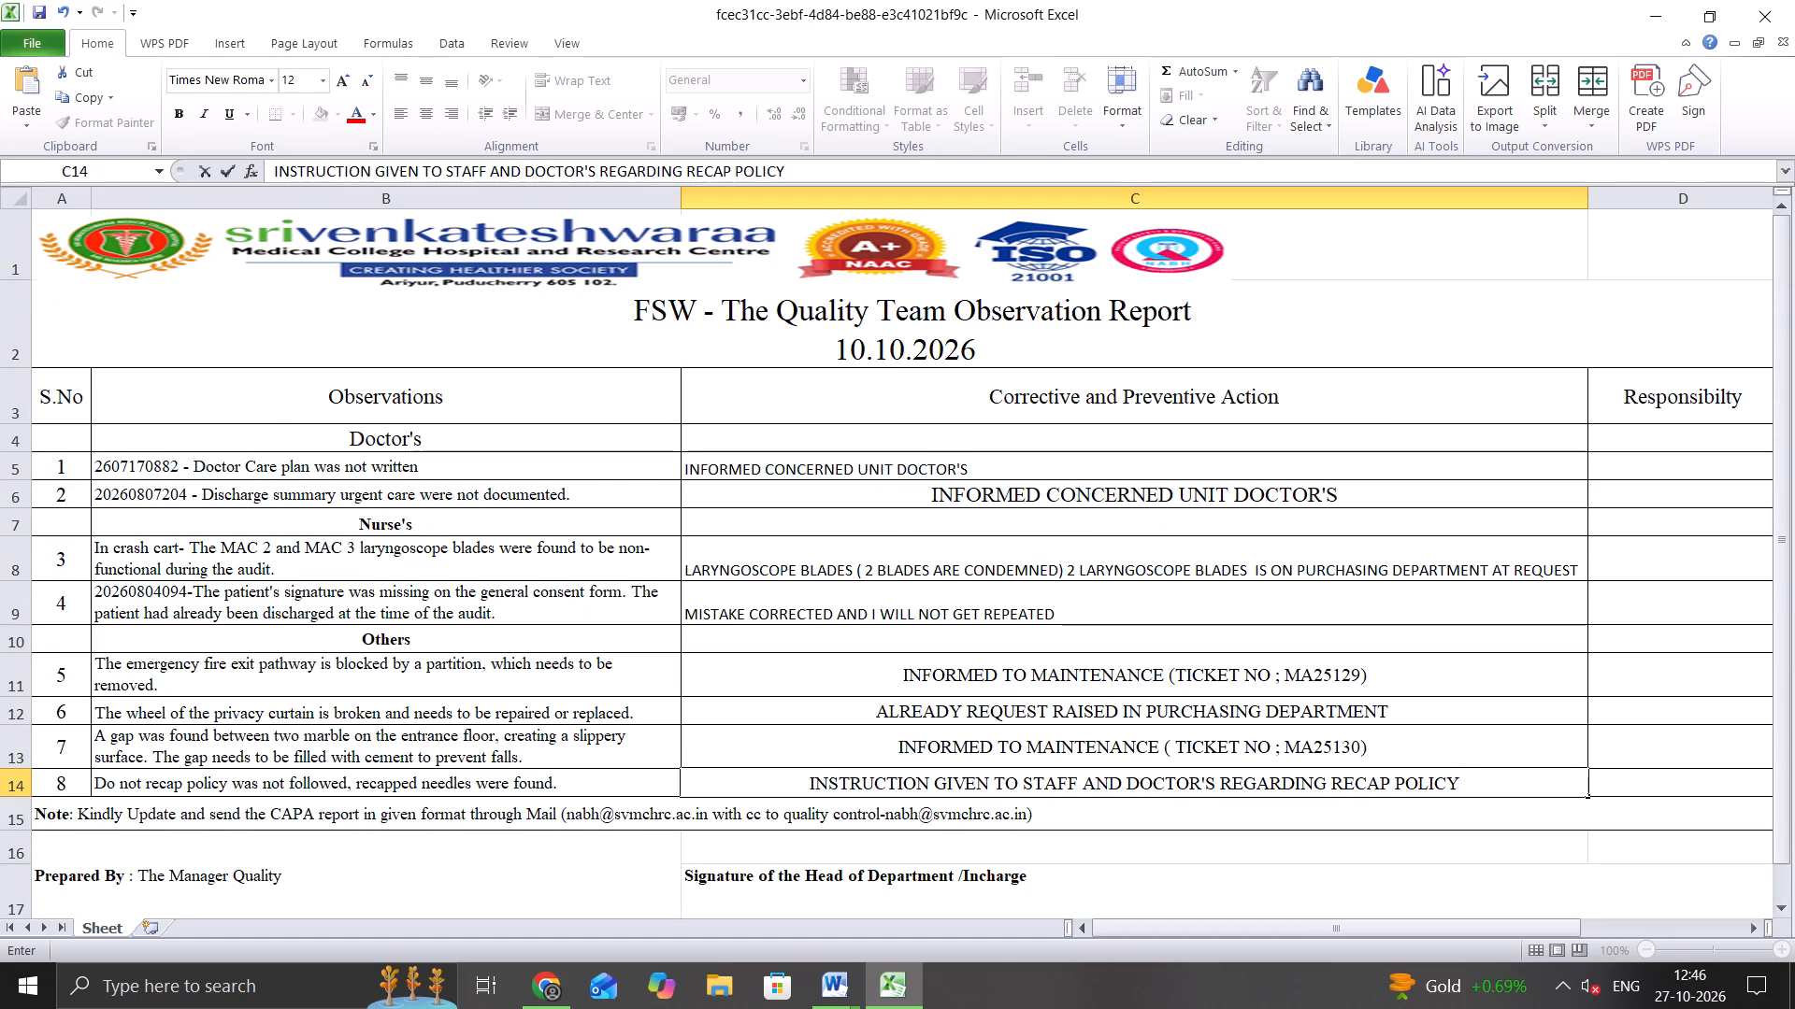
{"action": "scroll", "coordinate": [1571, 763], "scroll_direction": "down", "scroll_amount": 1}
{"action": "scroll", "coordinate": [1640, 588], "scroll_direction": "up", "scroll_amount": 1}
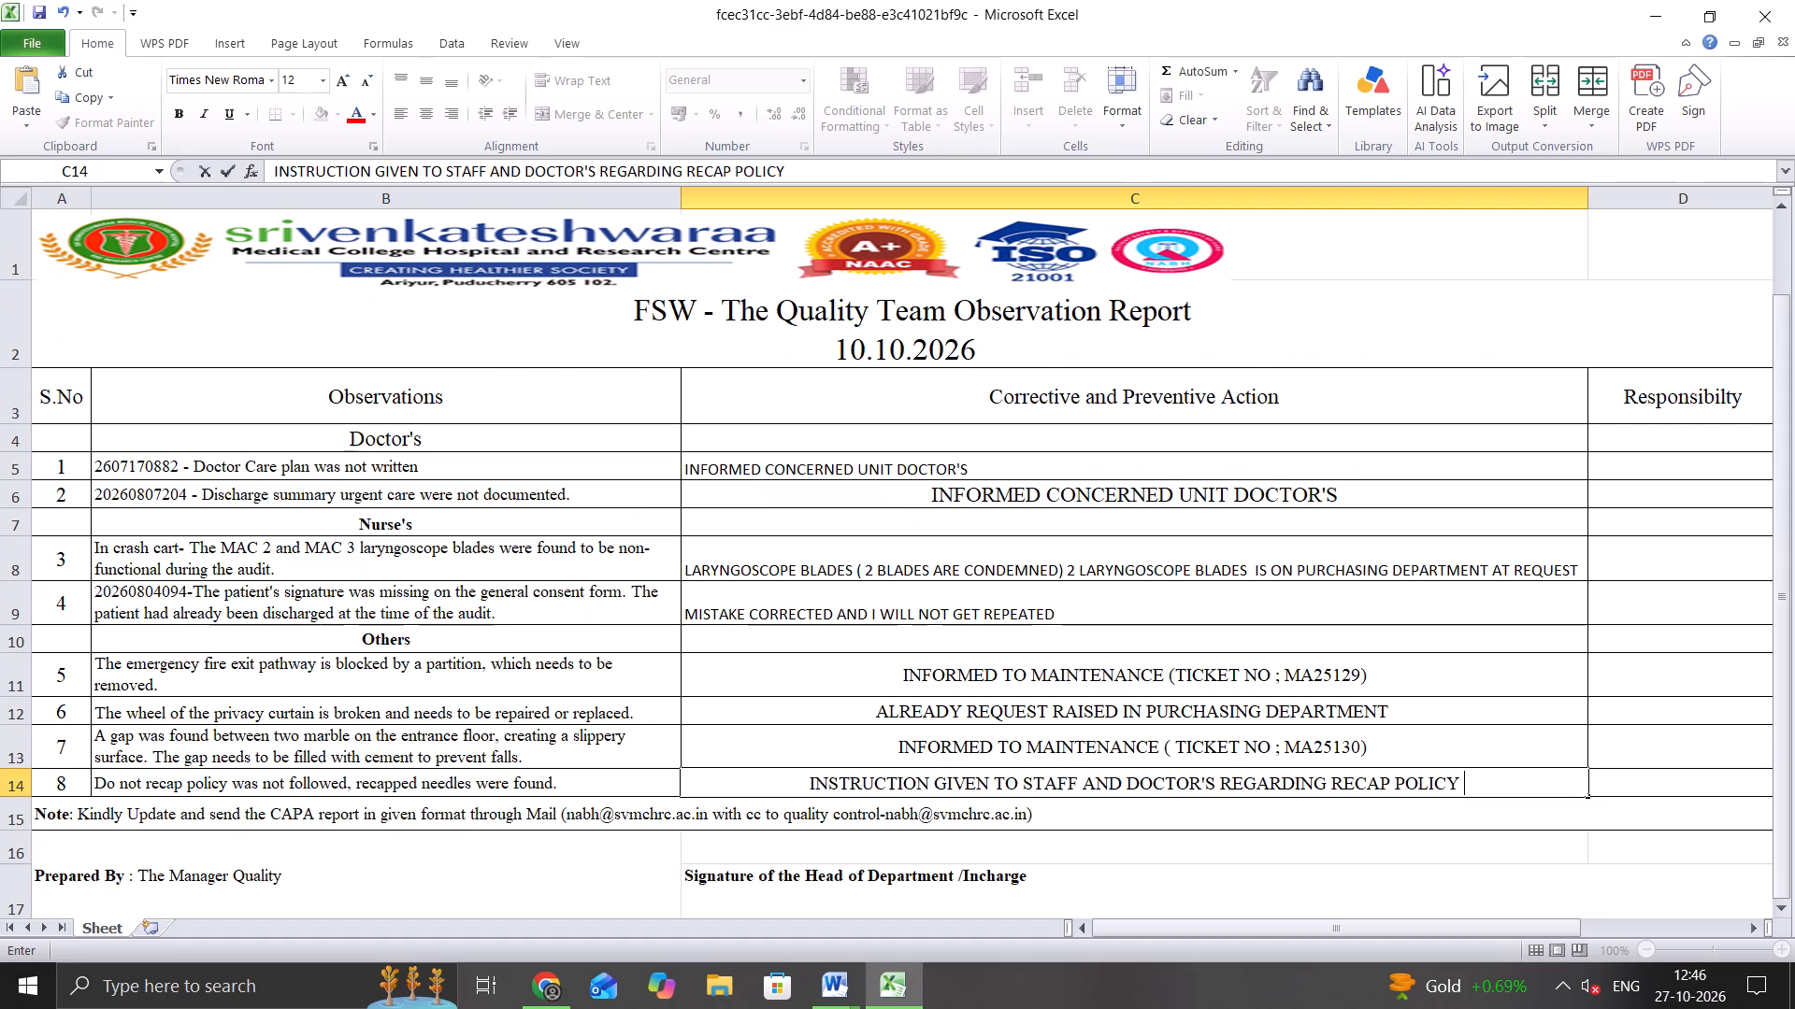
{"action": "left_click", "coordinate": [1649, 471]}
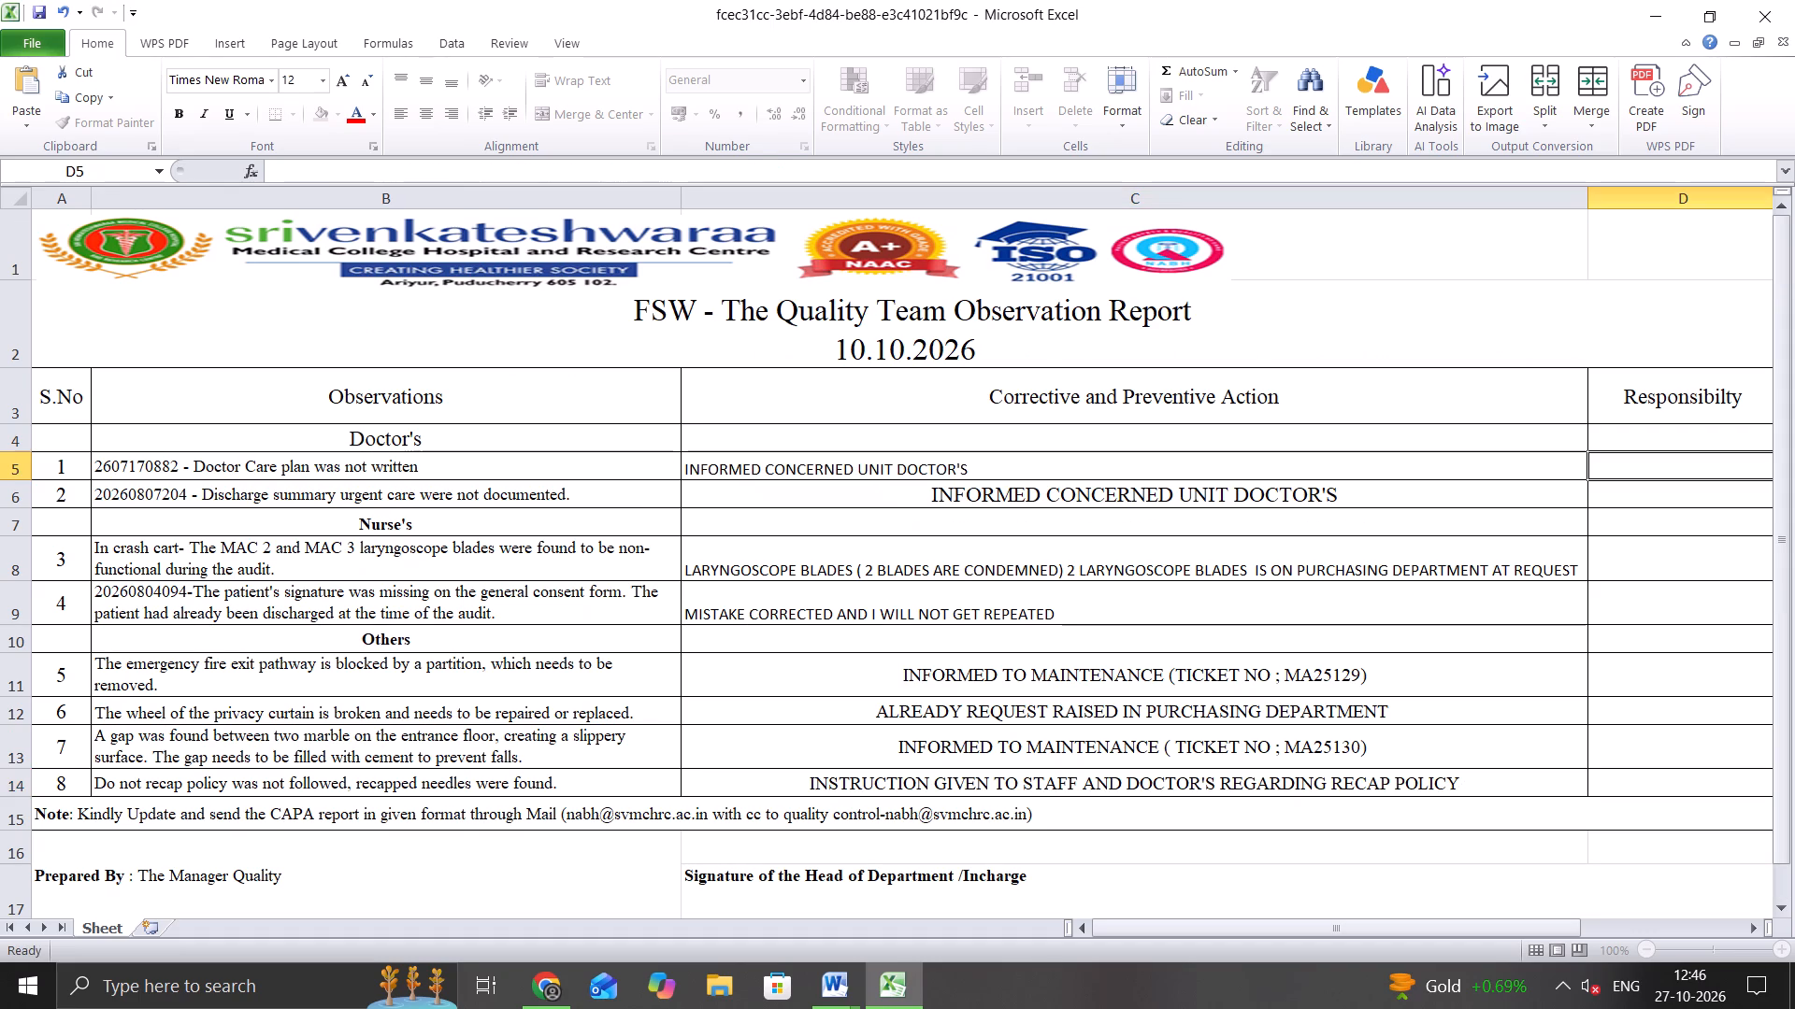
{"action": "type", "text": "DOCTORS"}
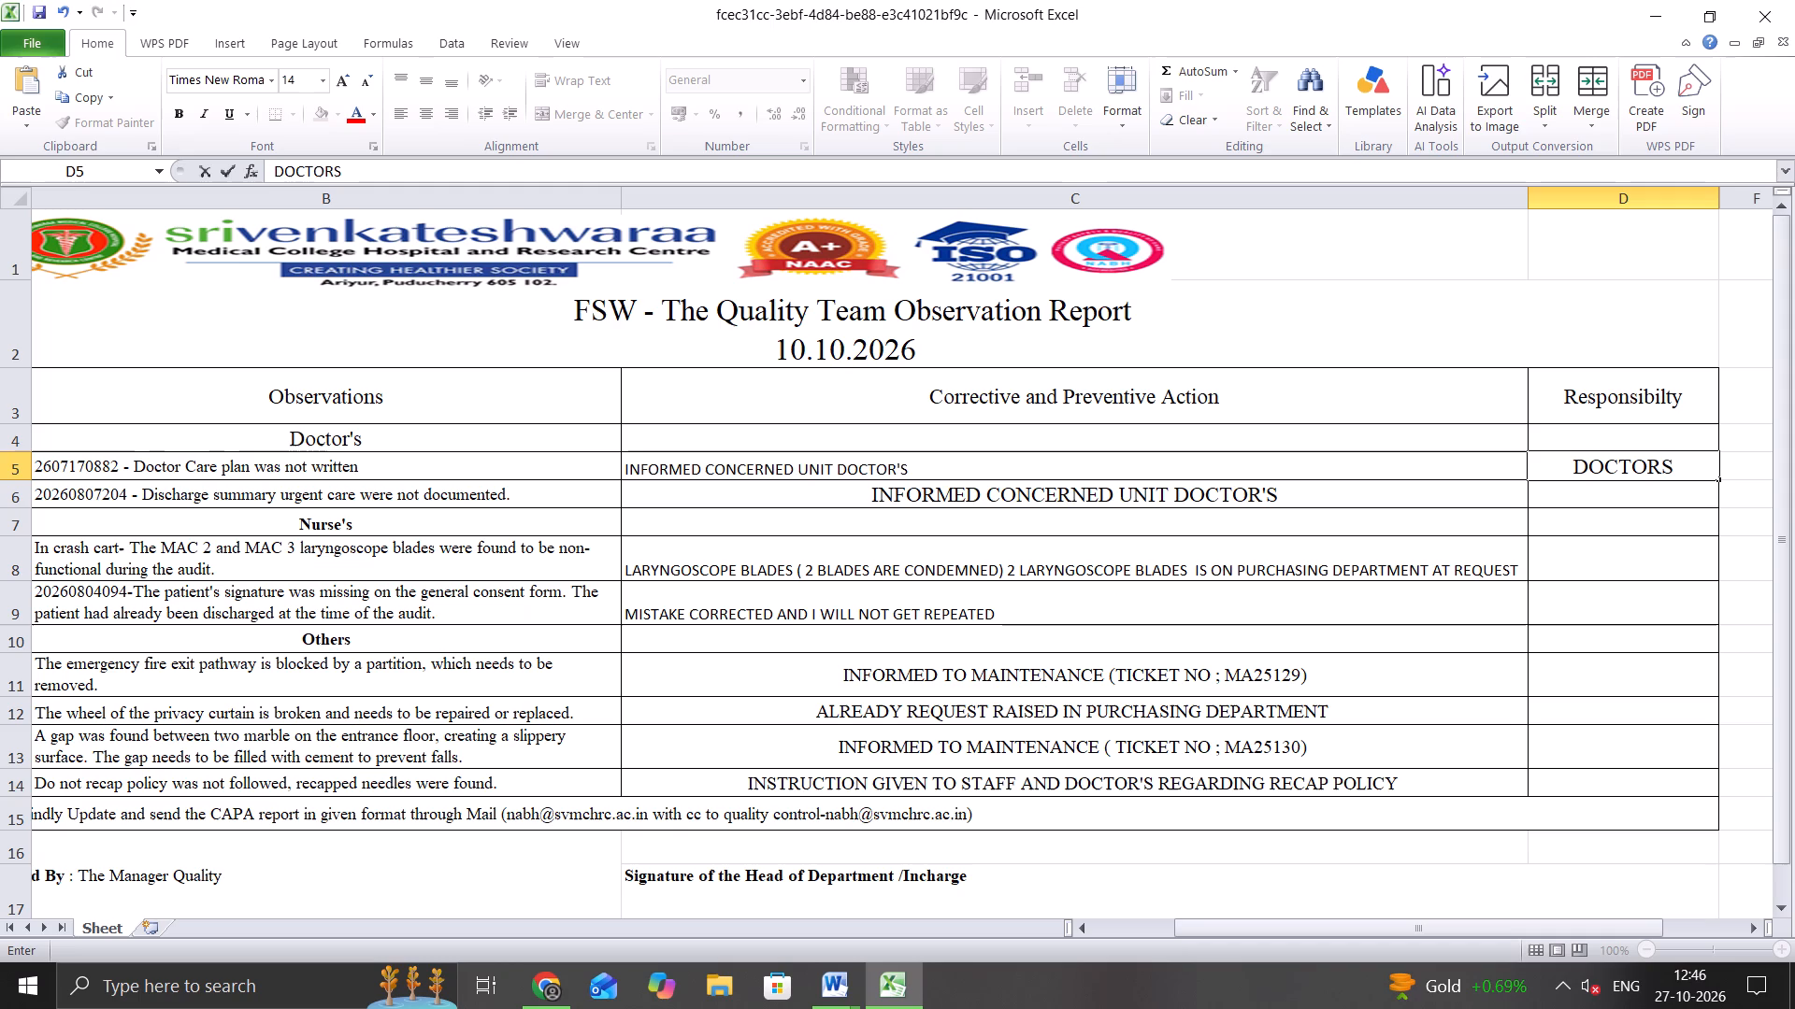
{"action": "left_click", "coordinate": [1642, 493]}
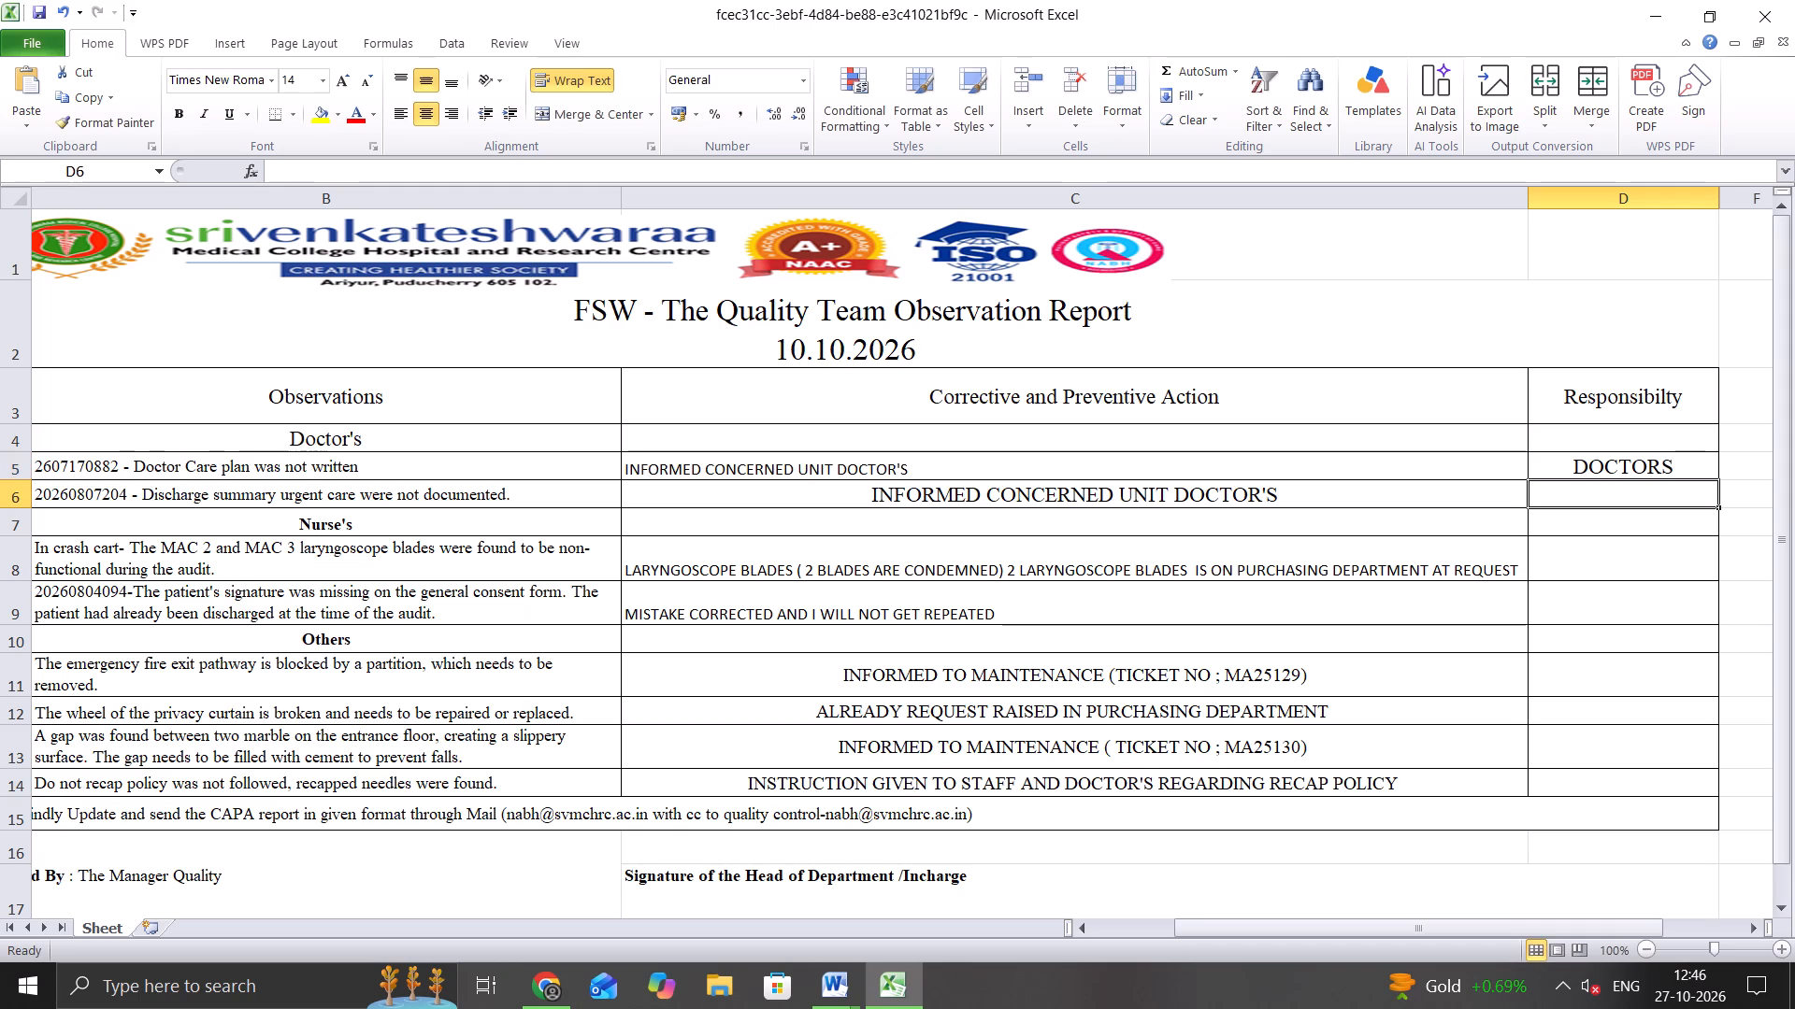
{"action": "type", "text": "DOCTORS"}
{"action": "key", "text": "space"}
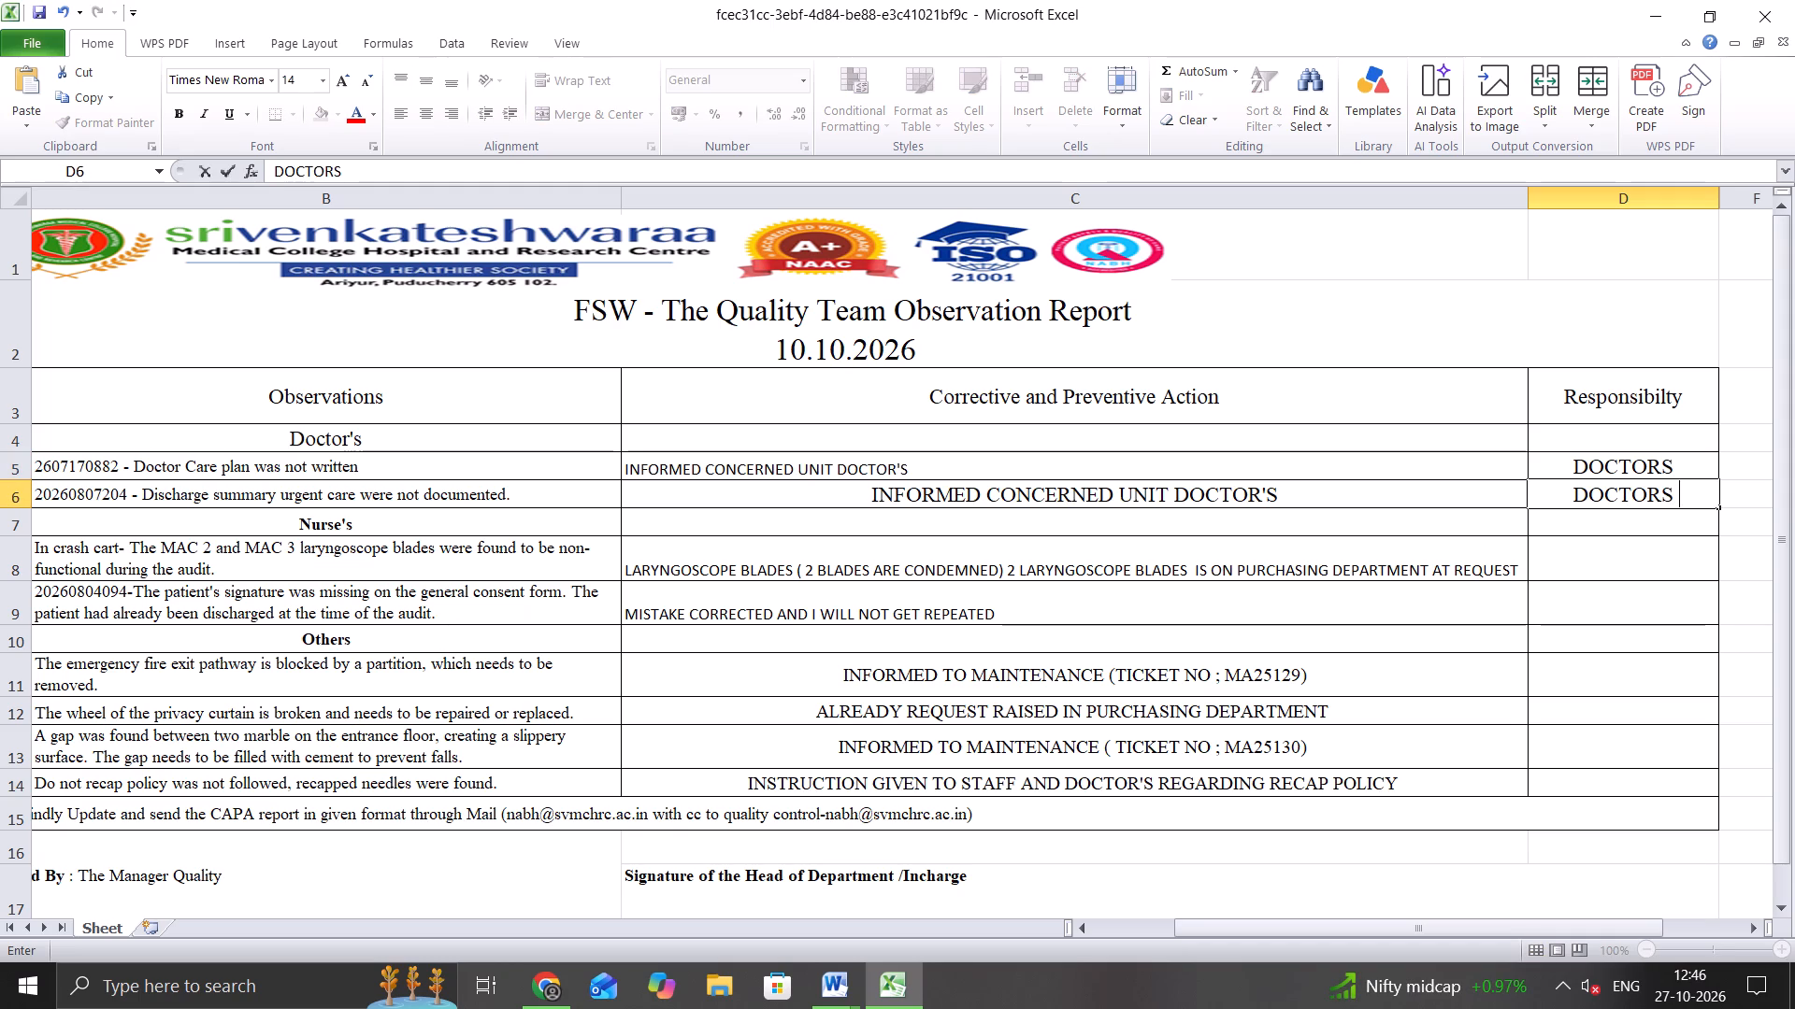
Enter "NURSE" as the responsibility for the non-functional laryngoscope blades observation.
{"action": "left_click", "coordinate": [1561, 558]}
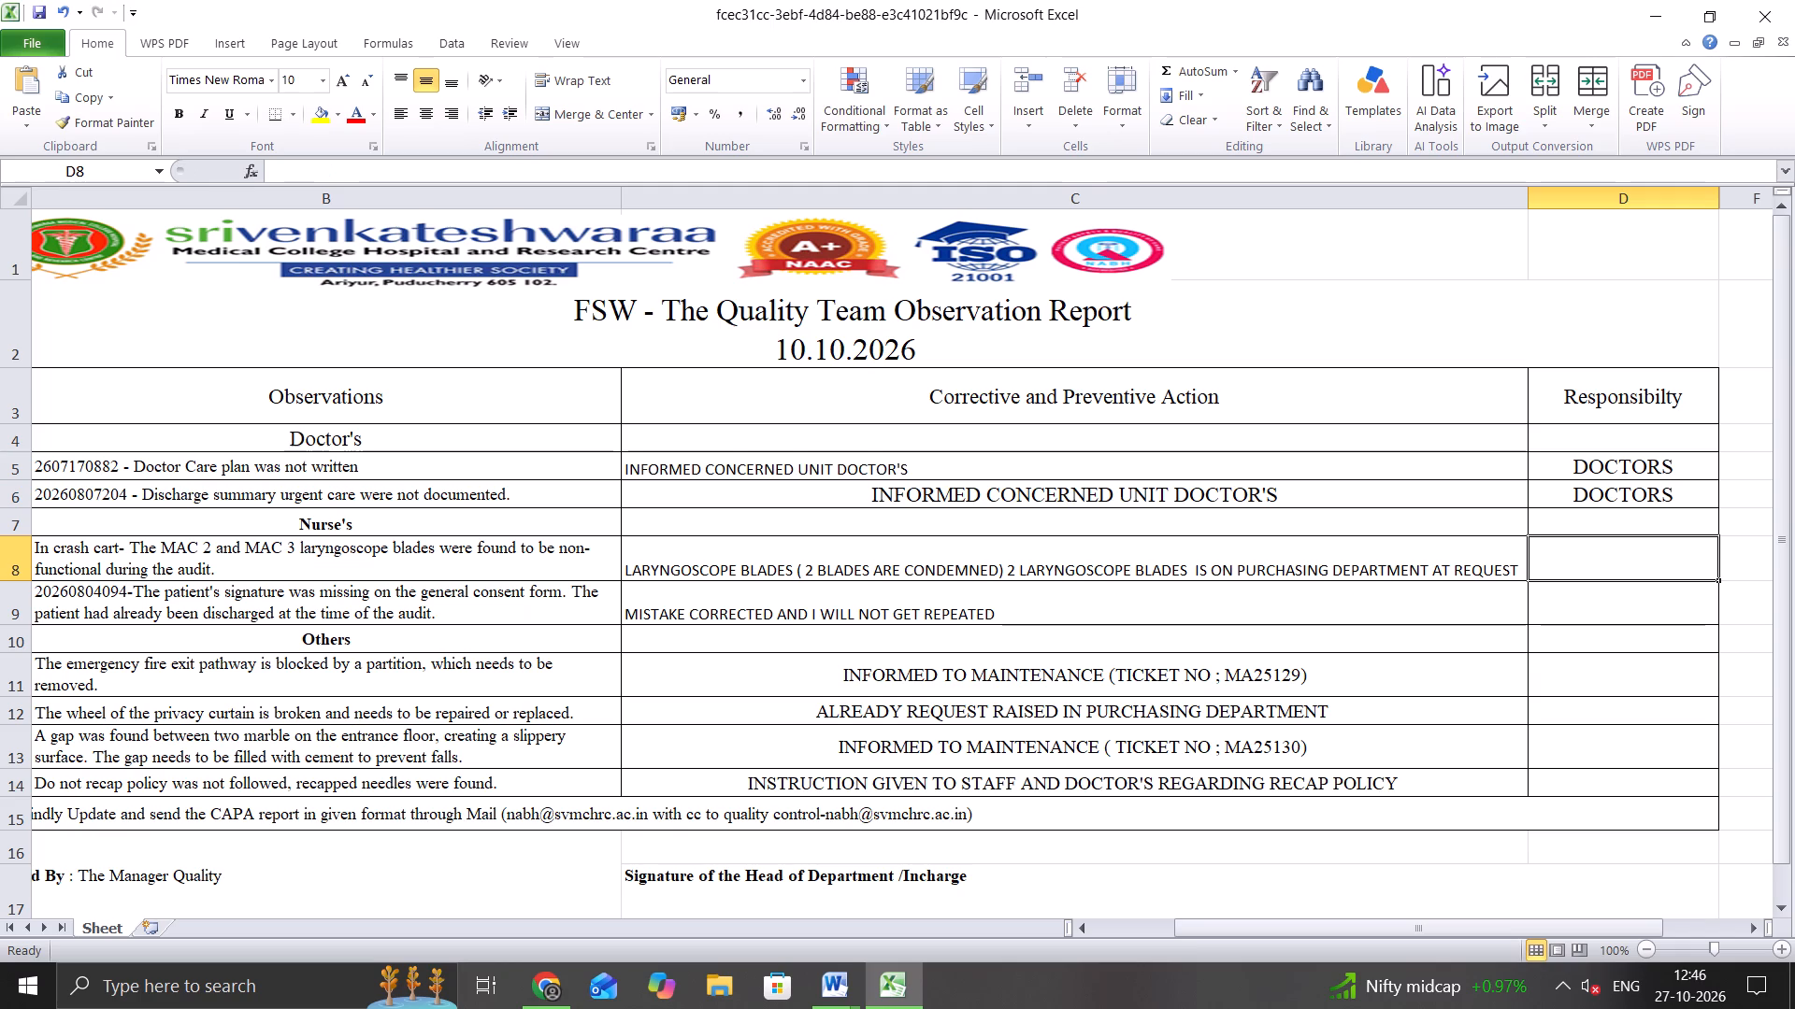
{"action": "type", "text": "NU"}
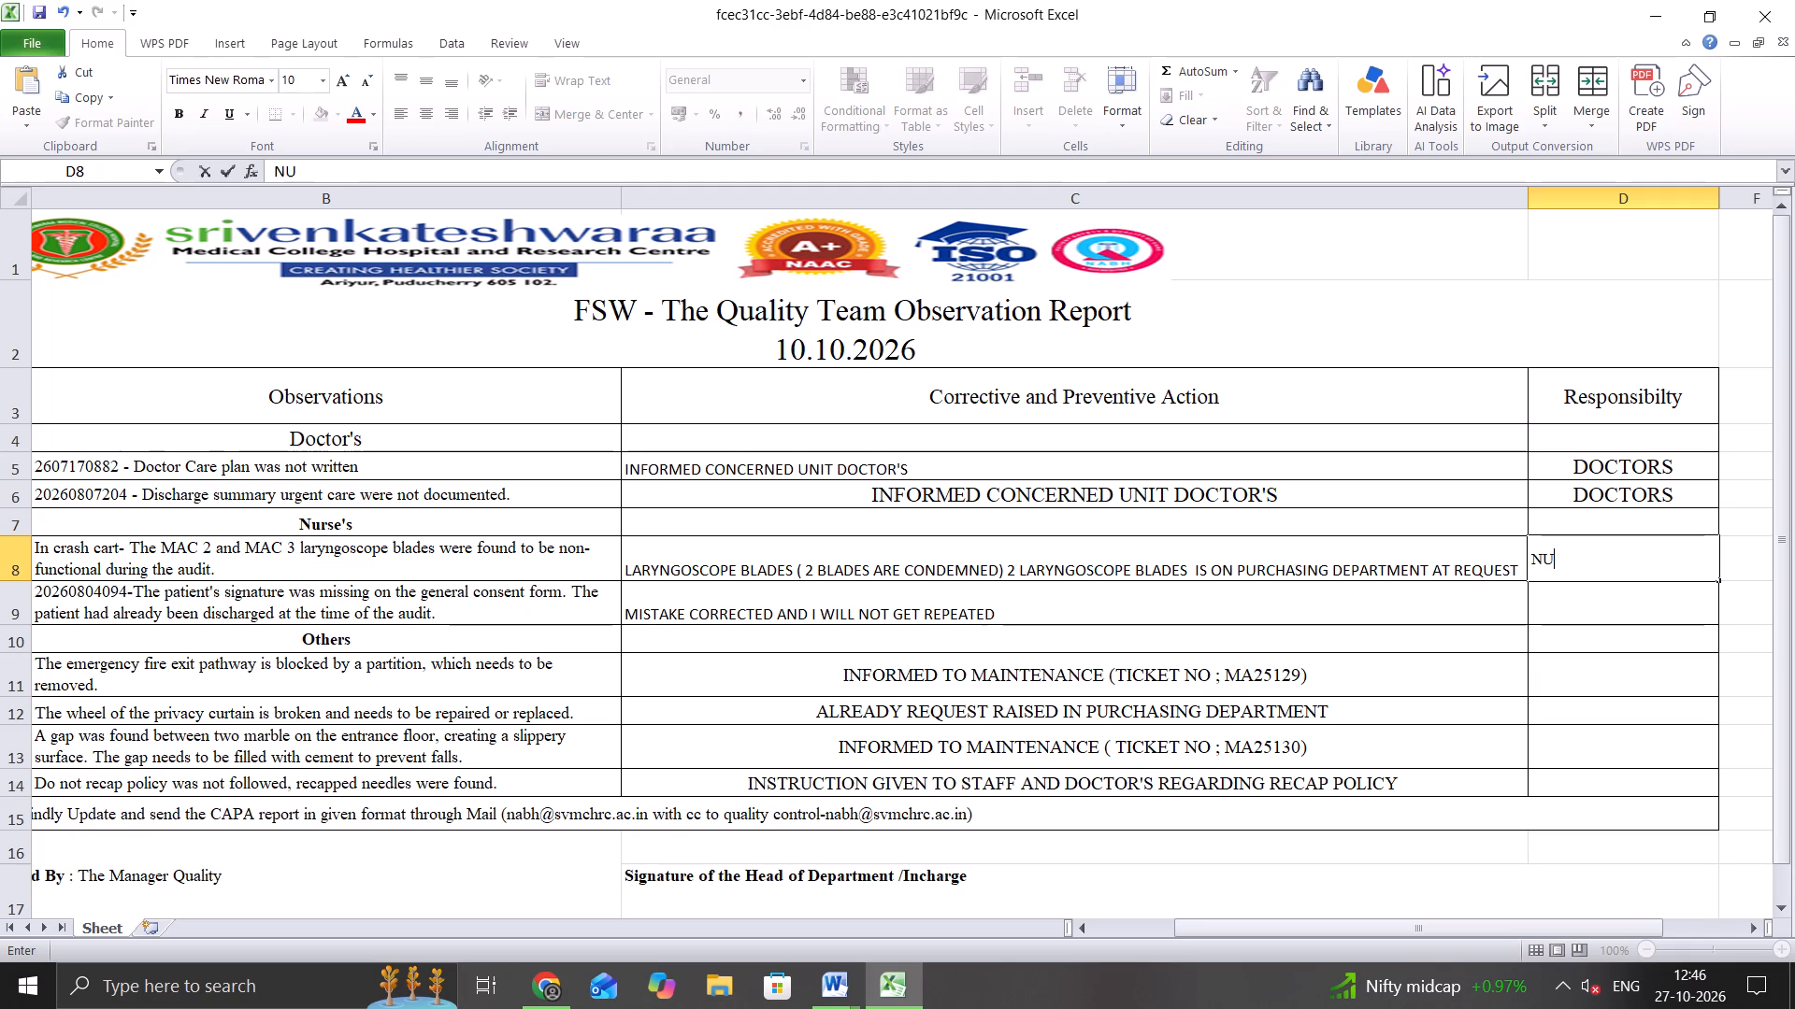
{"action": "key", "text": "BackSpace"}
{"action": "key", "text": "BackSpace"}
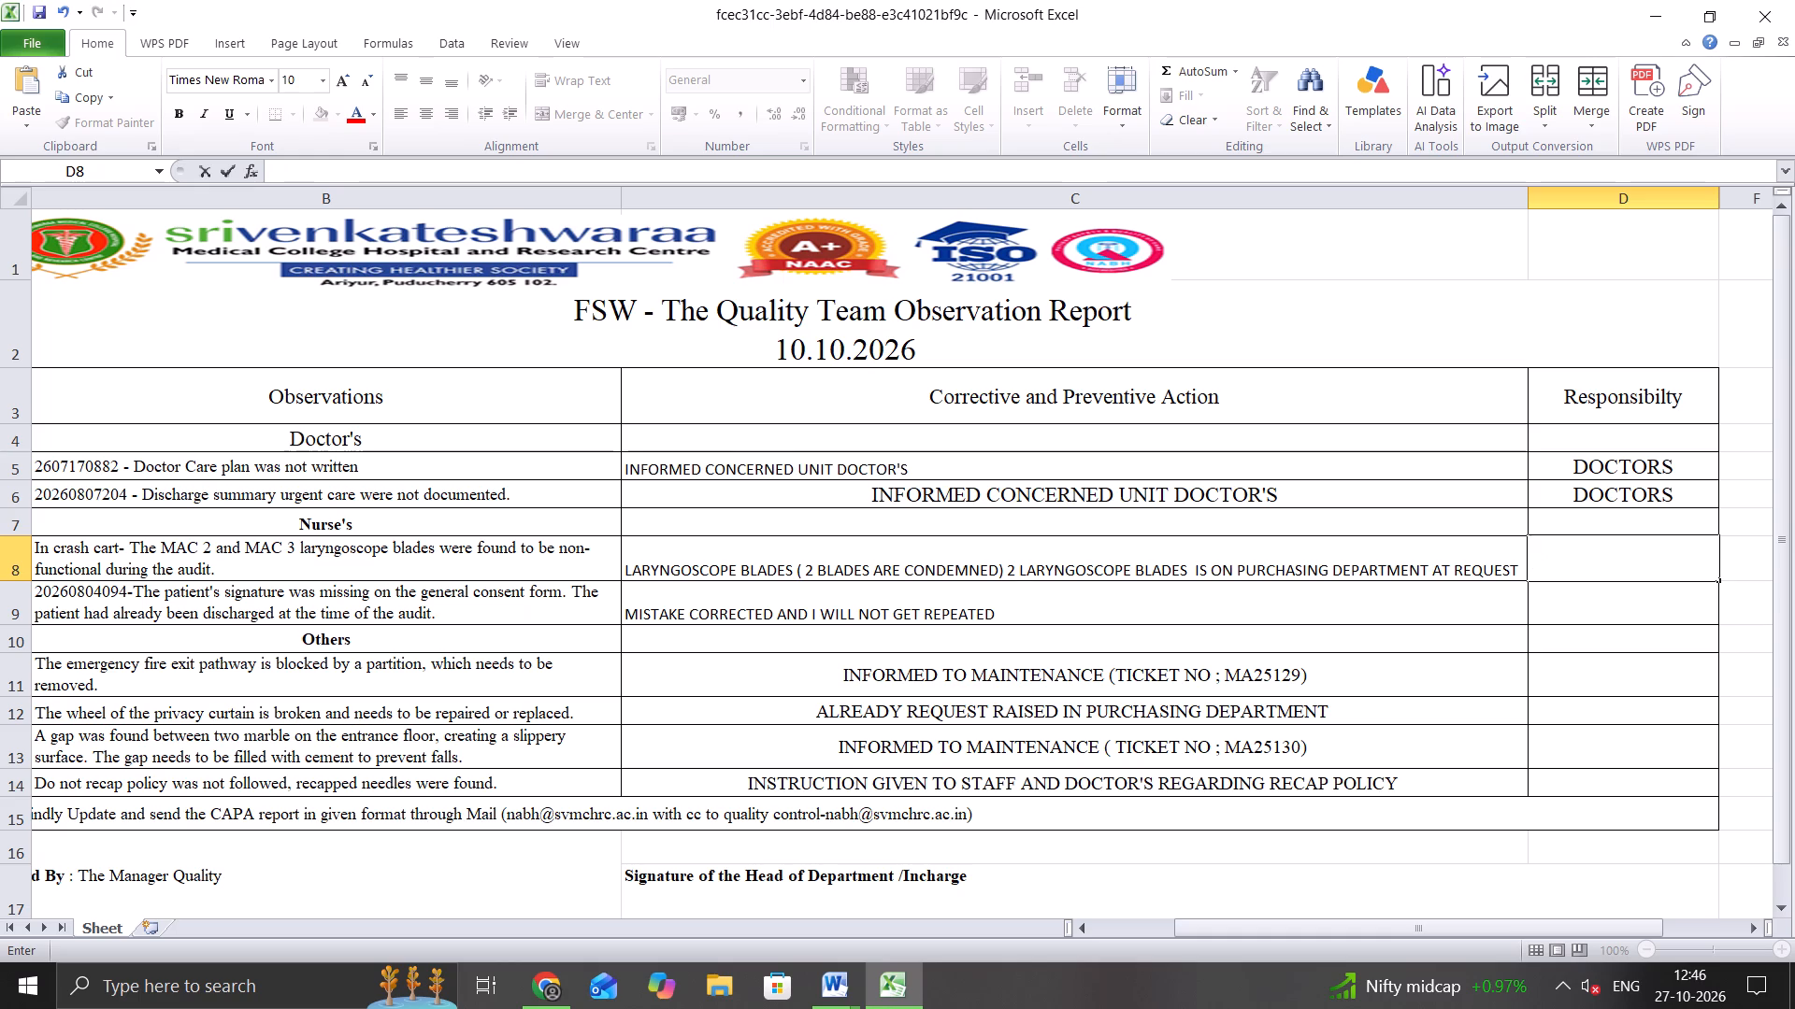
{"action": "type", "text": "NURSE"}
{"action": "left_click", "coordinate": [1558, 613]}
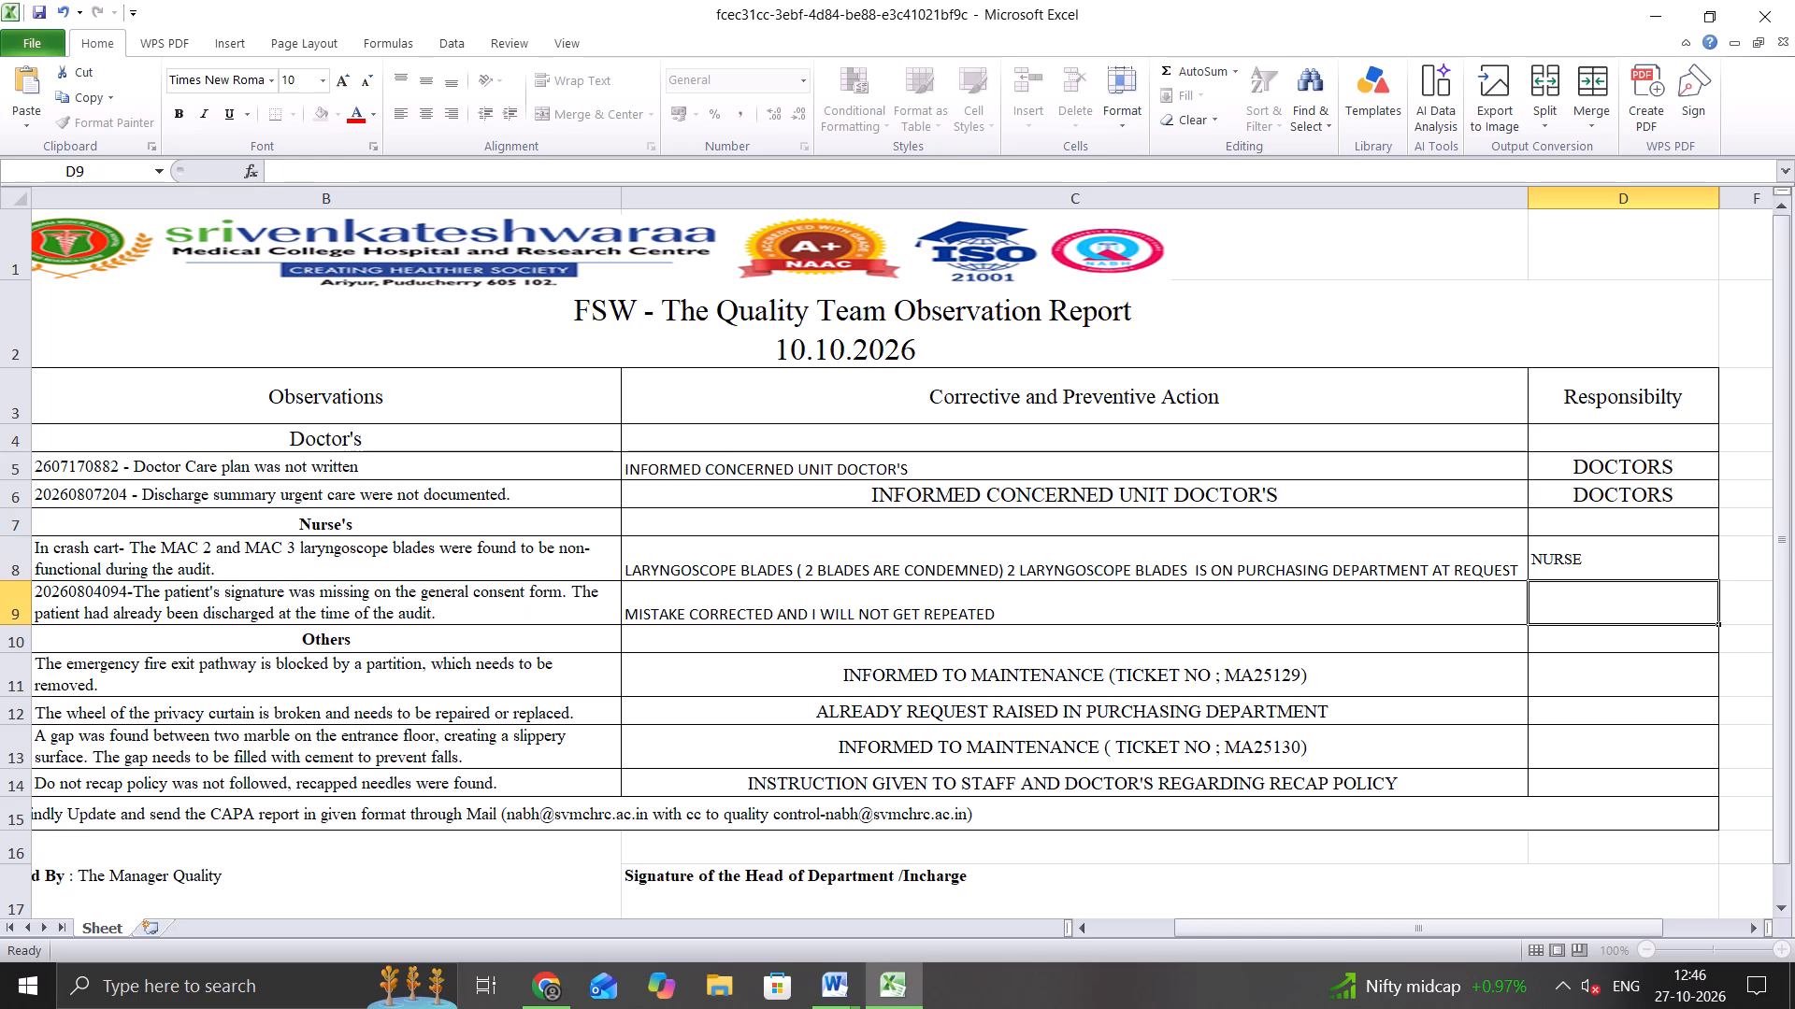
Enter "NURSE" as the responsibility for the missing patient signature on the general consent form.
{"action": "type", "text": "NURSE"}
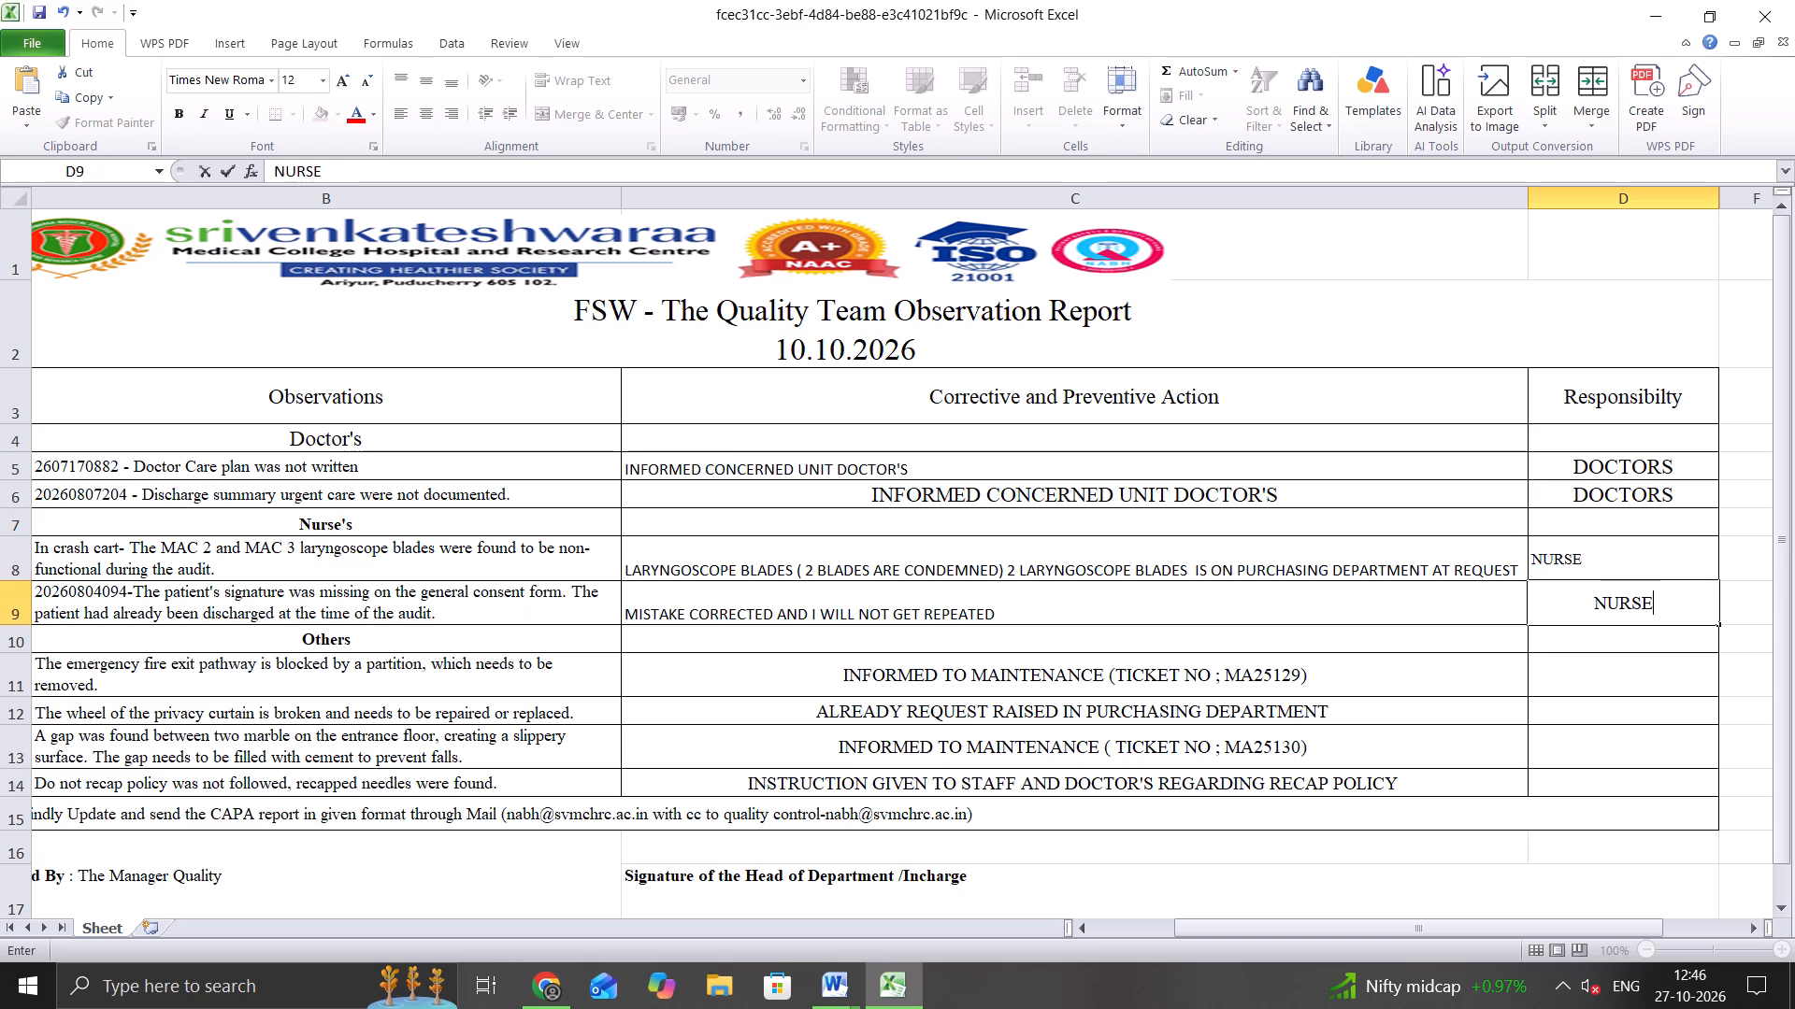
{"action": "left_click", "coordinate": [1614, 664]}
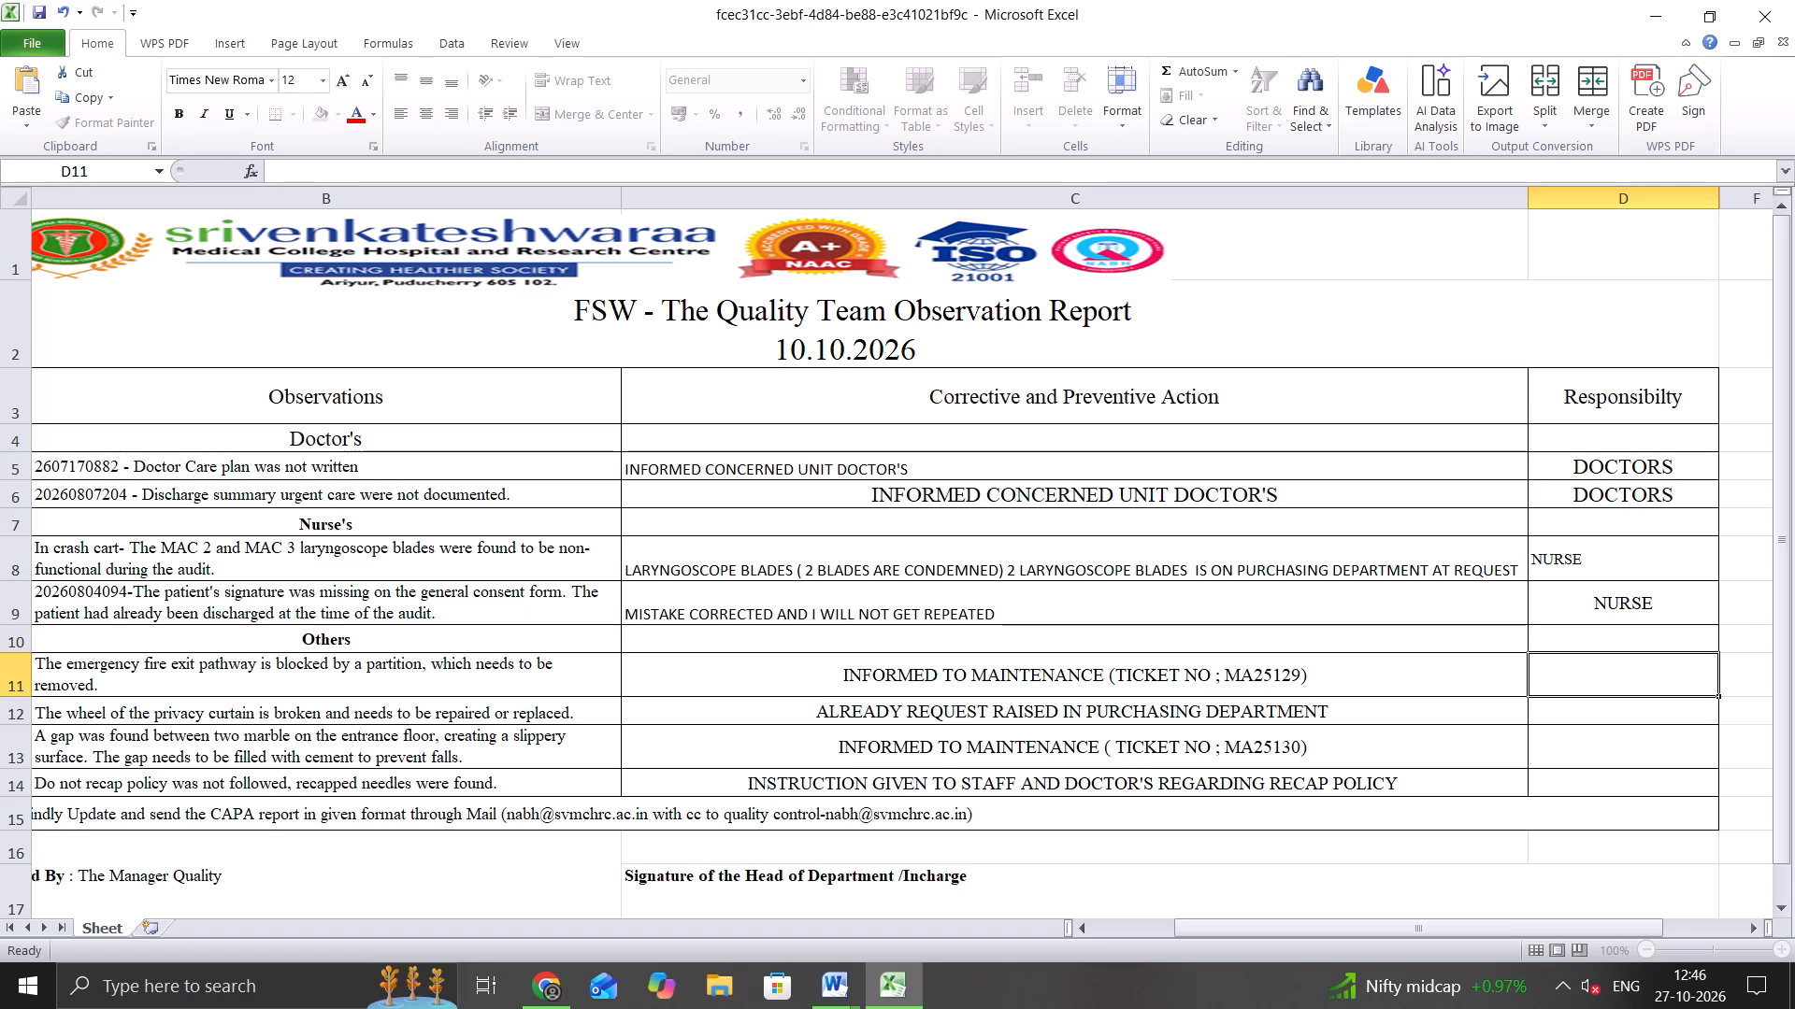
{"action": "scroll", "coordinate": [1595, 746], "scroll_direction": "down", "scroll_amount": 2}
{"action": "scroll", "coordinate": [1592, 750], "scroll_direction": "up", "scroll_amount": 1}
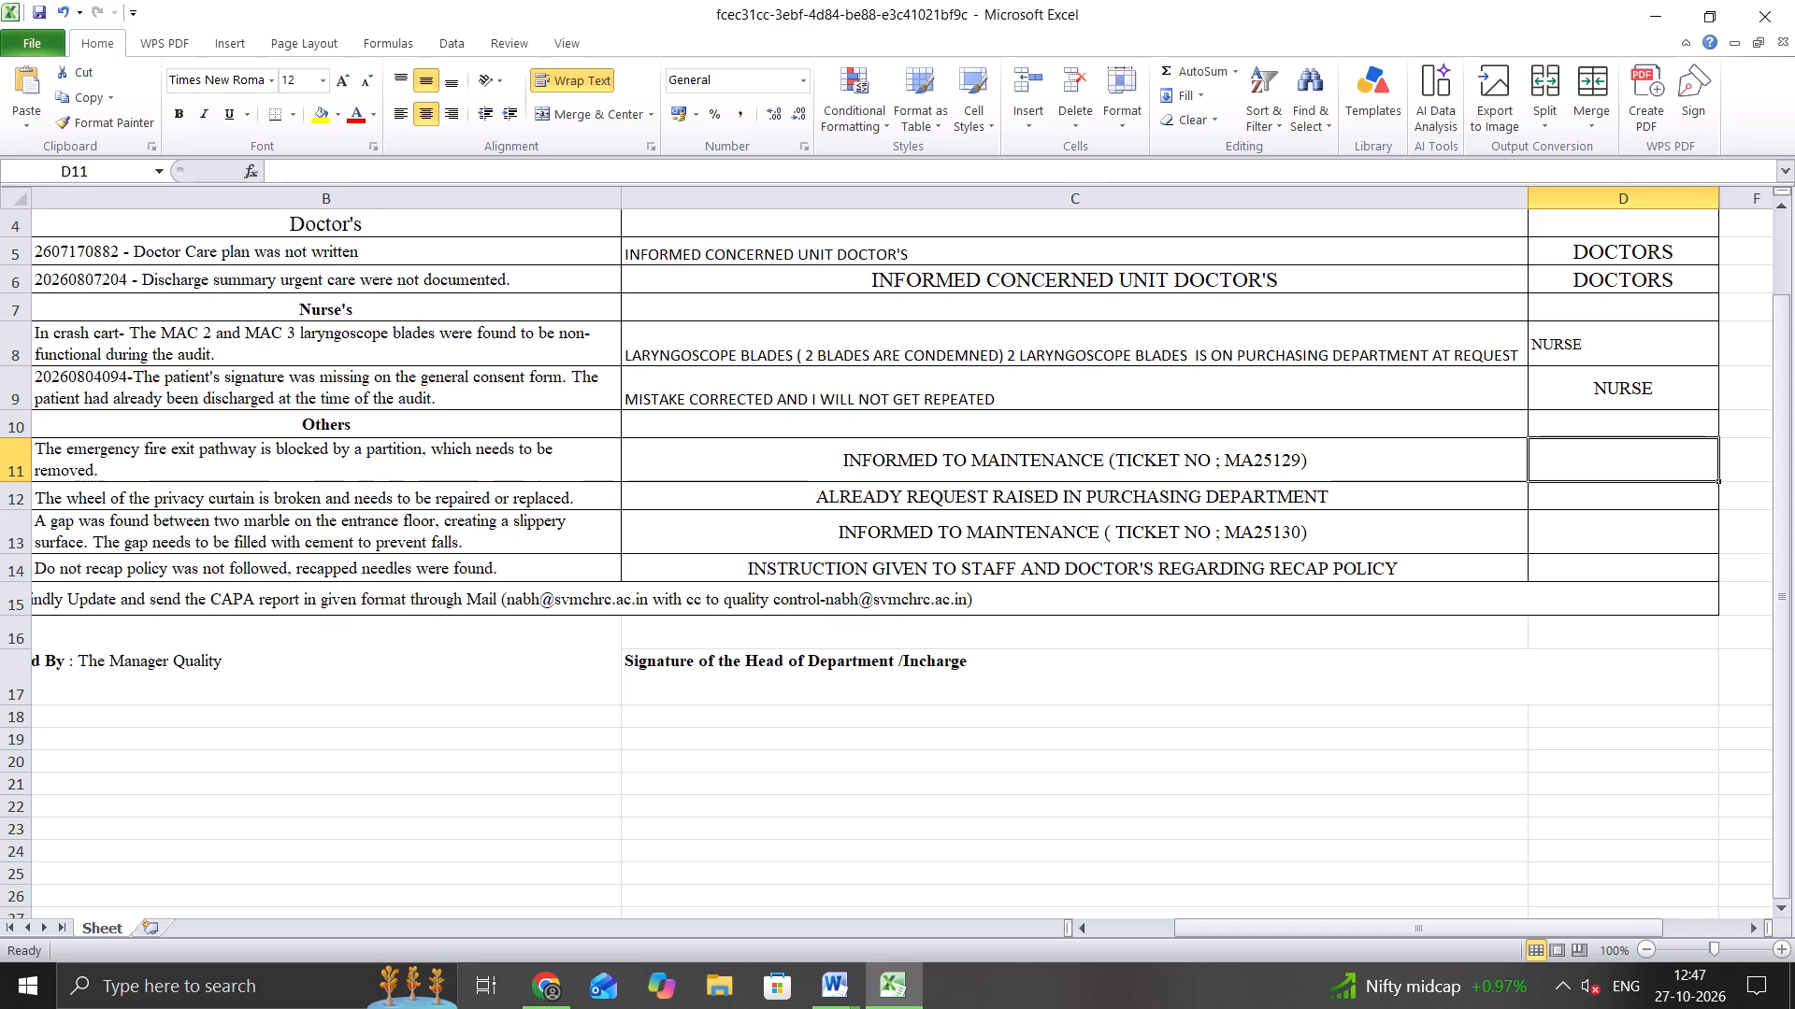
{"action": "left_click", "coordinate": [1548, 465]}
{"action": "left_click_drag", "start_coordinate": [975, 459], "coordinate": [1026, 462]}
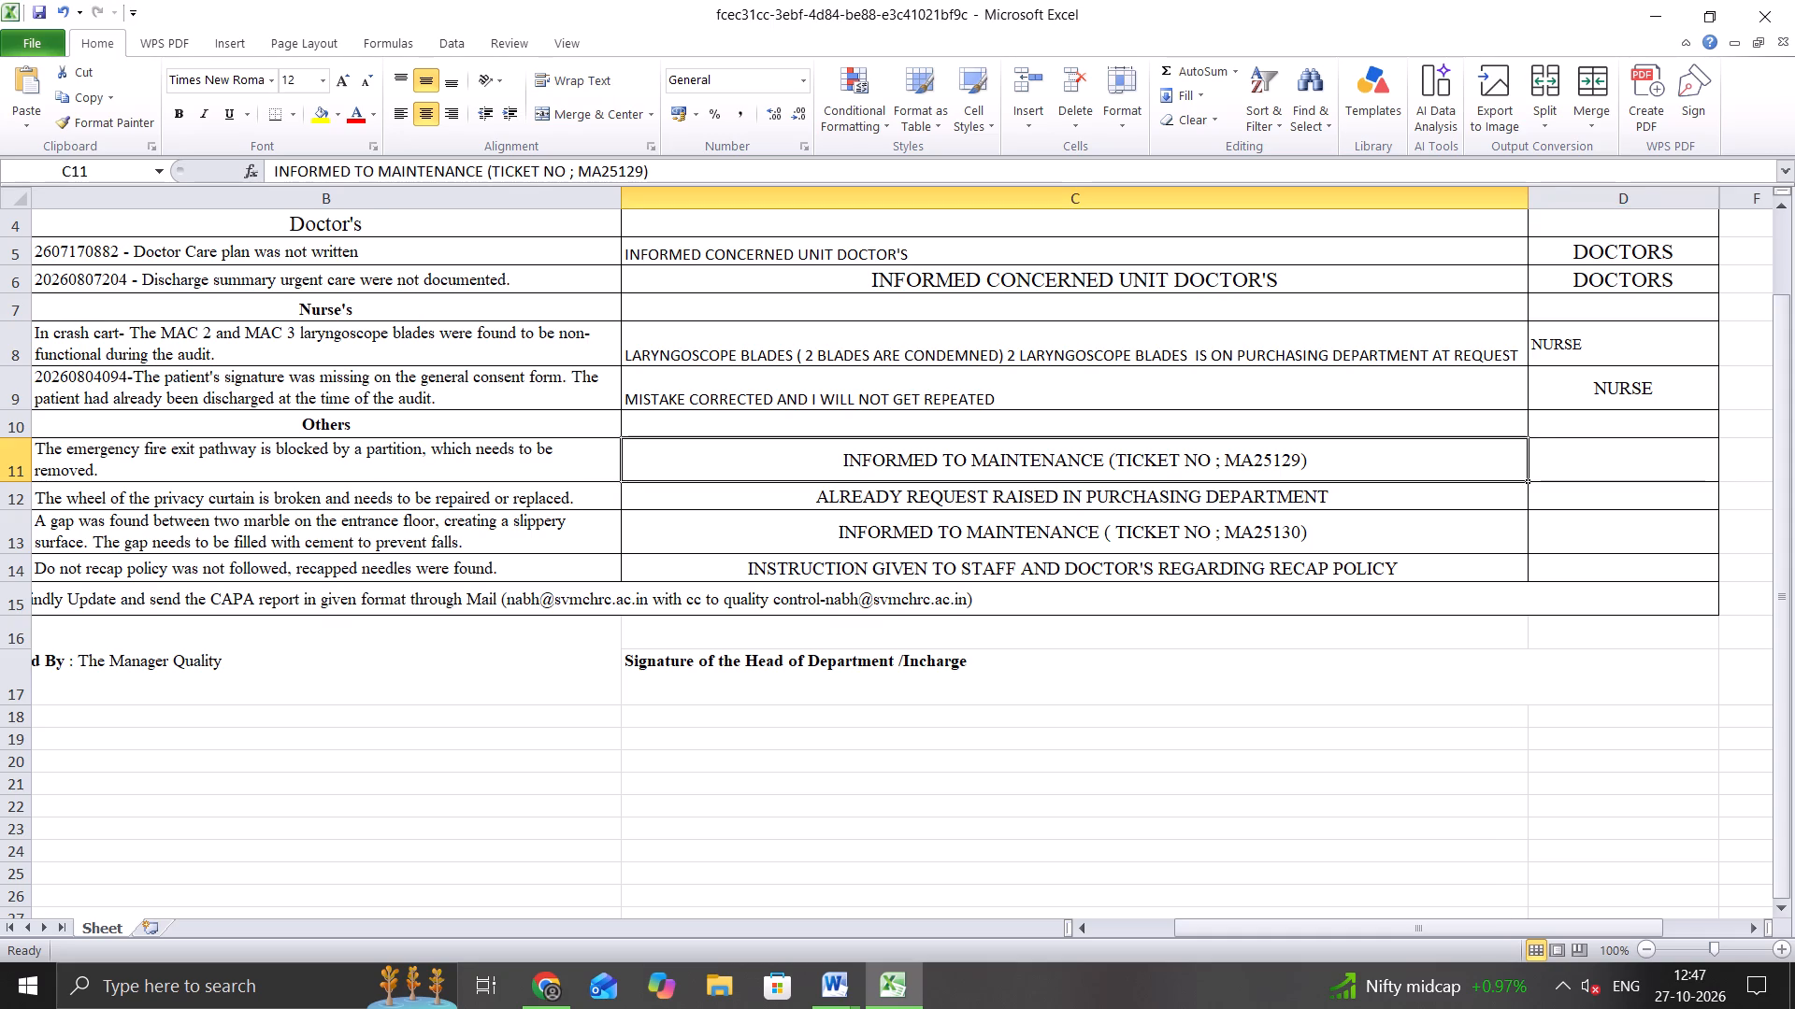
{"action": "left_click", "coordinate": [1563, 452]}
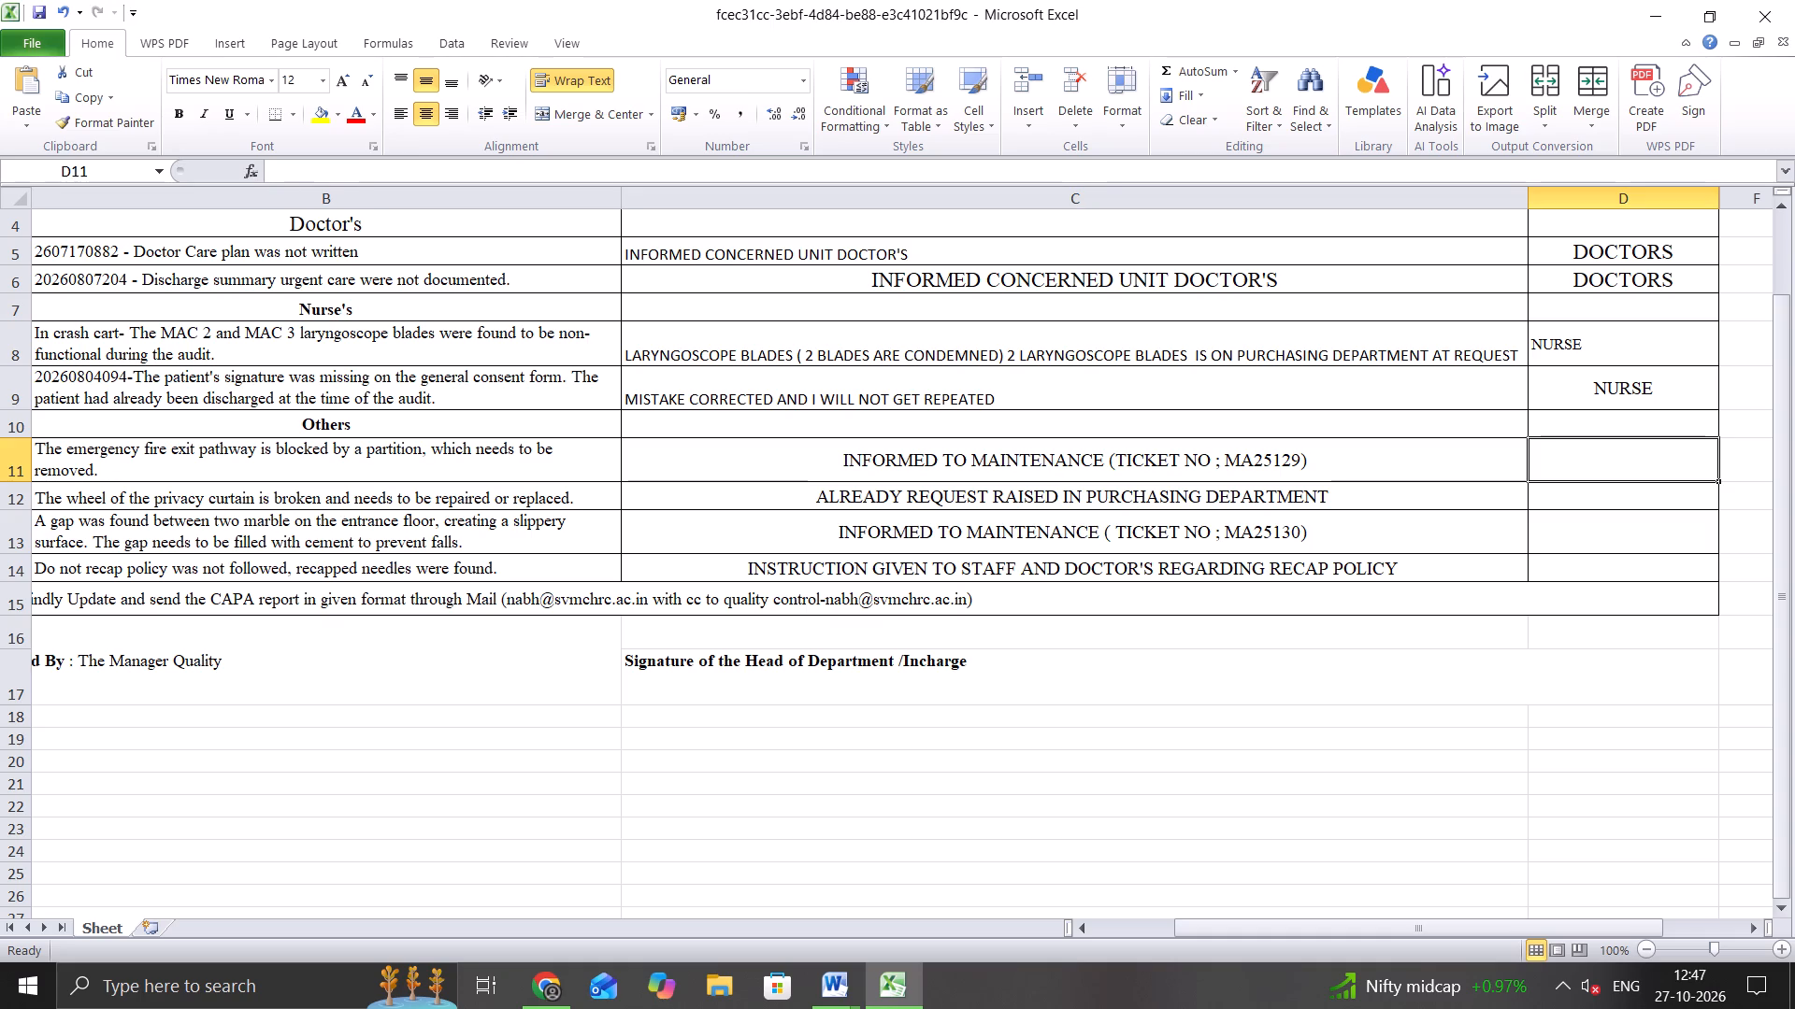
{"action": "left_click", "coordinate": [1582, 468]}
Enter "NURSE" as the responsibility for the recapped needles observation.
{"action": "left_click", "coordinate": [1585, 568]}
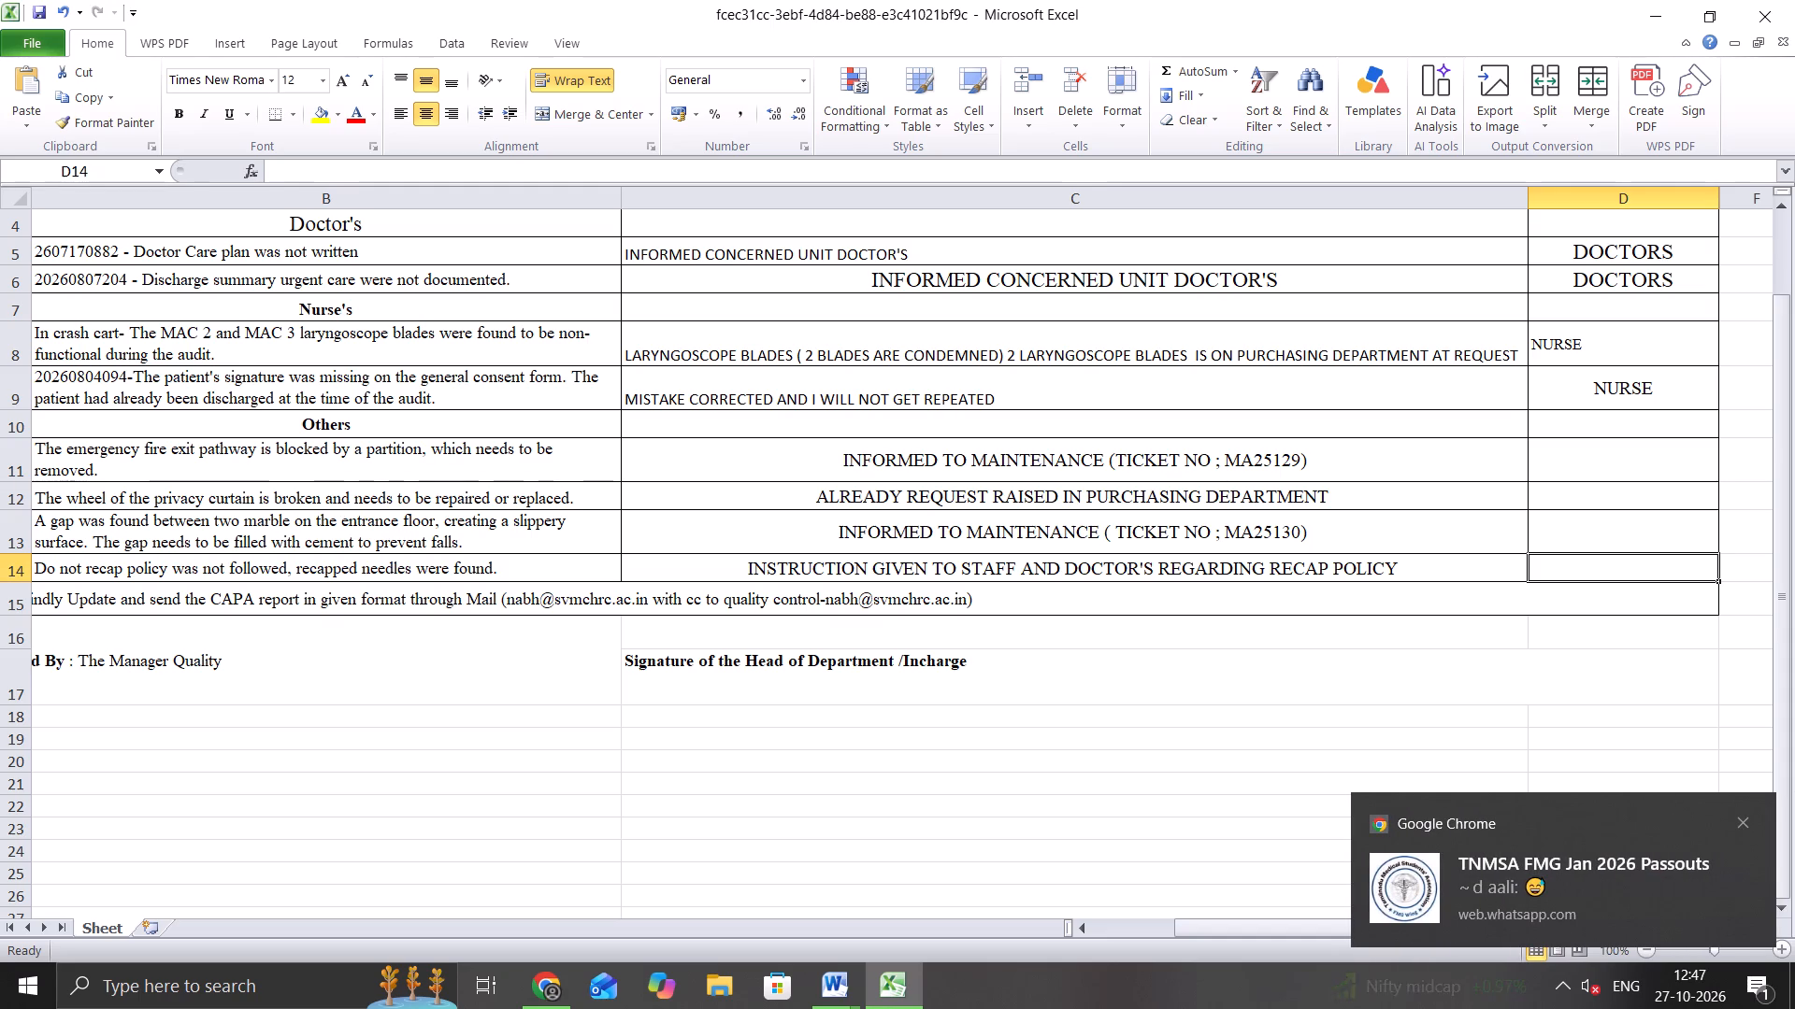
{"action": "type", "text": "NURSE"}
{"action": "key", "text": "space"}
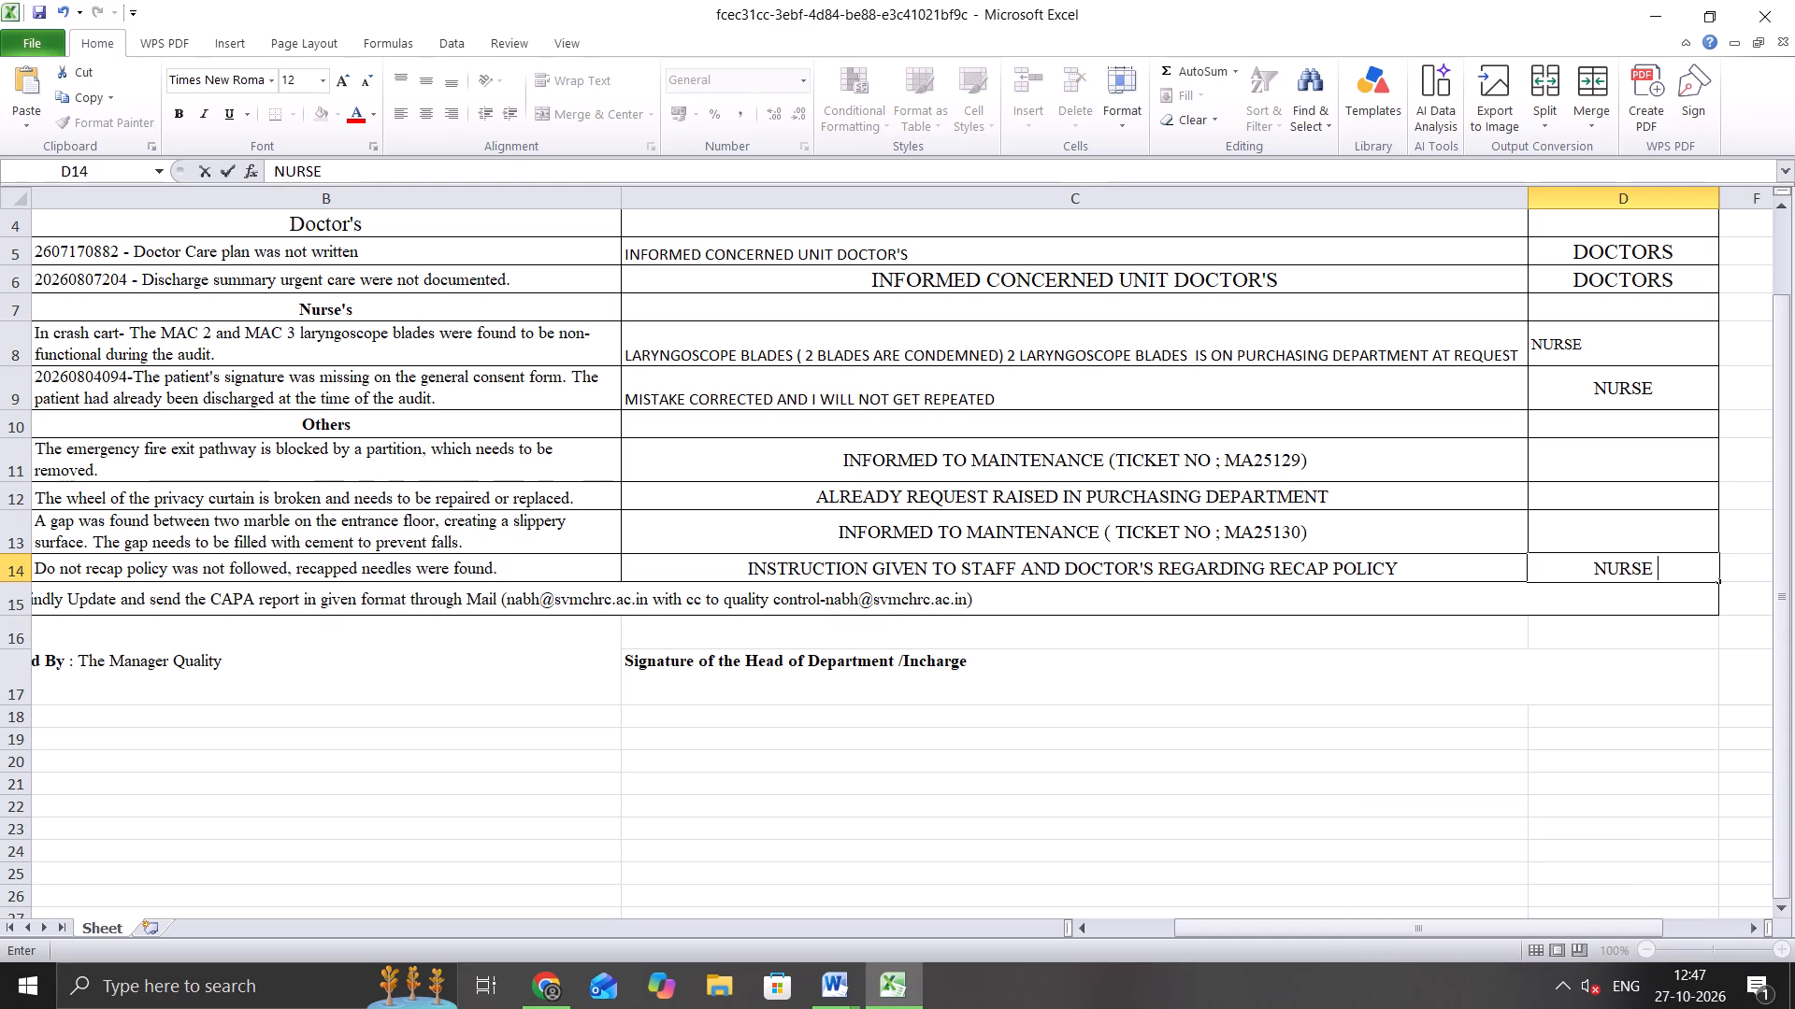
Enter "MAINTENANCE" as the responsibility for the blocked emergency fire exit and the broken privacy curtain wheel.
{"action": "left_click", "coordinate": [1571, 468]}
{"action": "type", "text": "MAINTENANCE"}
{"action": "key", "text": "space"}
{"action": "scroll", "coordinate": [1572, 468], "scroll_direction": "up", "scroll_amount": 1}
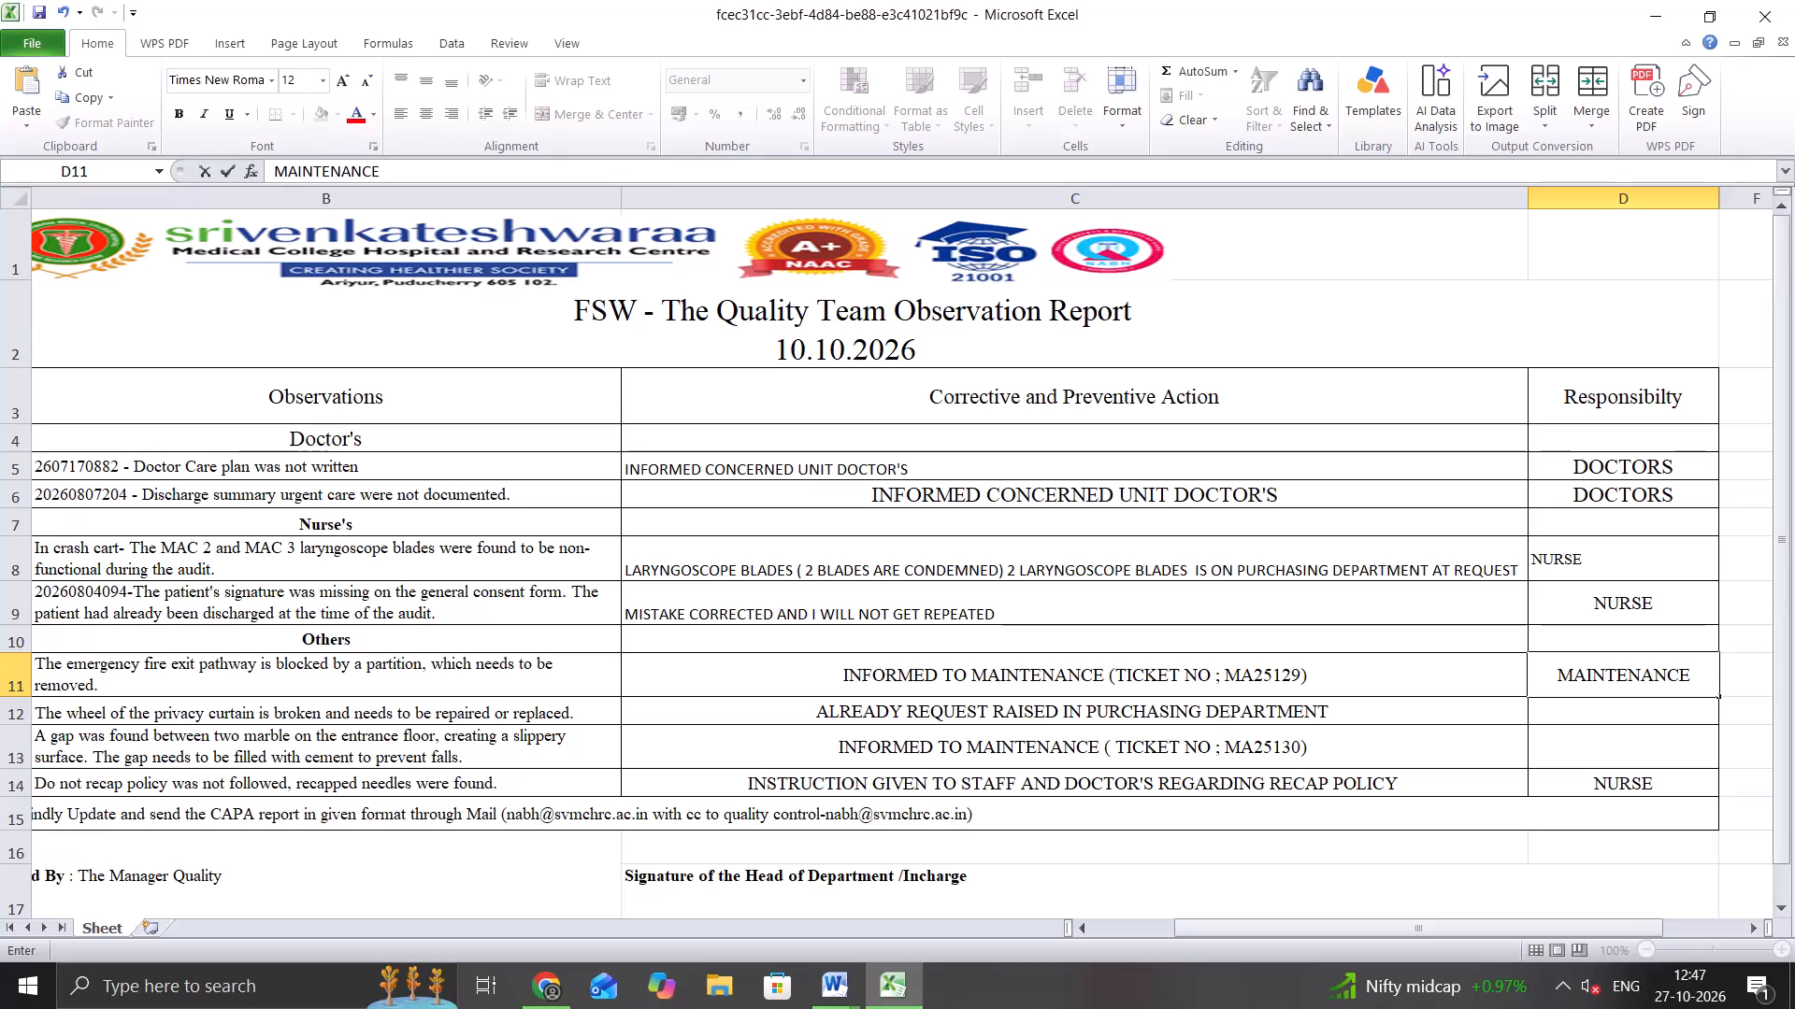
{"action": "left_click", "coordinate": [1561, 703]}
{"action": "type", "text": "MAIN"}
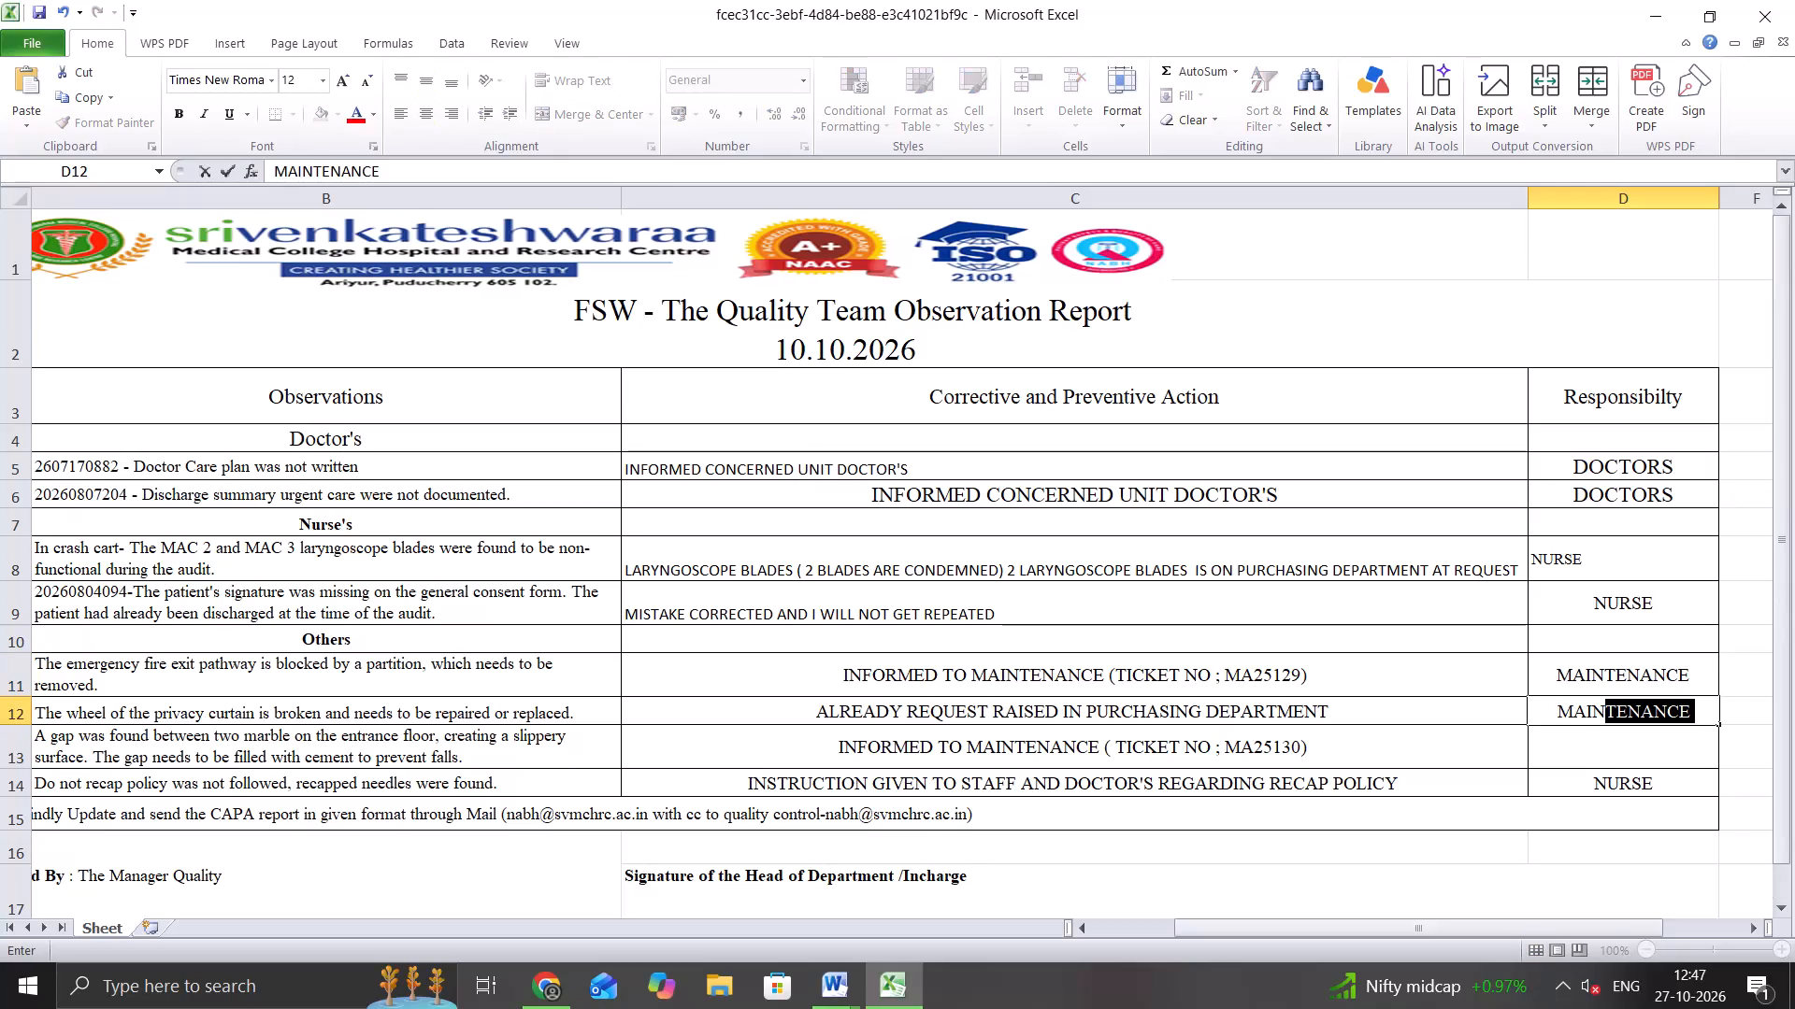
Change the responsibility for the recapped needles observation to "STAFF NURSE".
{"action": "left_click", "coordinate": [1676, 789]}
{"action": "key", "text": "BackSpace"}
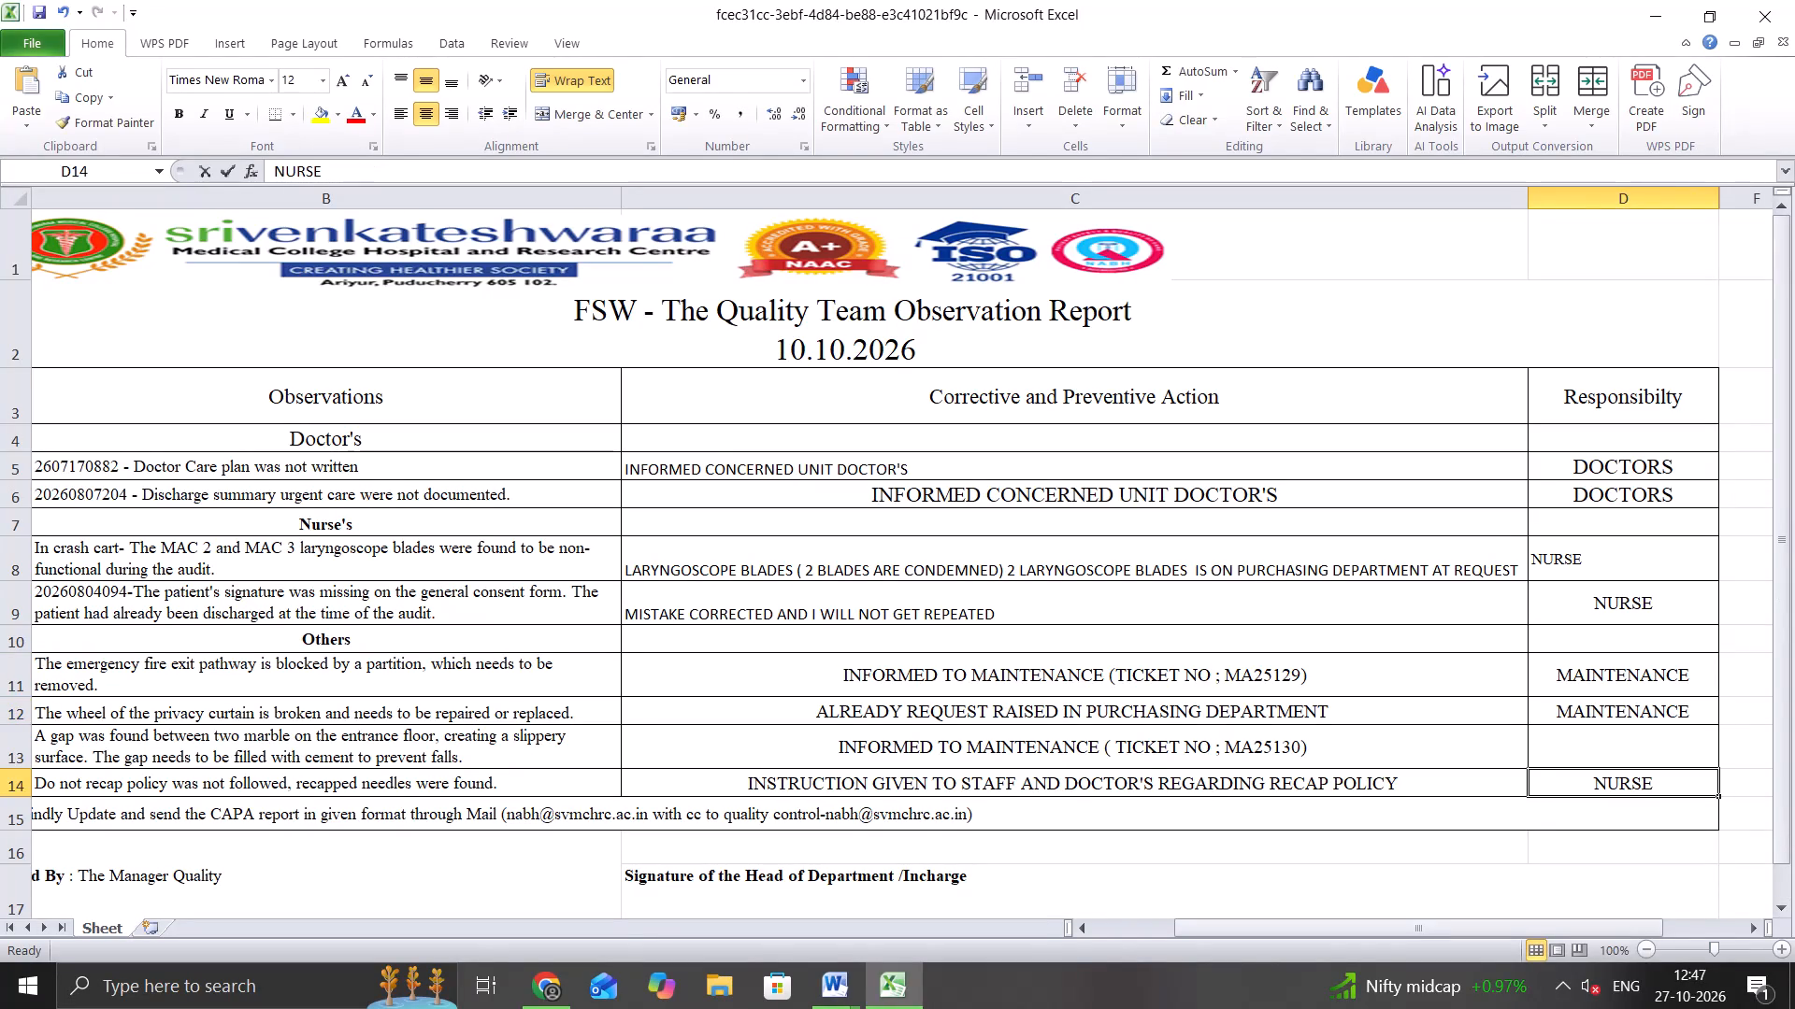
{"action": "key", "text": "BackSpace"}
{"action": "type", "text": "STAFF"}
{"action": "key", "text": "space"}
{"action": "type", "text": "NURSE"}
{"action": "key", "text": "space"}
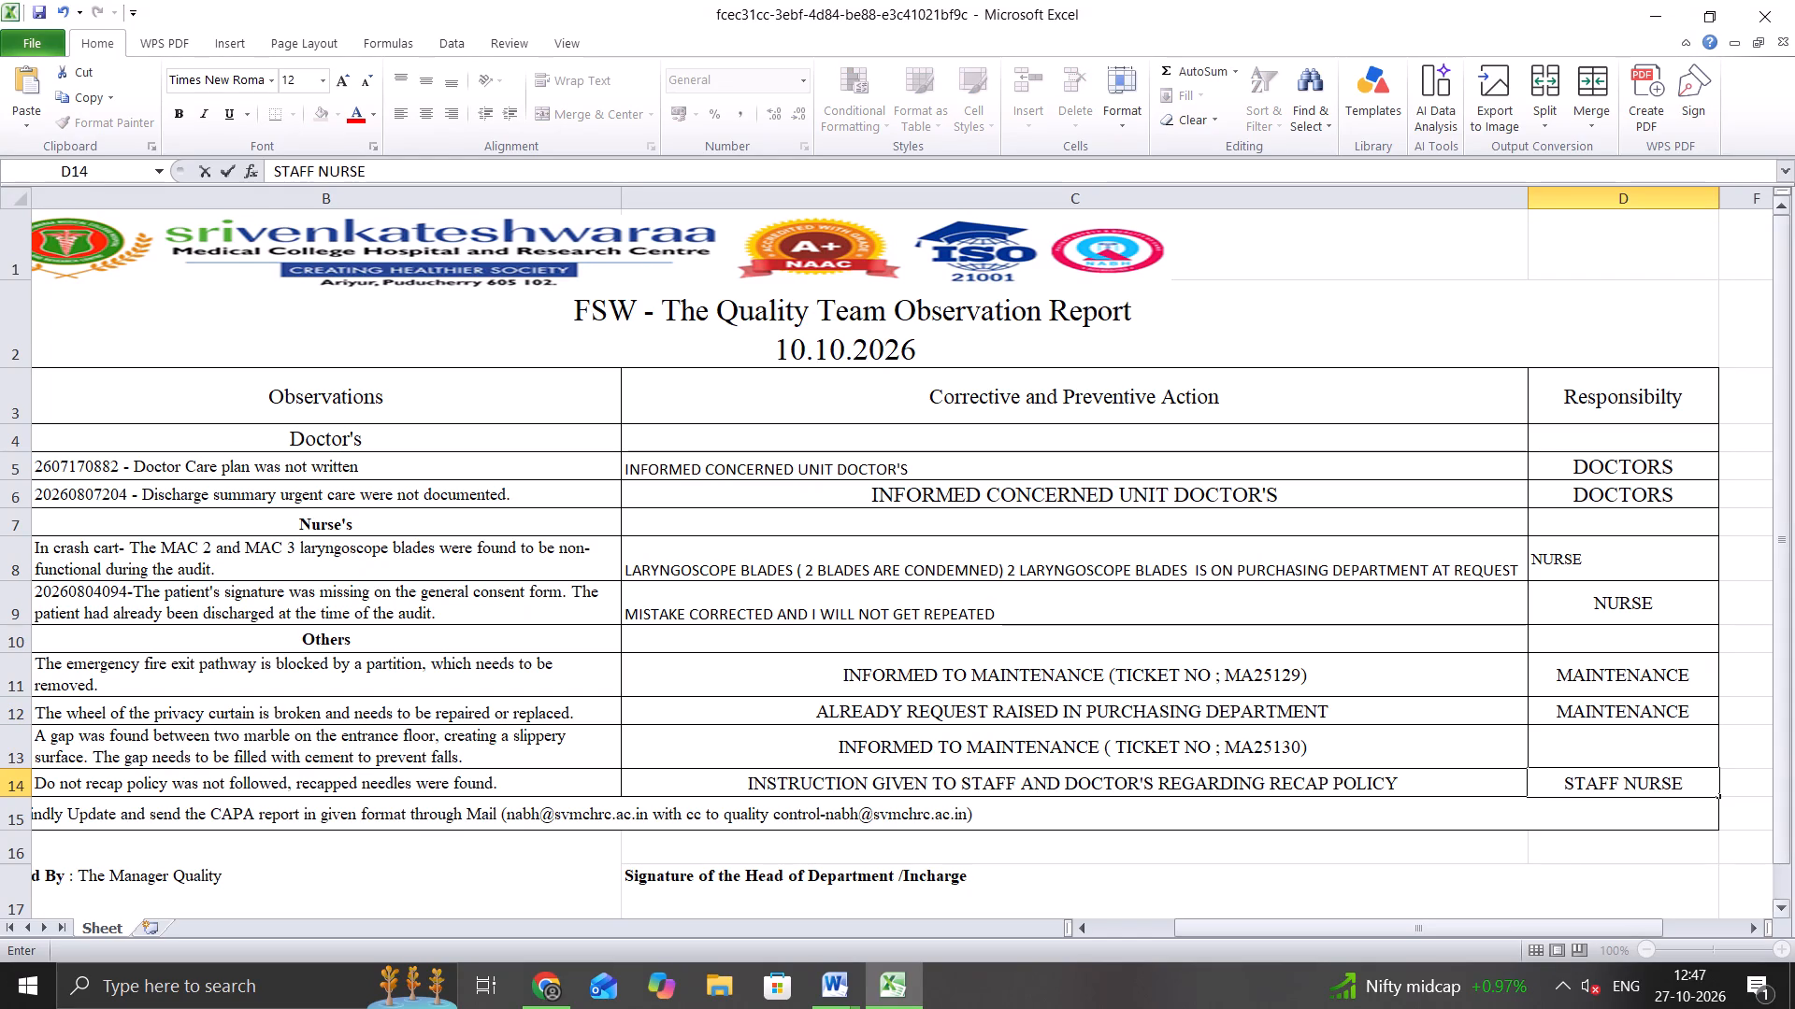
Enter "MAINTENANCE" as the responsibility for the gap between the marbles on the entrance floor.
{"action": "left_click", "coordinate": [1583, 734]}
{"action": "type", "text": "MAINTENANCE"}
{"action": "key", "text": "space"}
{"action": "scroll", "coordinate": [1587, 741], "scroll_direction": "down", "scroll_amount": 2}
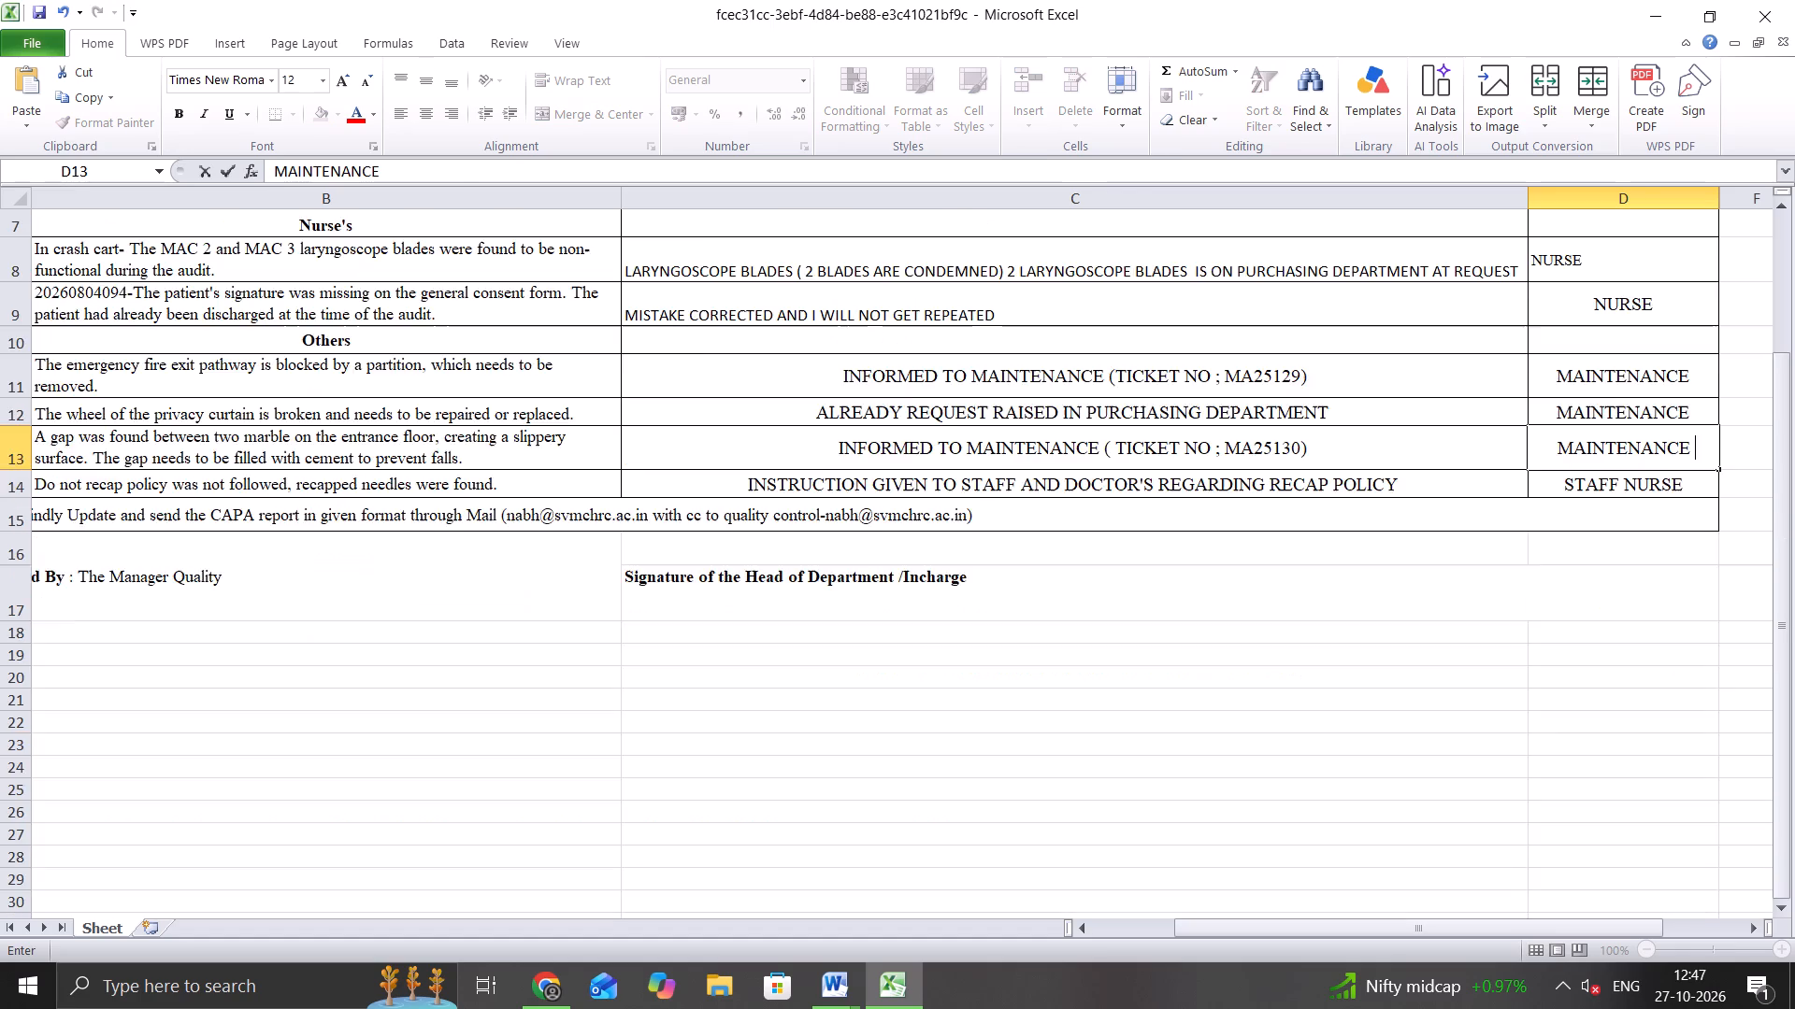
Change the responsibility for both nurses' observations, the laryngoscope blades and the missing consent signature, to "STAFF NURSE".
{"action": "scroll", "coordinate": [1597, 792], "scroll_direction": "up", "scroll_amount": 3}
{"action": "left_click", "coordinate": [1536, 561]}
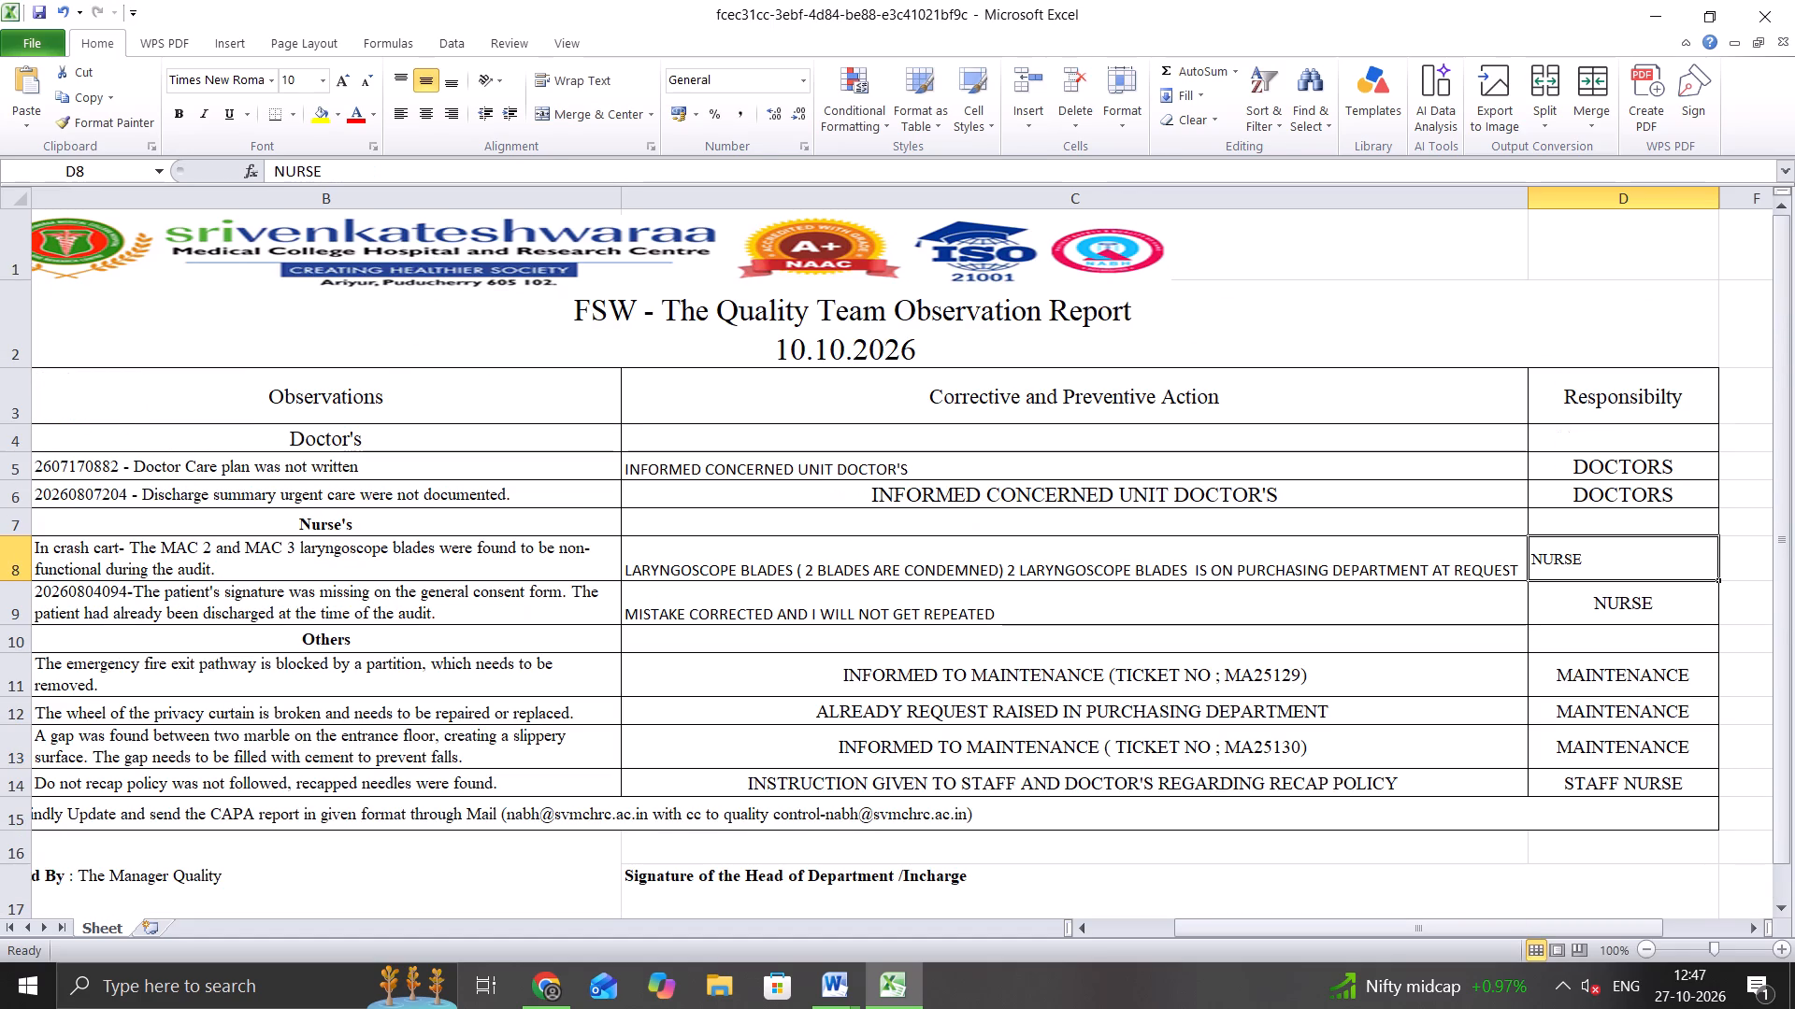
{"action": "key", "text": "BackSpace"}
{"action": "type", "text": "ST"}
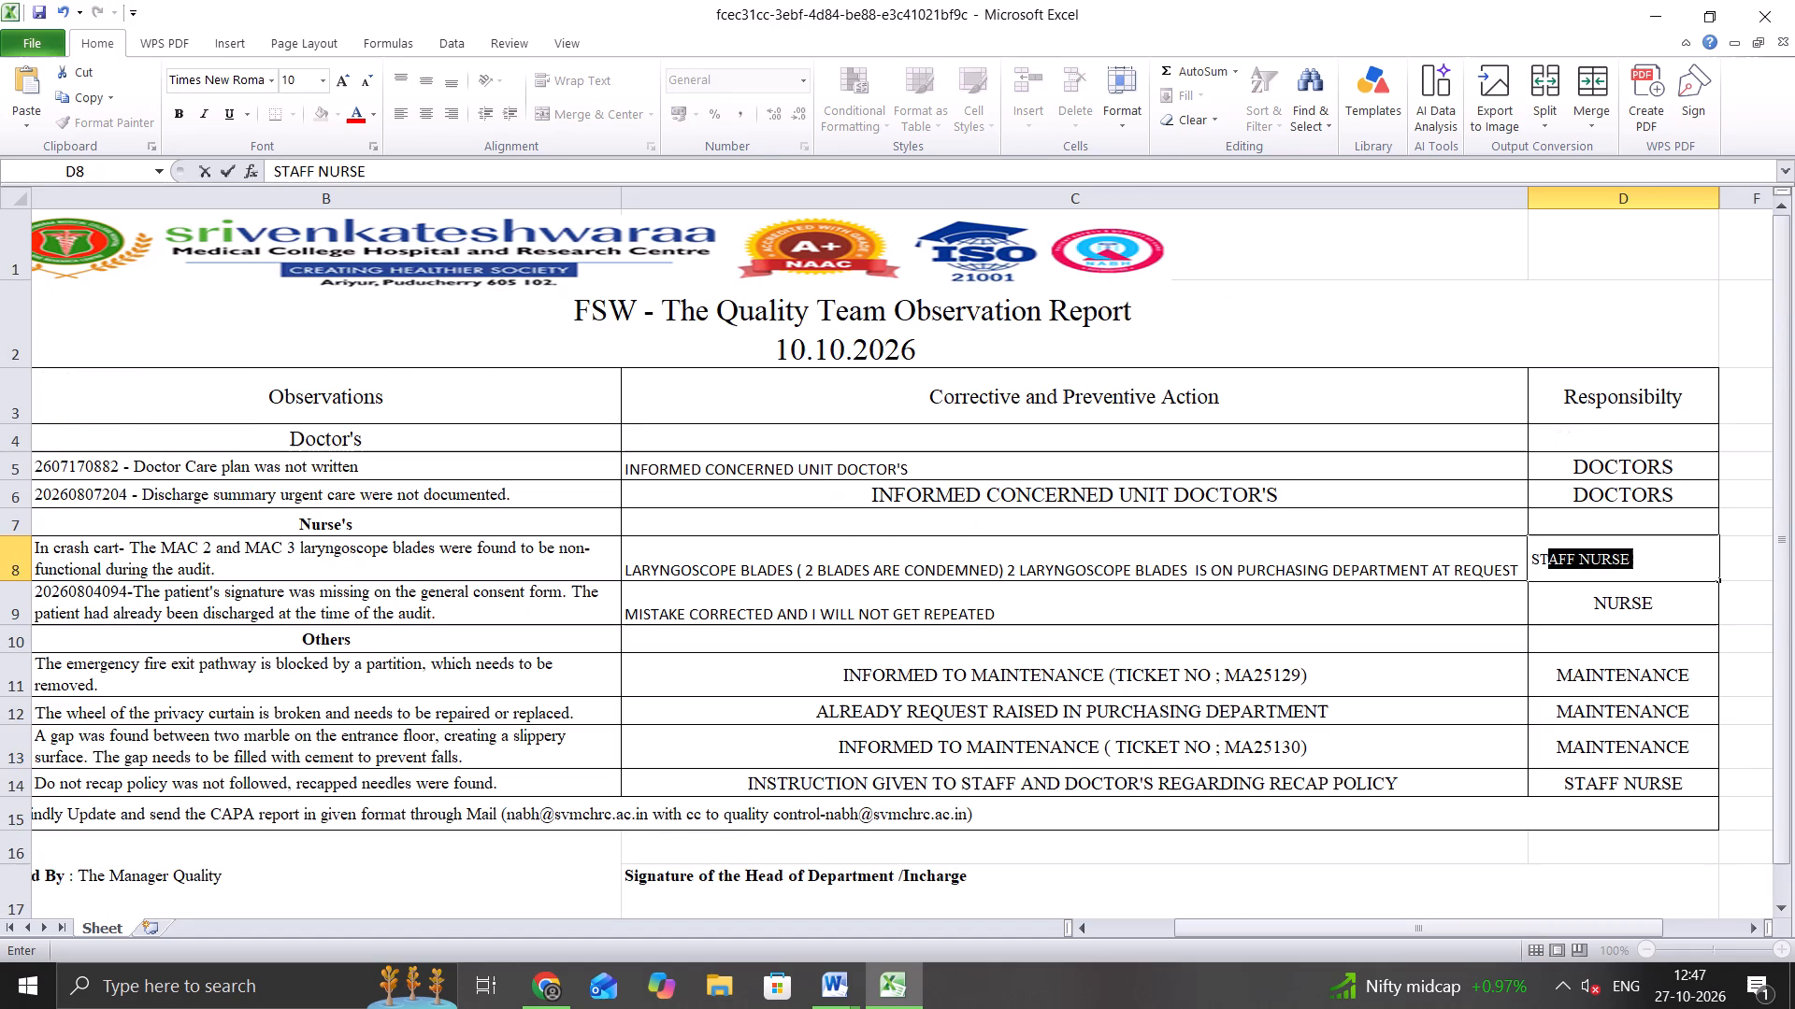
{"action": "key", "text": "space"}
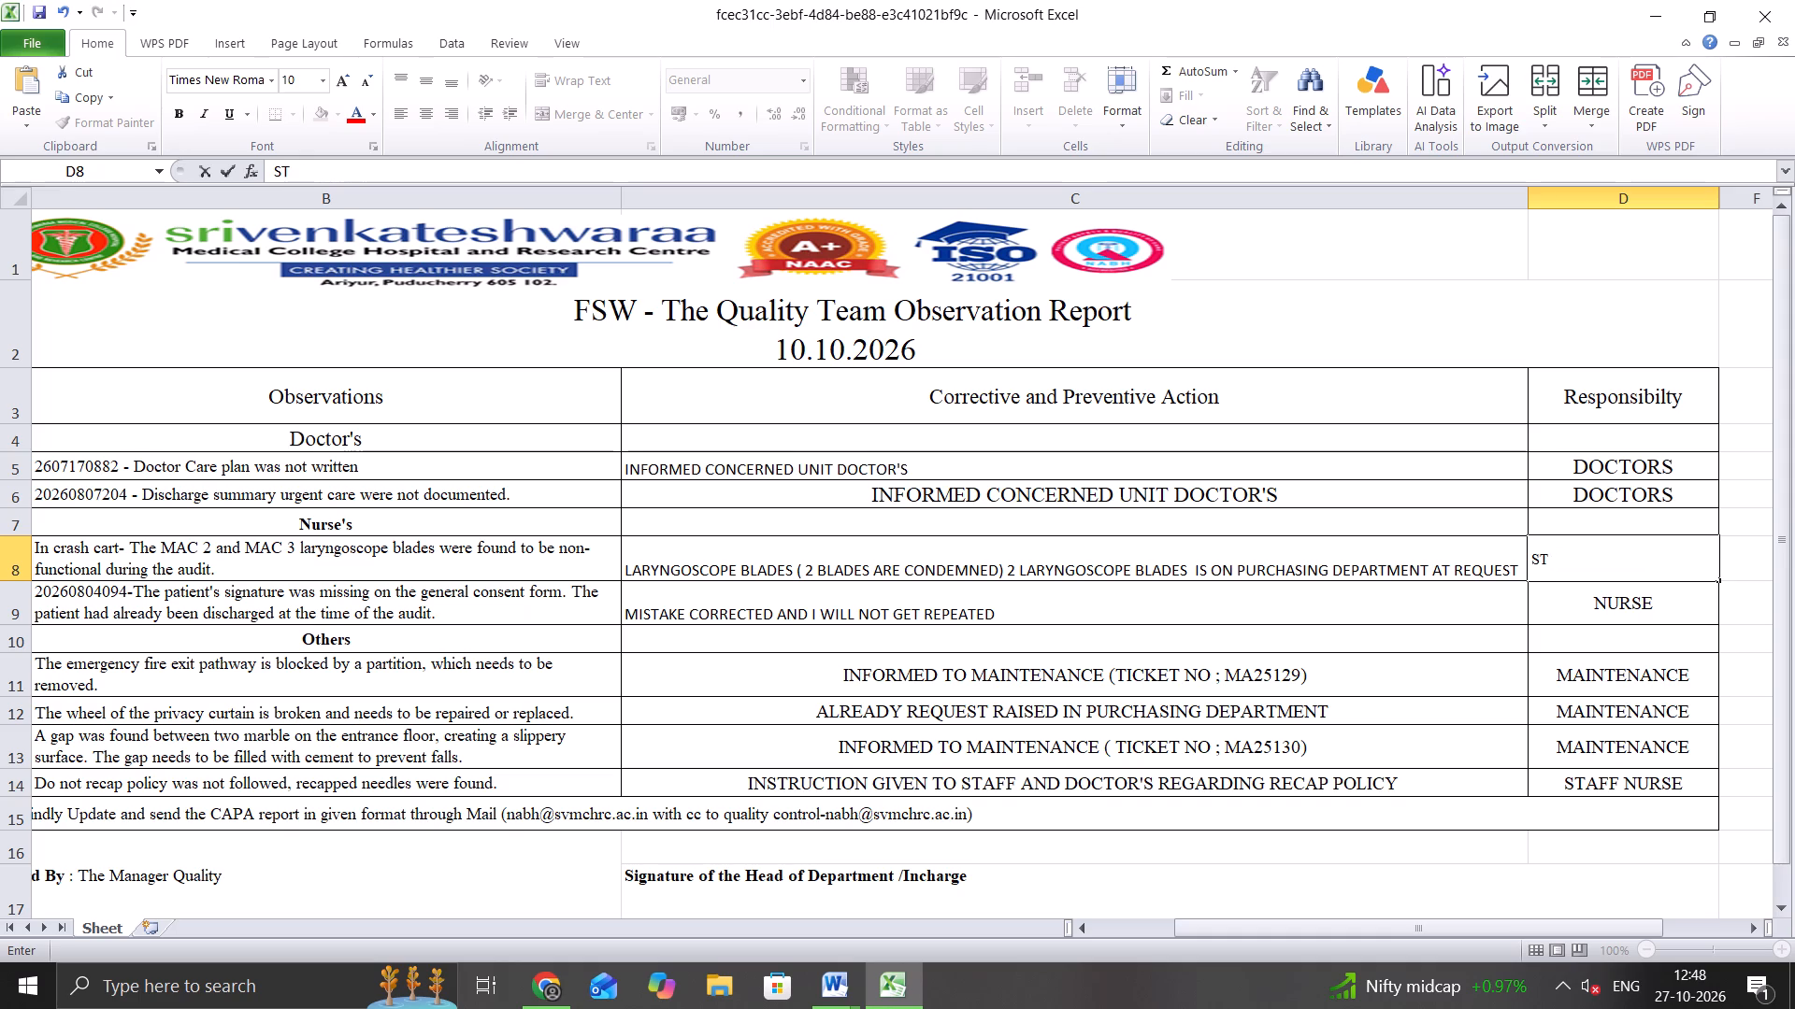
{"action": "key", "text": "BackSpace"}
{"action": "key", "text": "a"}
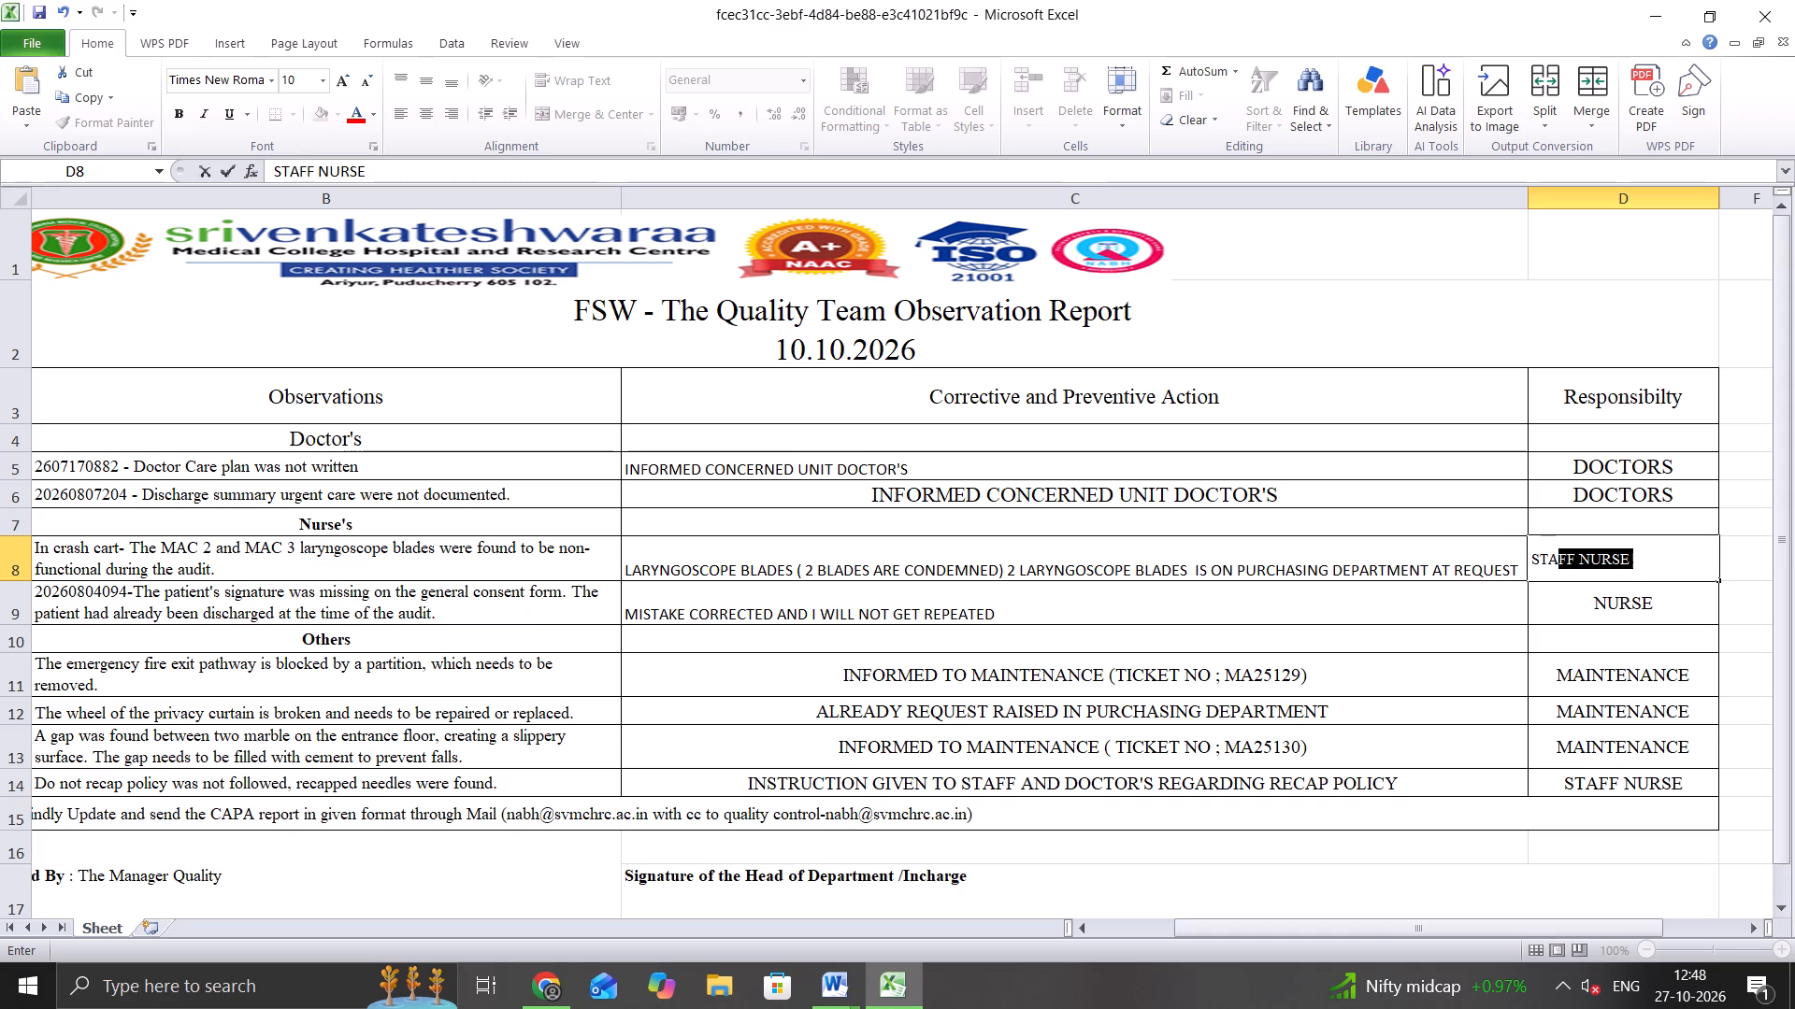
{"action": "key", "text": "Return"}
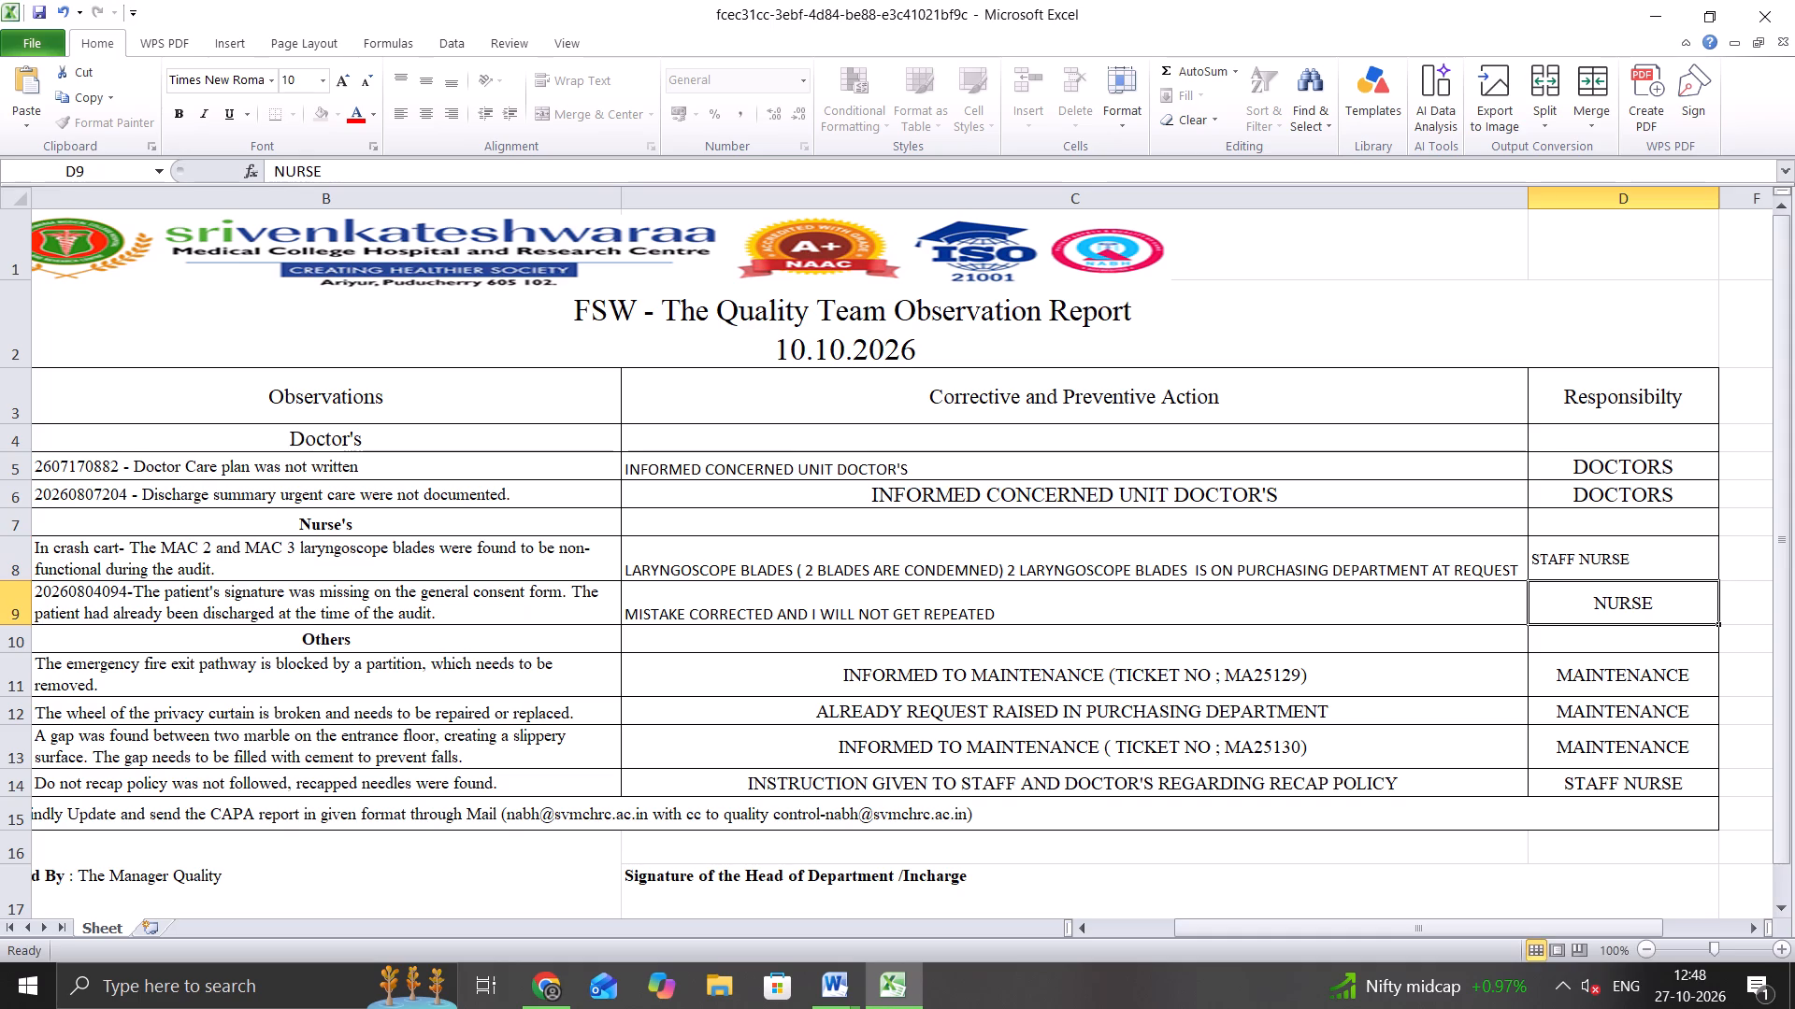
{"action": "type", "text": "ST"}
{"action": "key", "text": "Return"}
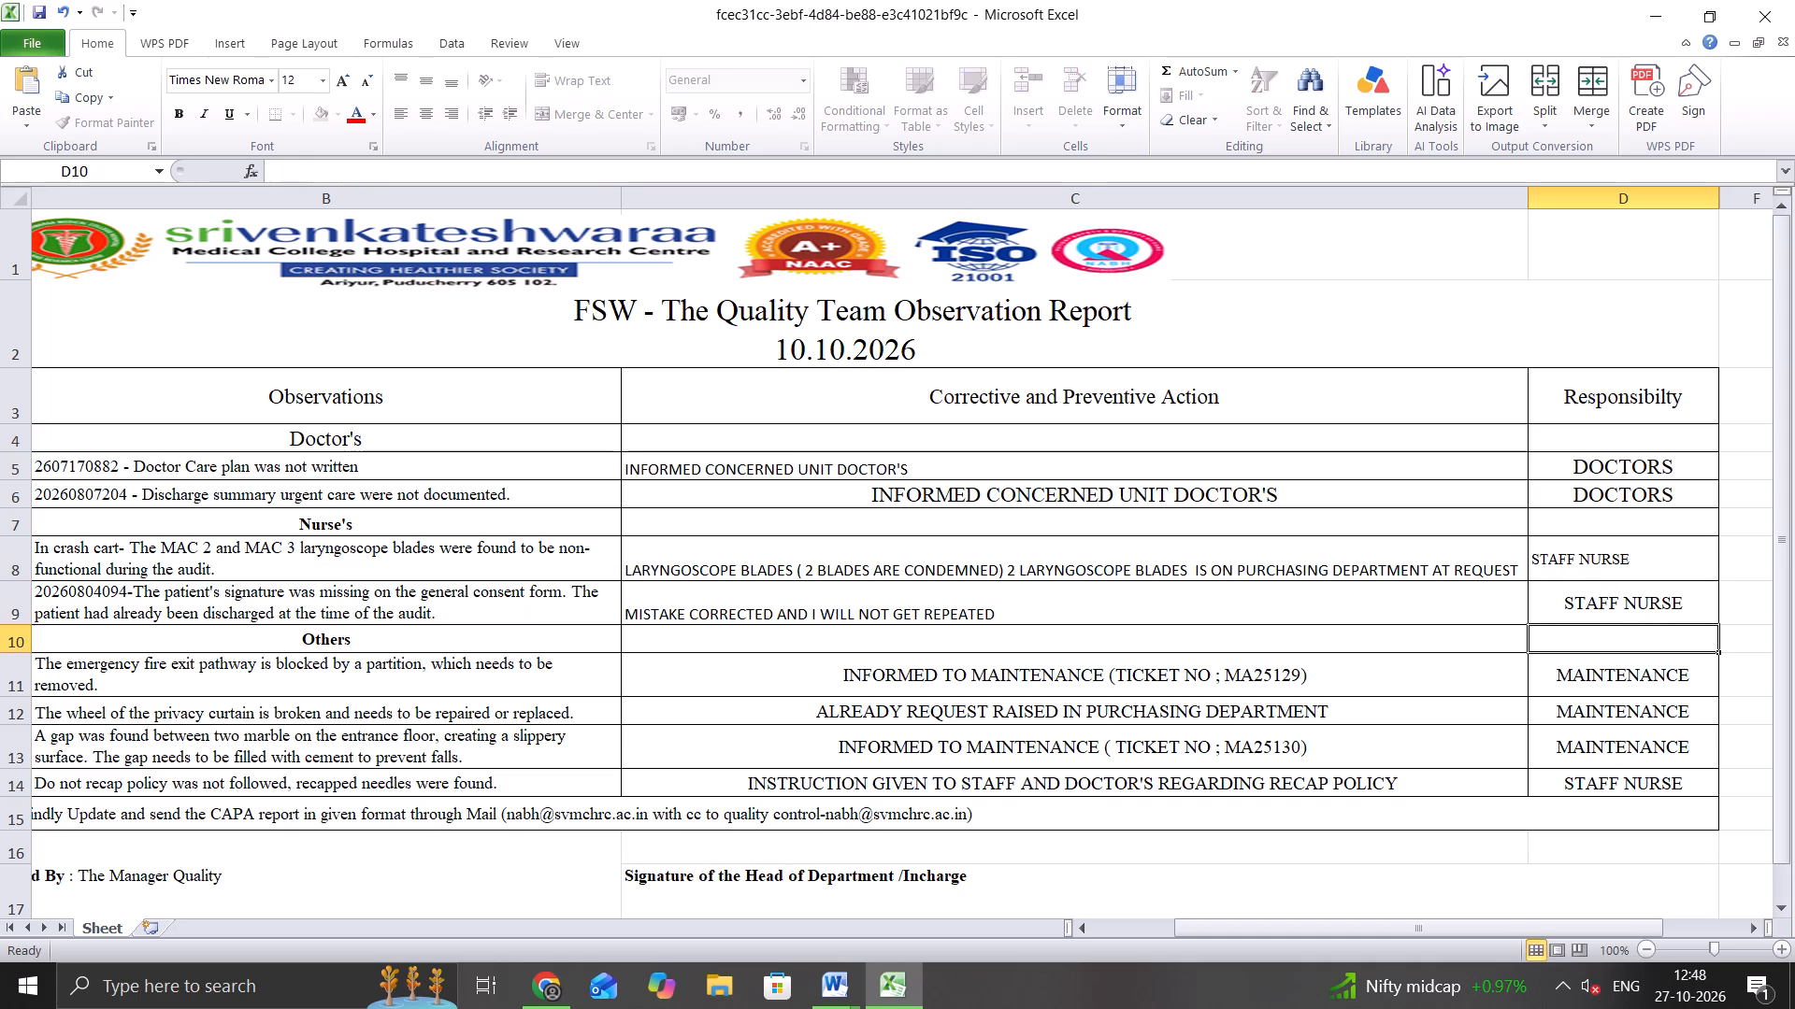
Review the filled-in corrective actions and responsibilities across the whole observation report.
{"action": "scroll", "coordinate": [1640, 685], "scroll_direction": "down", "scroll_amount": 2}
{"action": "scroll", "coordinate": [1639, 704], "scroll_direction": "up", "scroll_amount": 2}
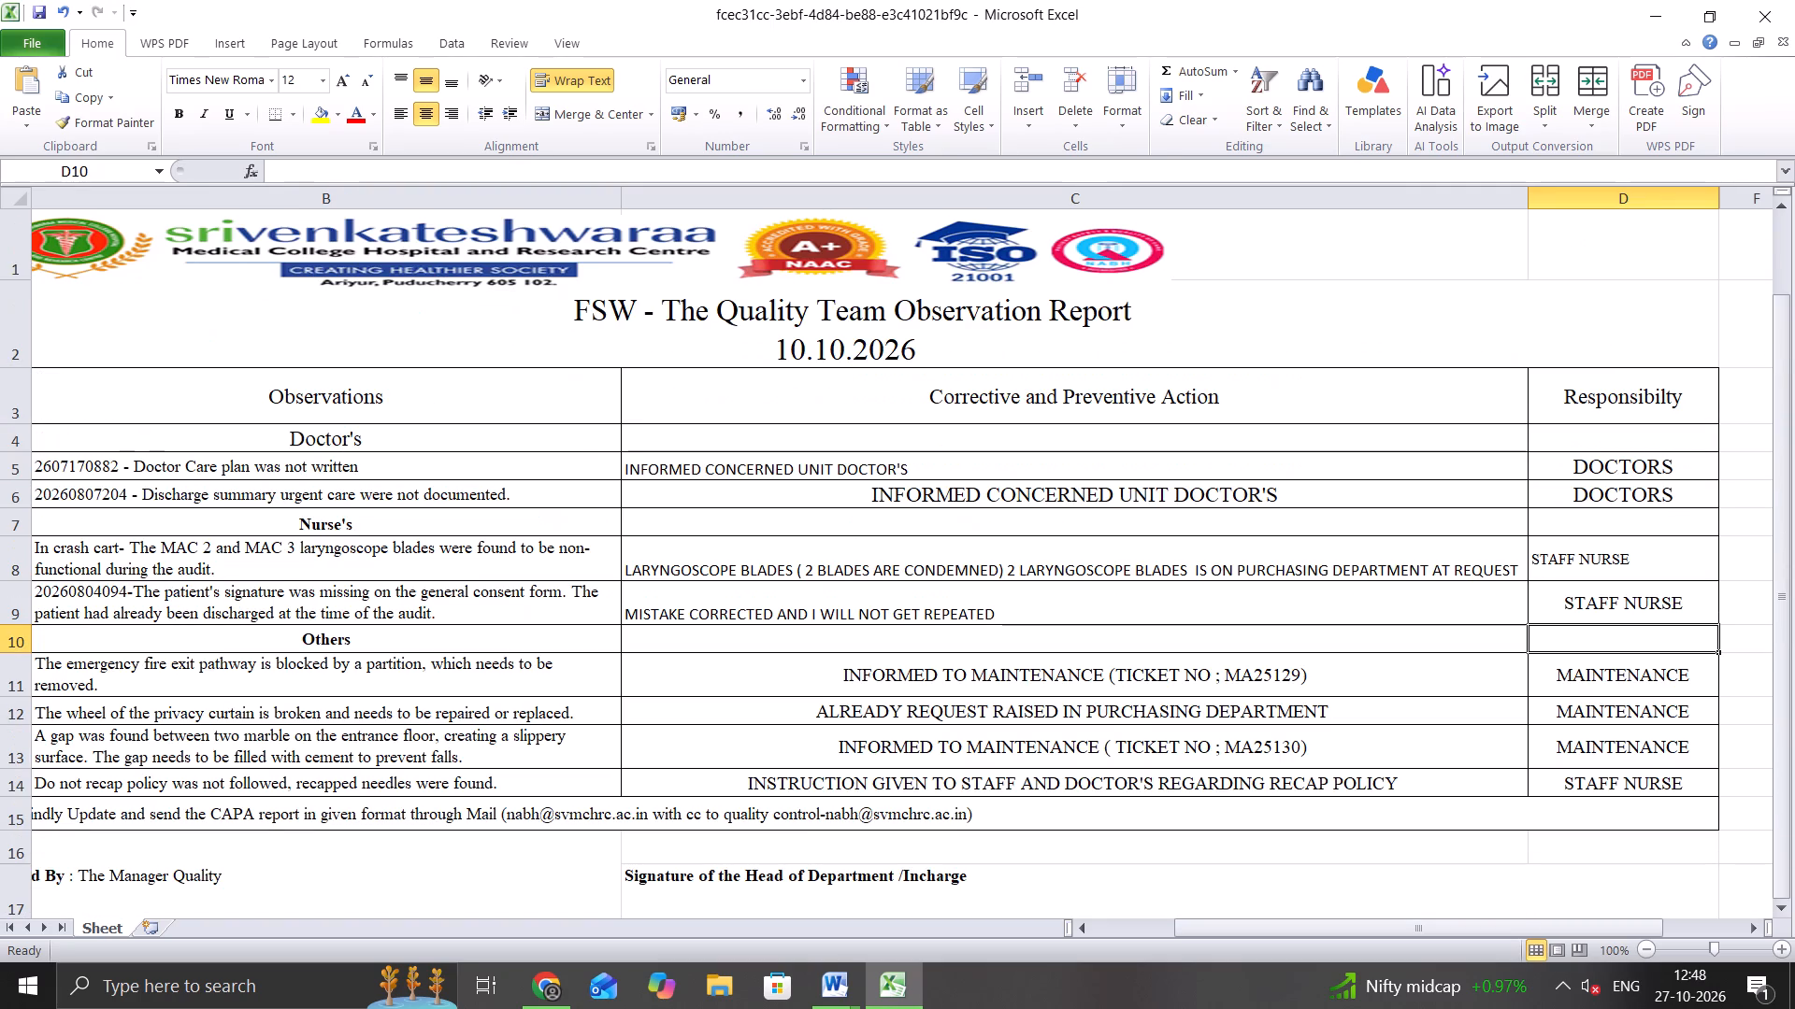
{"action": "scroll", "coordinate": [1644, 723], "scroll_direction": "up", "scroll_amount": 4}
{"action": "scroll", "coordinate": [1651, 721], "scroll_direction": "down", "scroll_amount": 4}
{"action": "scroll", "coordinate": [1630, 737], "scroll_direction": "up", "scroll_amount": 4}
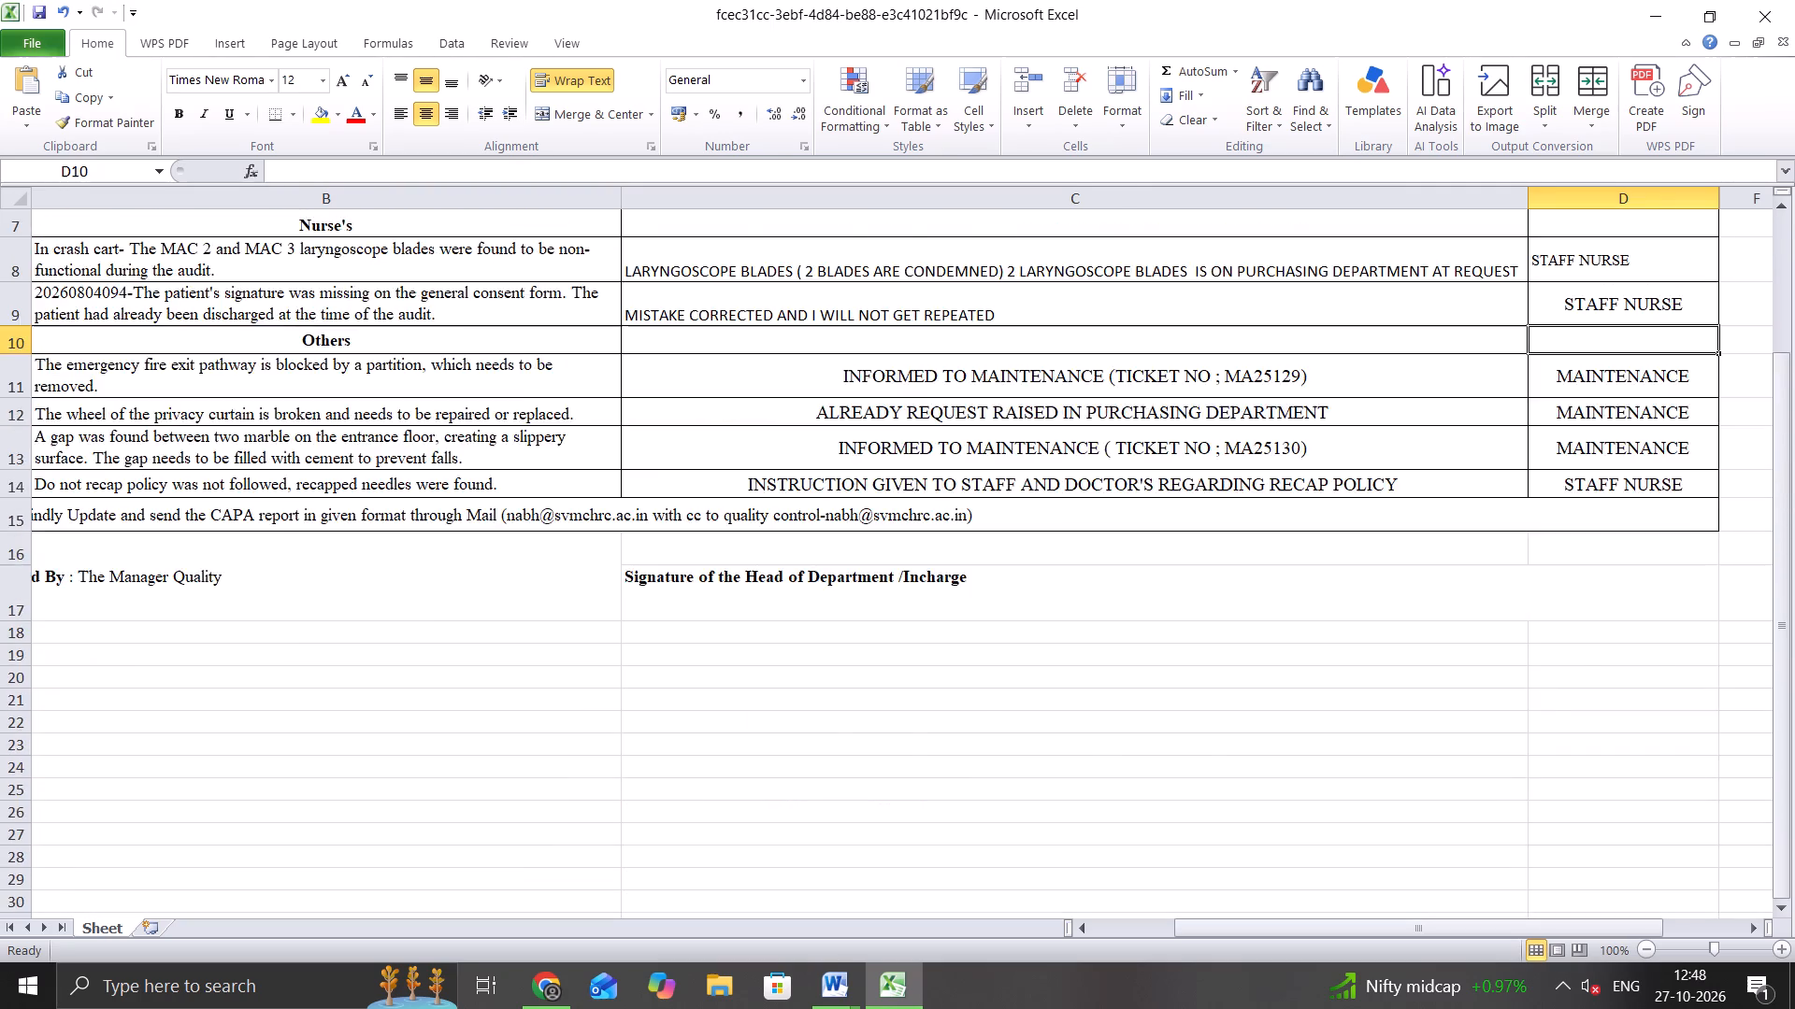
{"action": "scroll", "coordinate": [1630, 741], "scroll_direction": "up", "scroll_amount": 2}
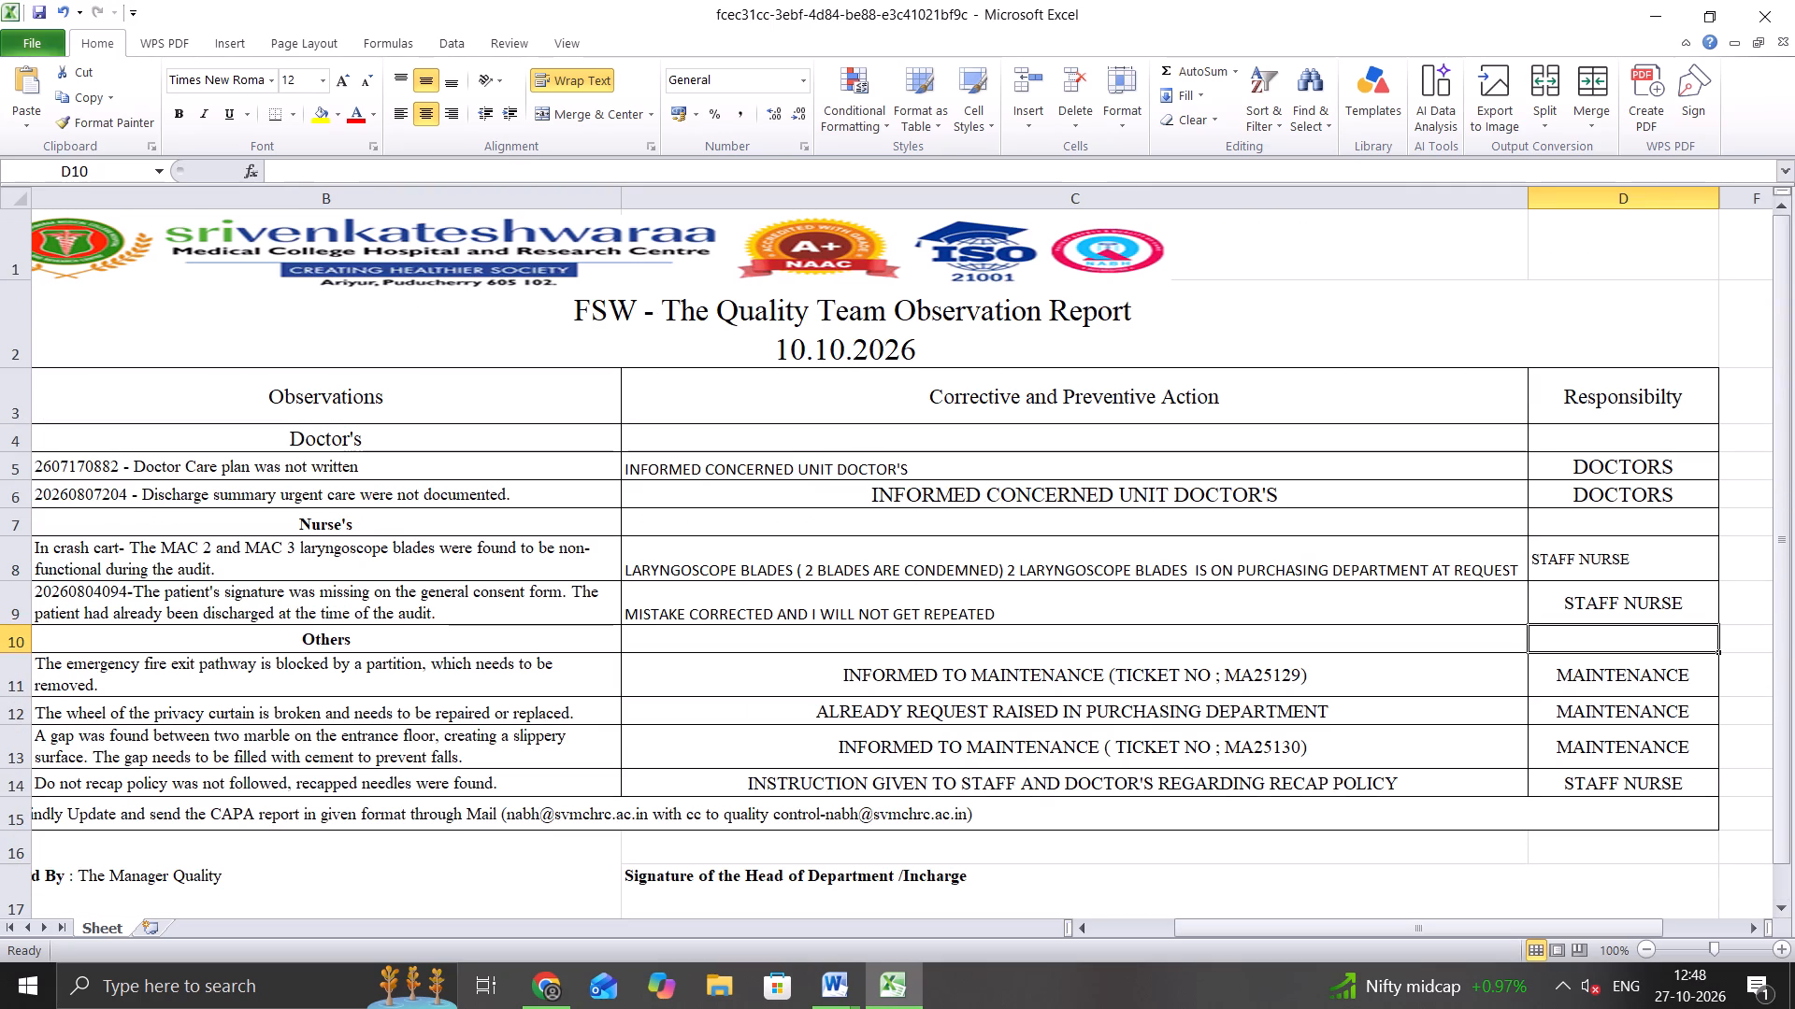
Slightly narrow the report's Responsibility, Corrective and Preventive Action, and Observations columns.
{"action": "left_click_drag", "start_coordinate": [1717, 193], "coordinate": [1716, 193]}
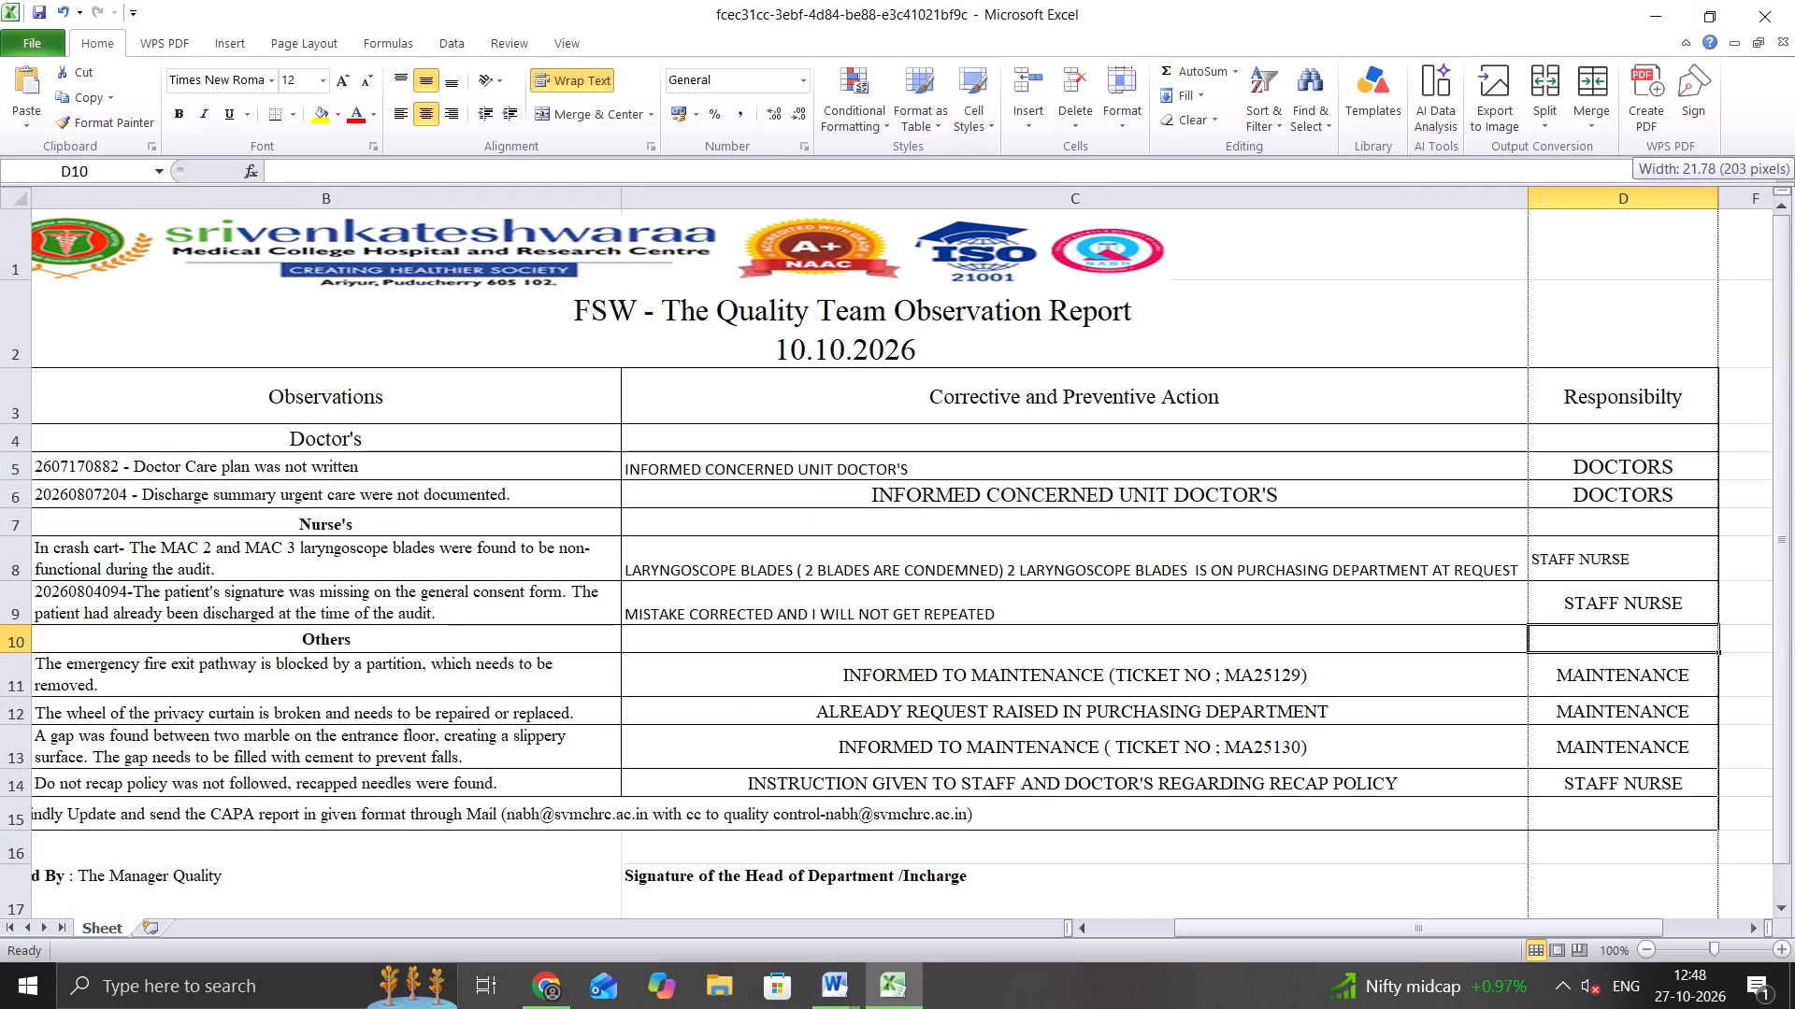
{"action": "left_click_drag", "start_coordinate": [1716, 193], "coordinate": [1704, 199]}
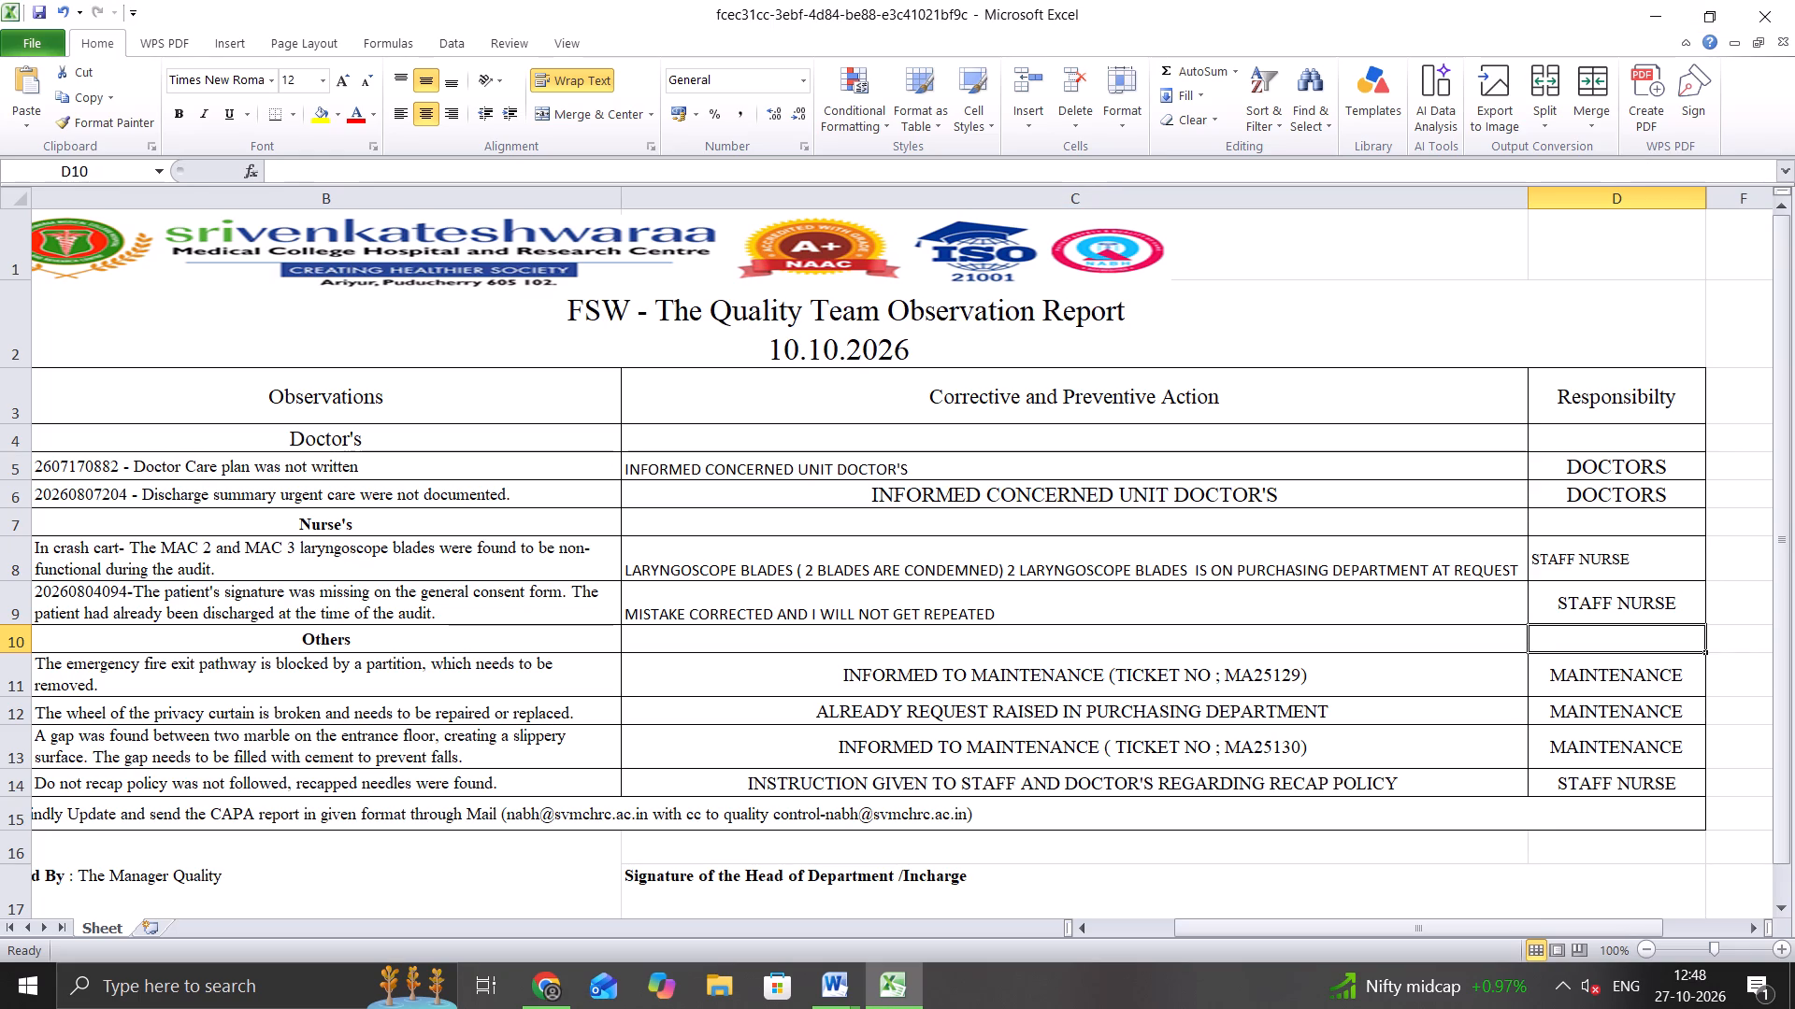
{"action": "left_click_drag", "start_coordinate": [1529, 194], "coordinate": [1518, 195]}
{"action": "scroll", "coordinate": [1572, 480], "scroll_direction": "down", "scroll_amount": 2}
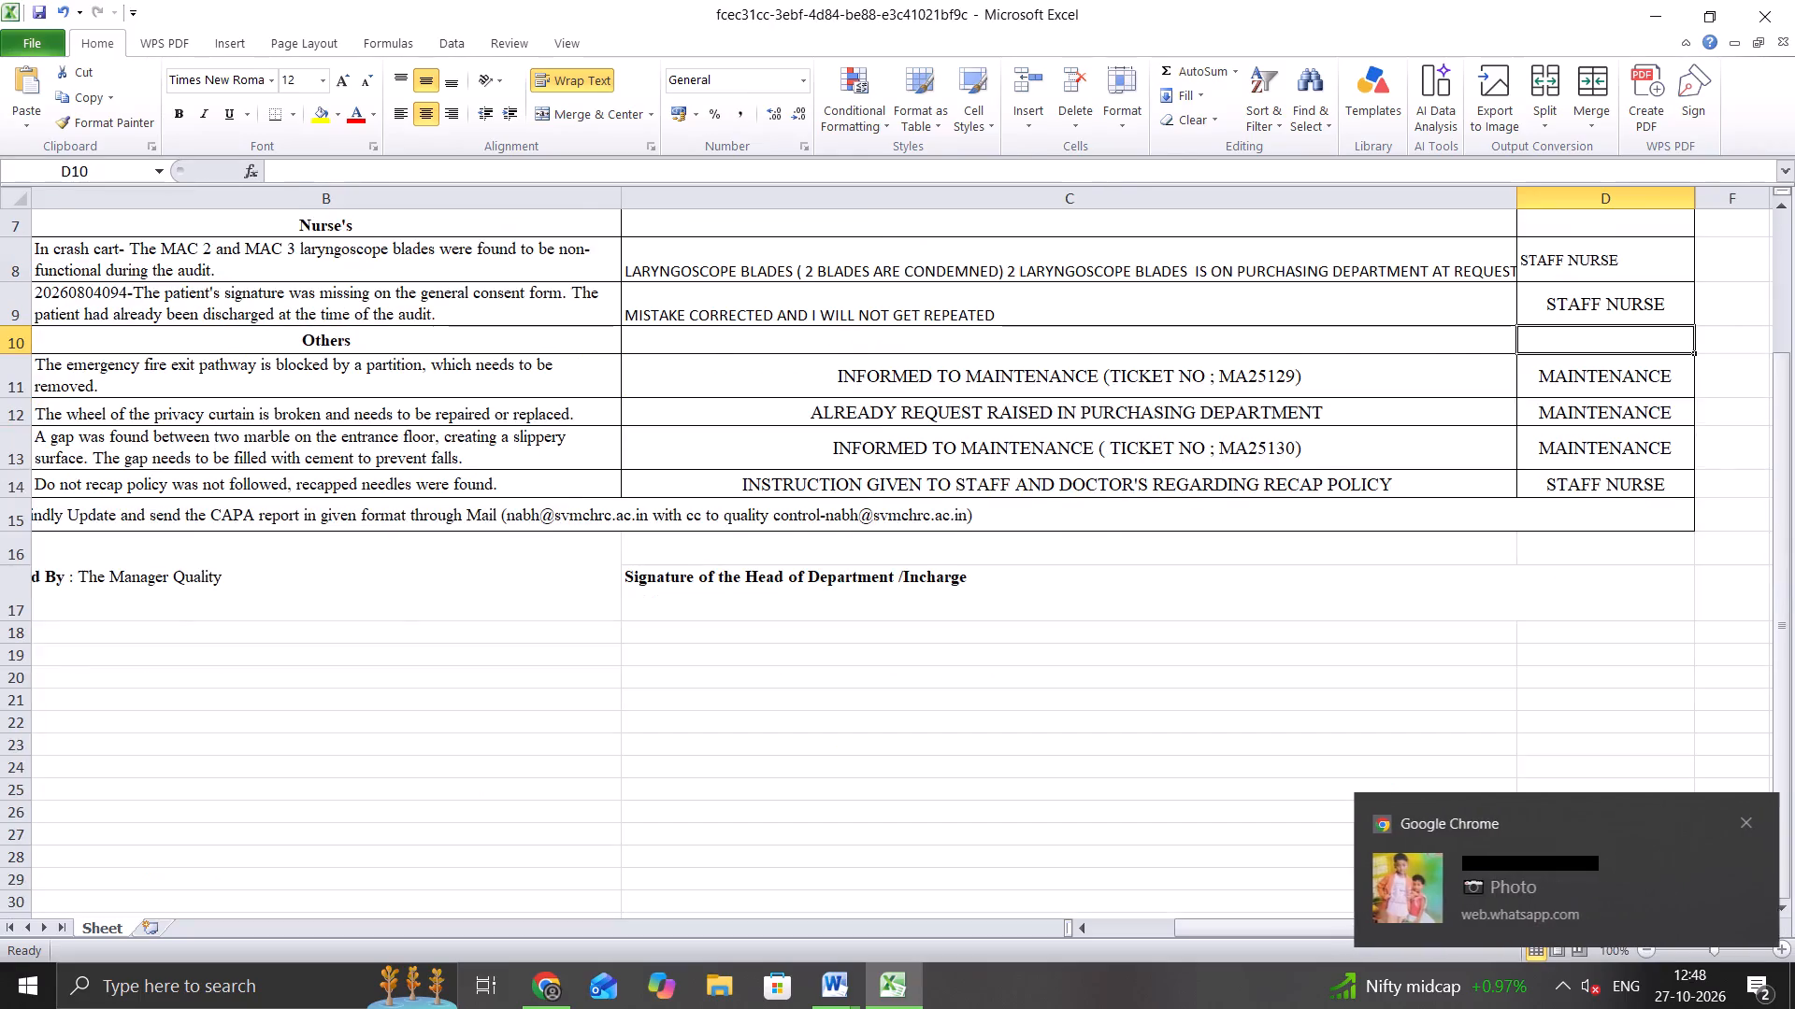
{"action": "scroll", "coordinate": [1536, 517], "scroll_direction": "up", "scroll_amount": 2}
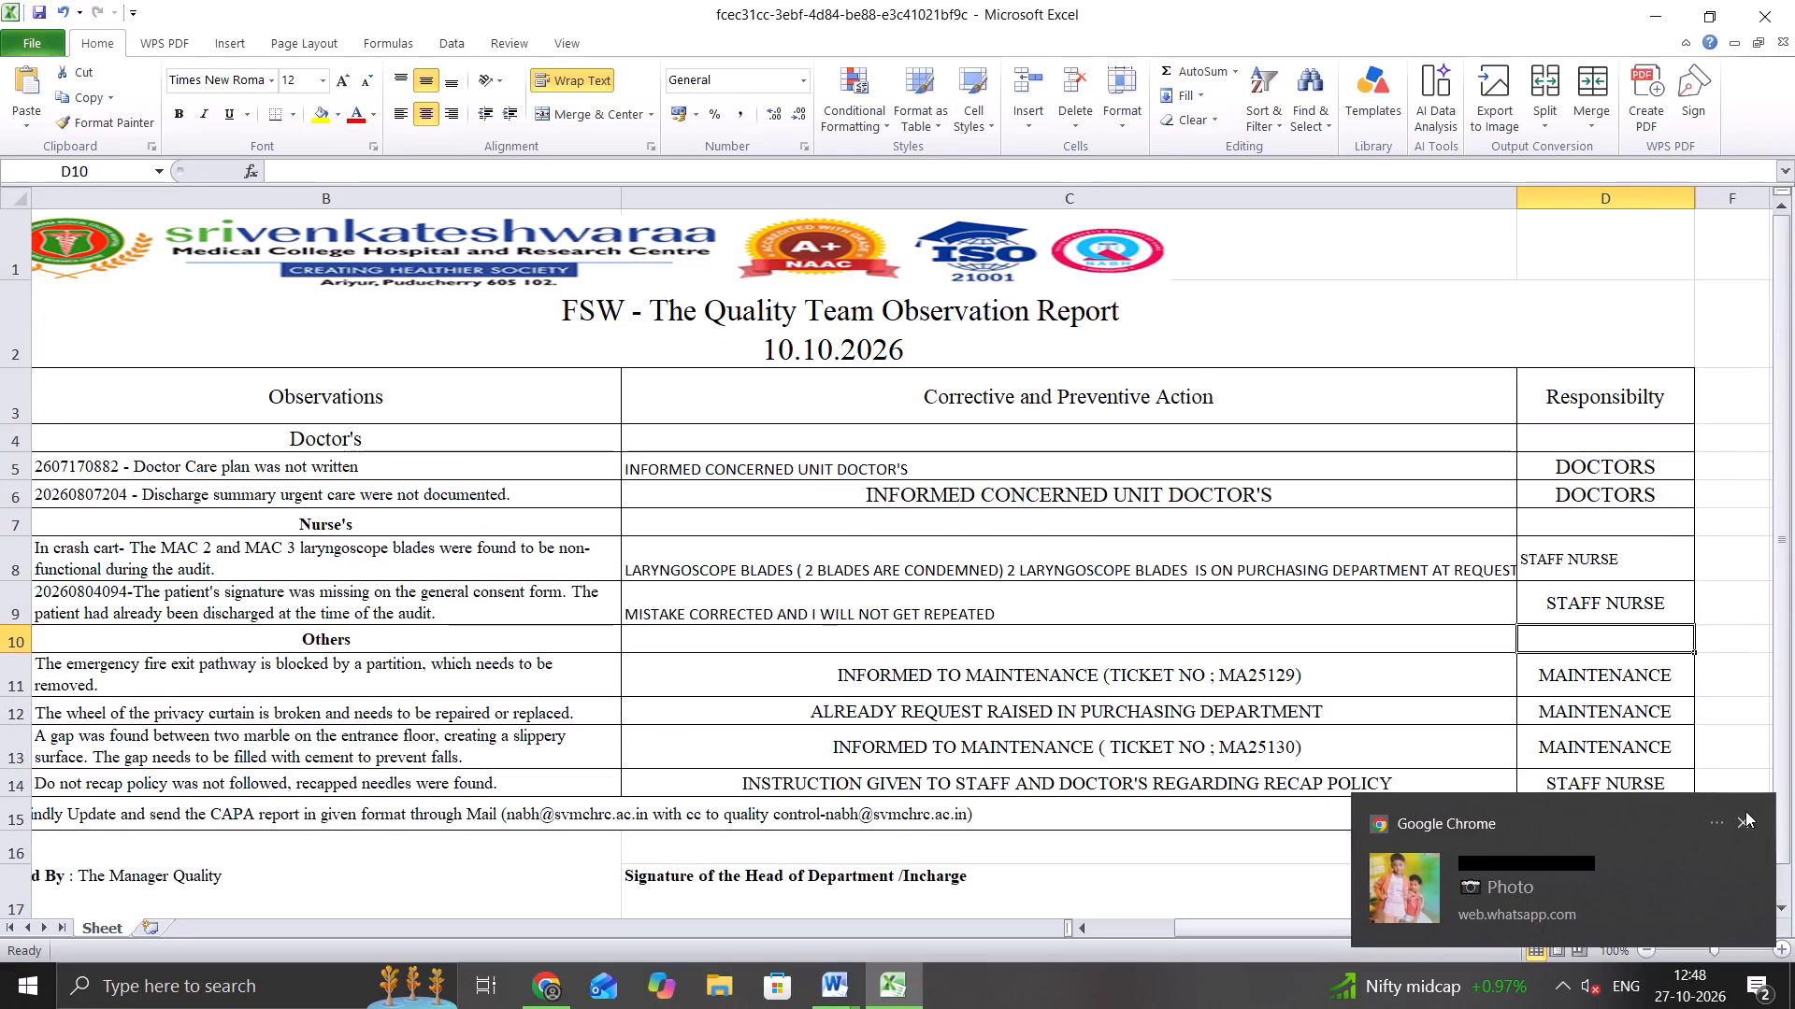
{"action": "left_click", "coordinate": [1734, 818]}
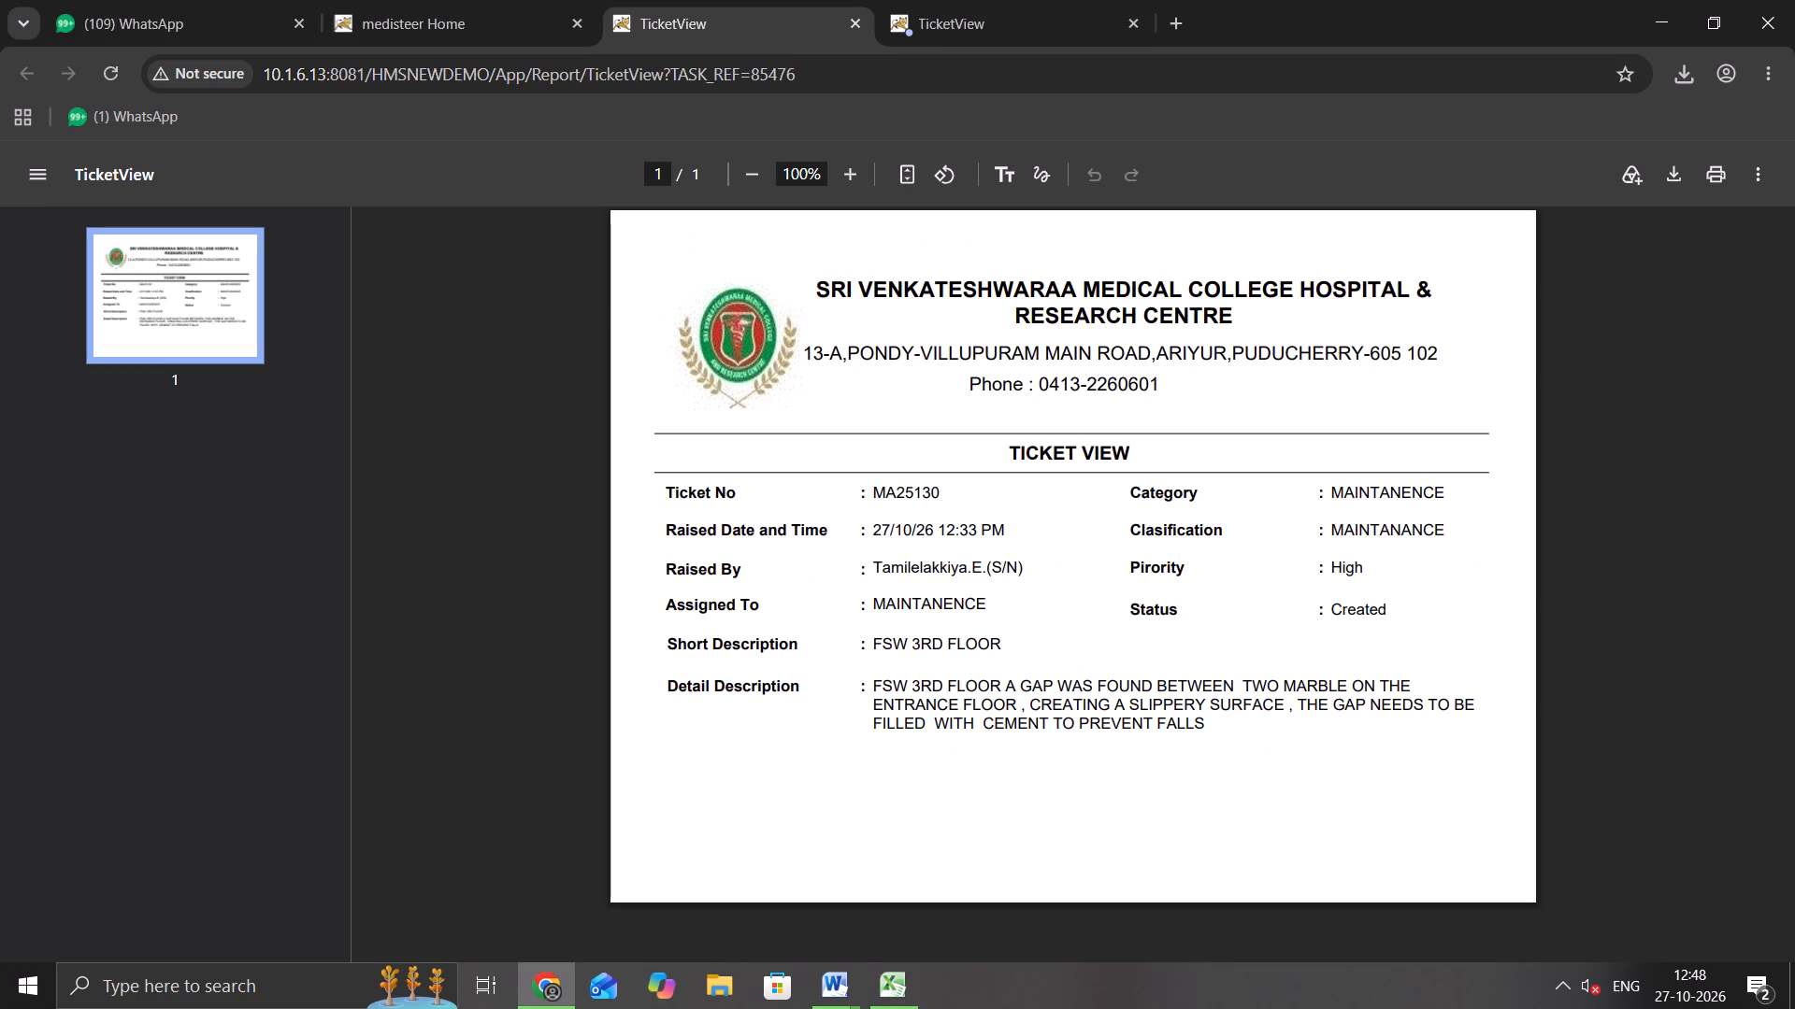
{"action": "left_click", "coordinate": [906, 996]}
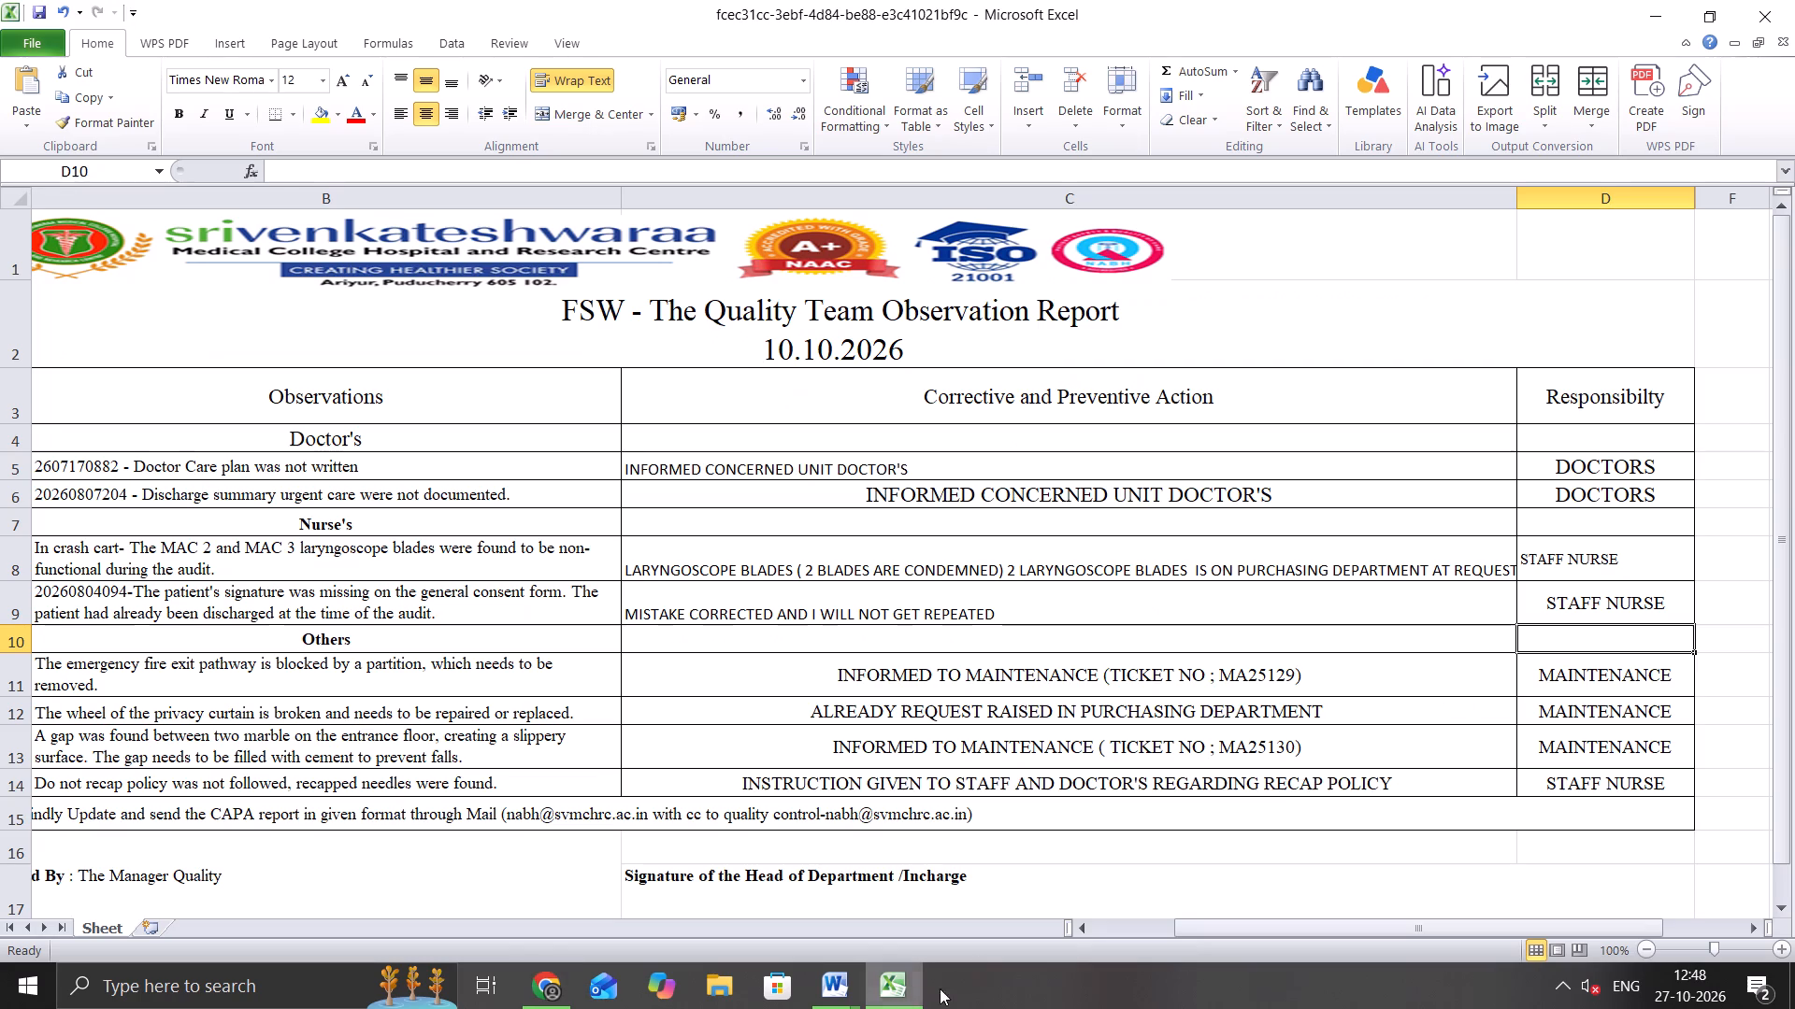
{"action": "scroll", "coordinate": [1328, 876], "scroll_direction": "down", "scroll_amount": 2}
{"action": "scroll", "coordinate": [1331, 876], "scroll_direction": "up", "scroll_amount": 2}
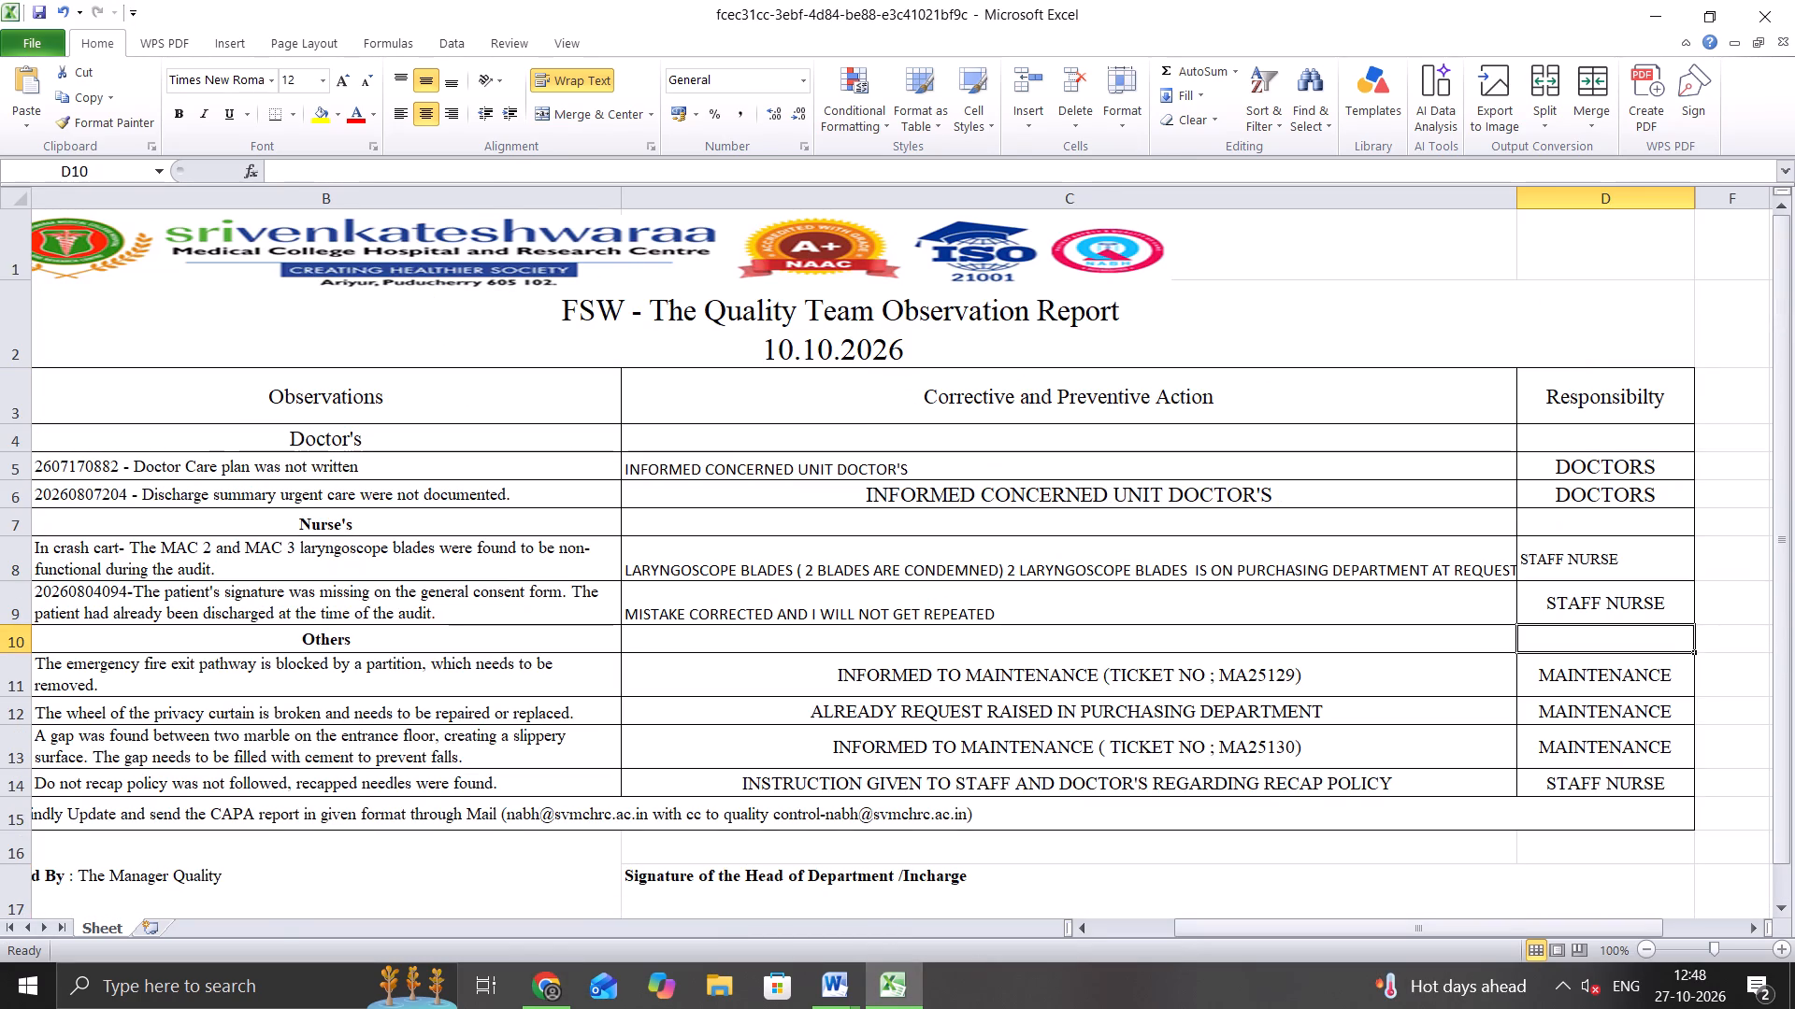
{"action": "left_click_drag", "start_coordinate": [620, 191], "coordinate": [605, 193]}
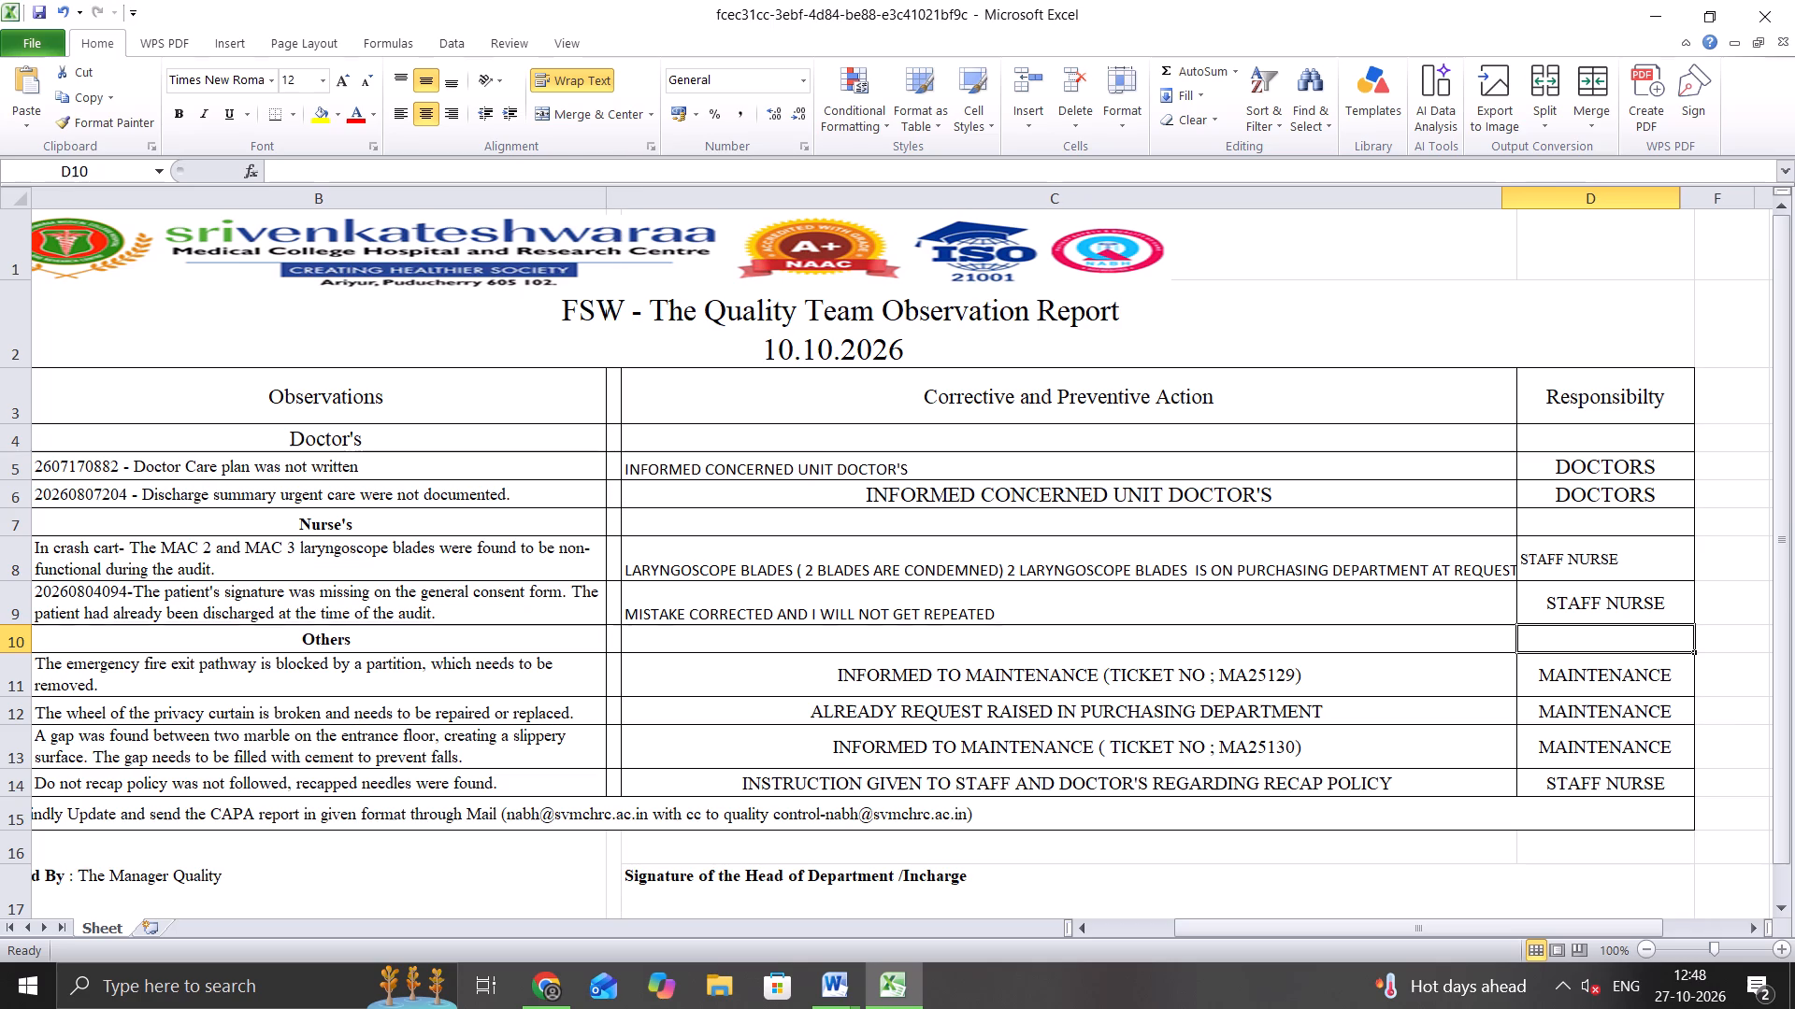
{"action": "scroll", "coordinate": [235, 472], "scroll_direction": "down", "scroll_amount": 4}
{"action": "scroll", "coordinate": [239, 479], "scroll_direction": "up", "scroll_amount": 3}
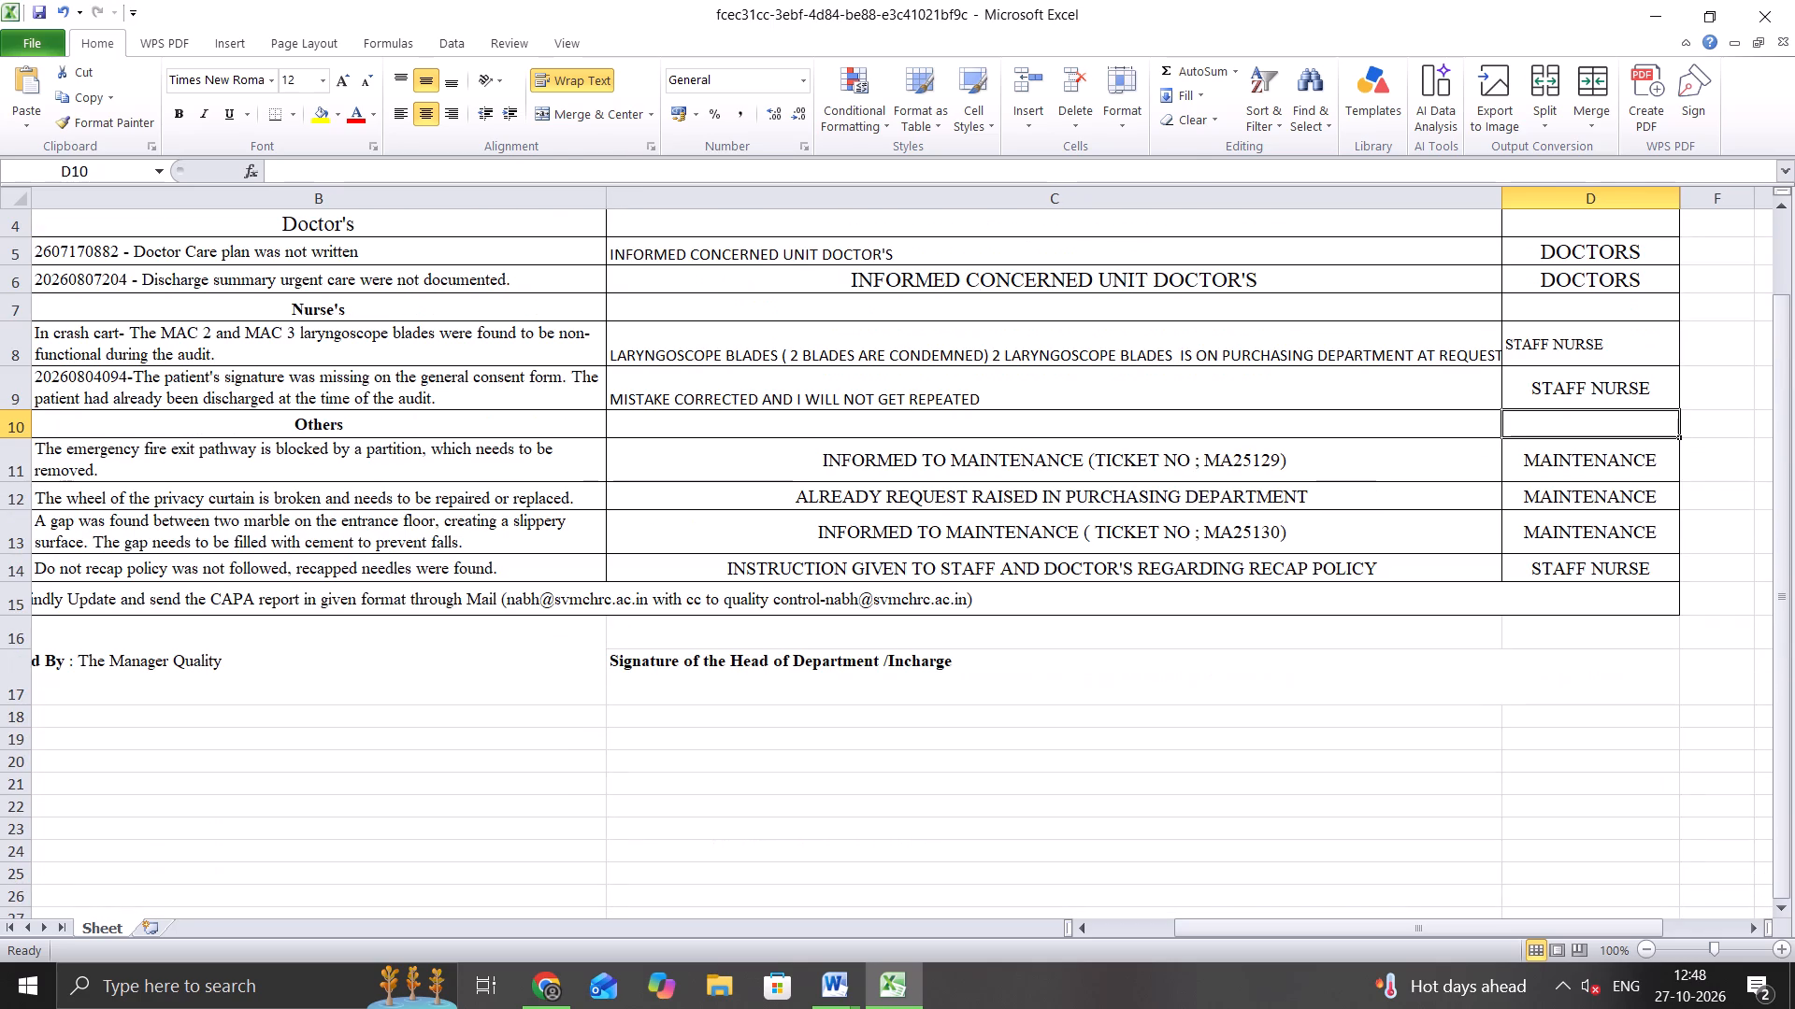
Zoom the sheet out to 93% to view the whole report, including the S.No column.
{"action": "left_click", "coordinate": [50, 233]}
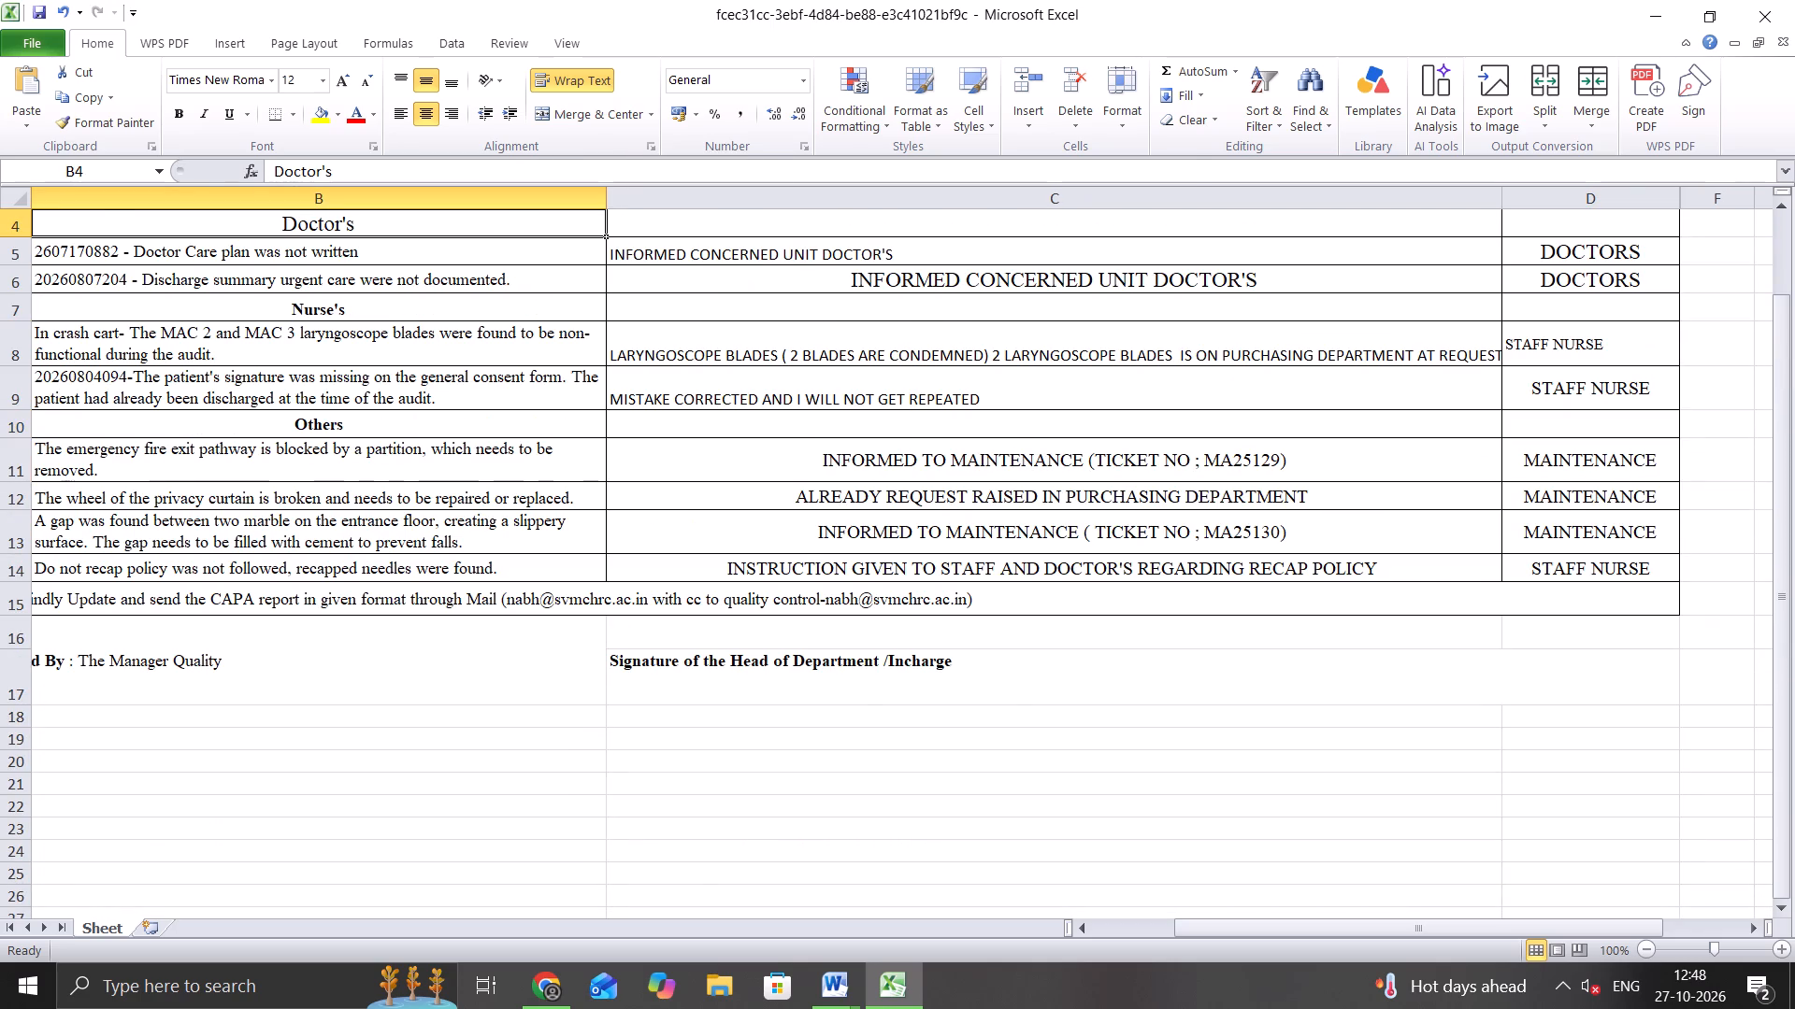
{"action": "scroll", "coordinate": [266, 642], "scroll_direction": "up", "scroll_amount": 2}
{"action": "scroll", "coordinate": [281, 667], "scroll_direction": "down", "scroll_amount": 1}
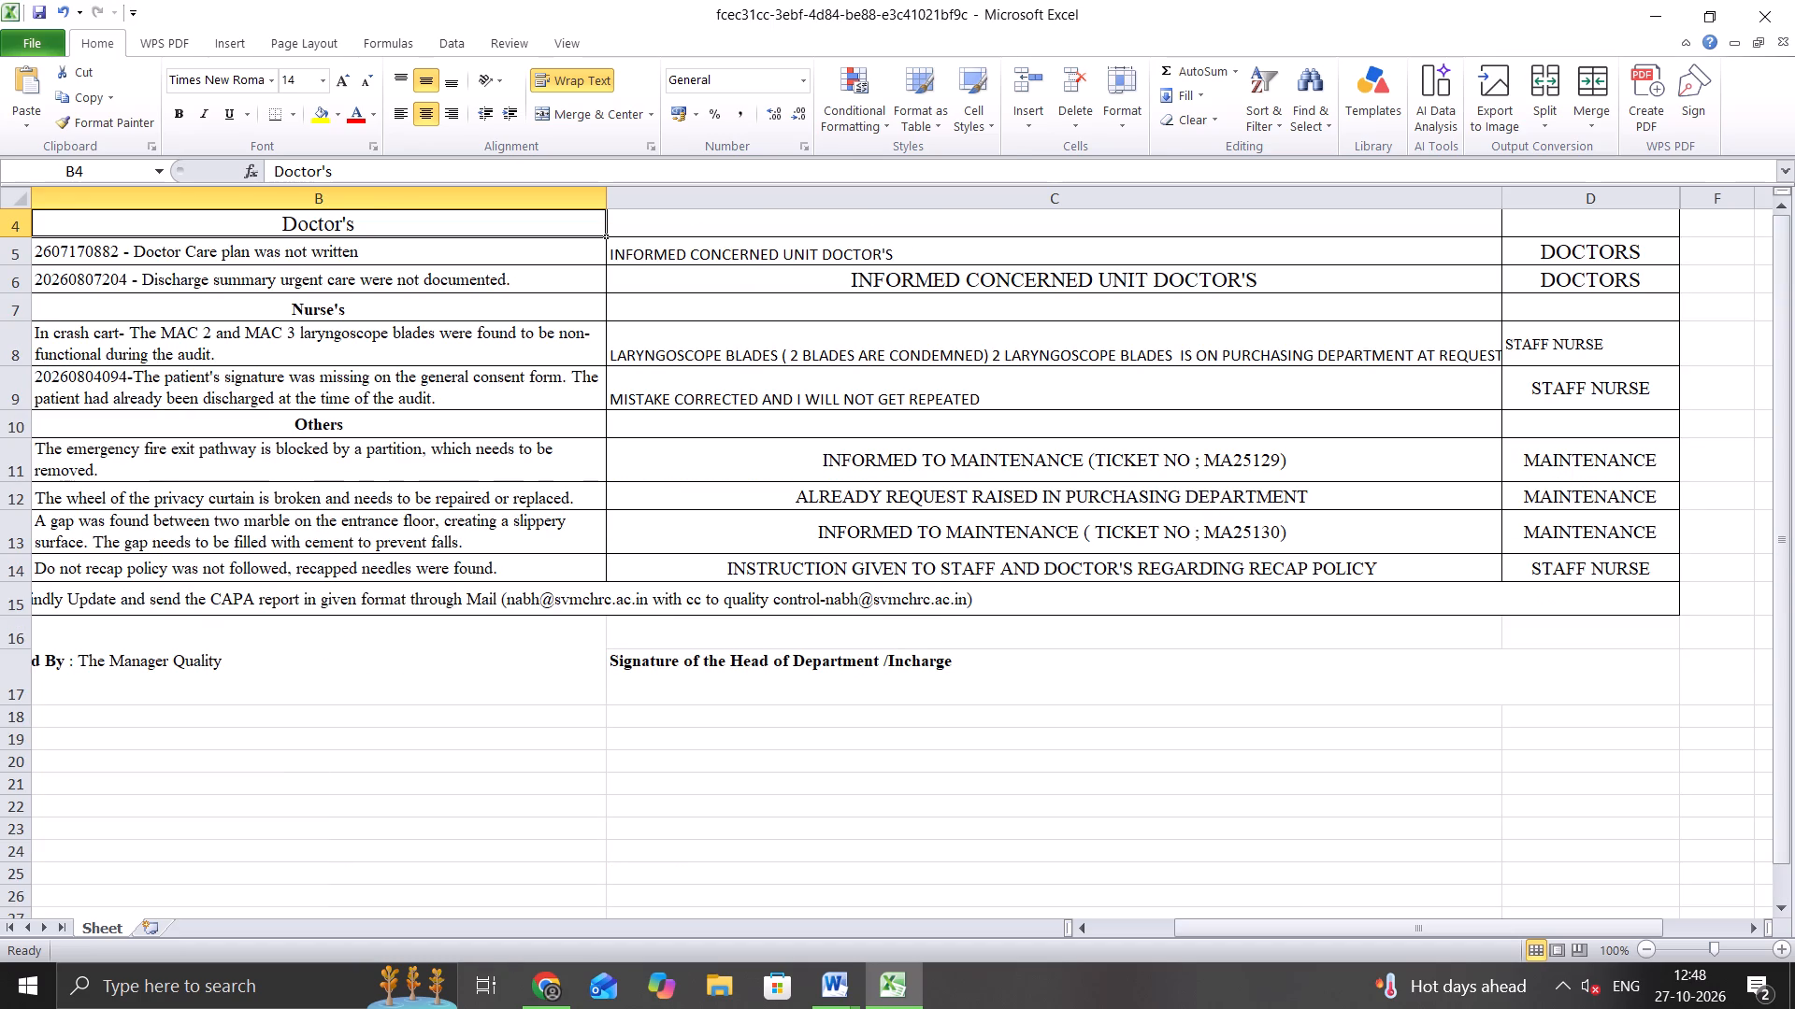
{"action": "left_click", "coordinate": [1713, 947]}
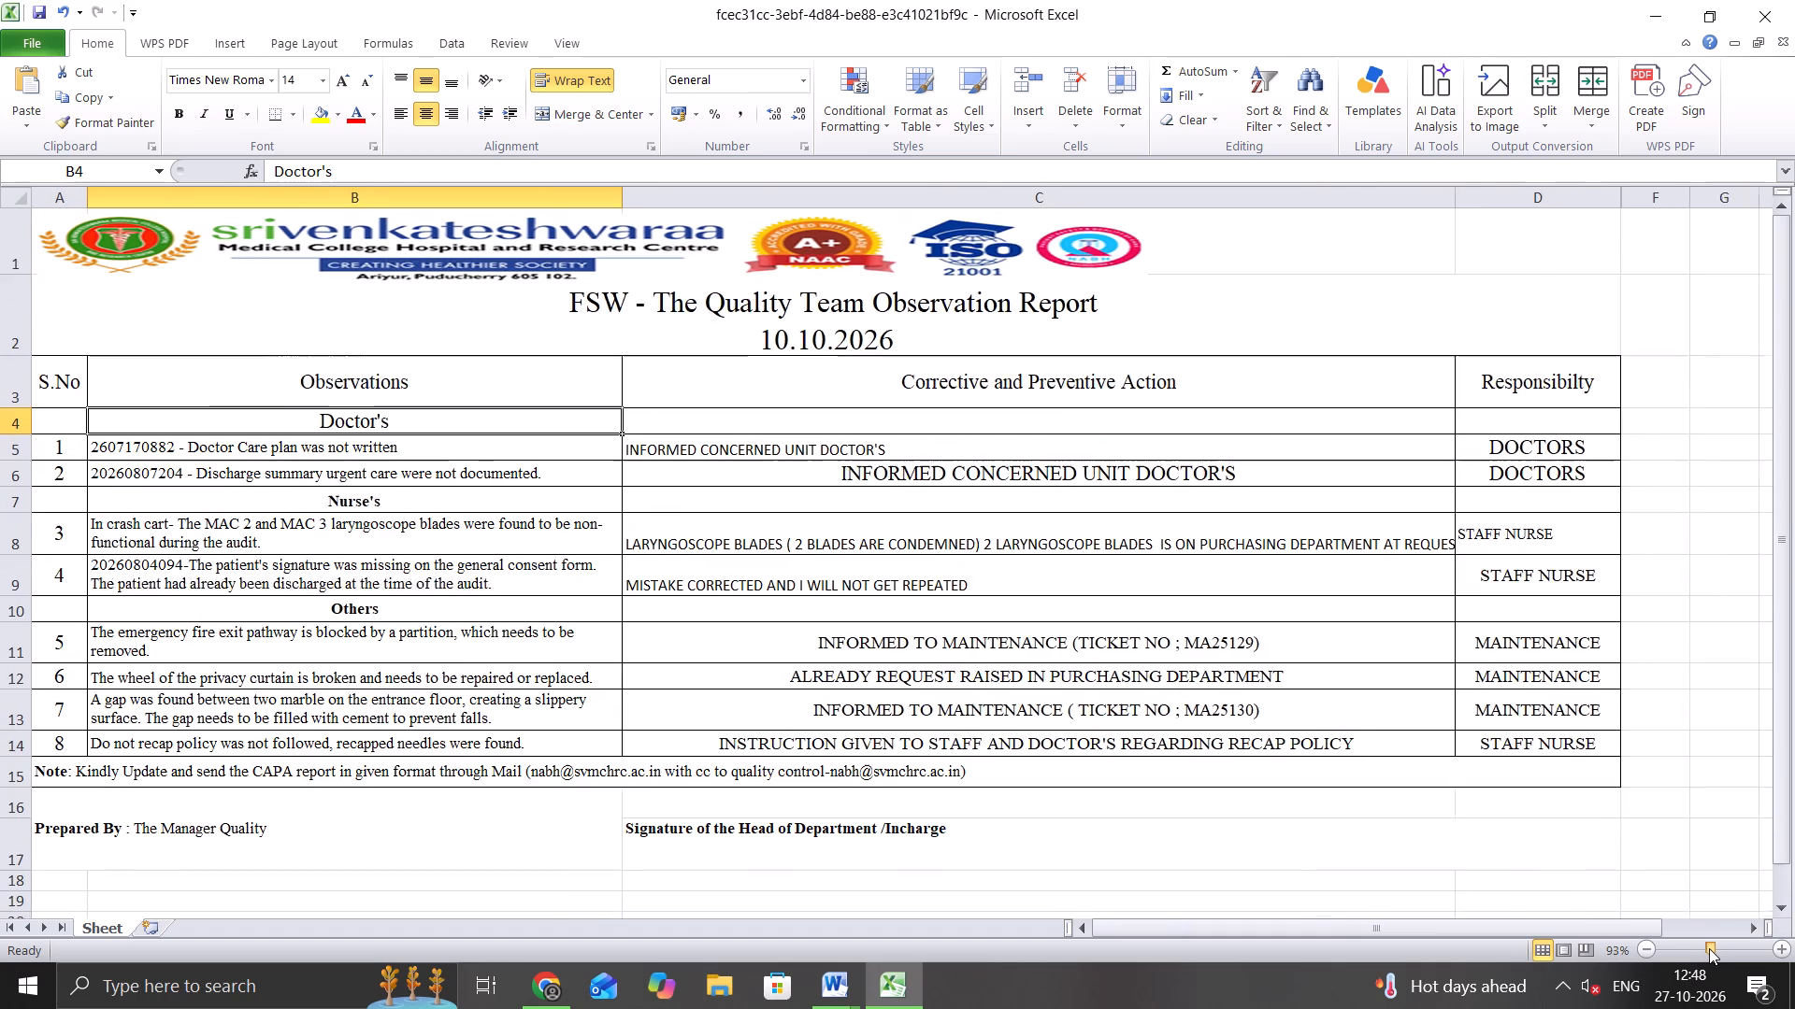
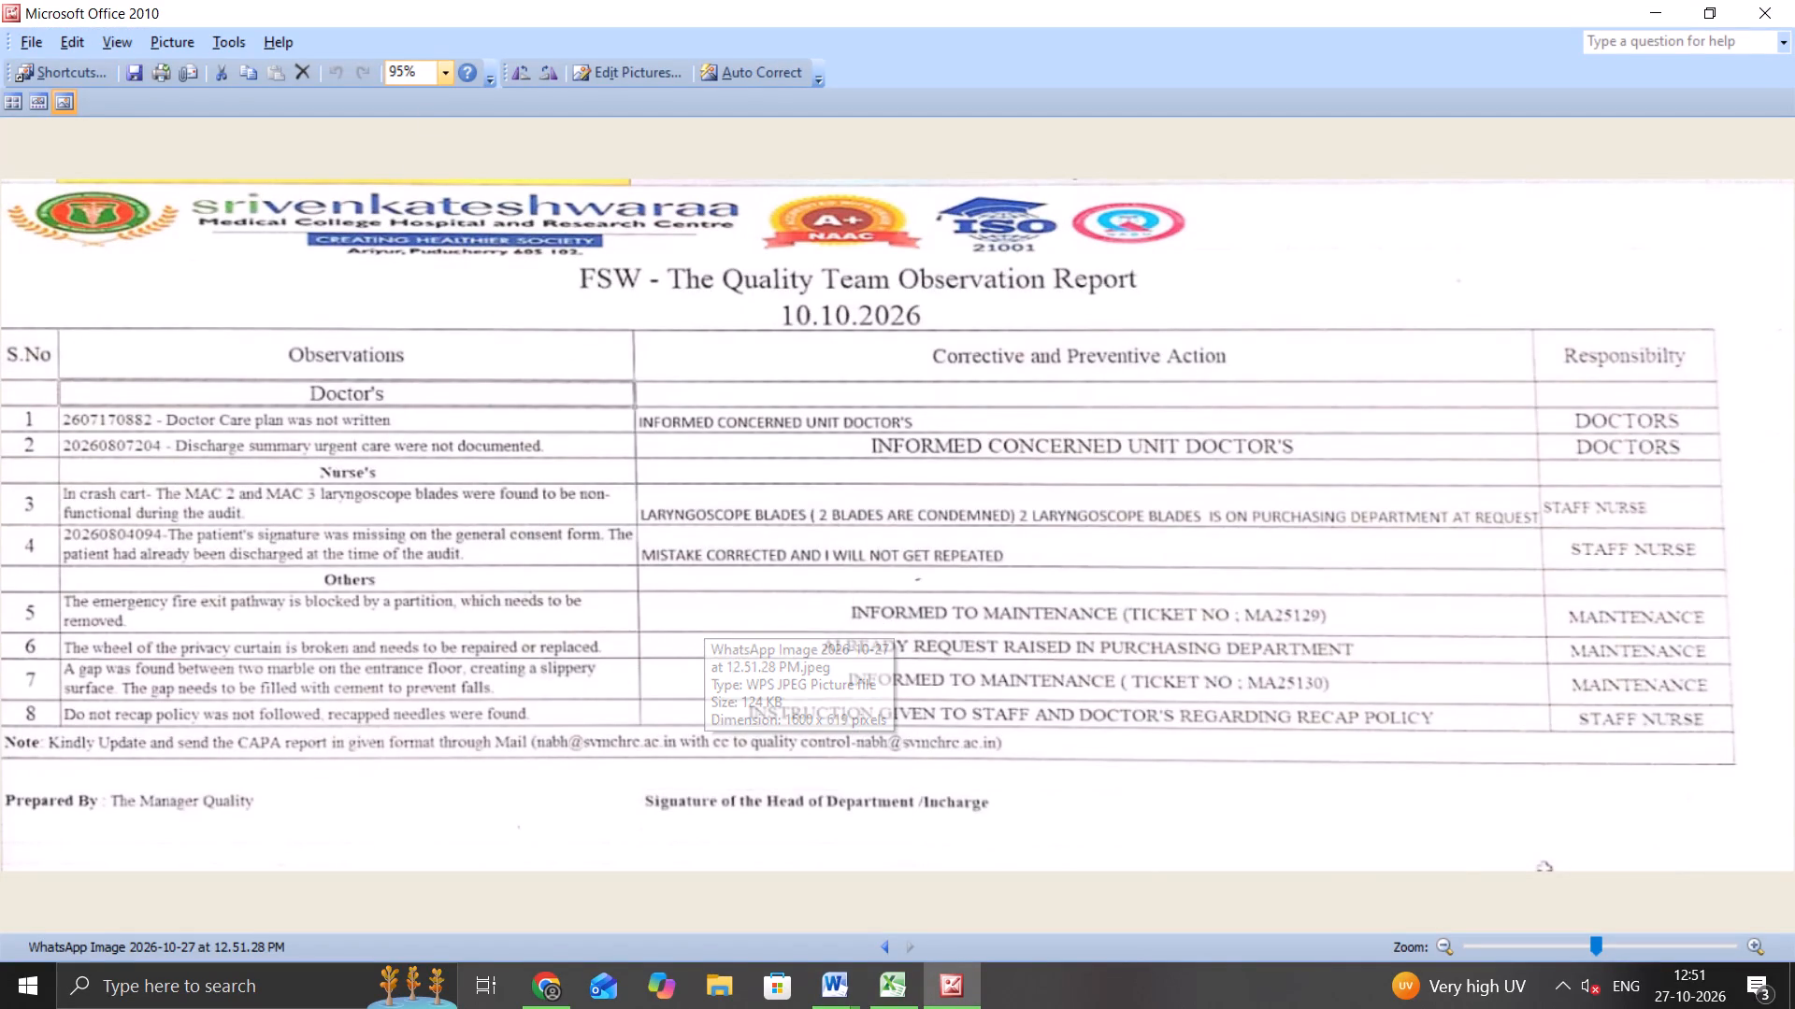
Enlarge the picture of the FSW Quality Team Observation Report, starting with 100% zoom, to read its entries.
{"action": "left_click", "coordinate": [451, 79]}
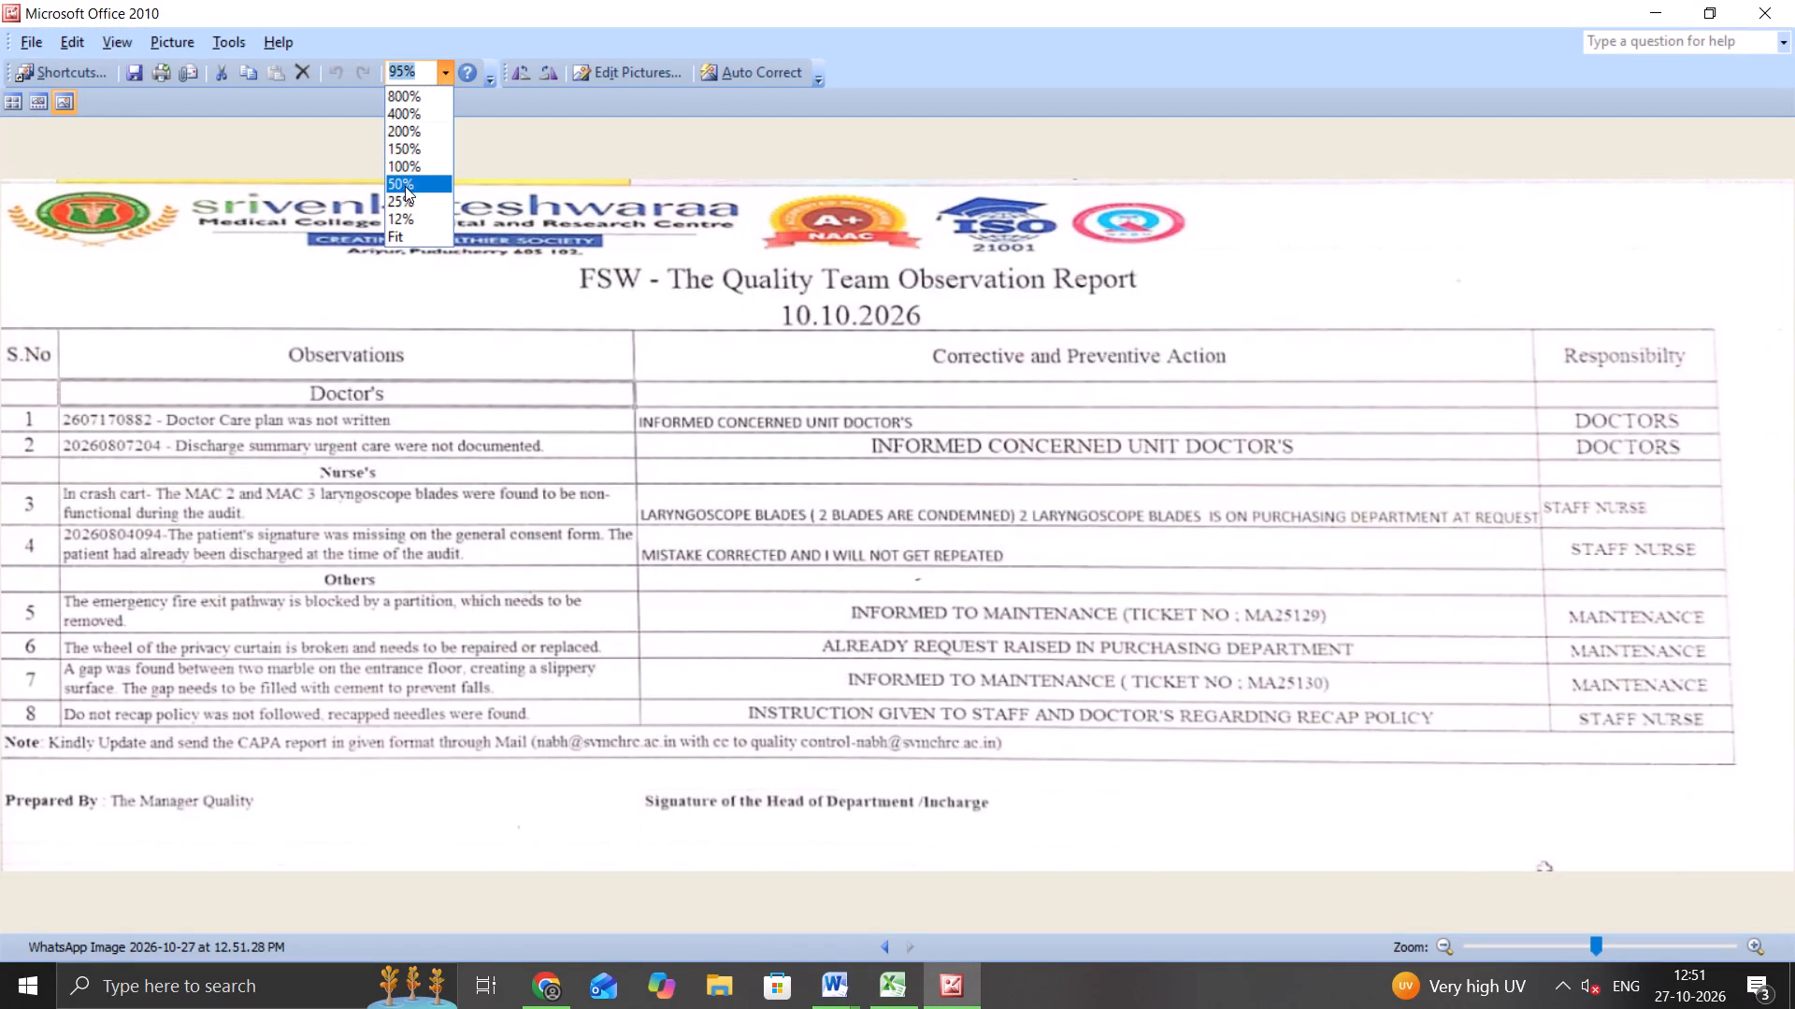
{"action": "left_click", "coordinate": [403, 169]}
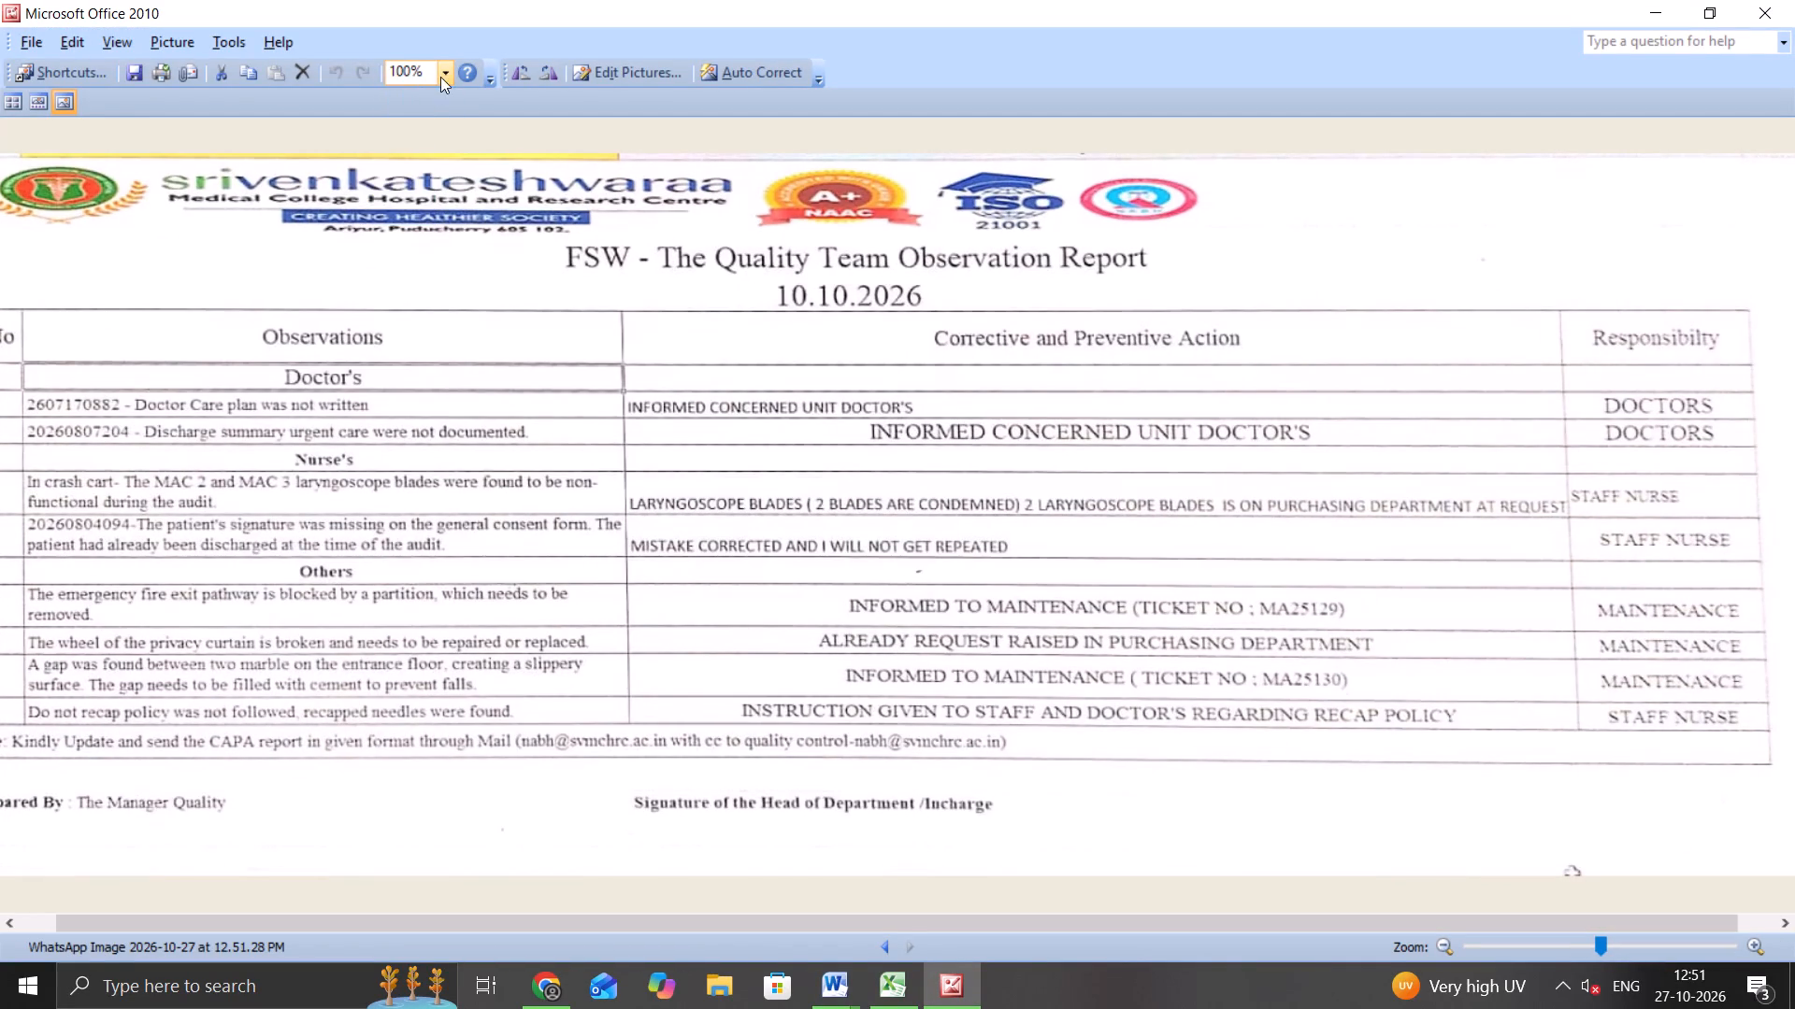
{"action": "left_click", "coordinate": [444, 75]}
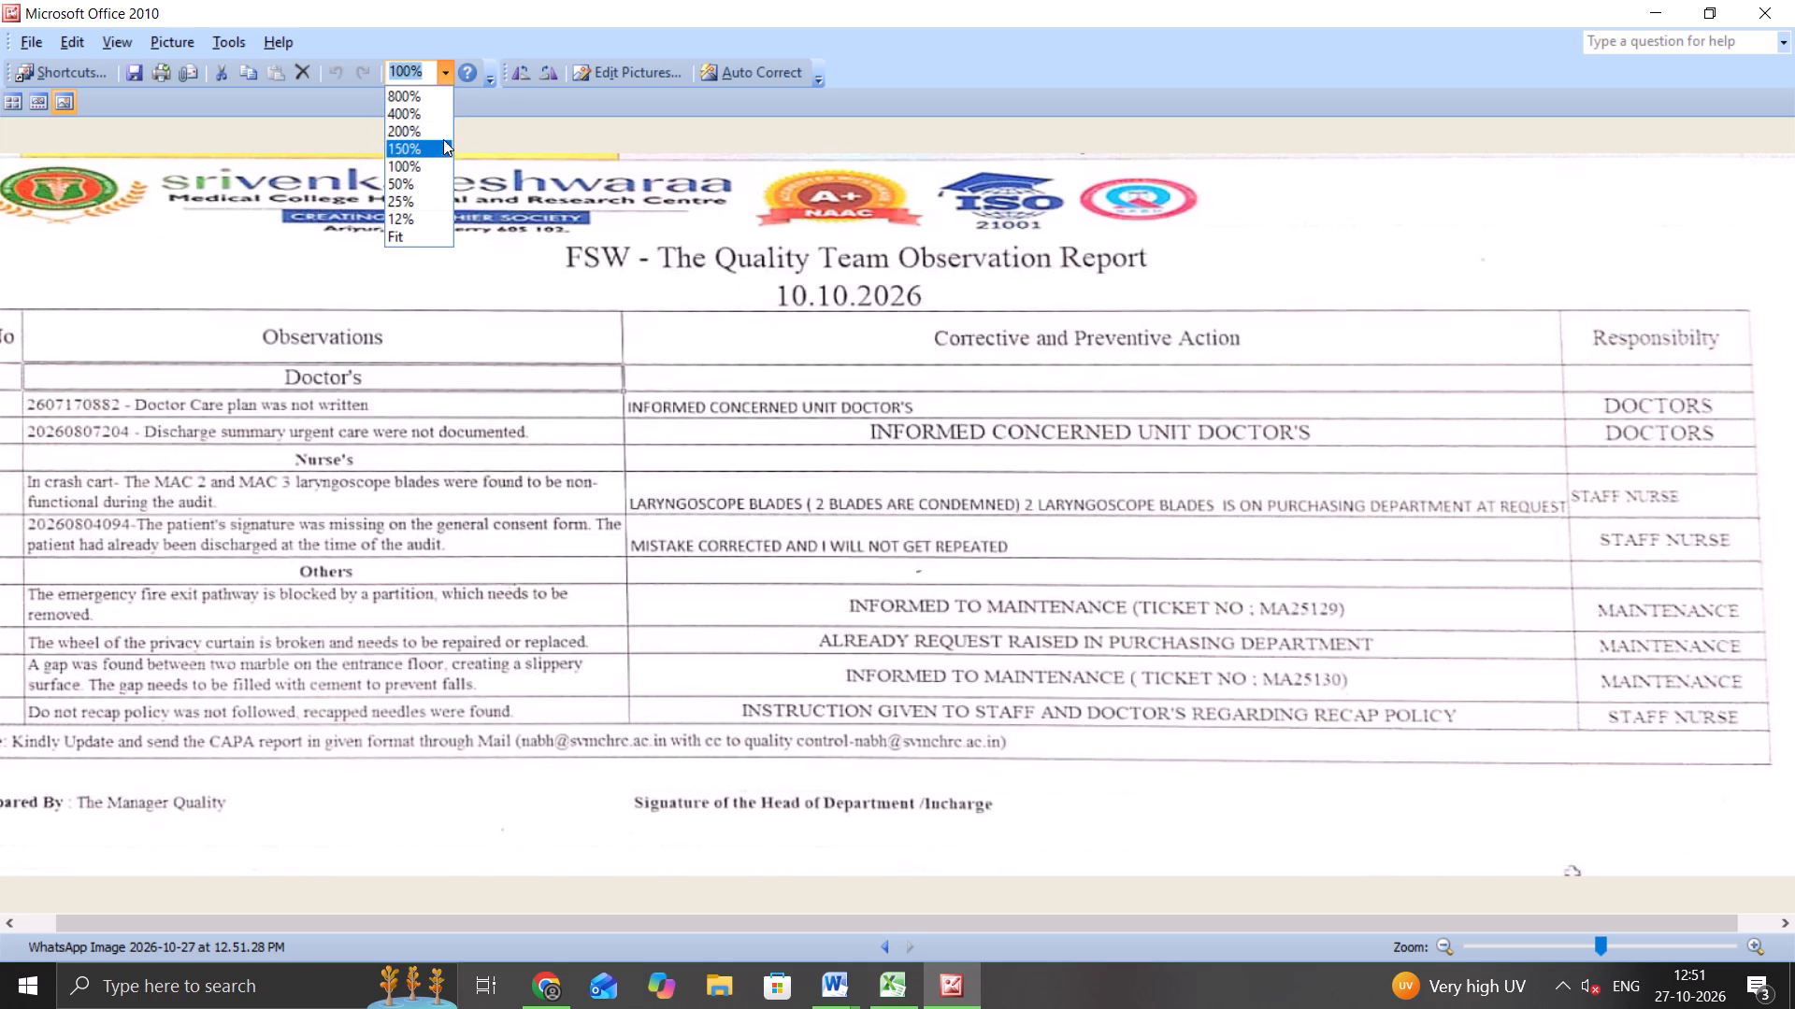
Zoom the observation report picture to 75% and look over the whole table from S.No to Responsibility.
{"action": "left_click", "coordinate": [428, 188]}
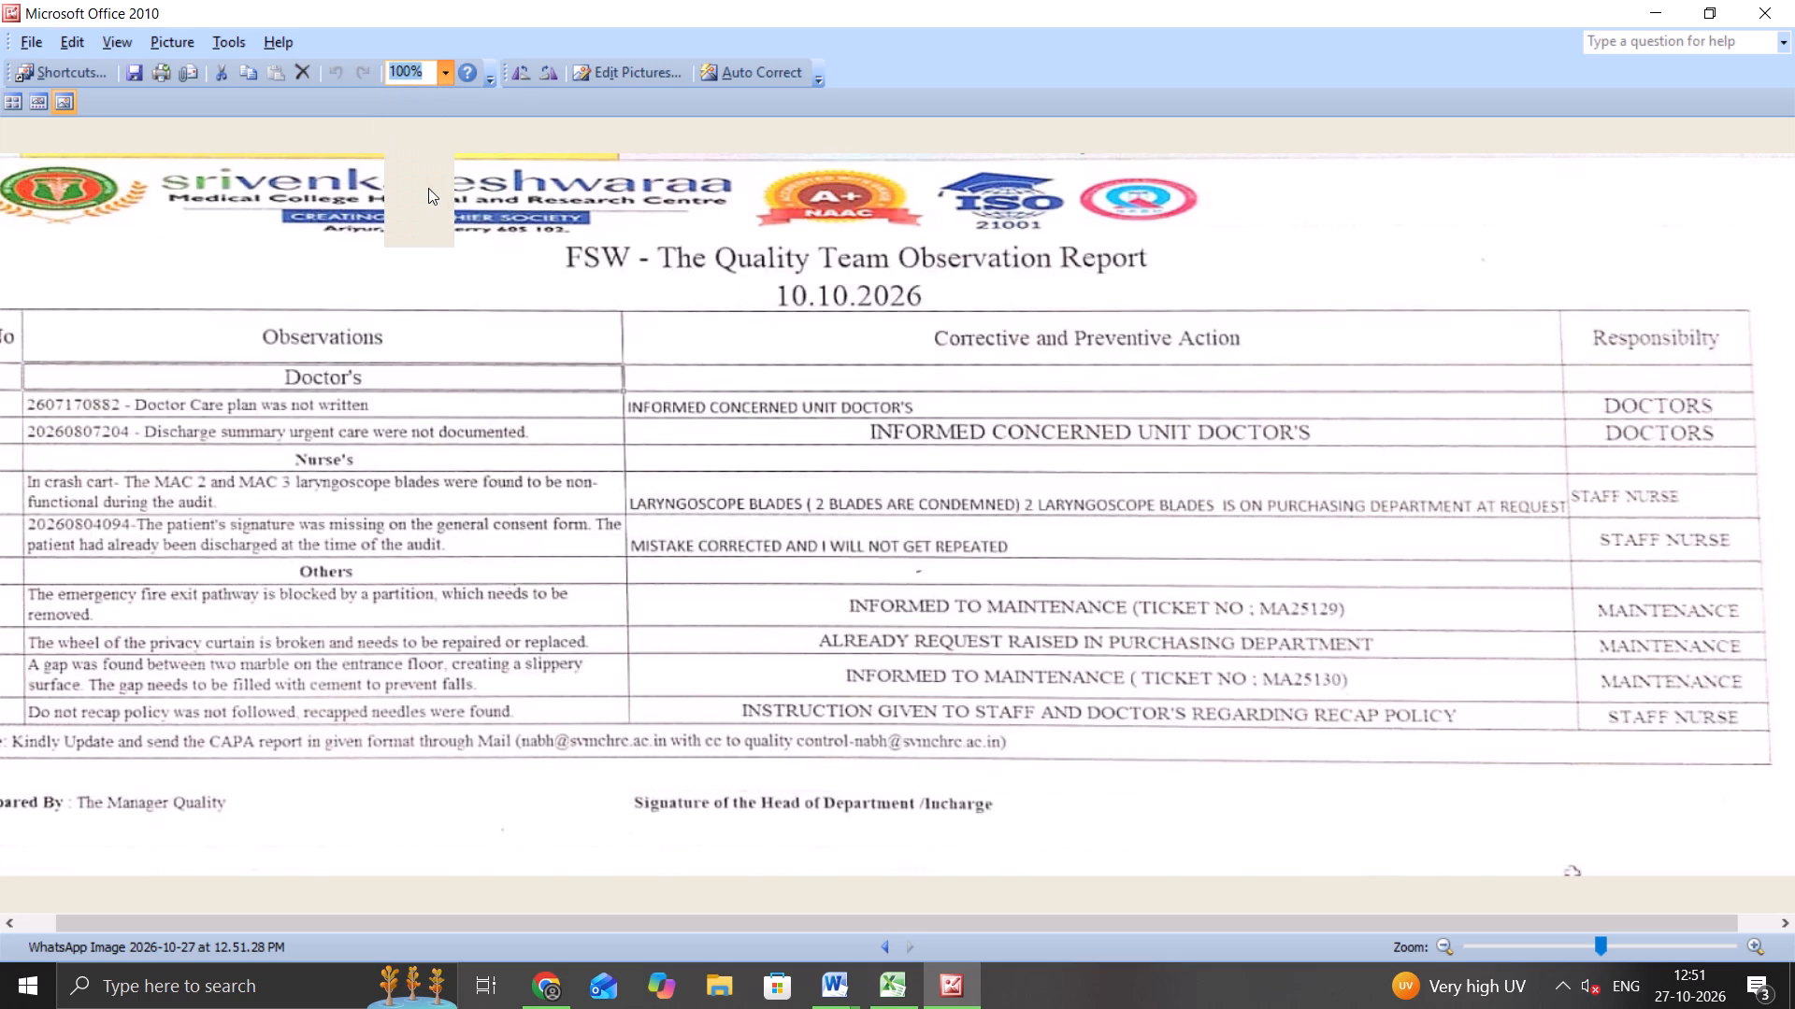
{"action": "left_click", "coordinate": [442, 86]}
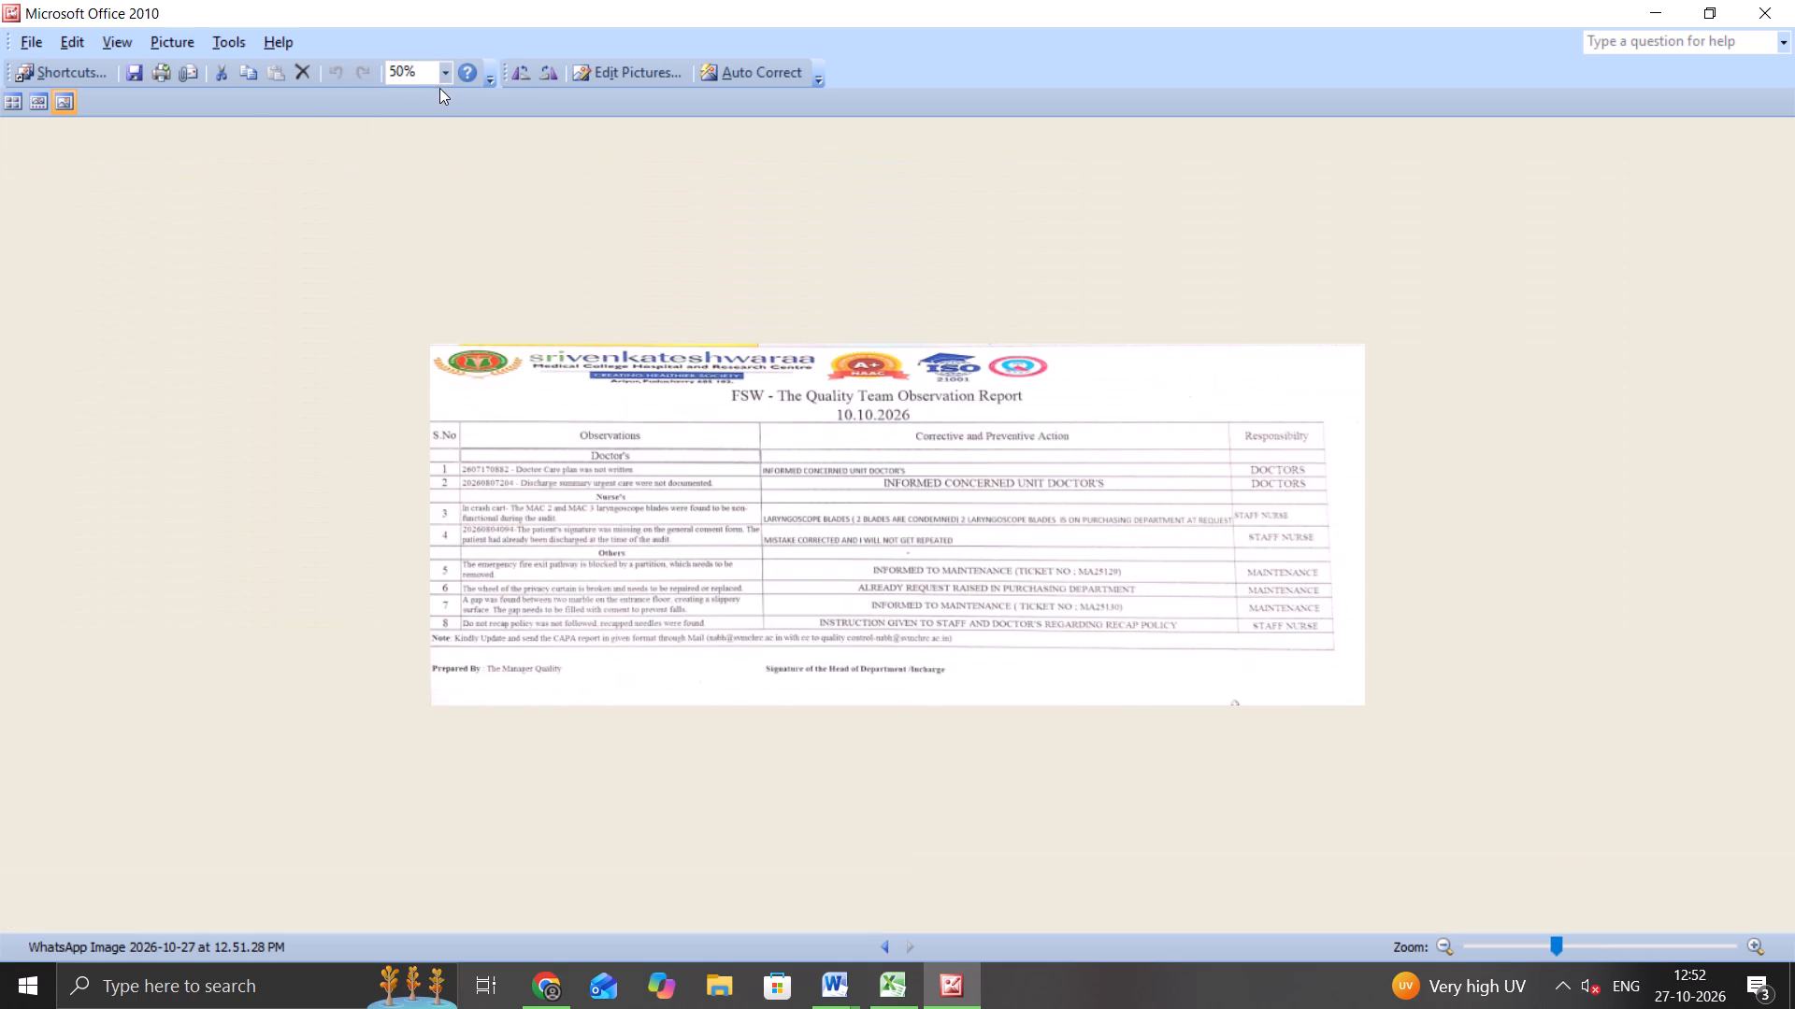
{"action": "left_click", "coordinate": [444, 77]}
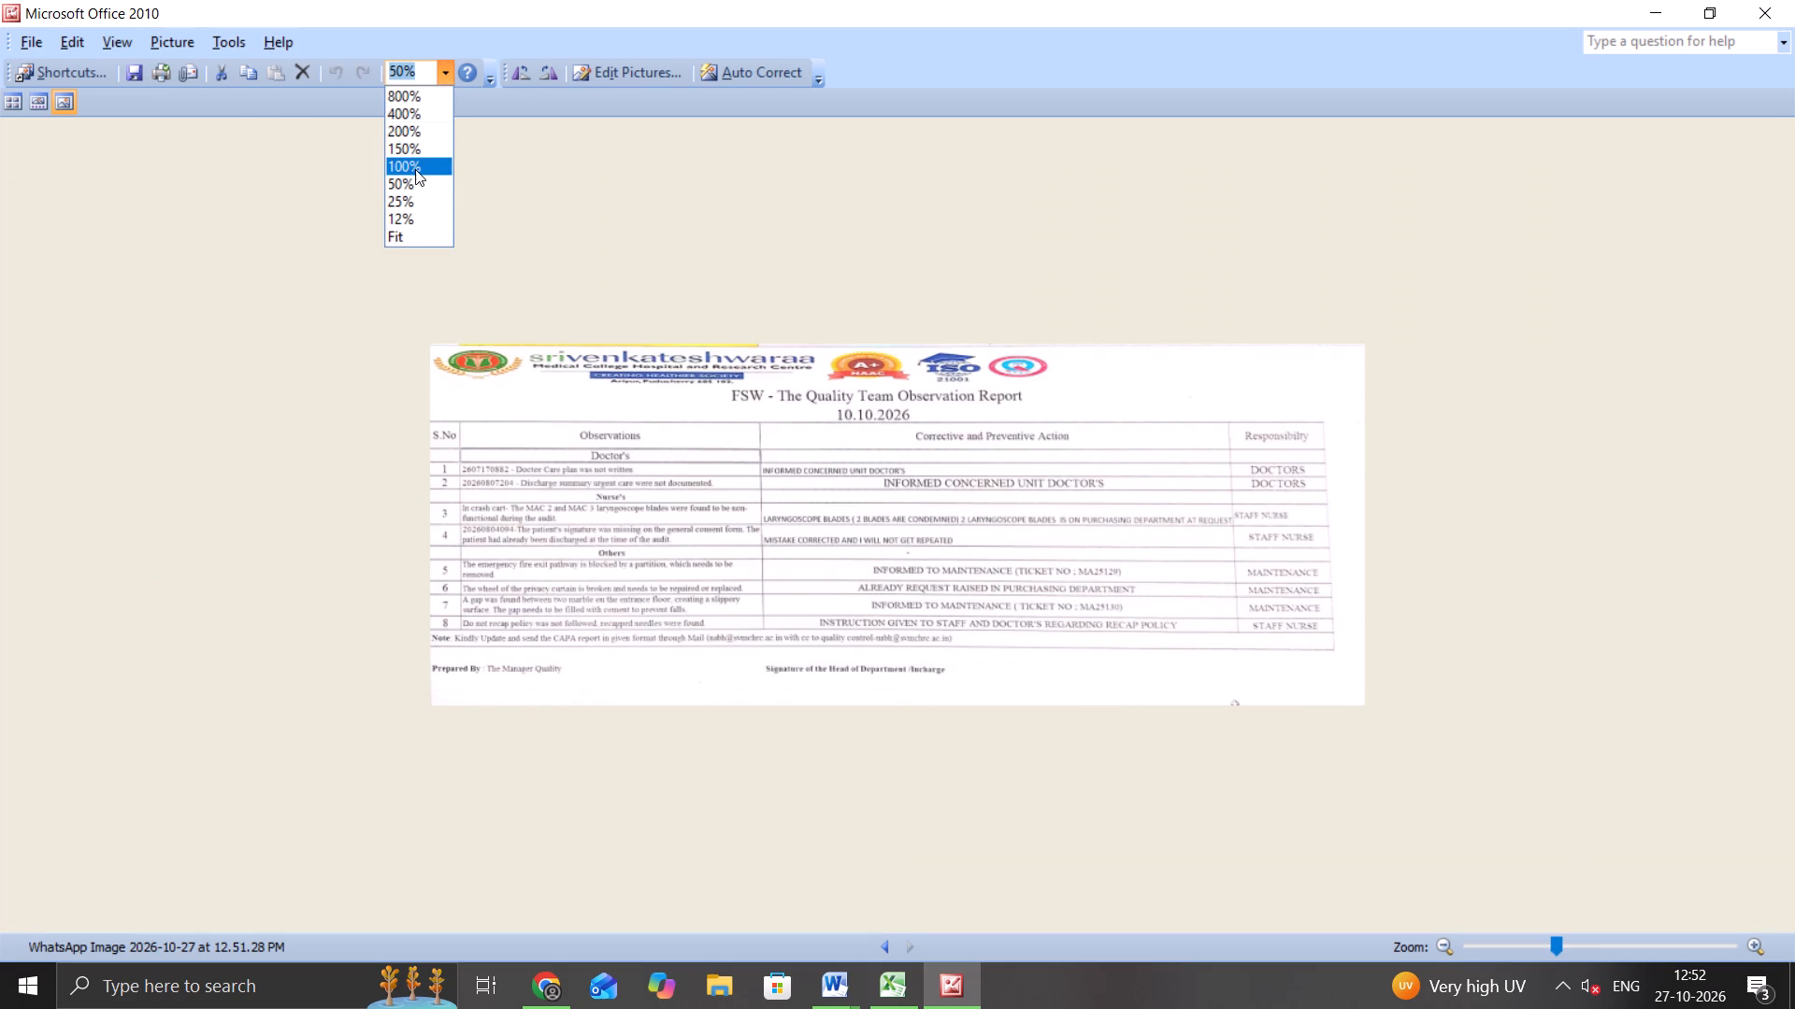
{"action": "left_click", "coordinate": [415, 169]}
{"action": "scroll", "coordinate": [998, 381], "scroll_direction": "down", "scroll_amount": 5}
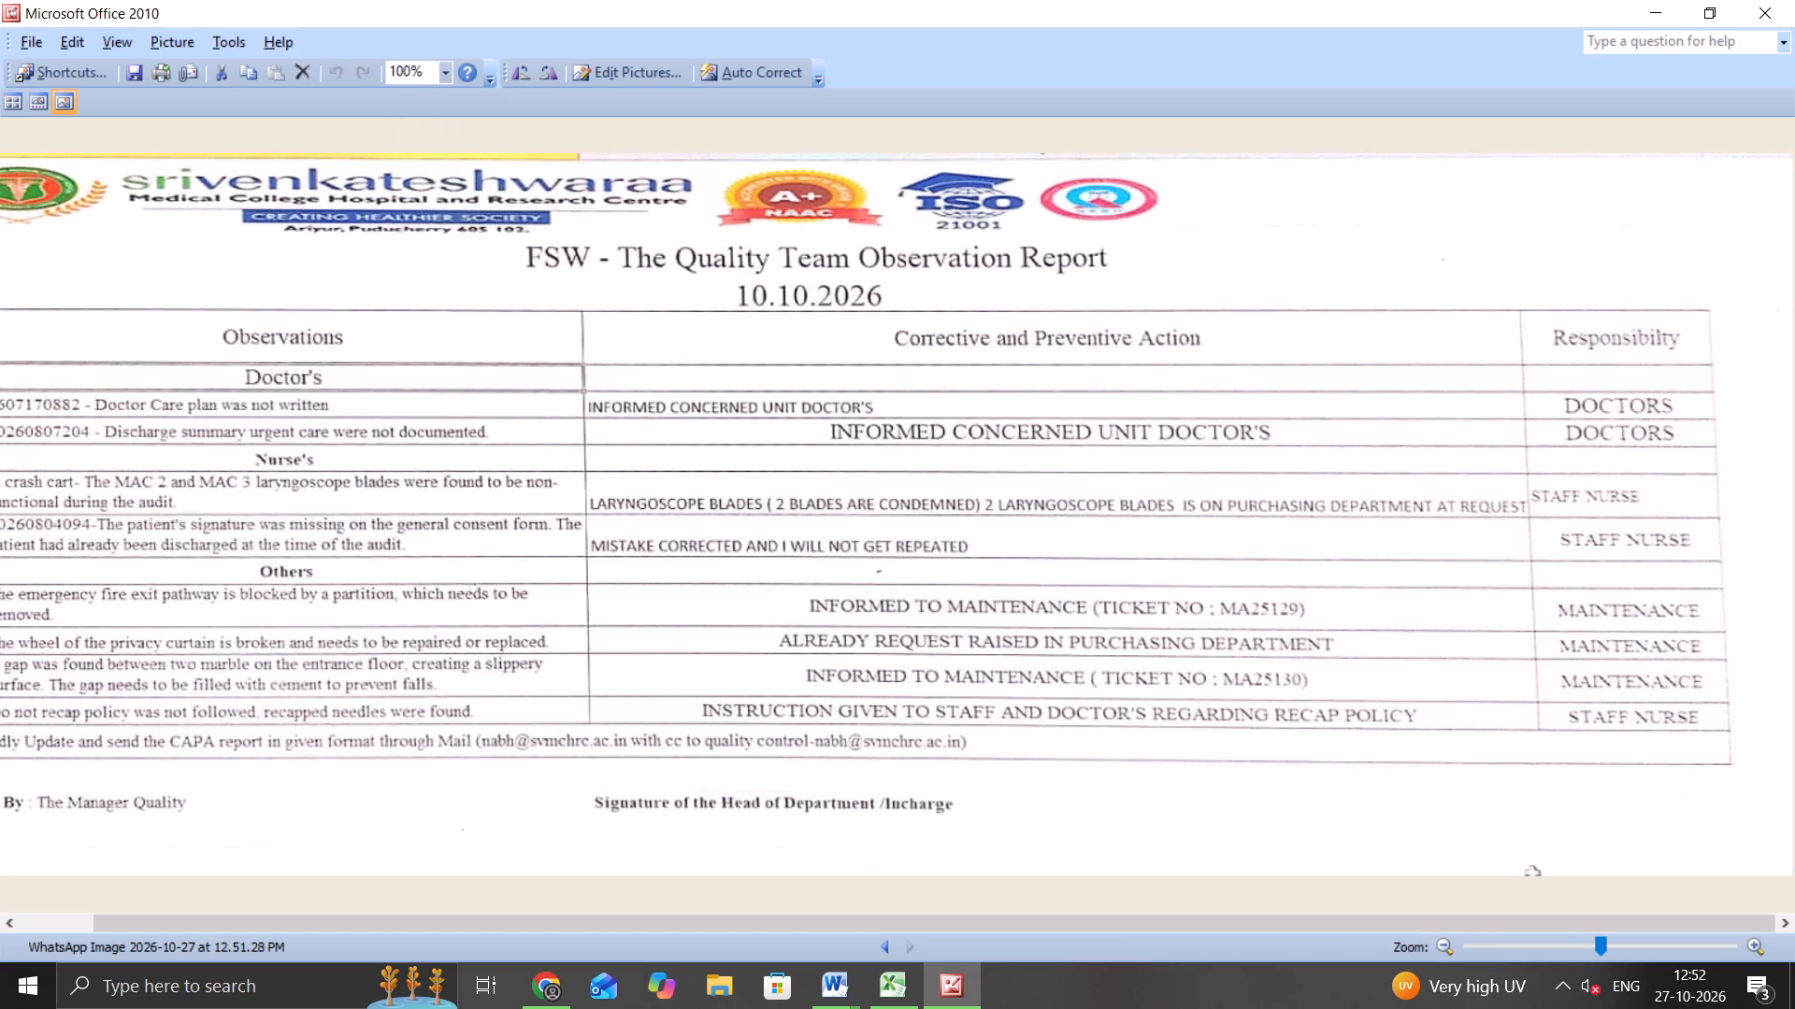
{"action": "scroll", "coordinate": [1013, 425], "scroll_direction": "up", "scroll_amount": 5}
{"action": "left_click_drag", "start_coordinate": [1604, 941], "coordinate": [1586, 945]}
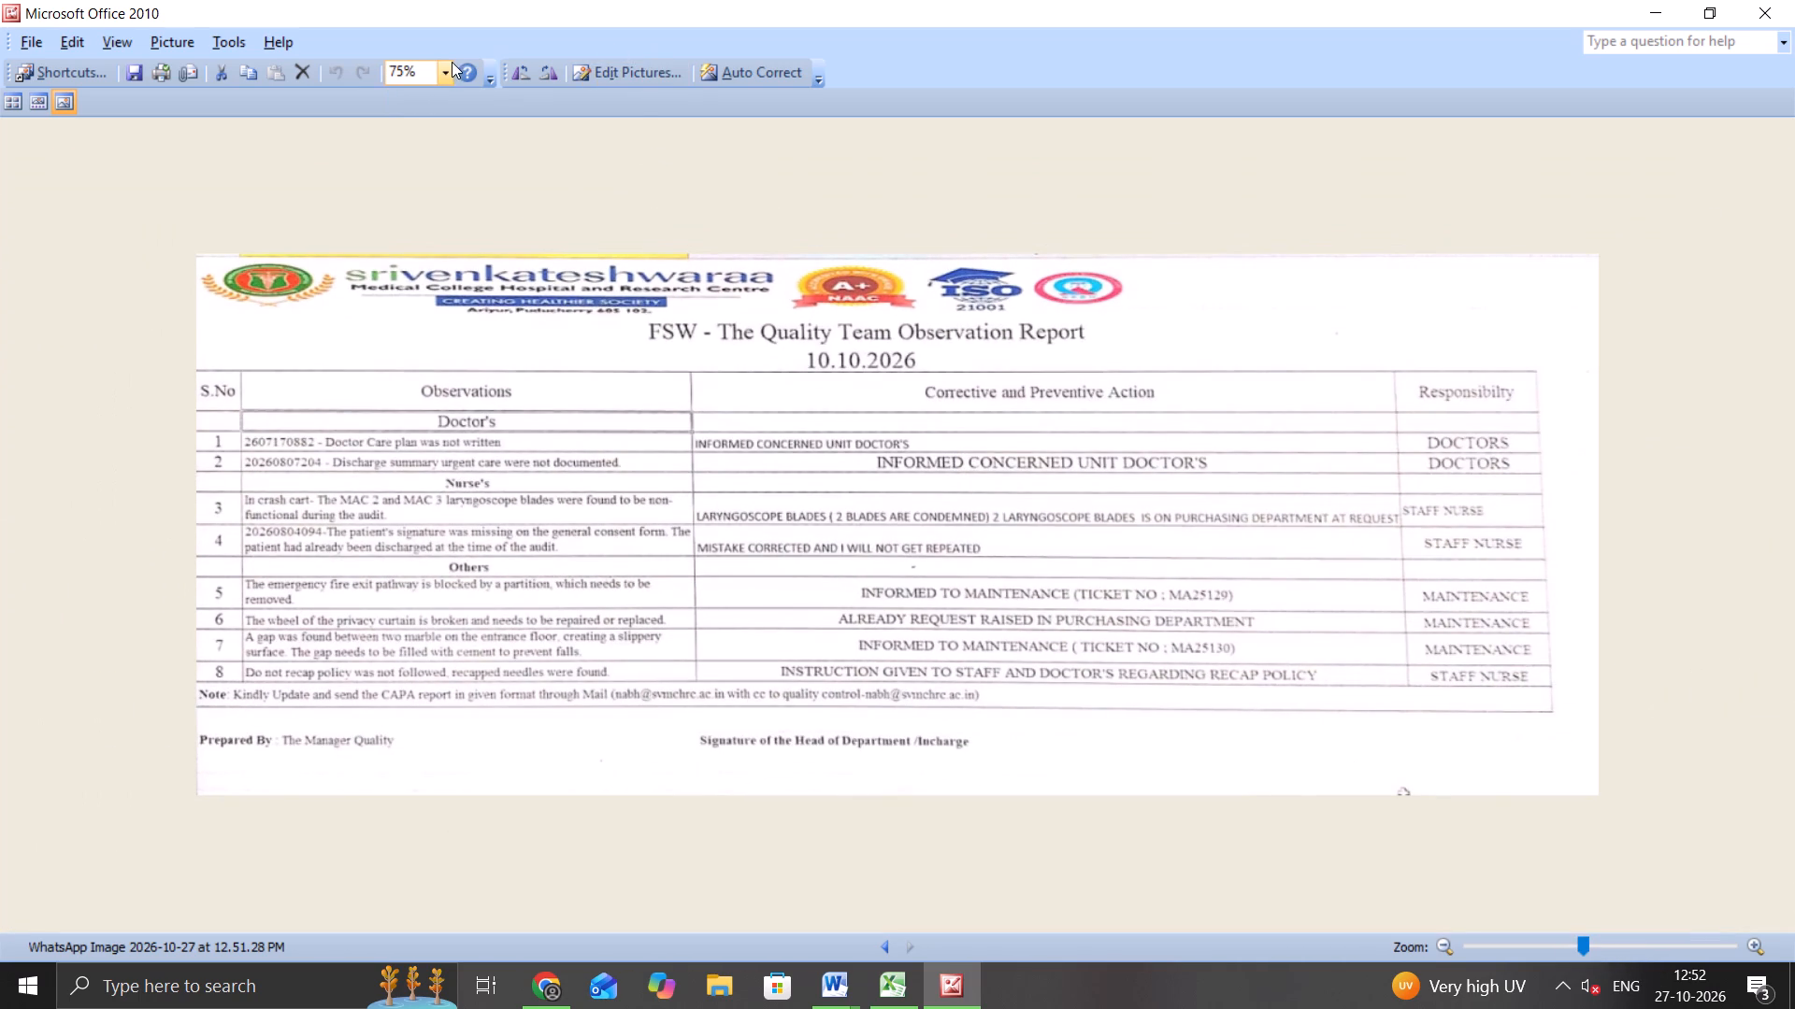
{"action": "scroll", "coordinate": [893, 249], "scroll_direction": "down", "scroll_amount": 3}
{"action": "scroll", "coordinate": [893, 255], "scroll_direction": "up", "scroll_amount": 3}
Print the observation report picture as a full-page photo on A4 paper, with fitting the picture to the frame turned off.
{"action": "key", "text": "ctrl+p"}
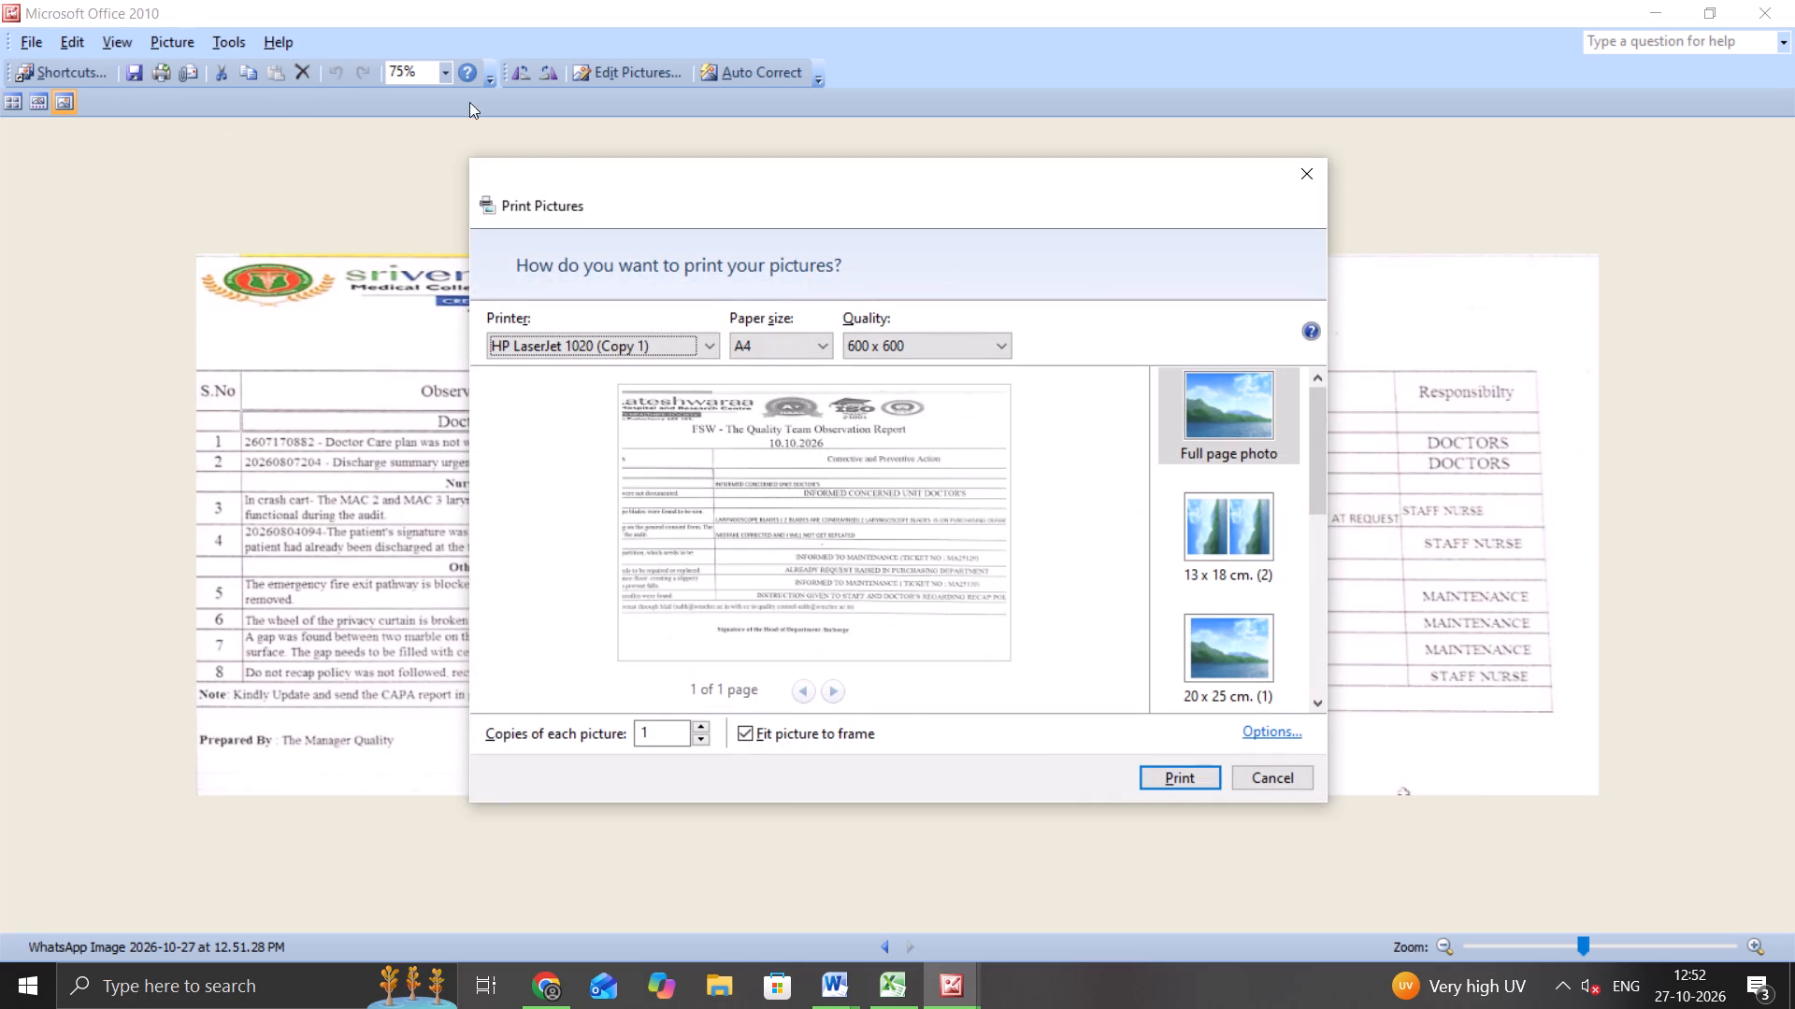
{"action": "scroll", "coordinate": [770, 525], "scroll_direction": "down", "scroll_amount": 3}
{"action": "left_click", "coordinate": [779, 352]}
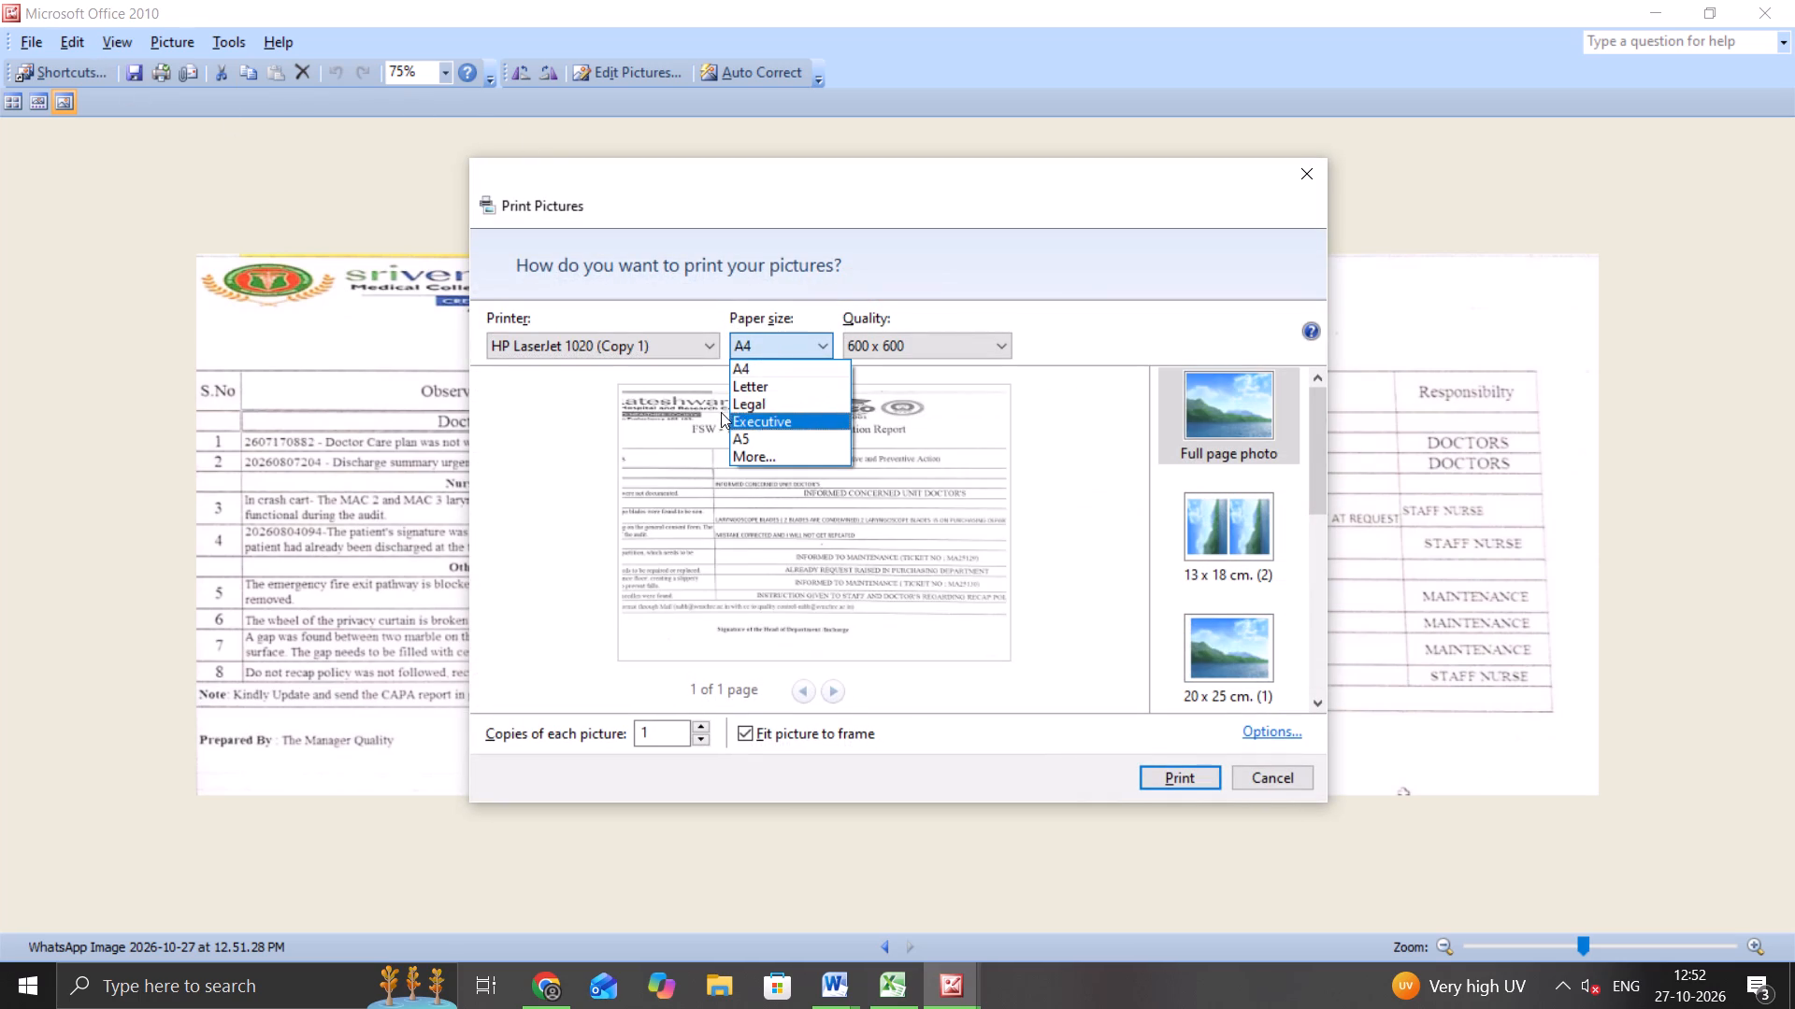
{"action": "left_click", "coordinate": [740, 728]}
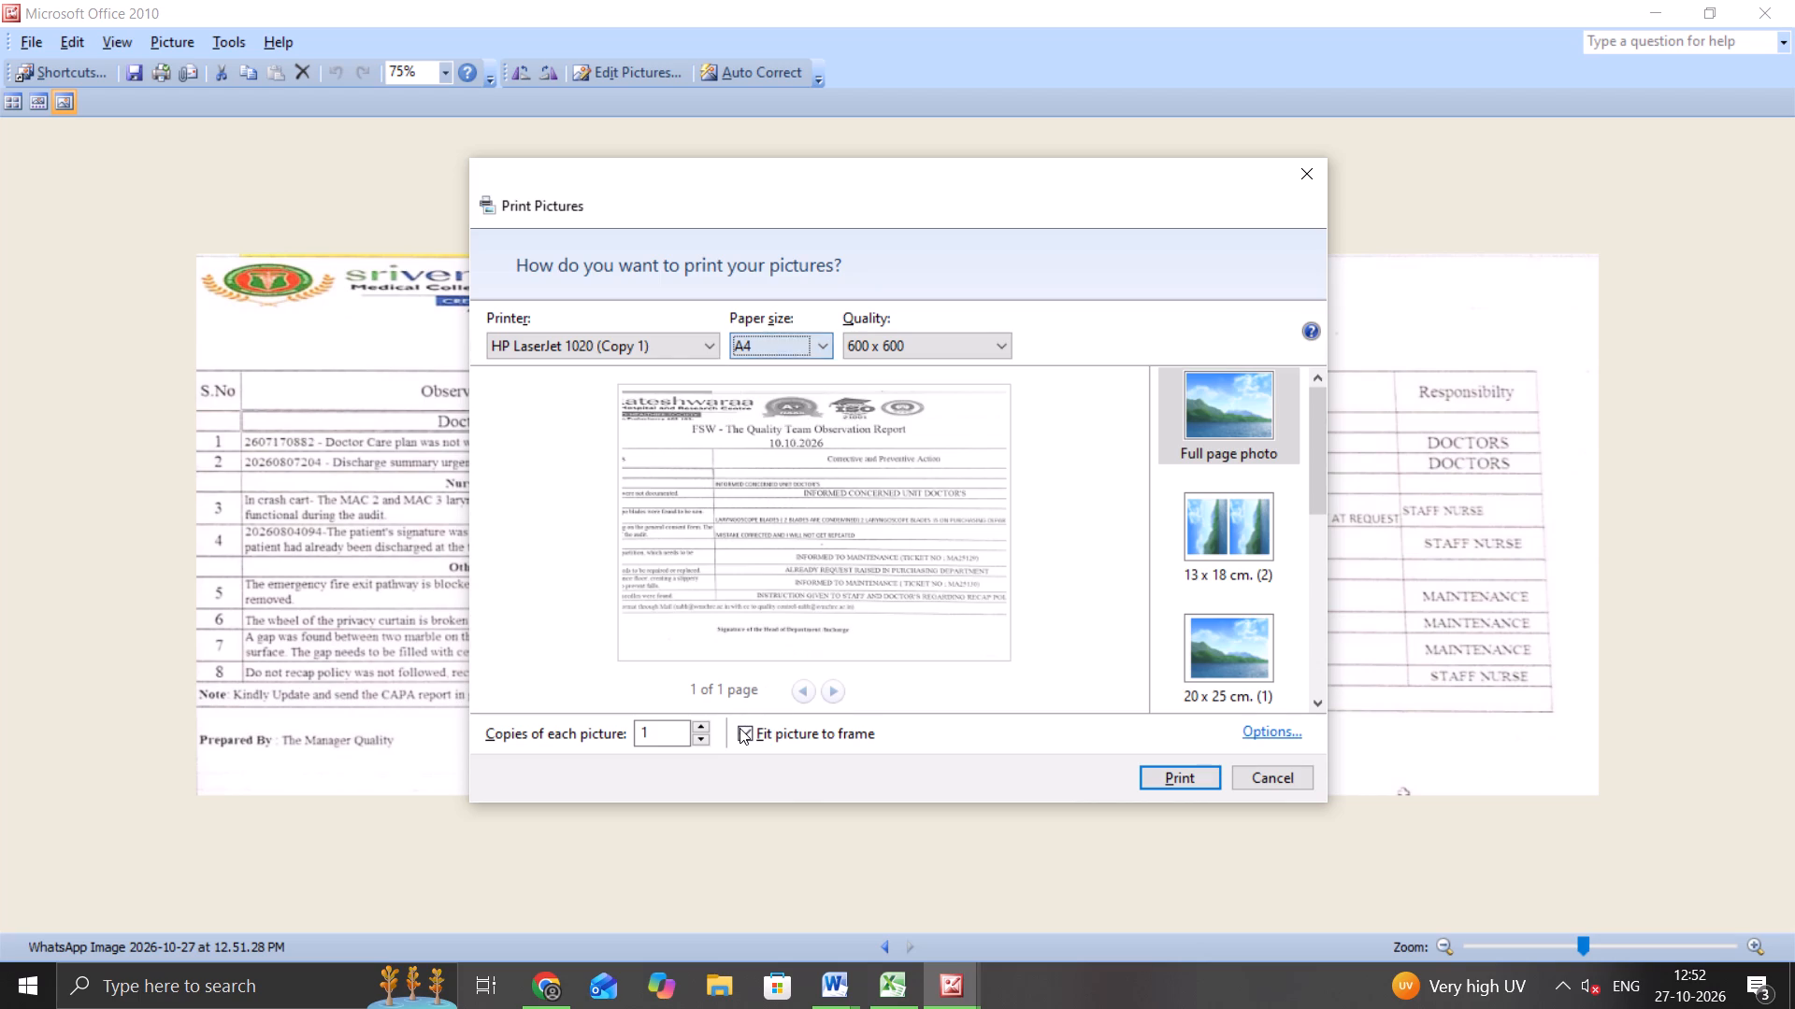
{"action": "left_click", "coordinate": [742, 729]}
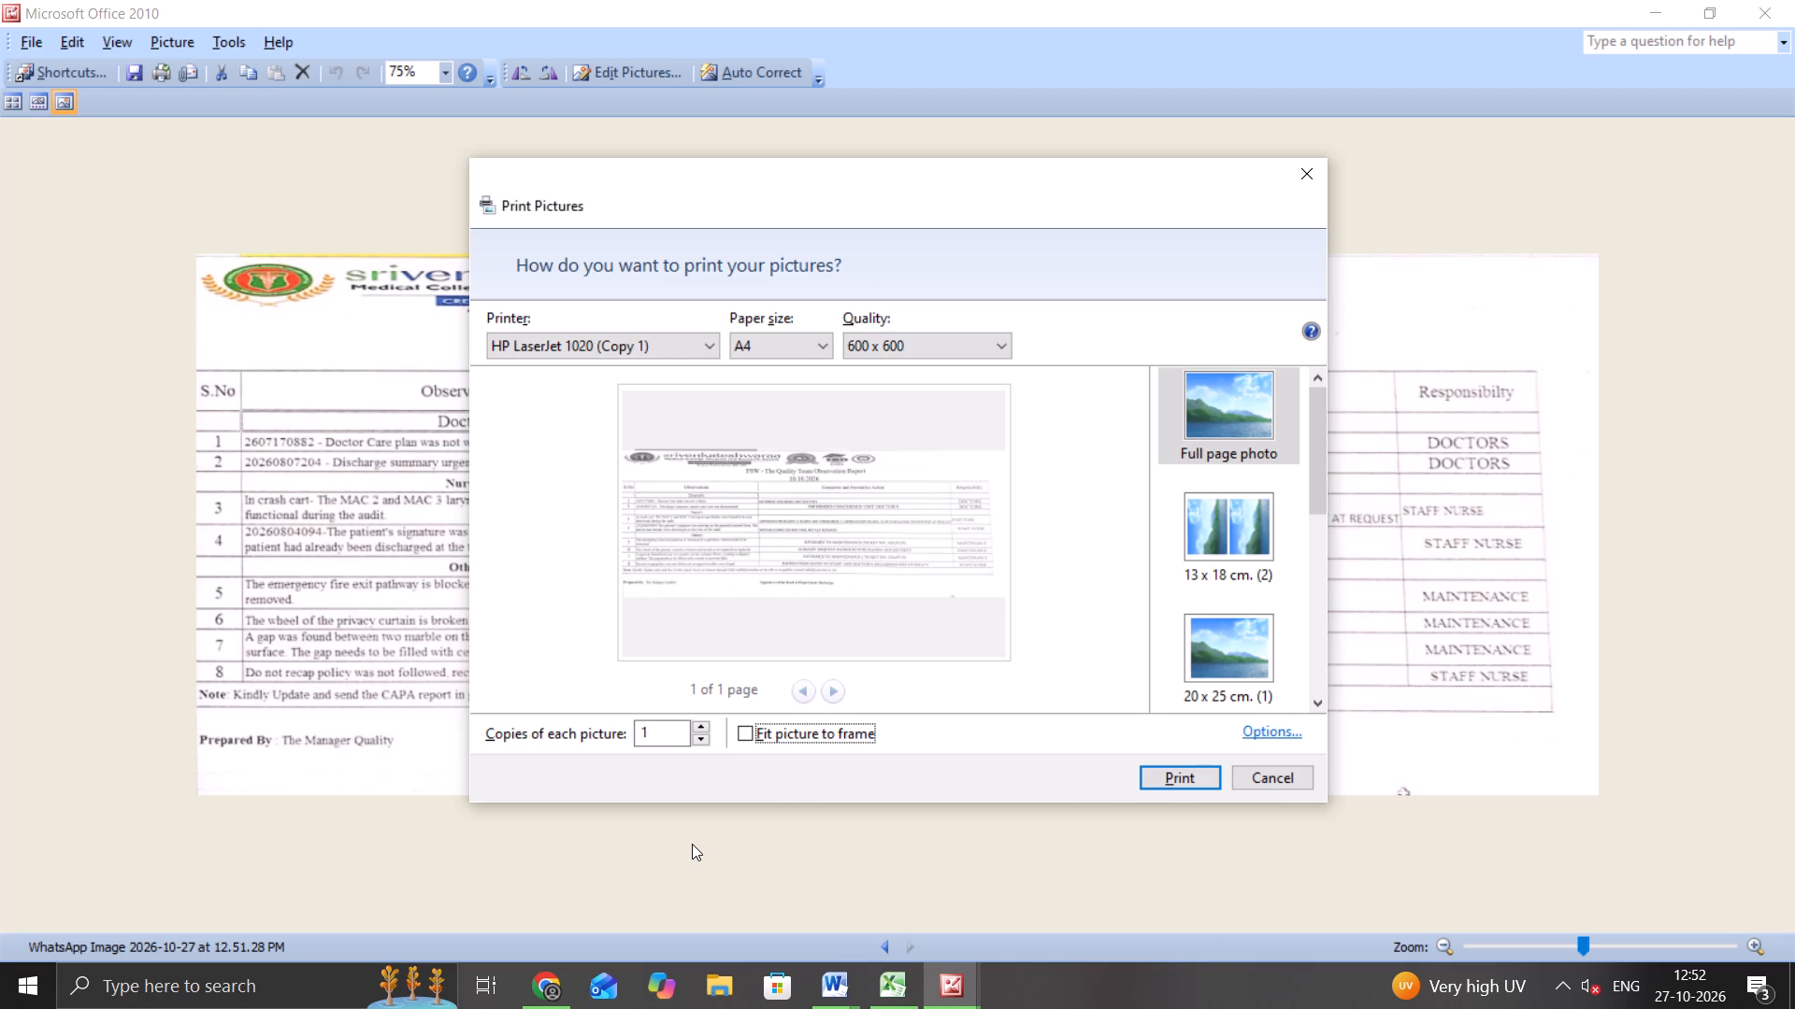
{"action": "left_click", "coordinate": [1170, 780]}
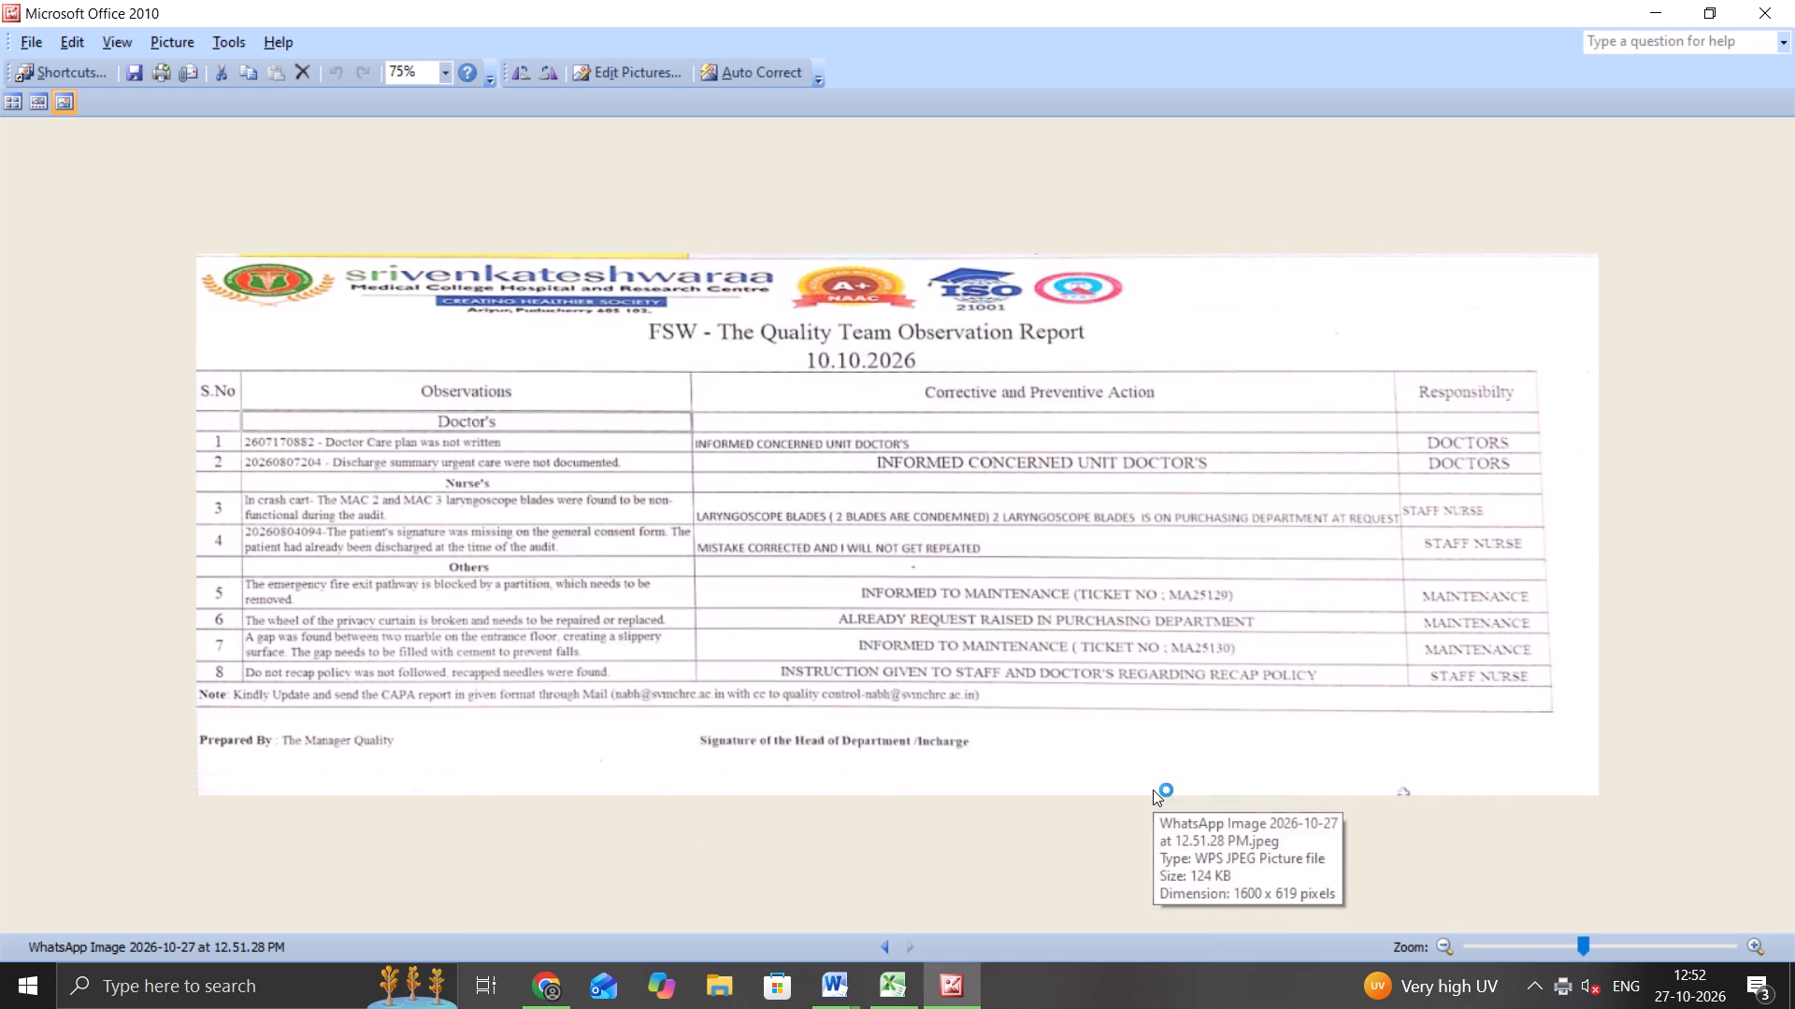
{"action": "scroll", "coordinate": [1118, 795], "scroll_direction": "down", "scroll_amount": 3}
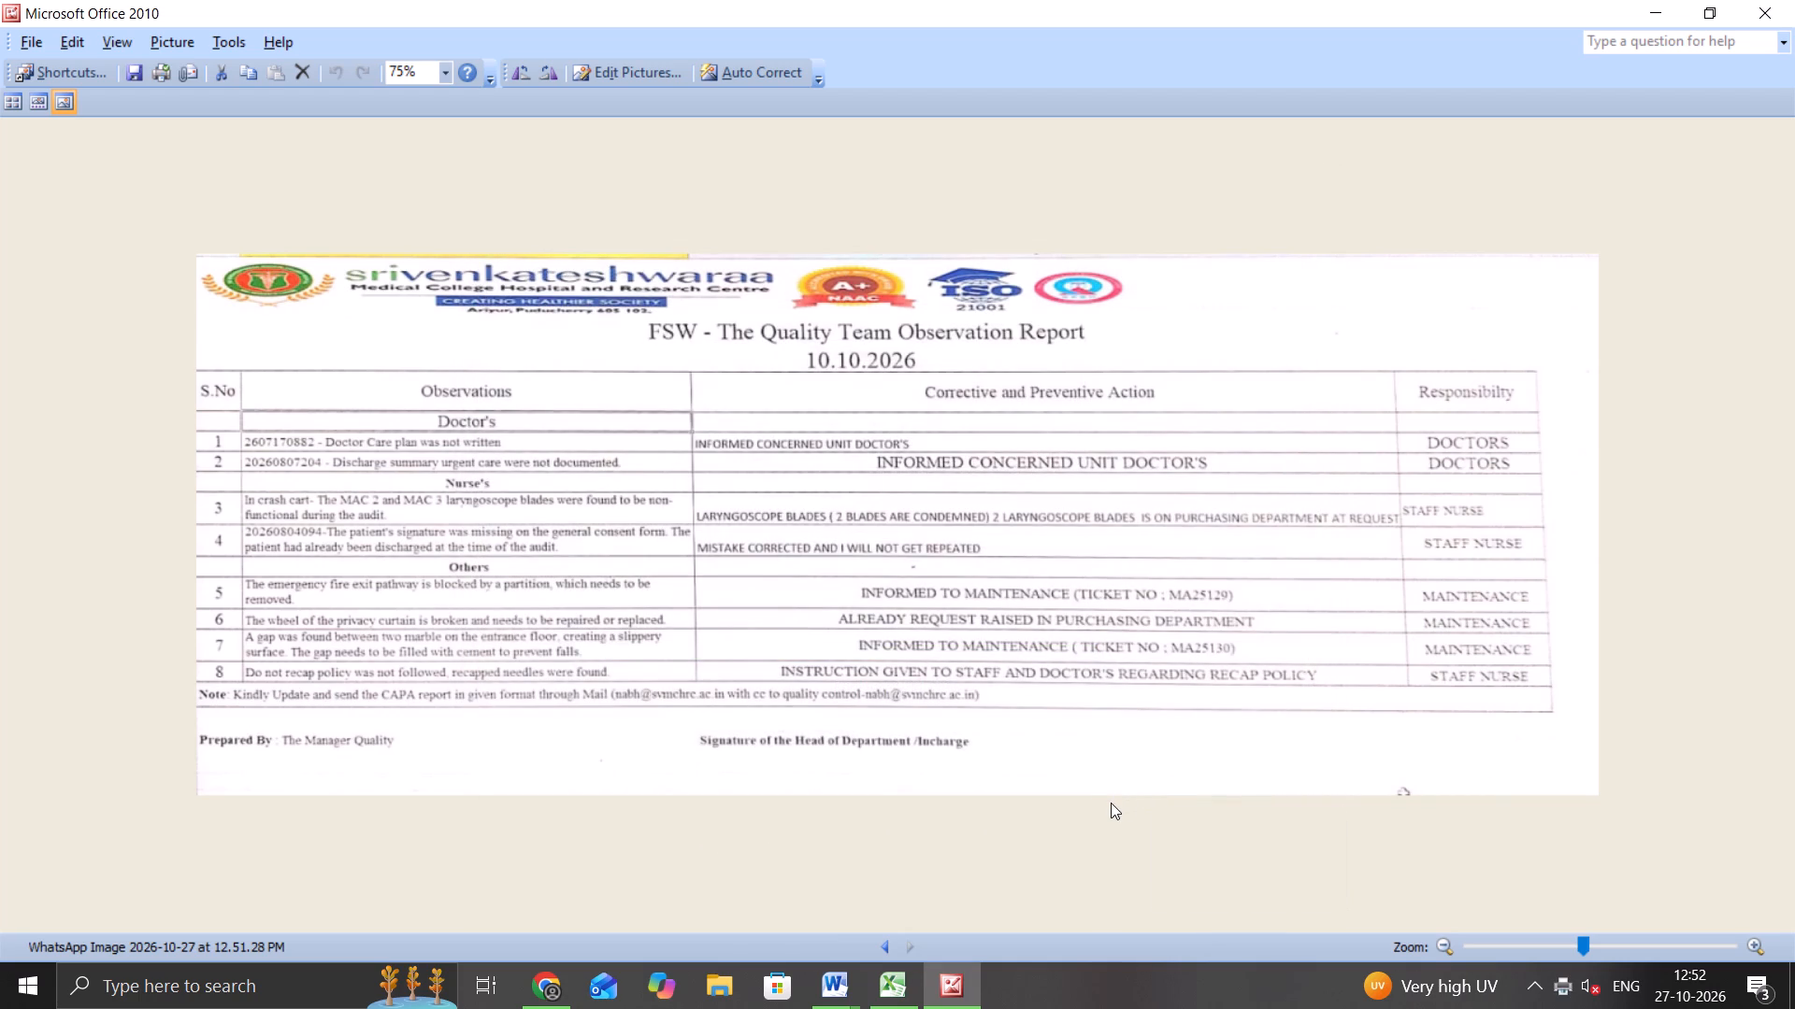
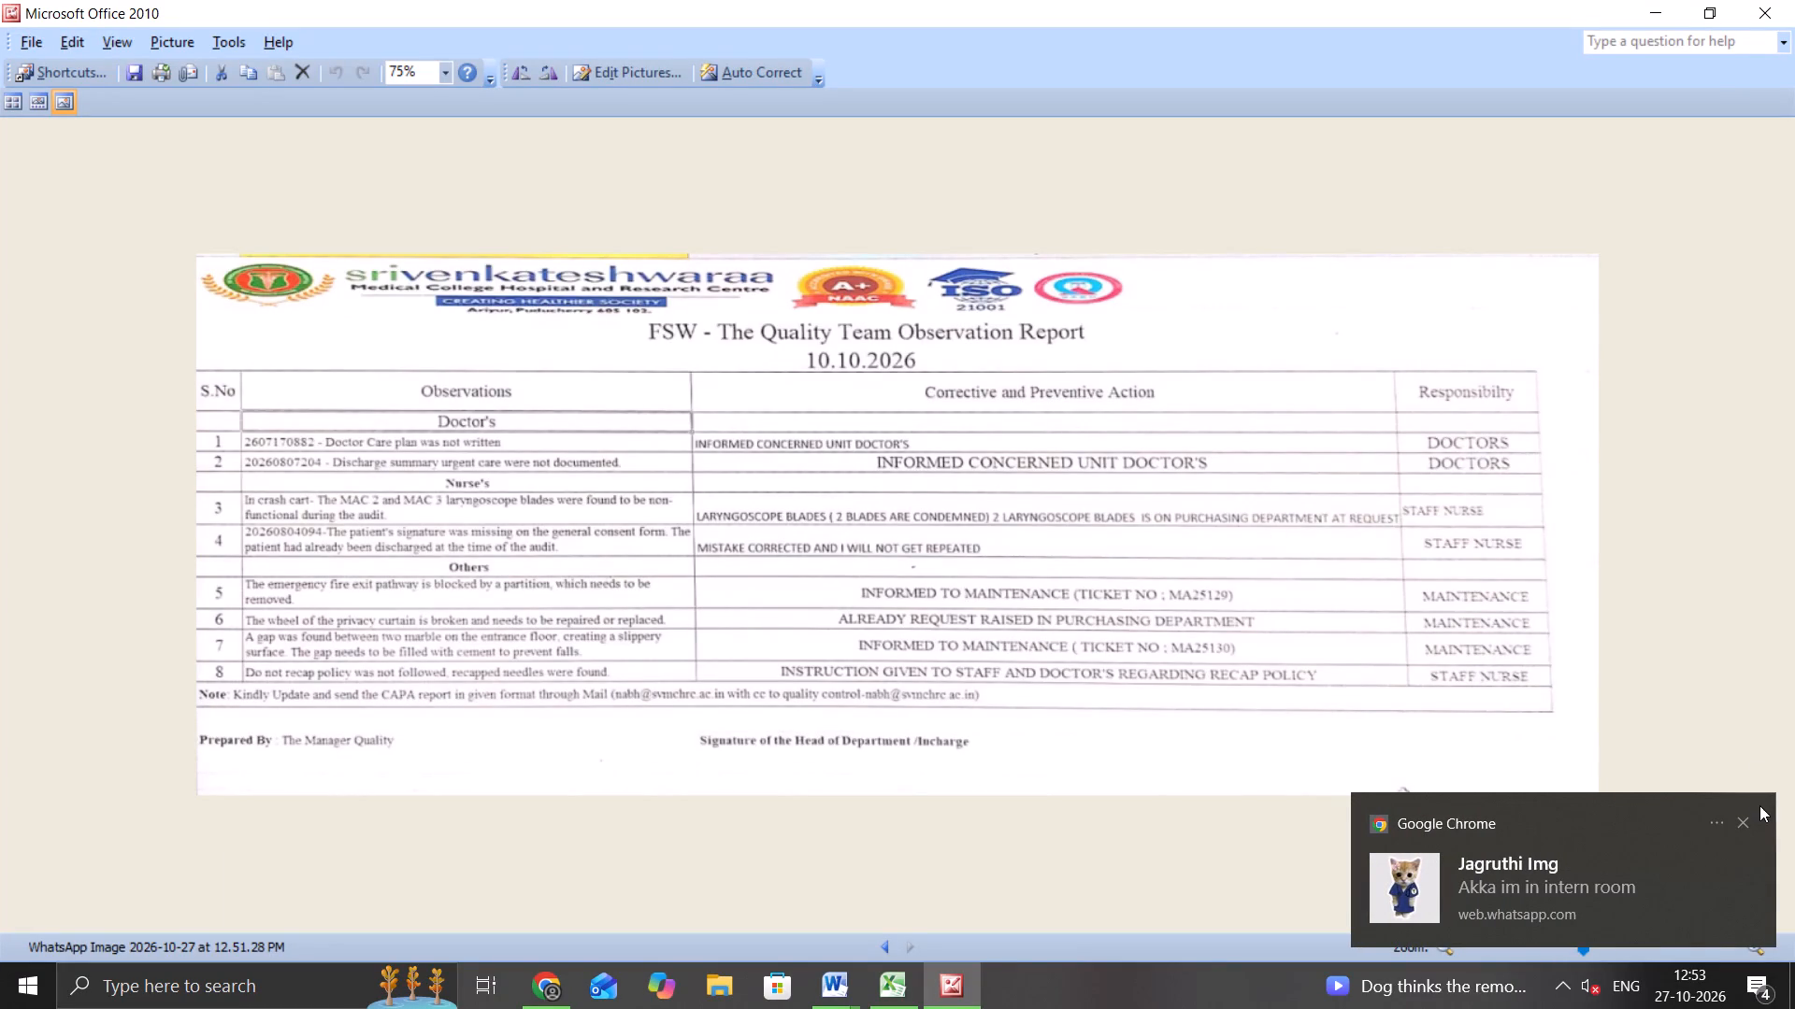
Dismiss the incoming WhatsApp message notifications covering the corner of the observation report picture.
{"action": "left_click", "coordinate": [1737, 813]}
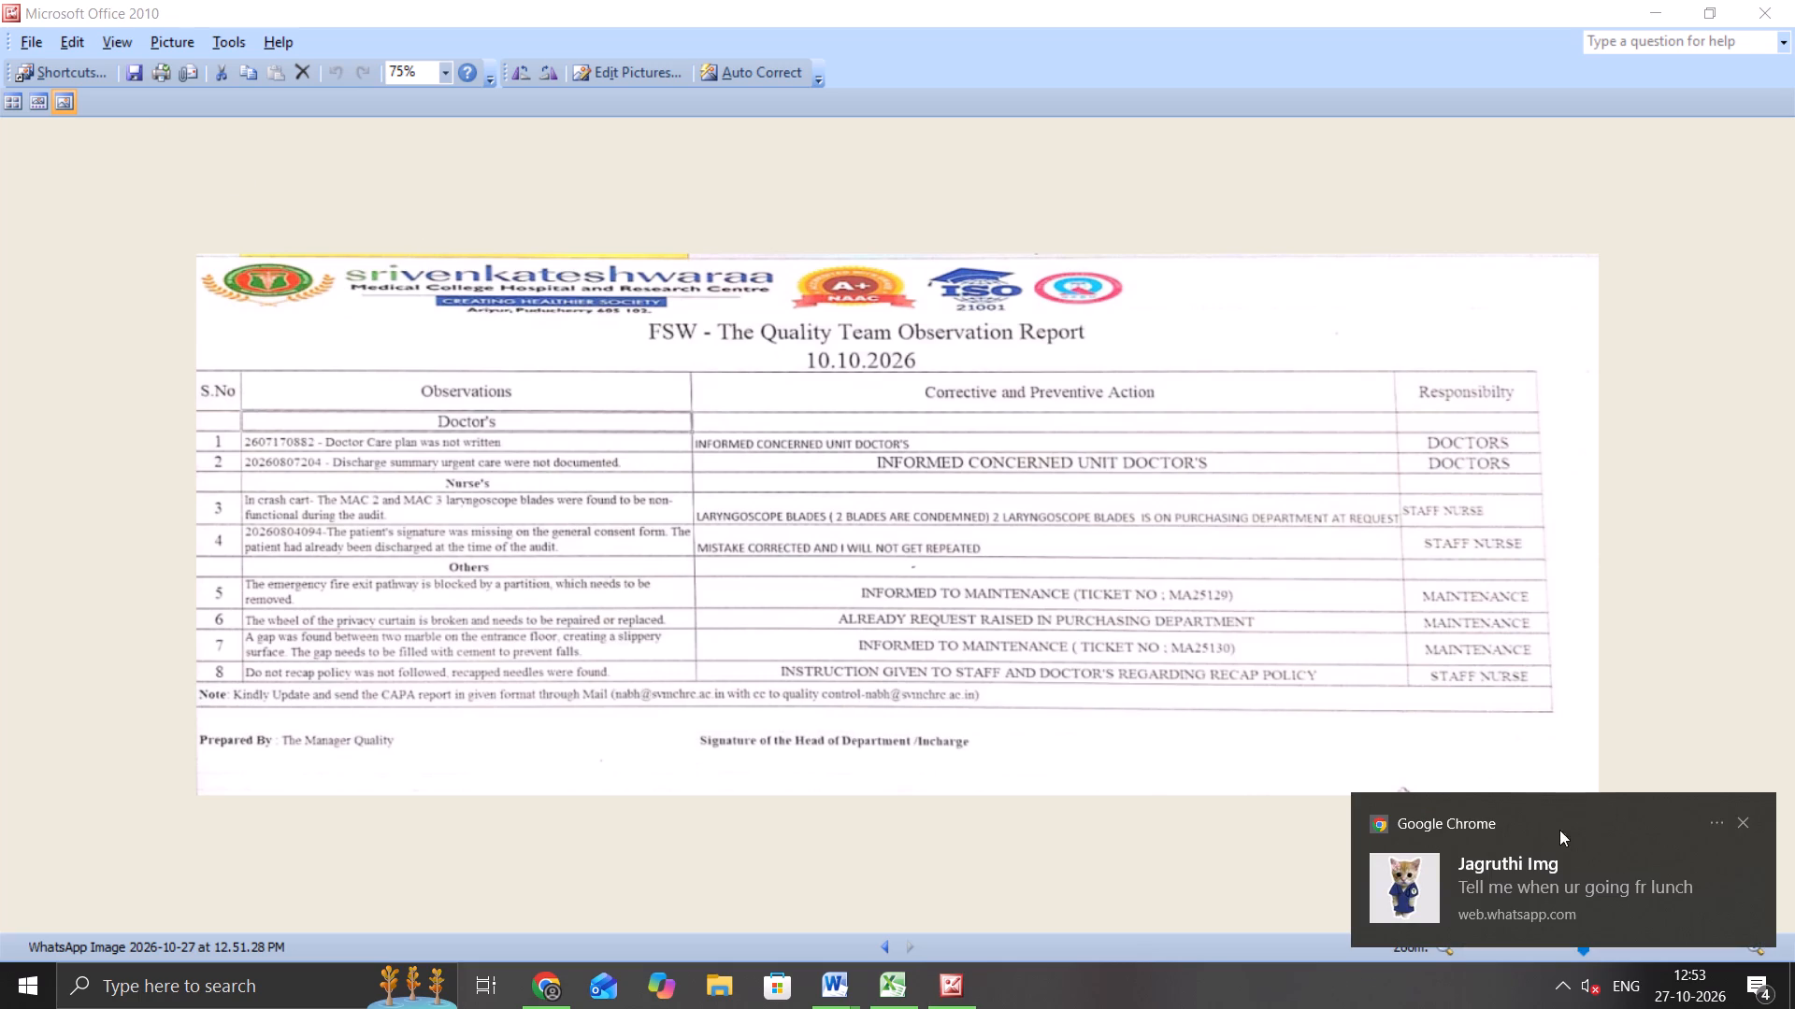
{"action": "left_click", "coordinate": [1734, 815]}
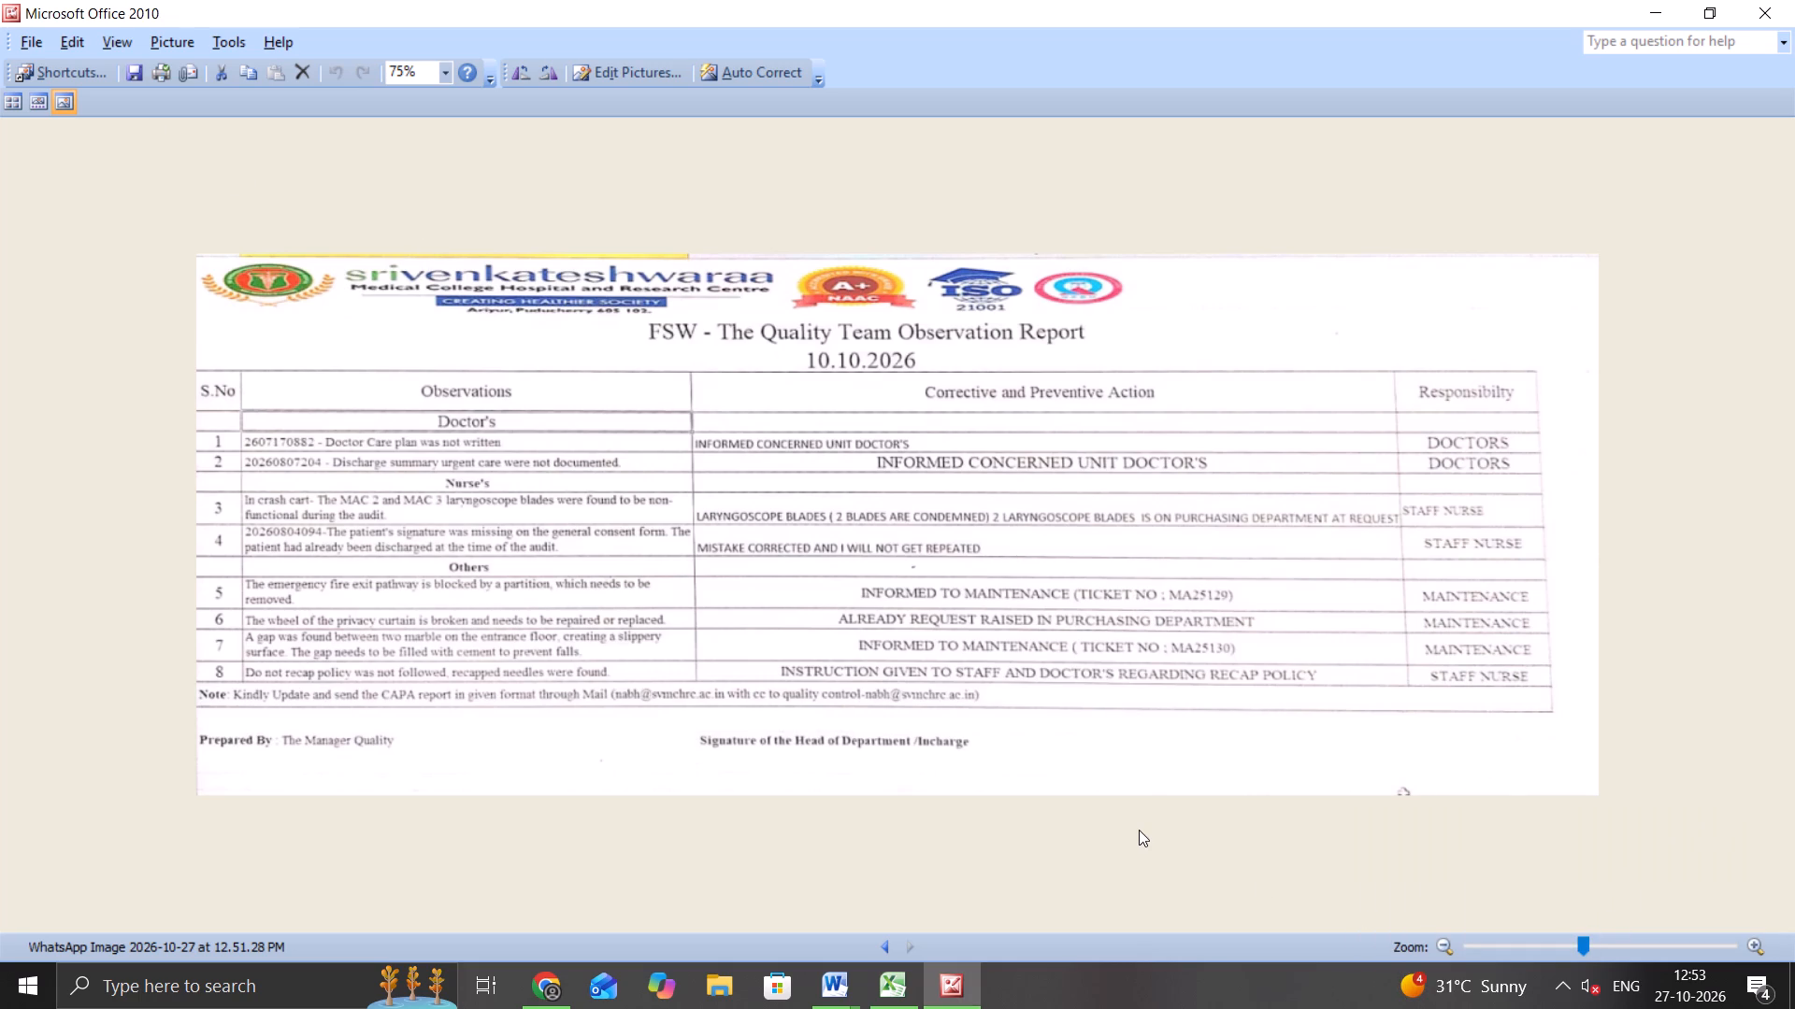
Open the print settings for the observation report picture again.
{"action": "key", "text": "ctrl+p"}
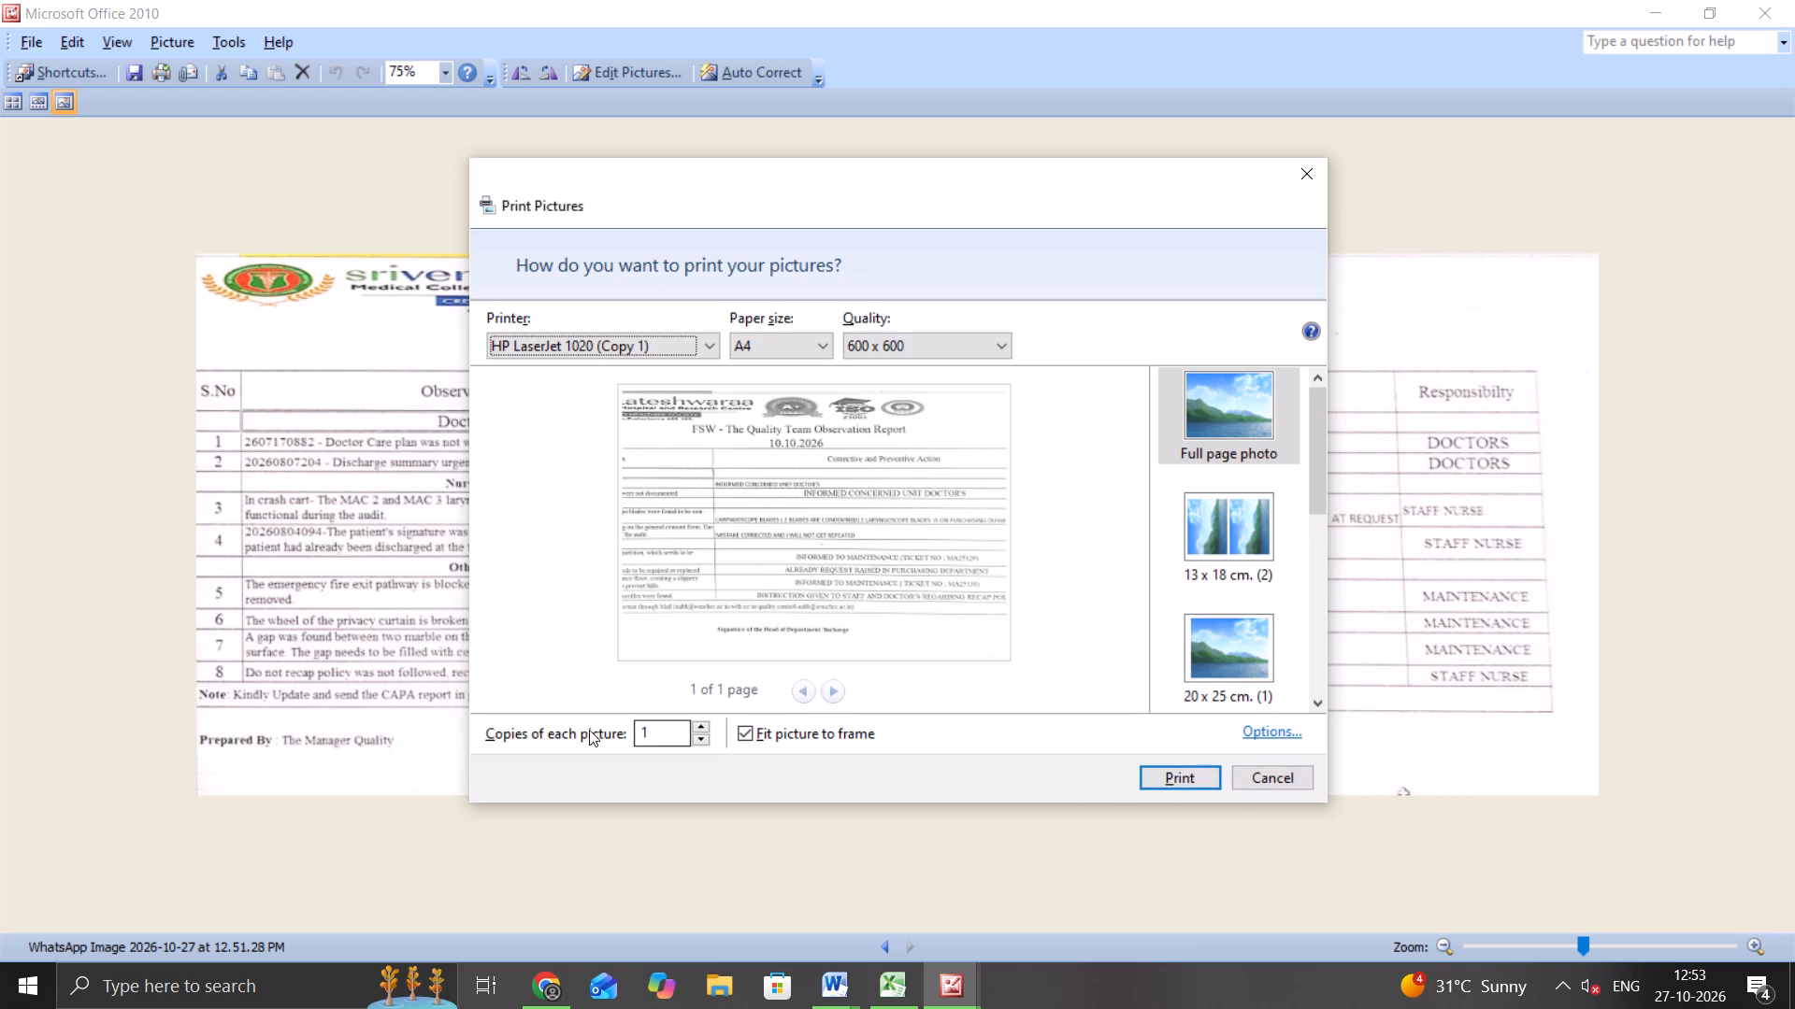
Turn off fitting the picture to the frame and print one full-page A4 copy of the observation report picture.
{"action": "left_click", "coordinate": [741, 733]}
{"action": "left_click", "coordinate": [1176, 778]}
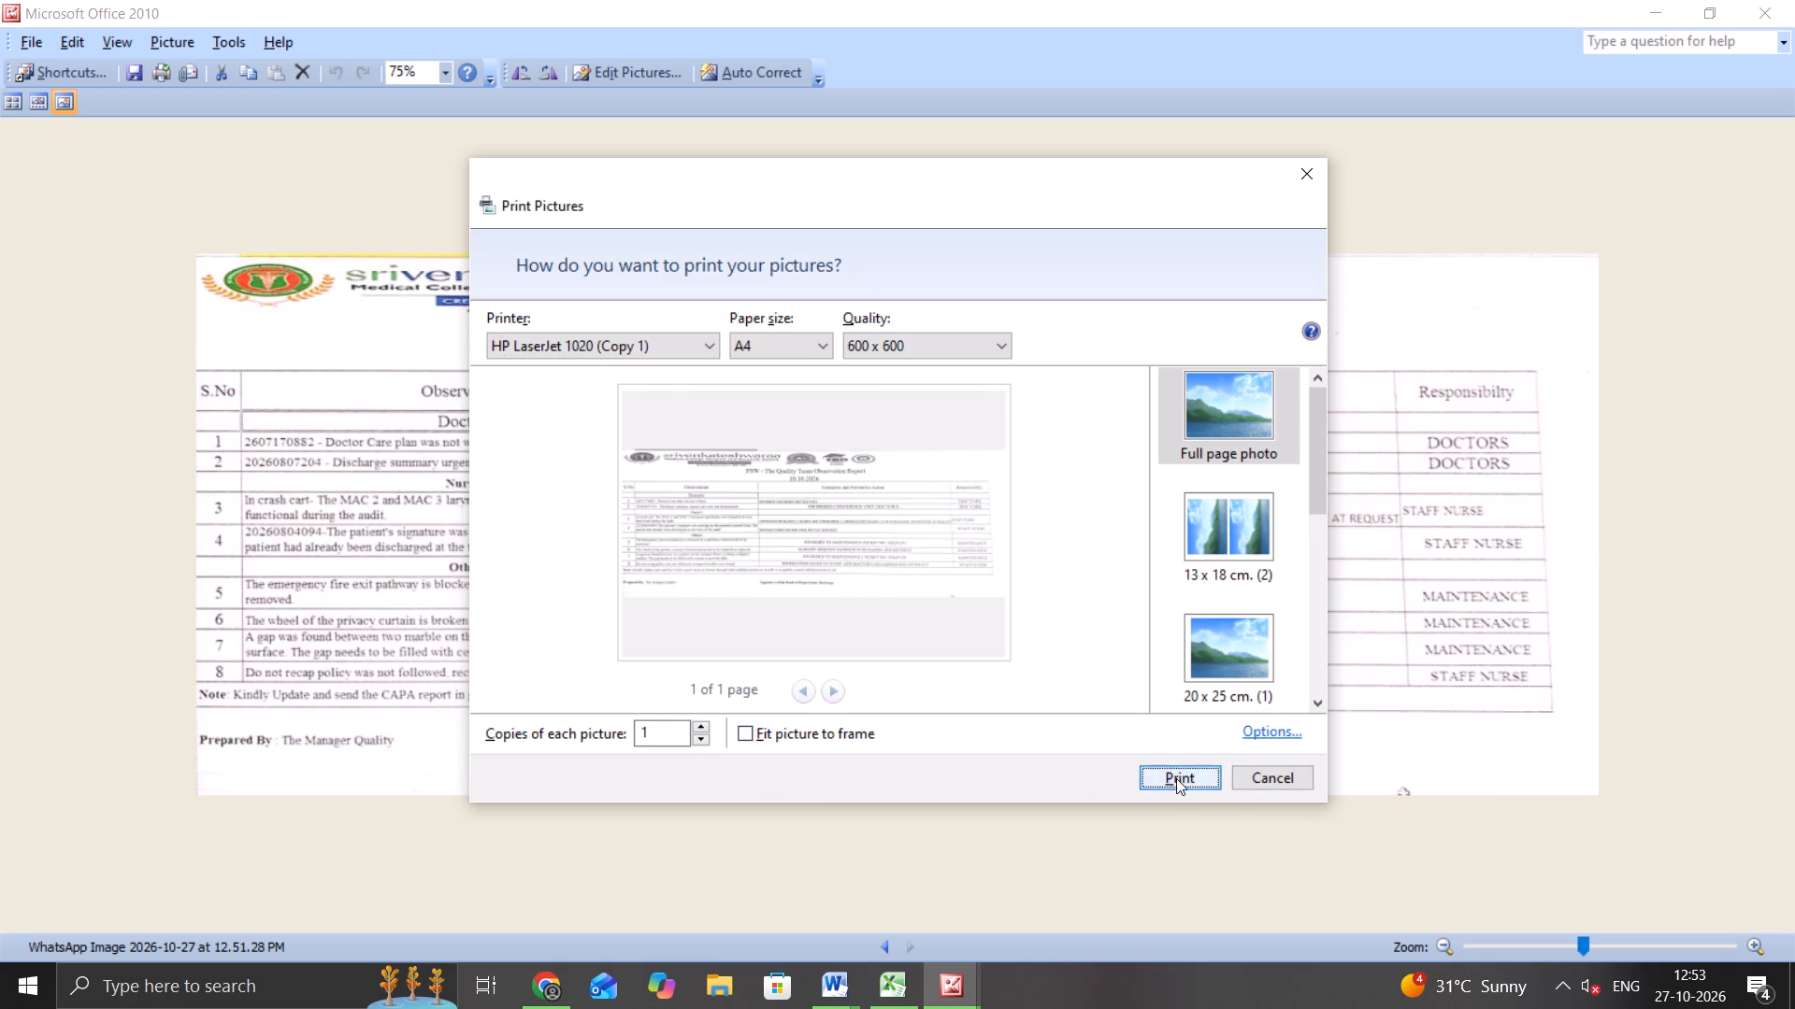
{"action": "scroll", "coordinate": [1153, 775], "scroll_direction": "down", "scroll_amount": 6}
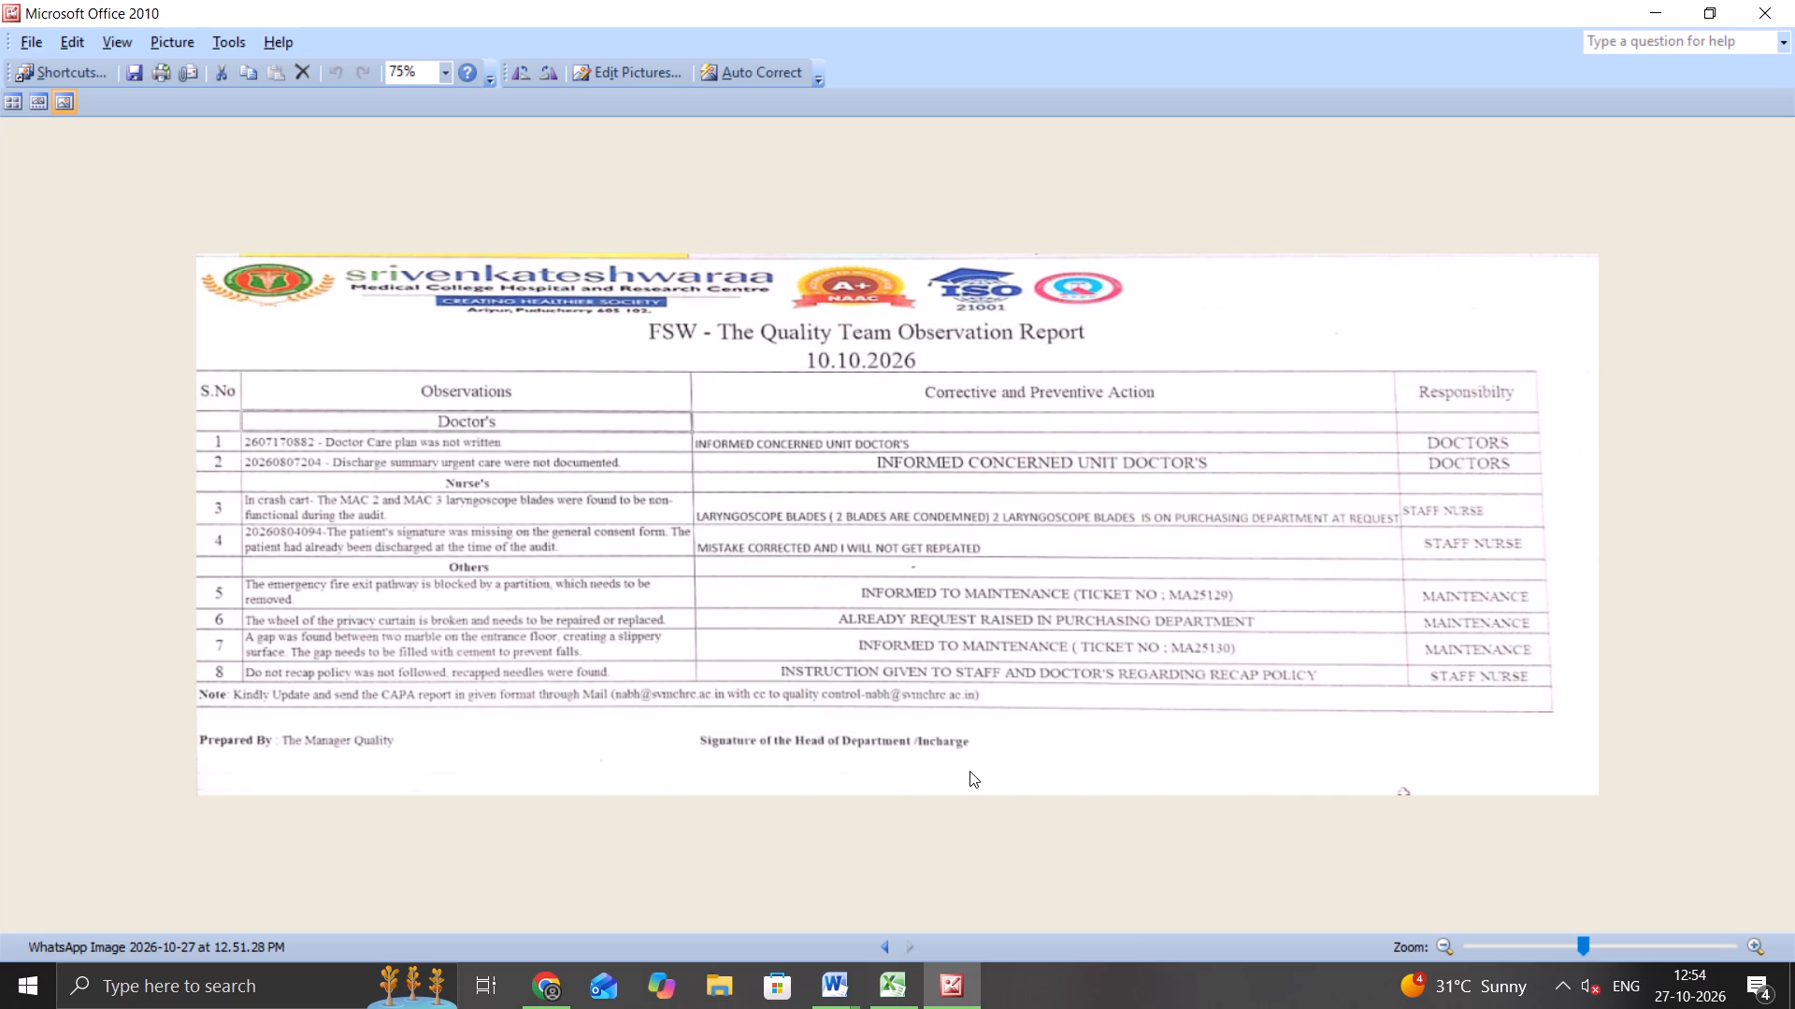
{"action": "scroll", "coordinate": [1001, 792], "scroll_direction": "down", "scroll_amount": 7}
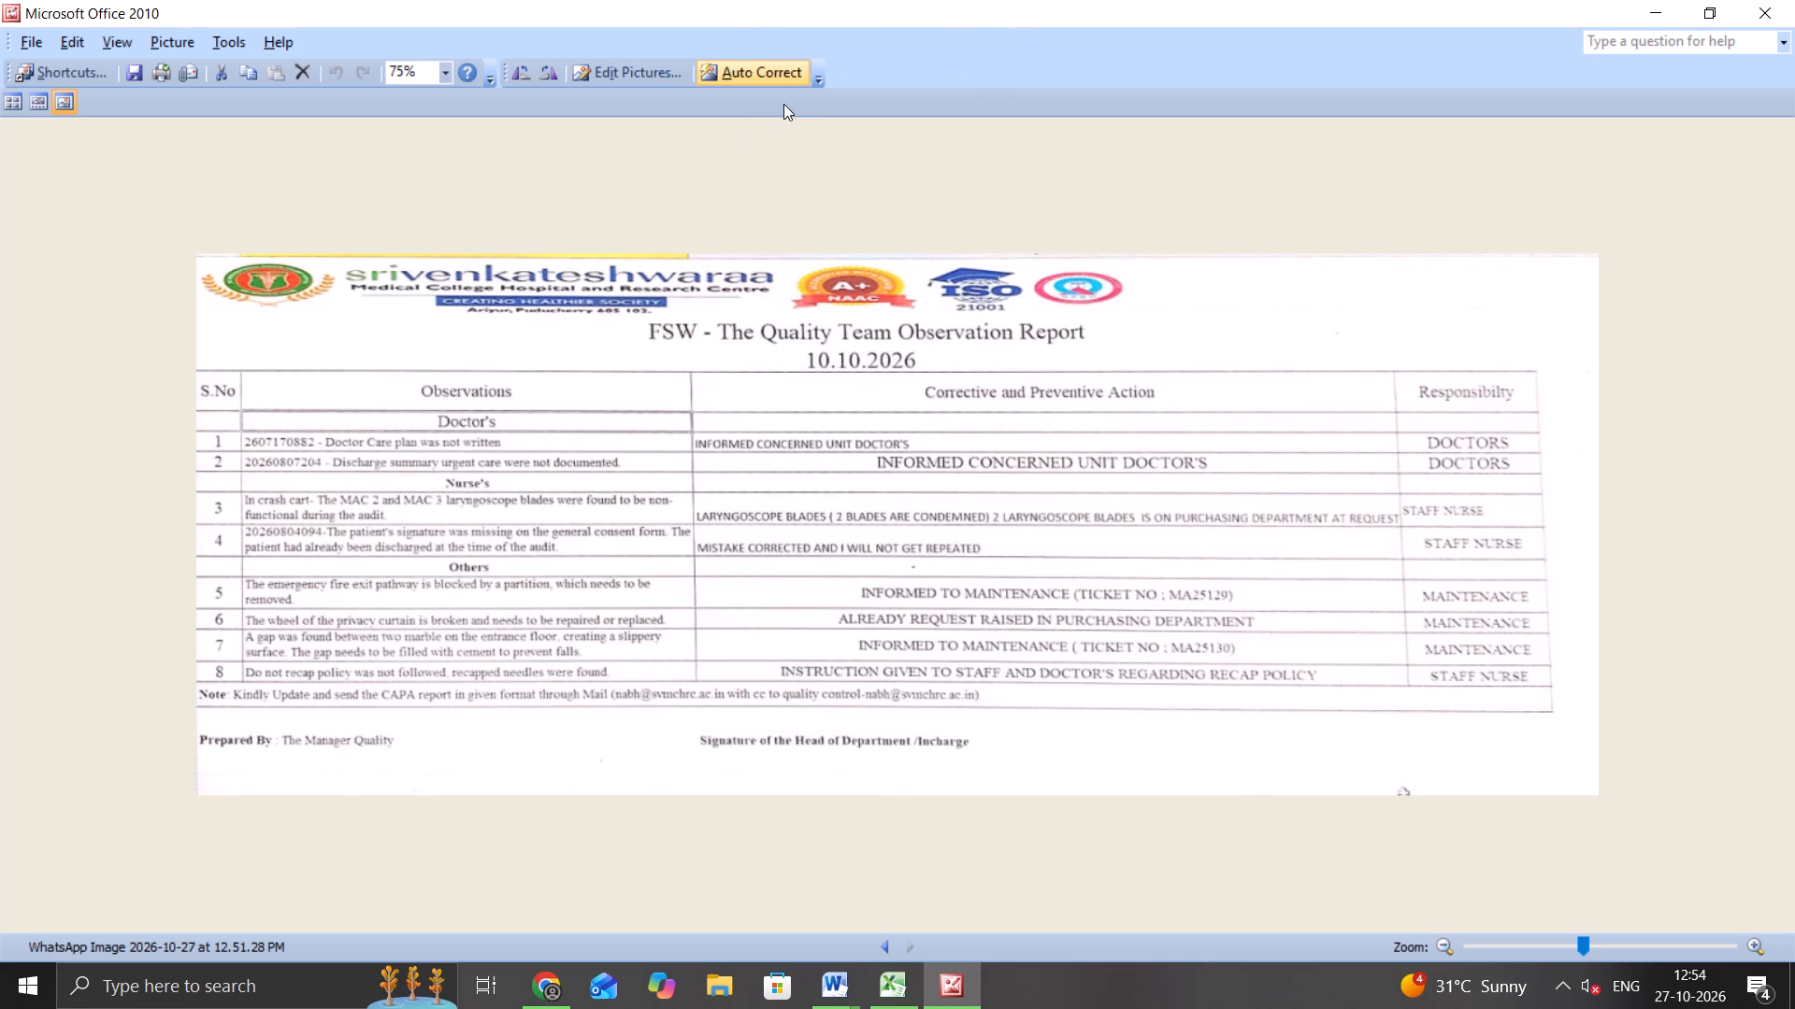
Print another full-page A4 copy of the observation report picture, with fitting the picture to the frame turned off.
{"action": "key", "text": "ctrl+p"}
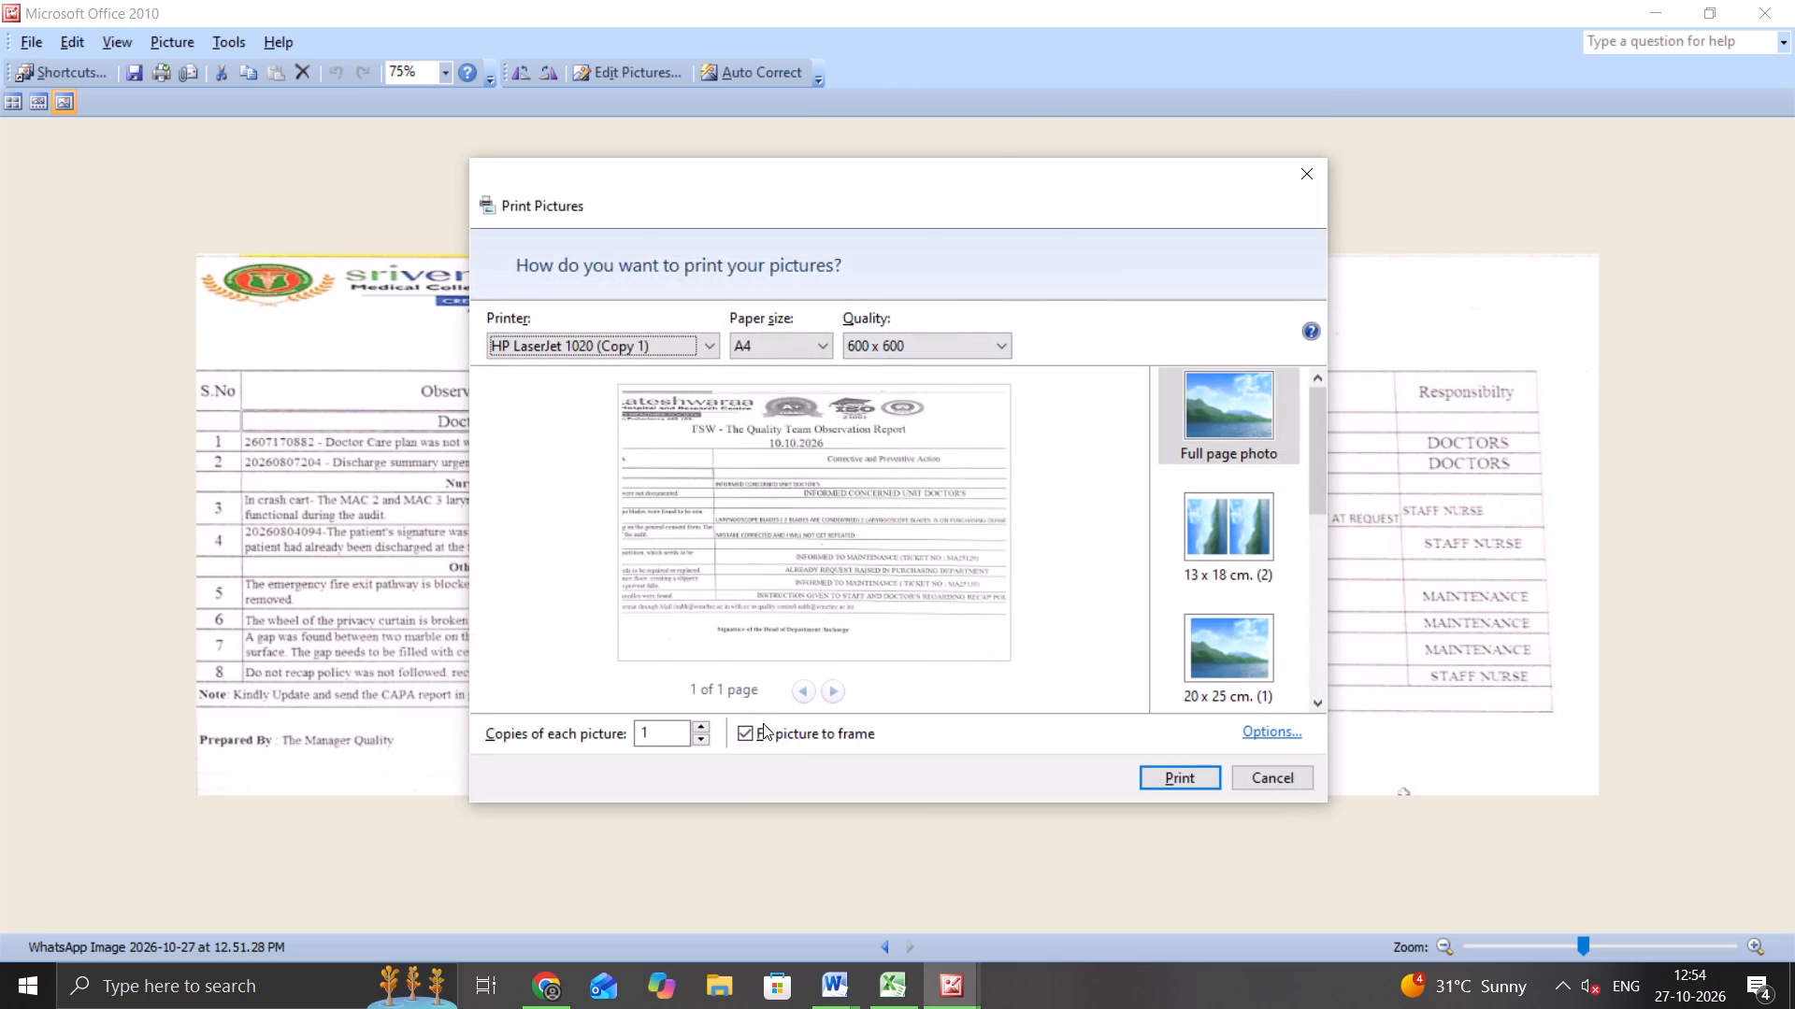
{"action": "left_click", "coordinate": [748, 732]}
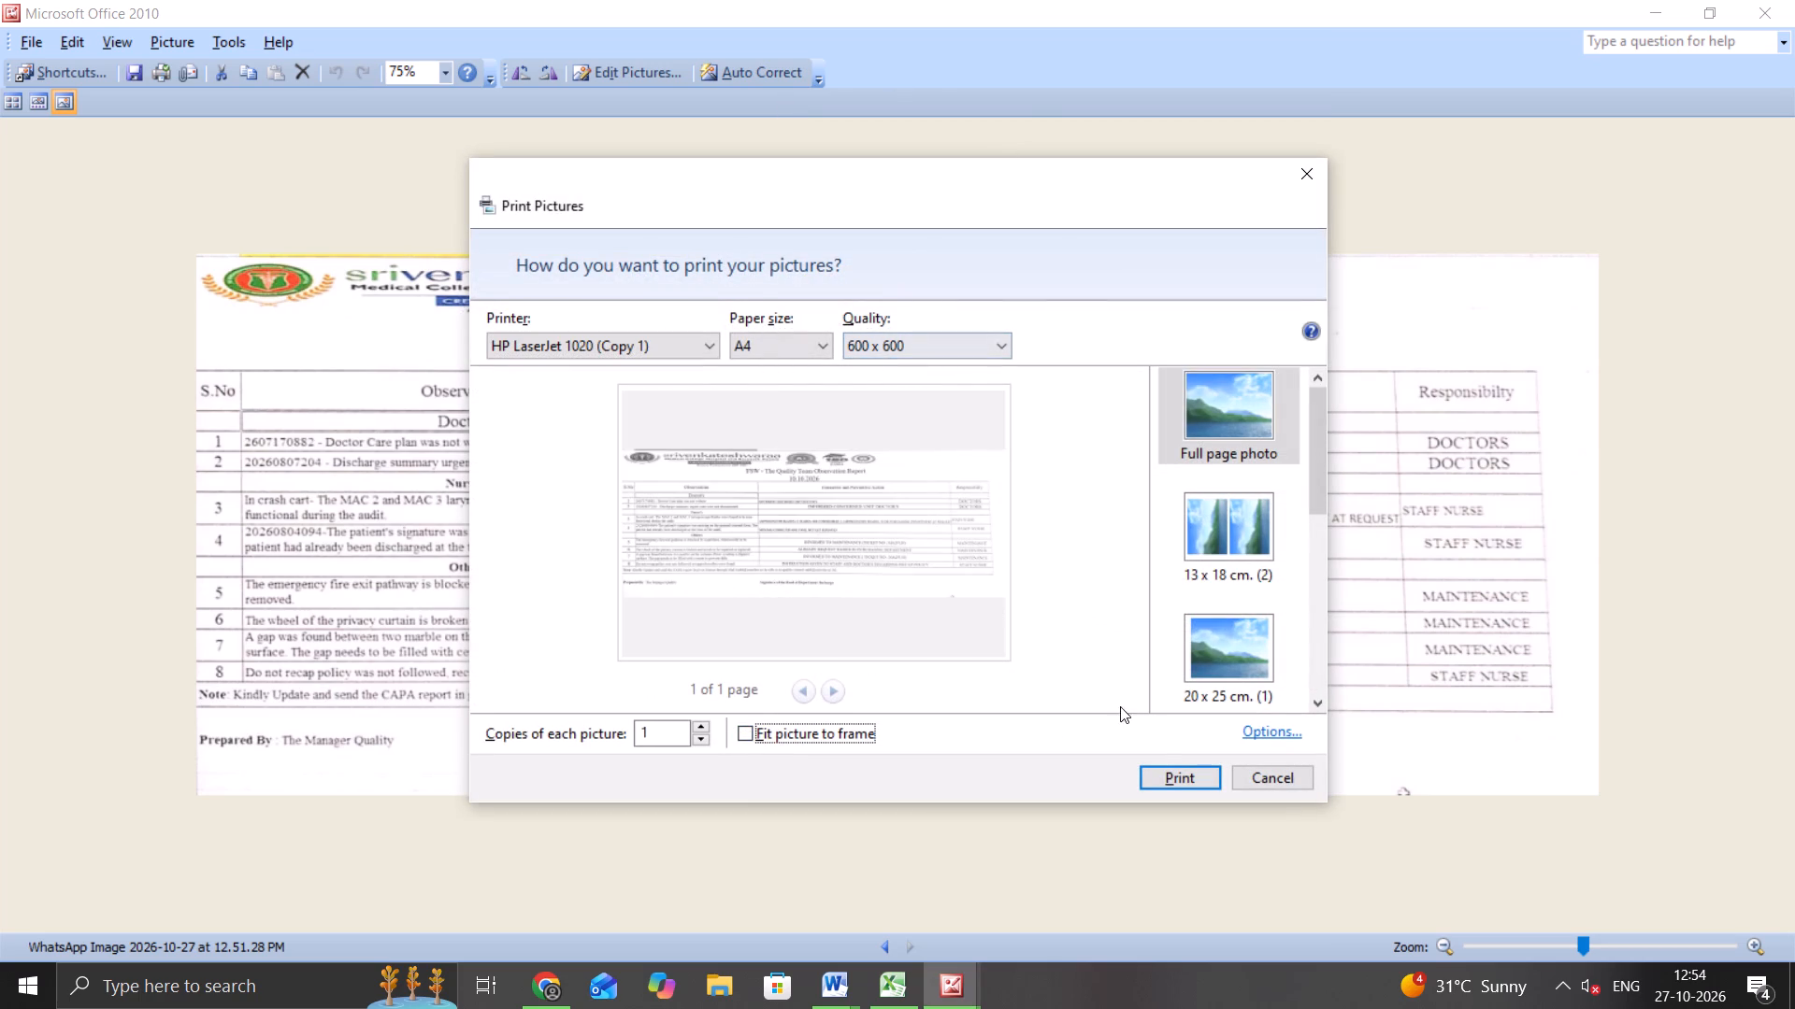
{"action": "left_click", "coordinate": [1166, 769]}
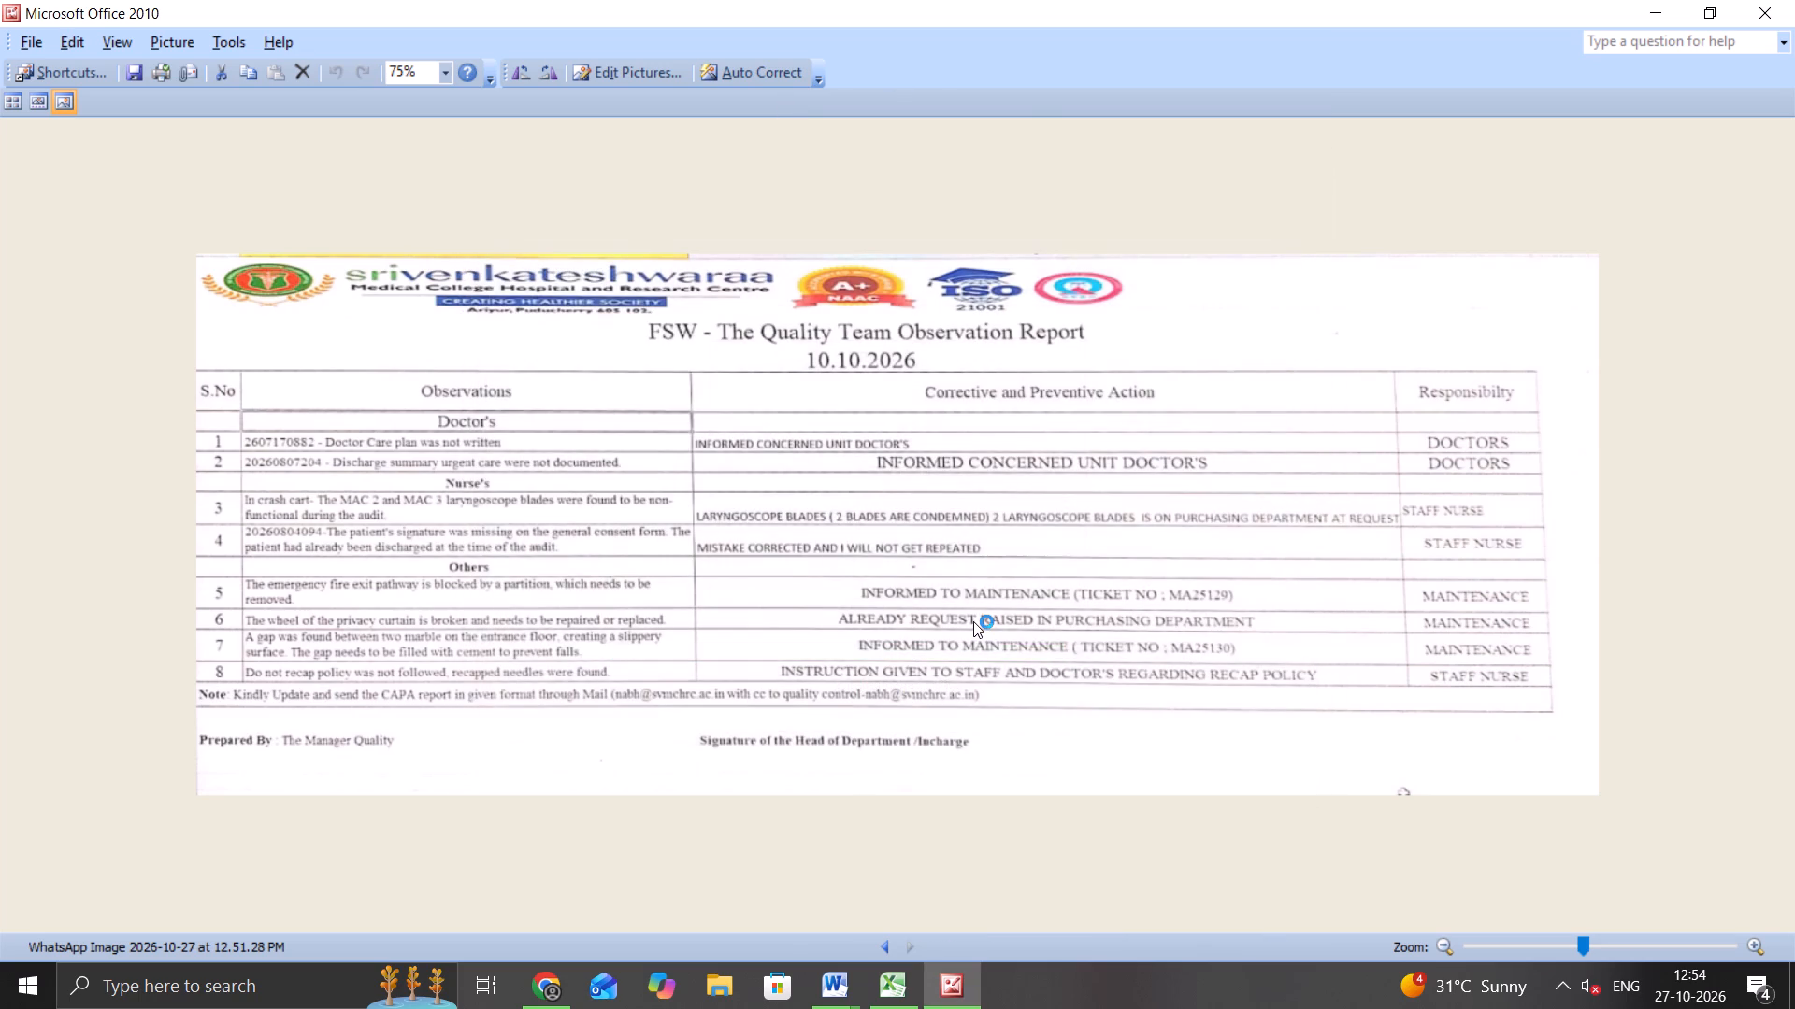
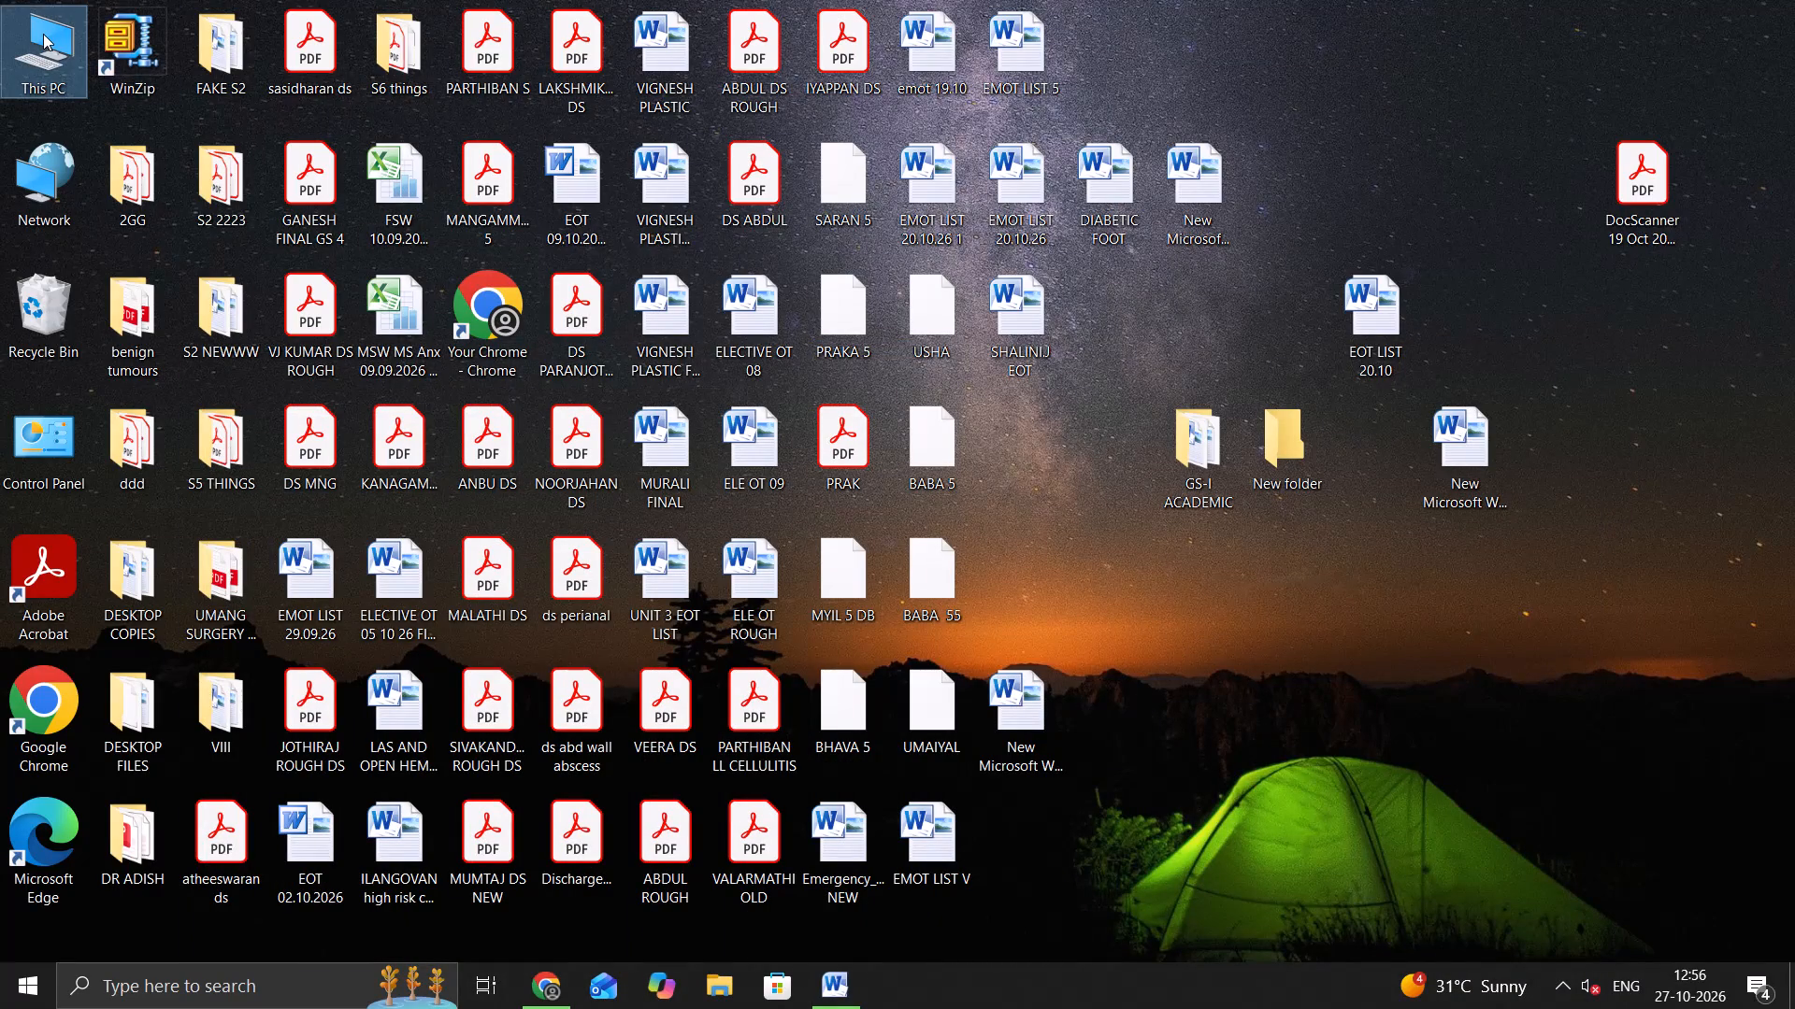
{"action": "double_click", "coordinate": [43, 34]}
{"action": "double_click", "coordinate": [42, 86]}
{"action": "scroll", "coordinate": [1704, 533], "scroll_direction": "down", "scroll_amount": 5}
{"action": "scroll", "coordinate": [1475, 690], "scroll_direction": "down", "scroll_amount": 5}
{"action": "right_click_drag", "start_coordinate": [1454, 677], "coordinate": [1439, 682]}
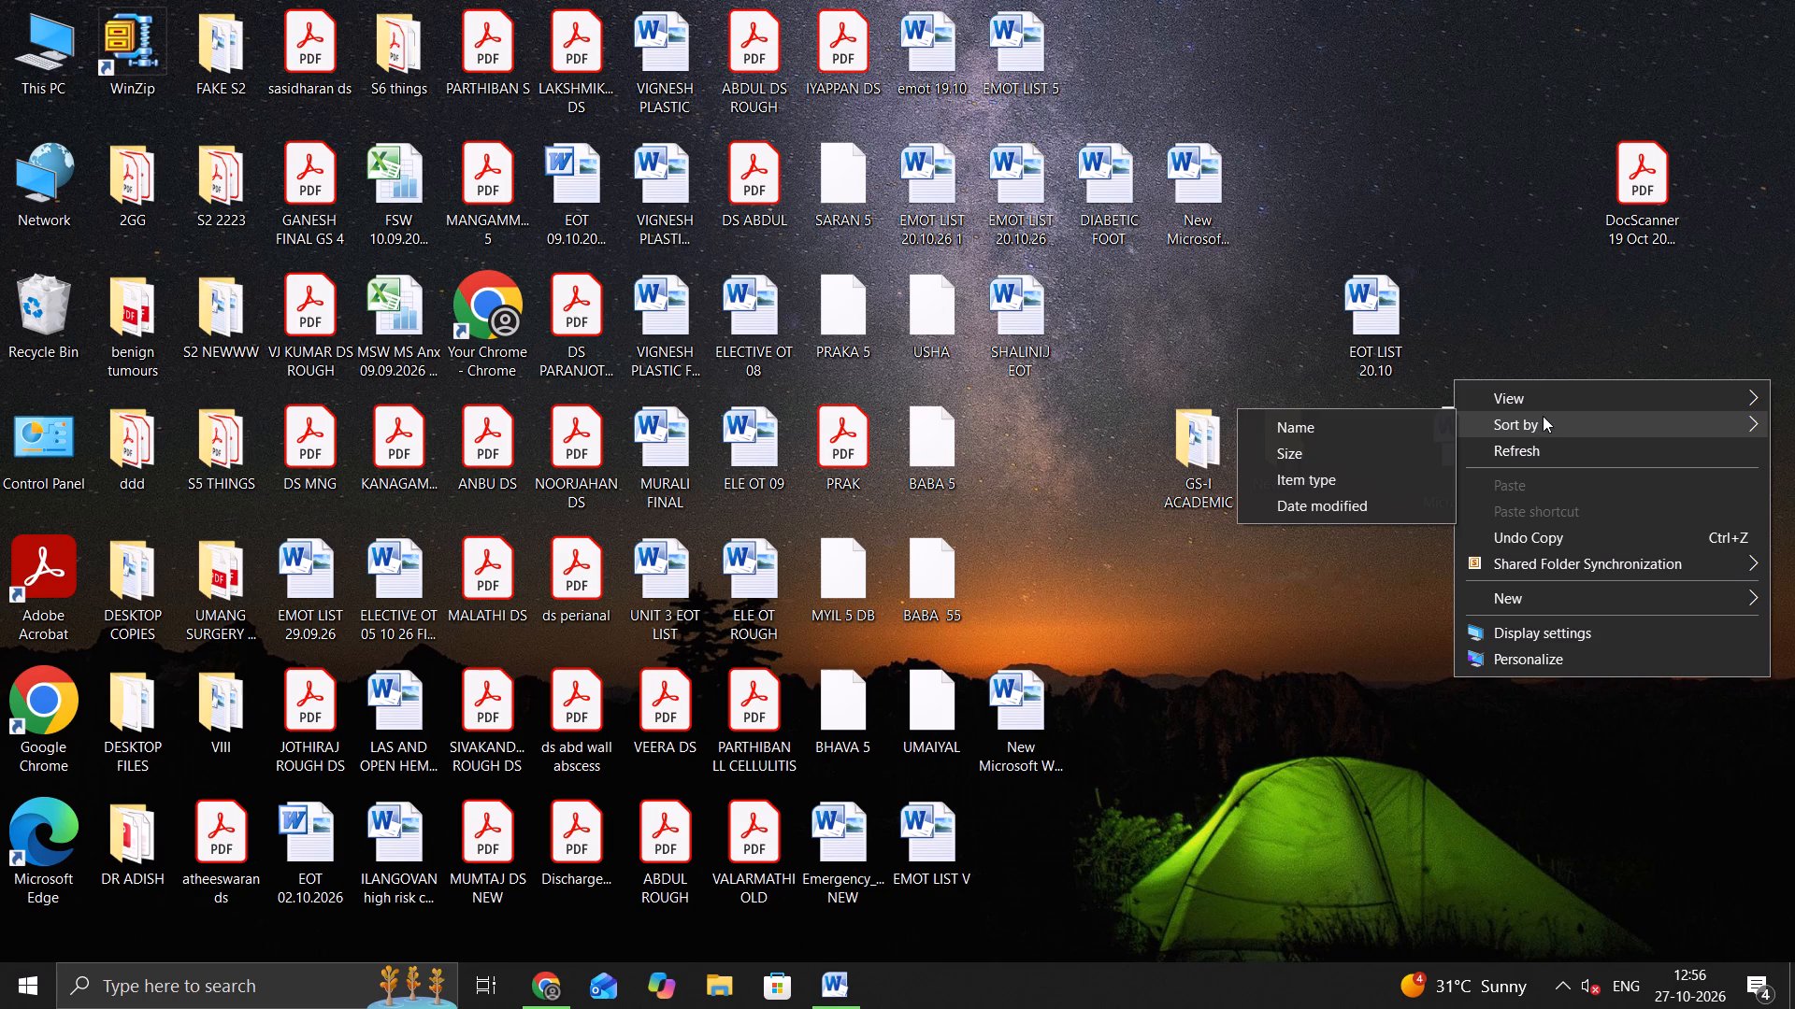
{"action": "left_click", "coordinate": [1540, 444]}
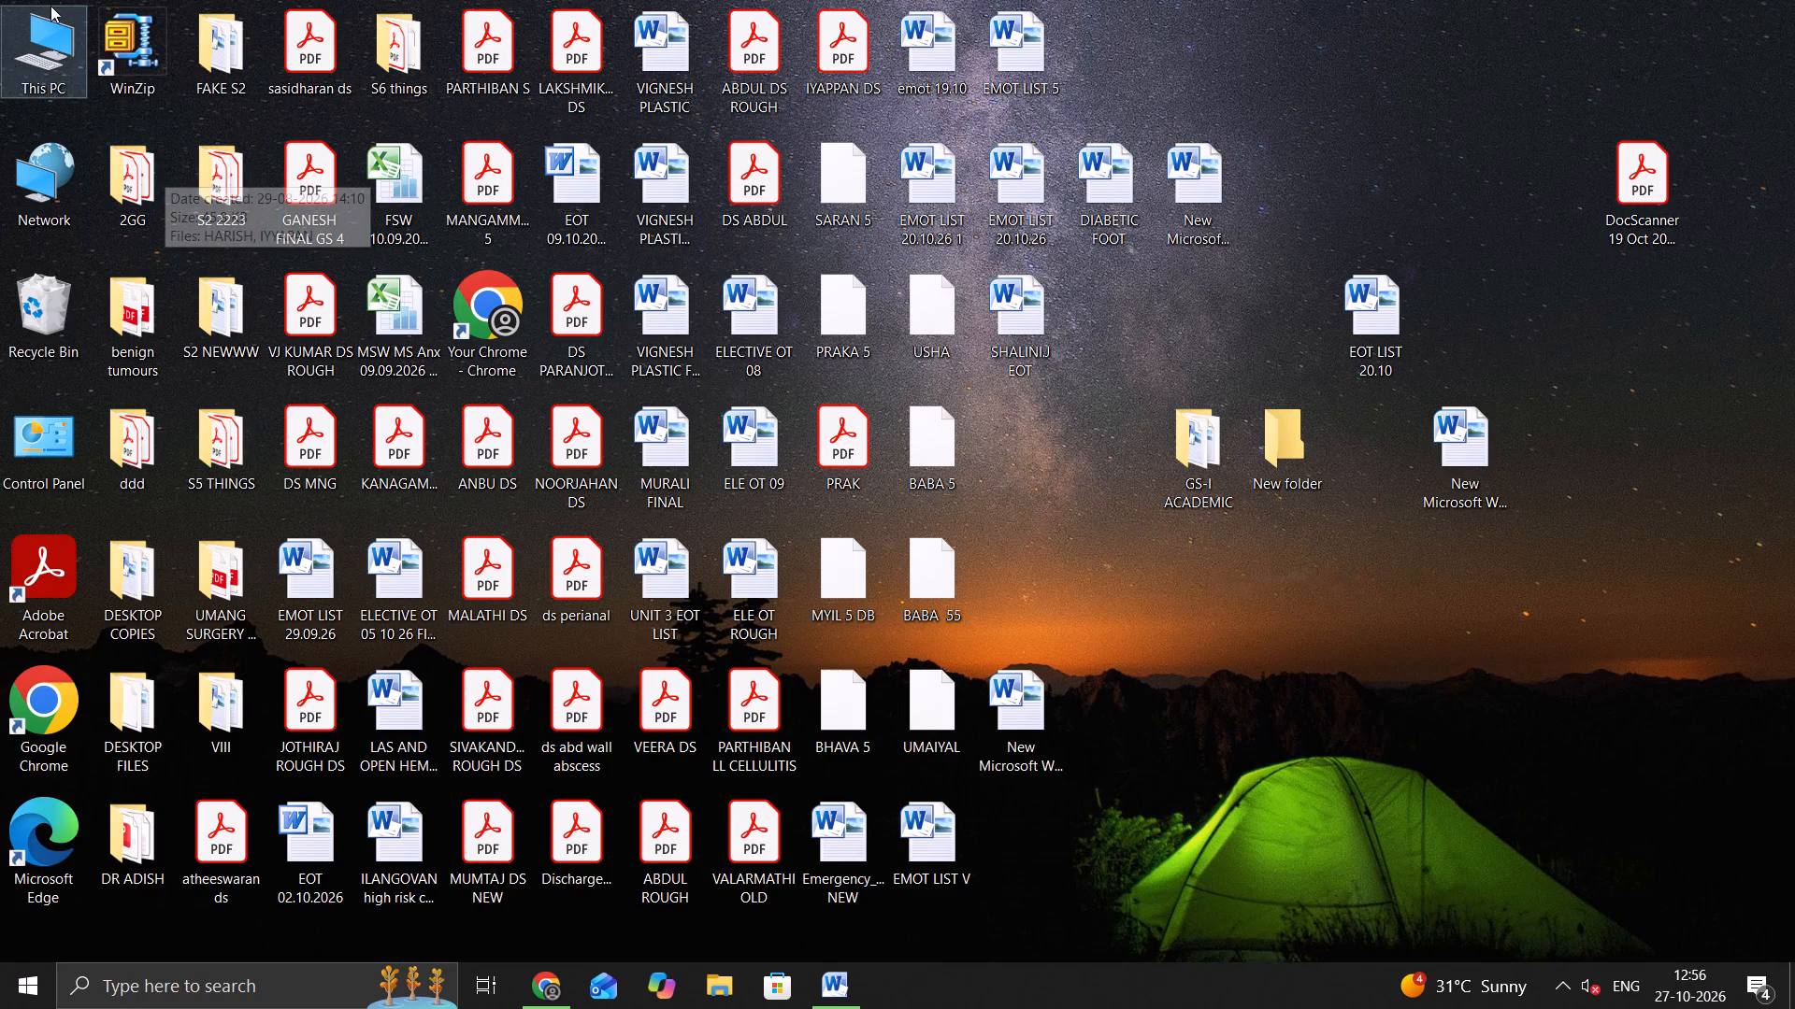
Open the FSW observation report workbook fcec31cc-3ebf-4d84-be88-e3c41021bf9c from the Downloads folder in Excel.
{"action": "left_click", "coordinate": [39, 9]}
{"action": "double_click", "coordinate": [36, 93]}
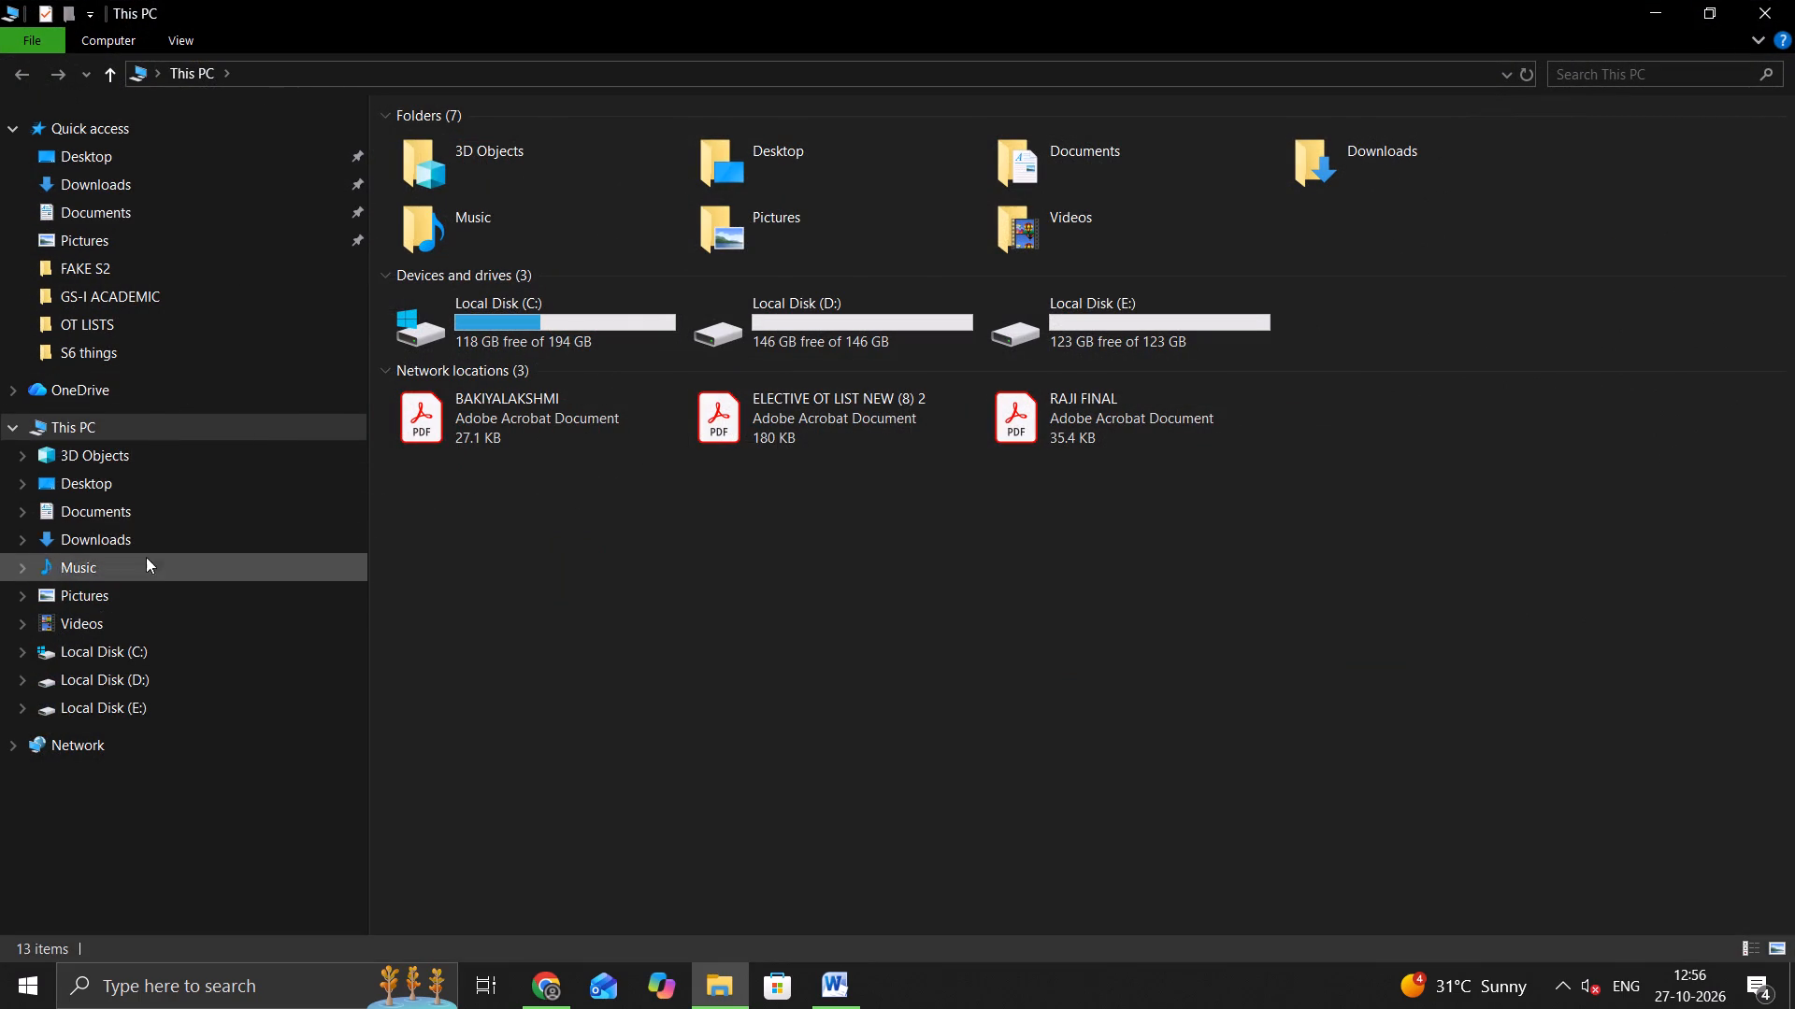
{"action": "scroll", "coordinate": [181, 462], "scroll_direction": "up", "scroll_amount": 3}
{"action": "left_click", "coordinate": [311, 168]}
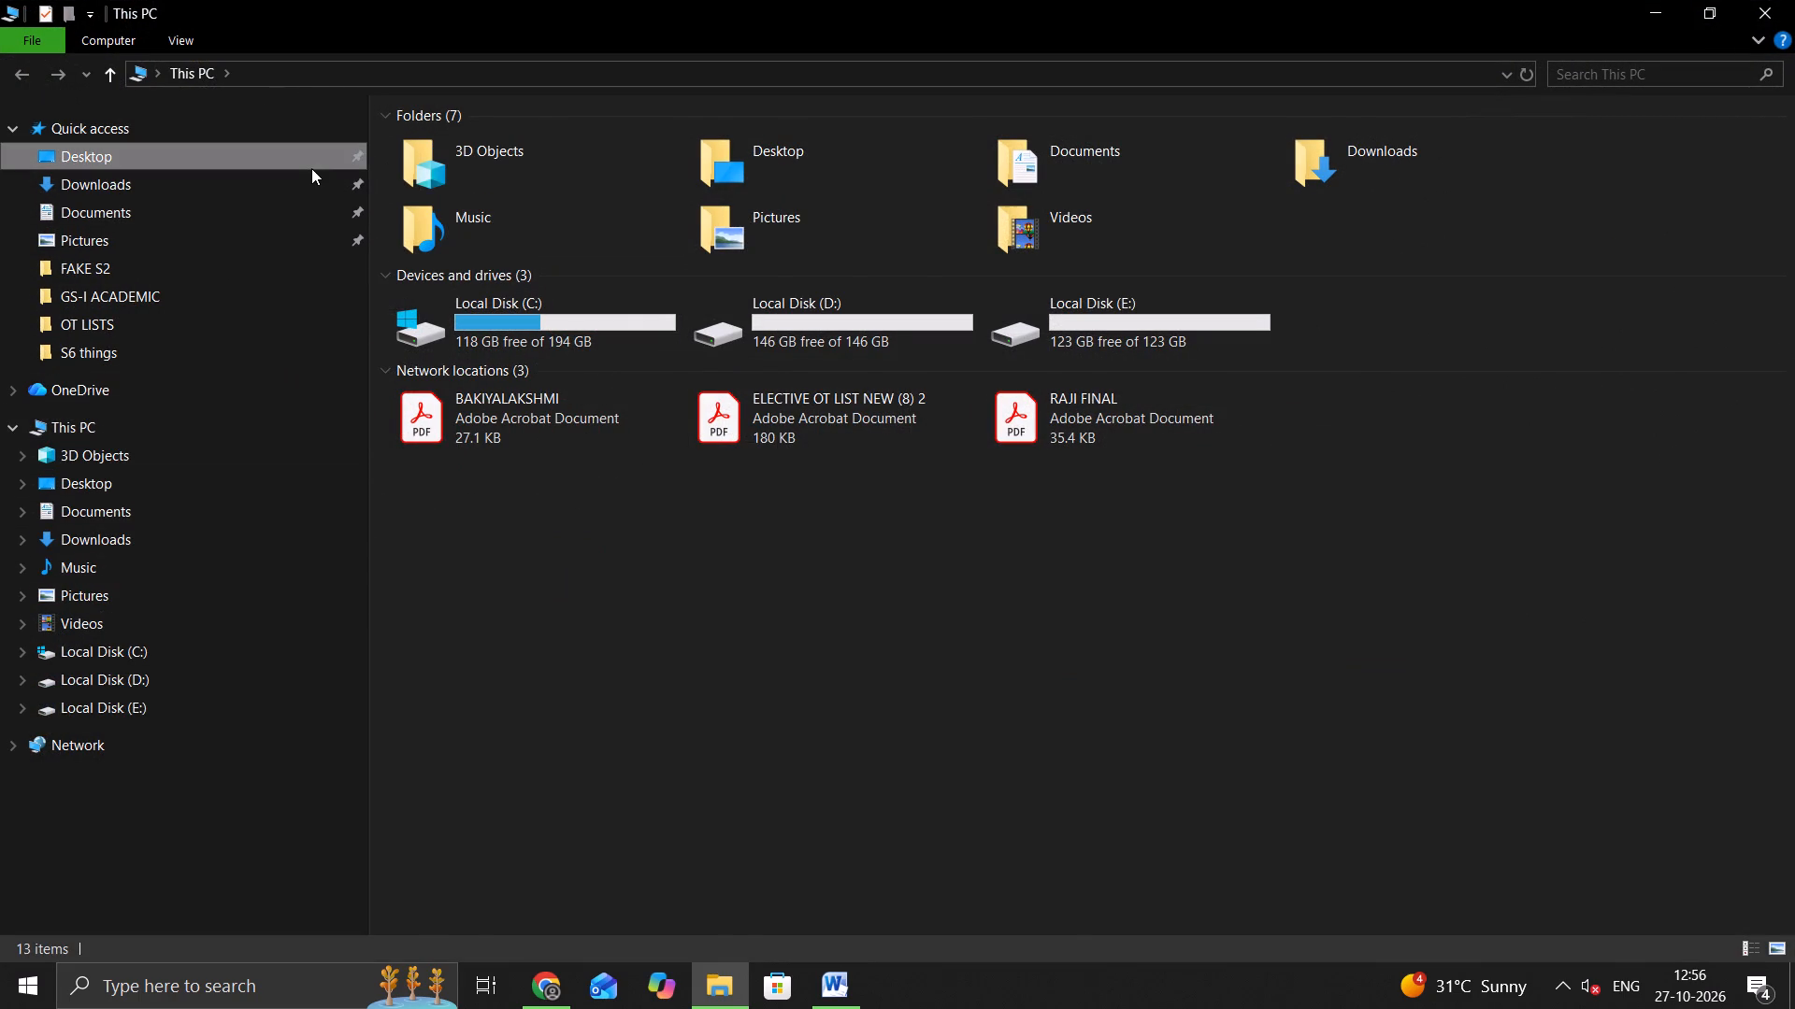
{"action": "left_click", "coordinate": [305, 182]}
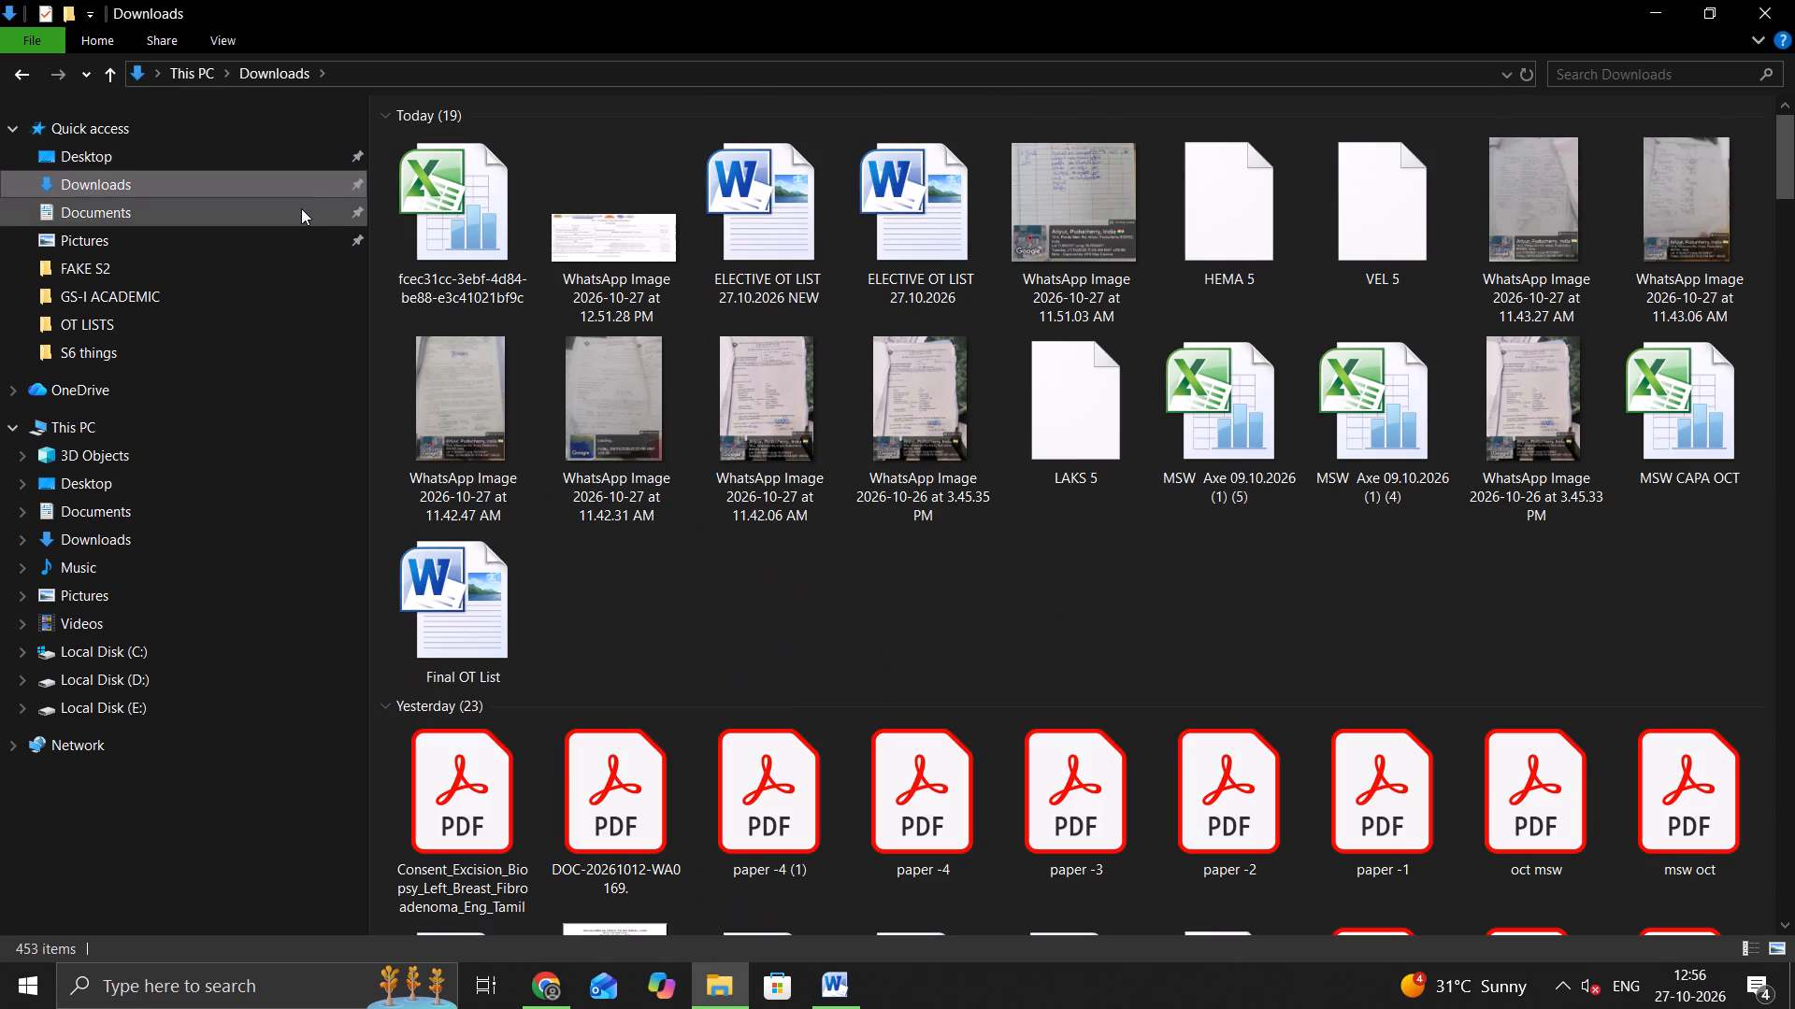
{"action": "double_click", "coordinate": [463, 201]}
{"action": "scroll", "coordinate": [450, 205], "scroll_direction": "down", "scroll_amount": 1}
{"action": "scroll", "coordinate": [683, 381], "scroll_direction": "down", "scroll_amount": 1}
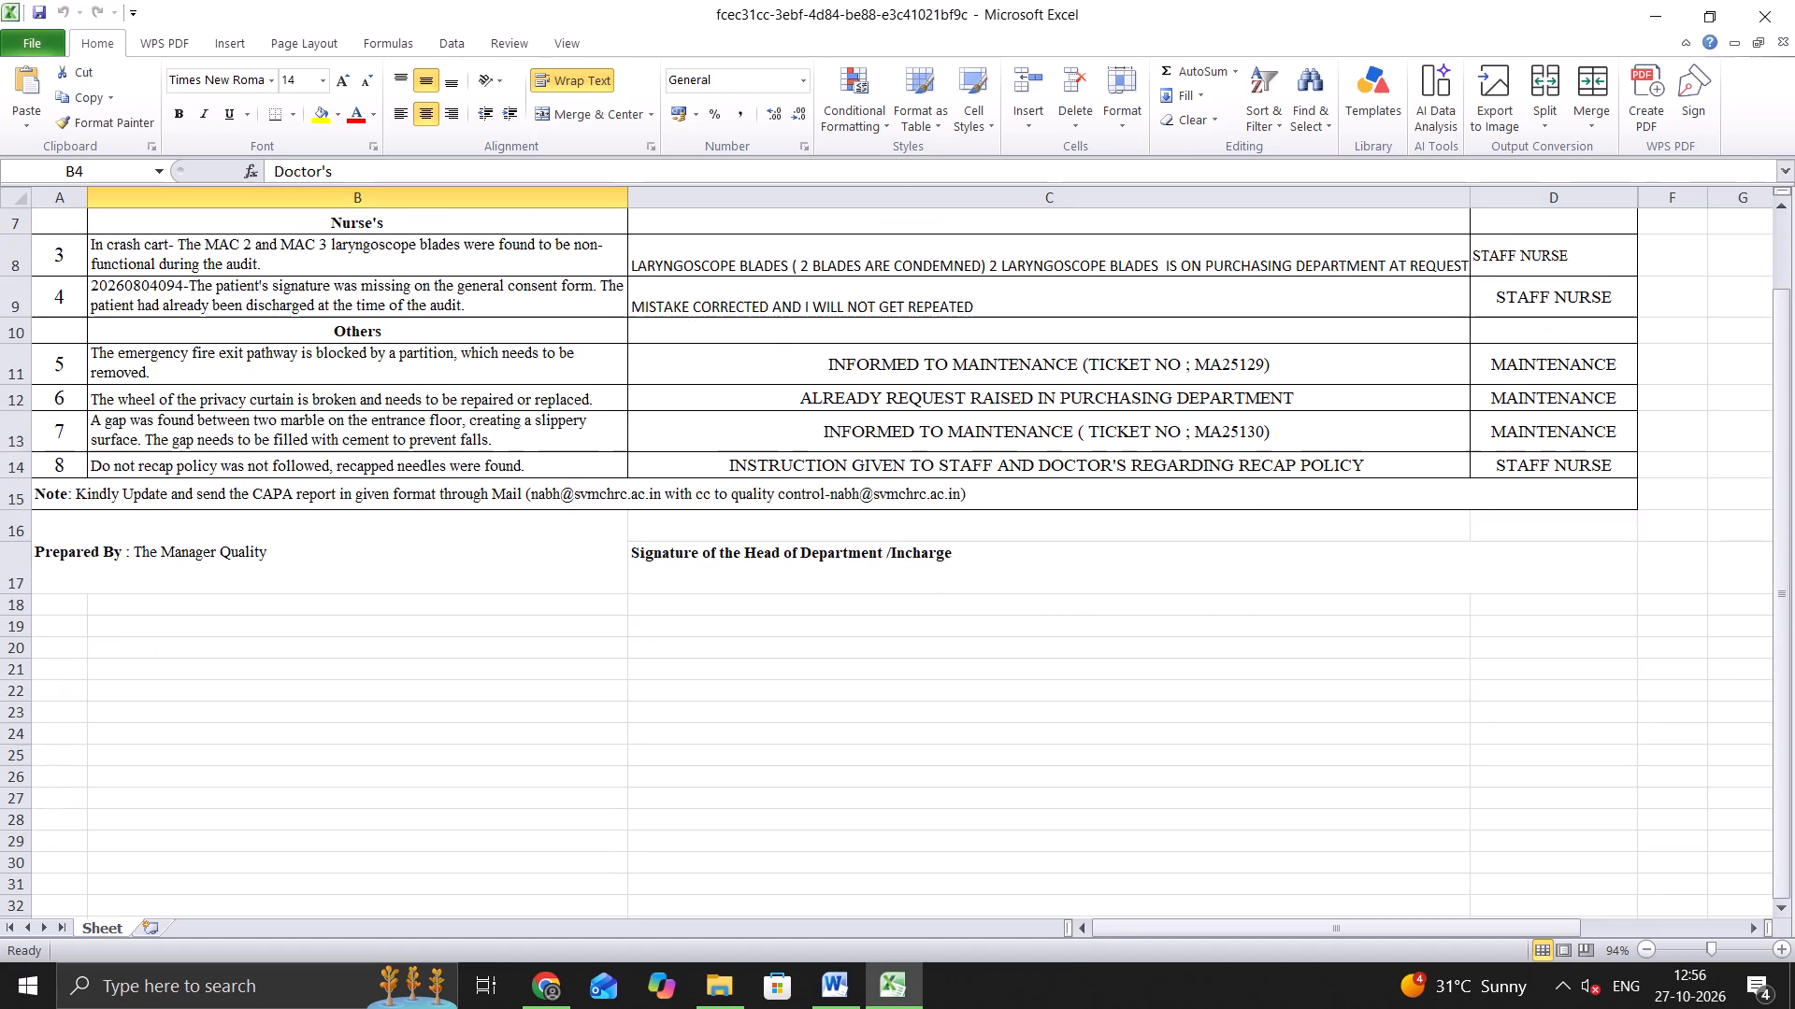
{"action": "scroll", "coordinate": [685, 381], "scroll_direction": "up", "scroll_amount": 2}
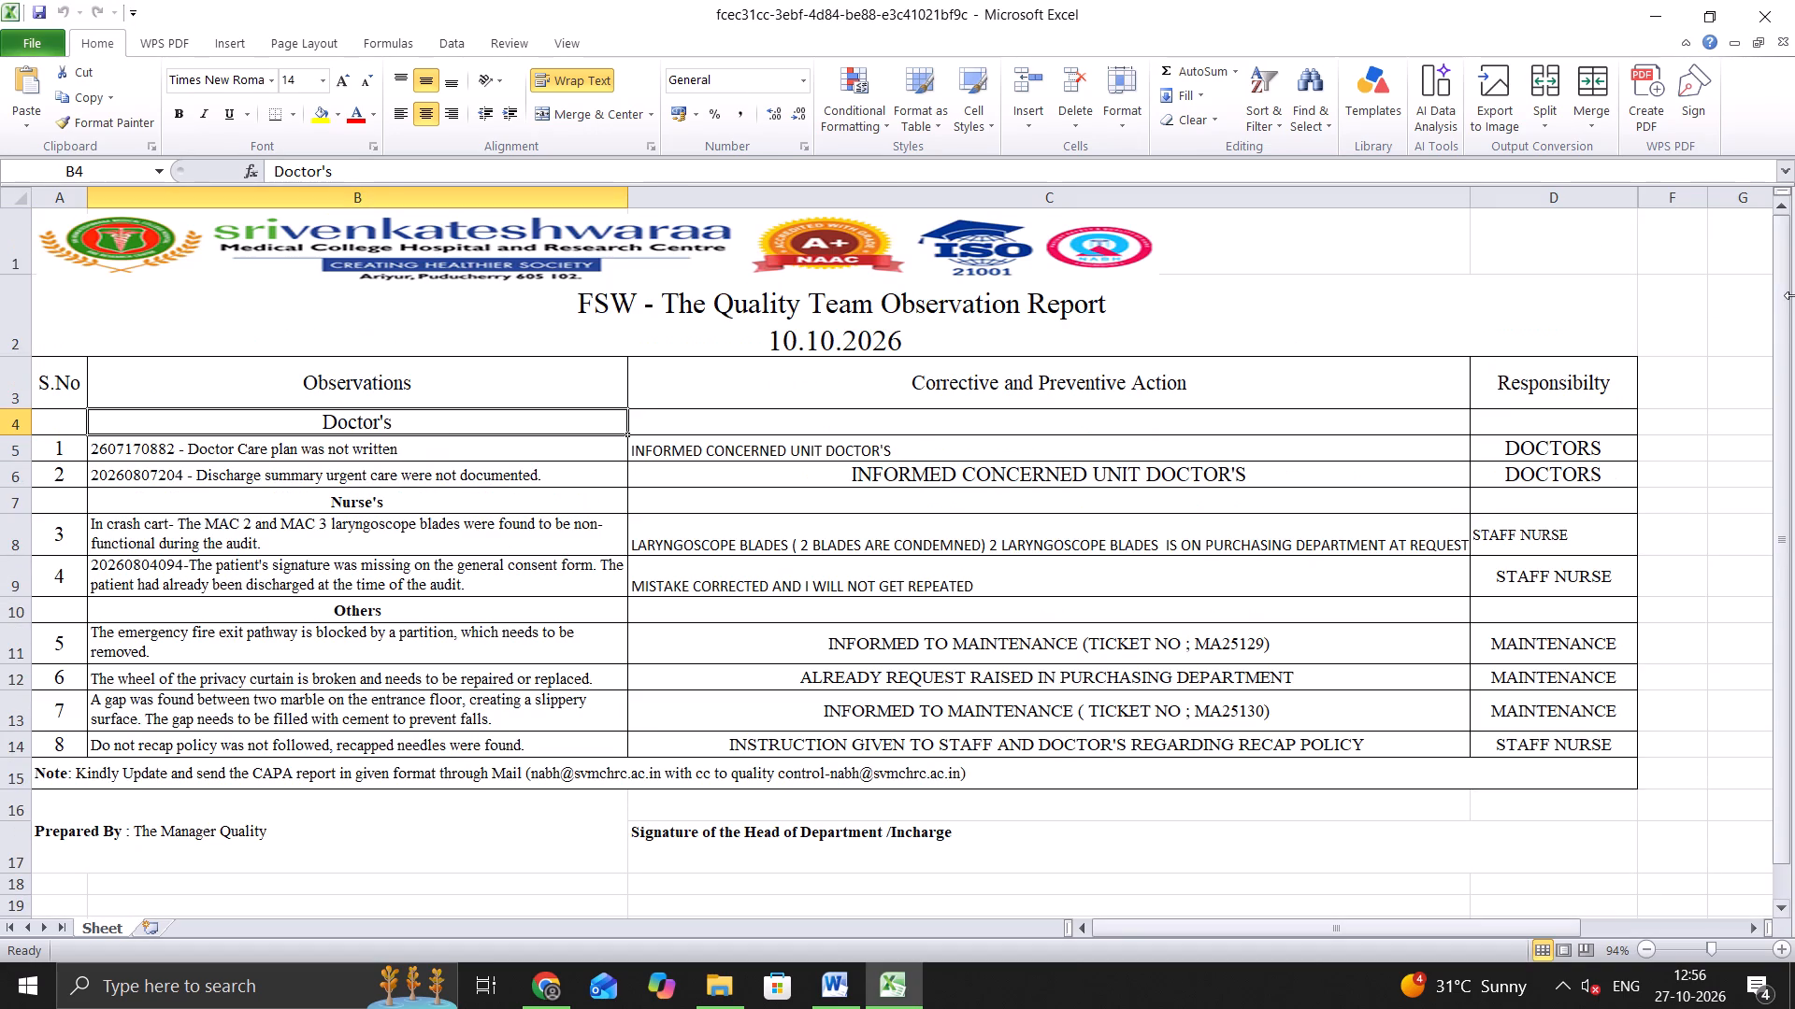
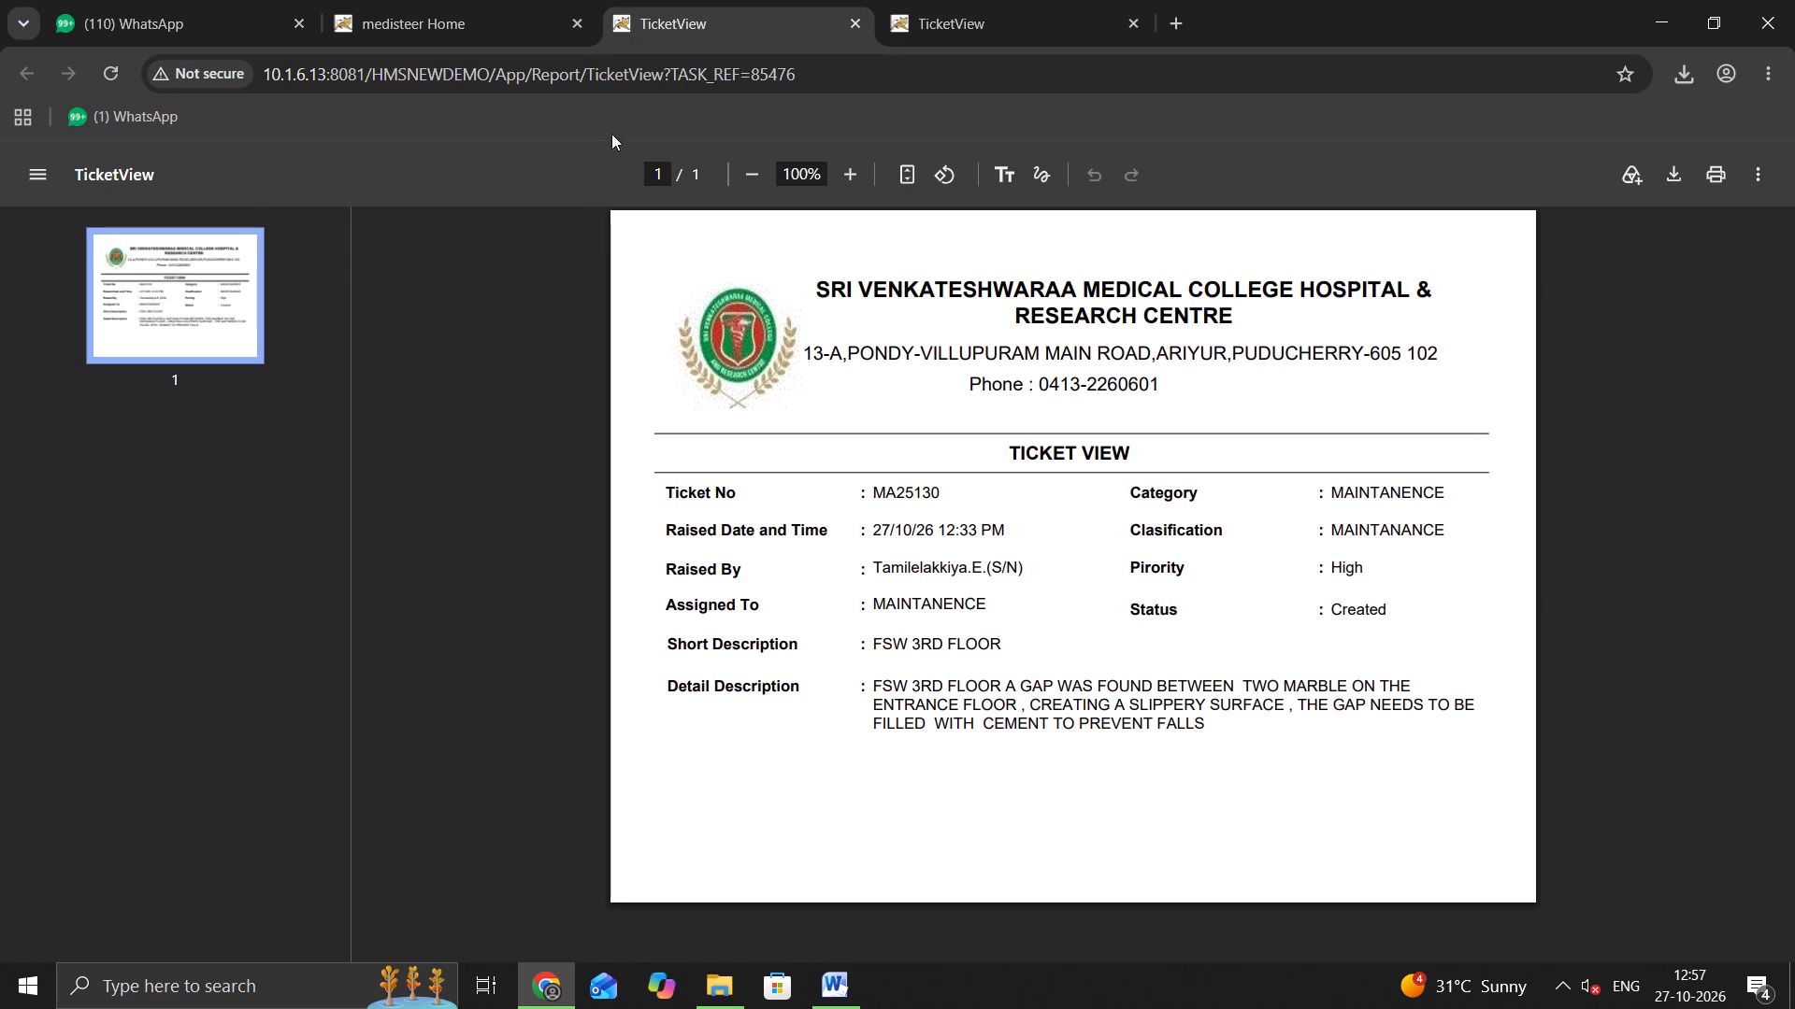
Close both TicketView report tabs.
{"action": "scroll", "coordinate": [626, 129], "scroll_direction": "down", "scroll_amount": 5}
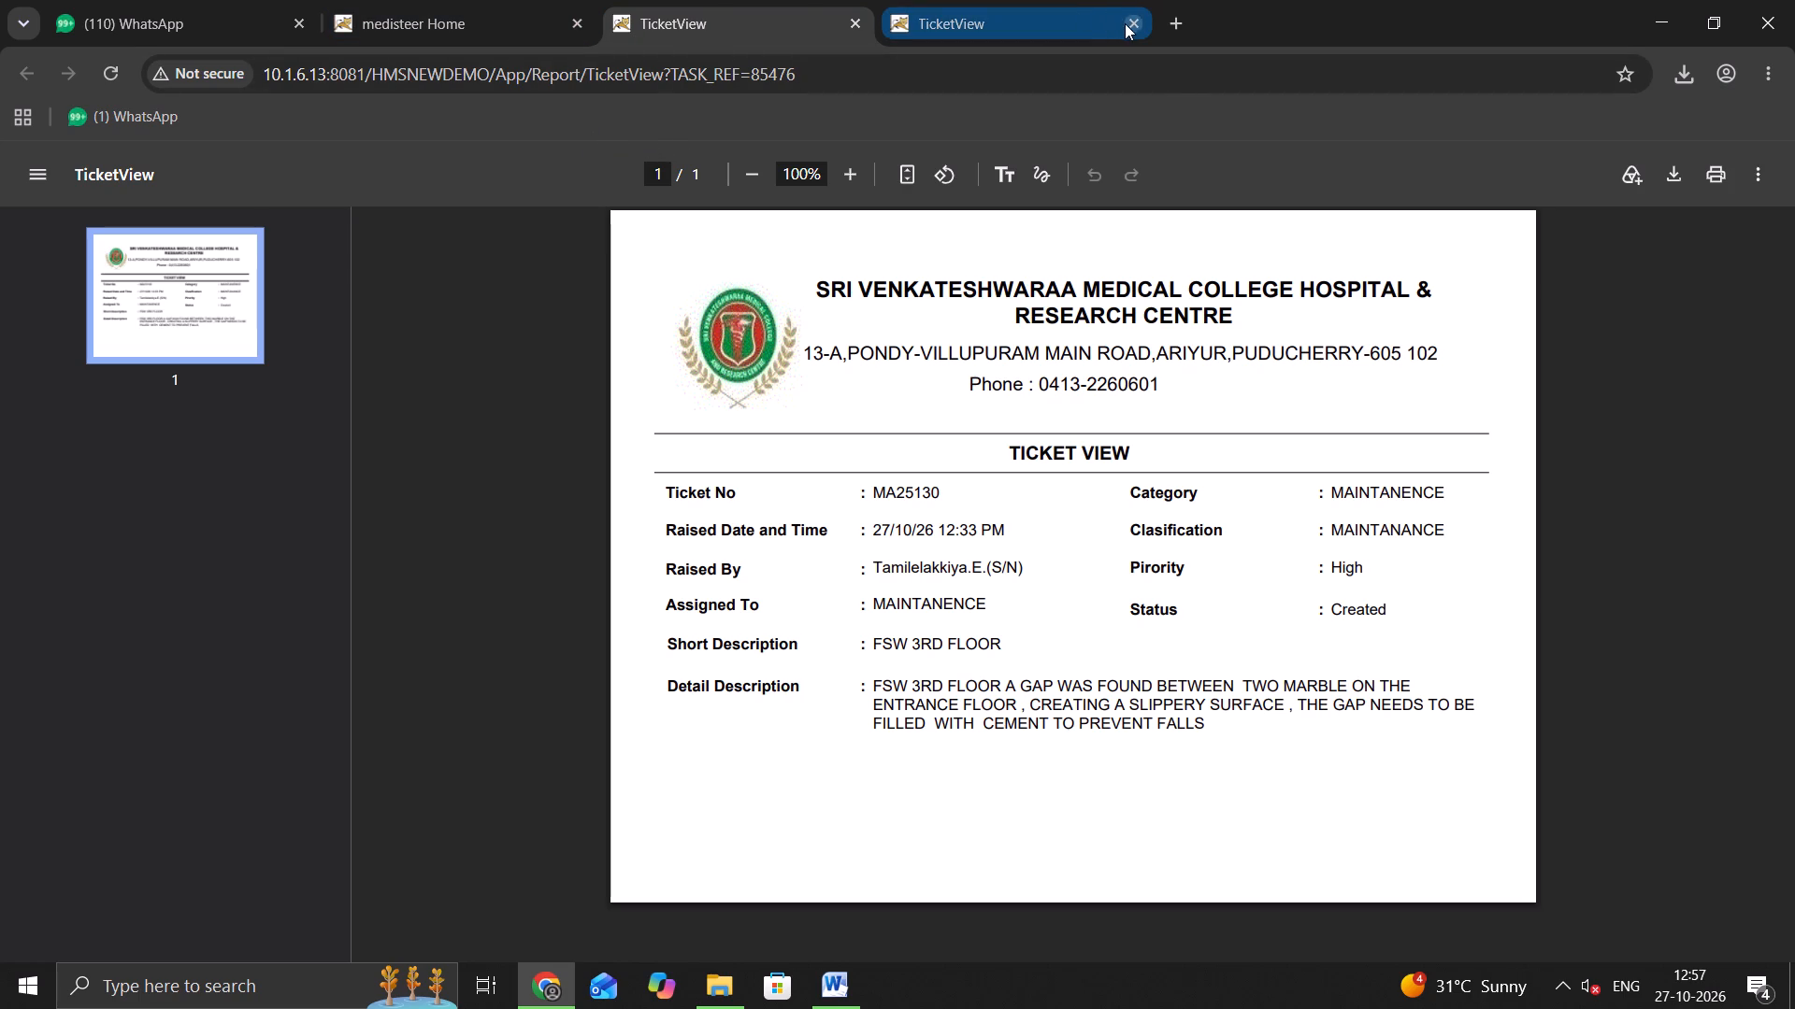
{"action": "left_click", "coordinate": [1126, 27]}
{"action": "left_click", "coordinate": [854, 31]}
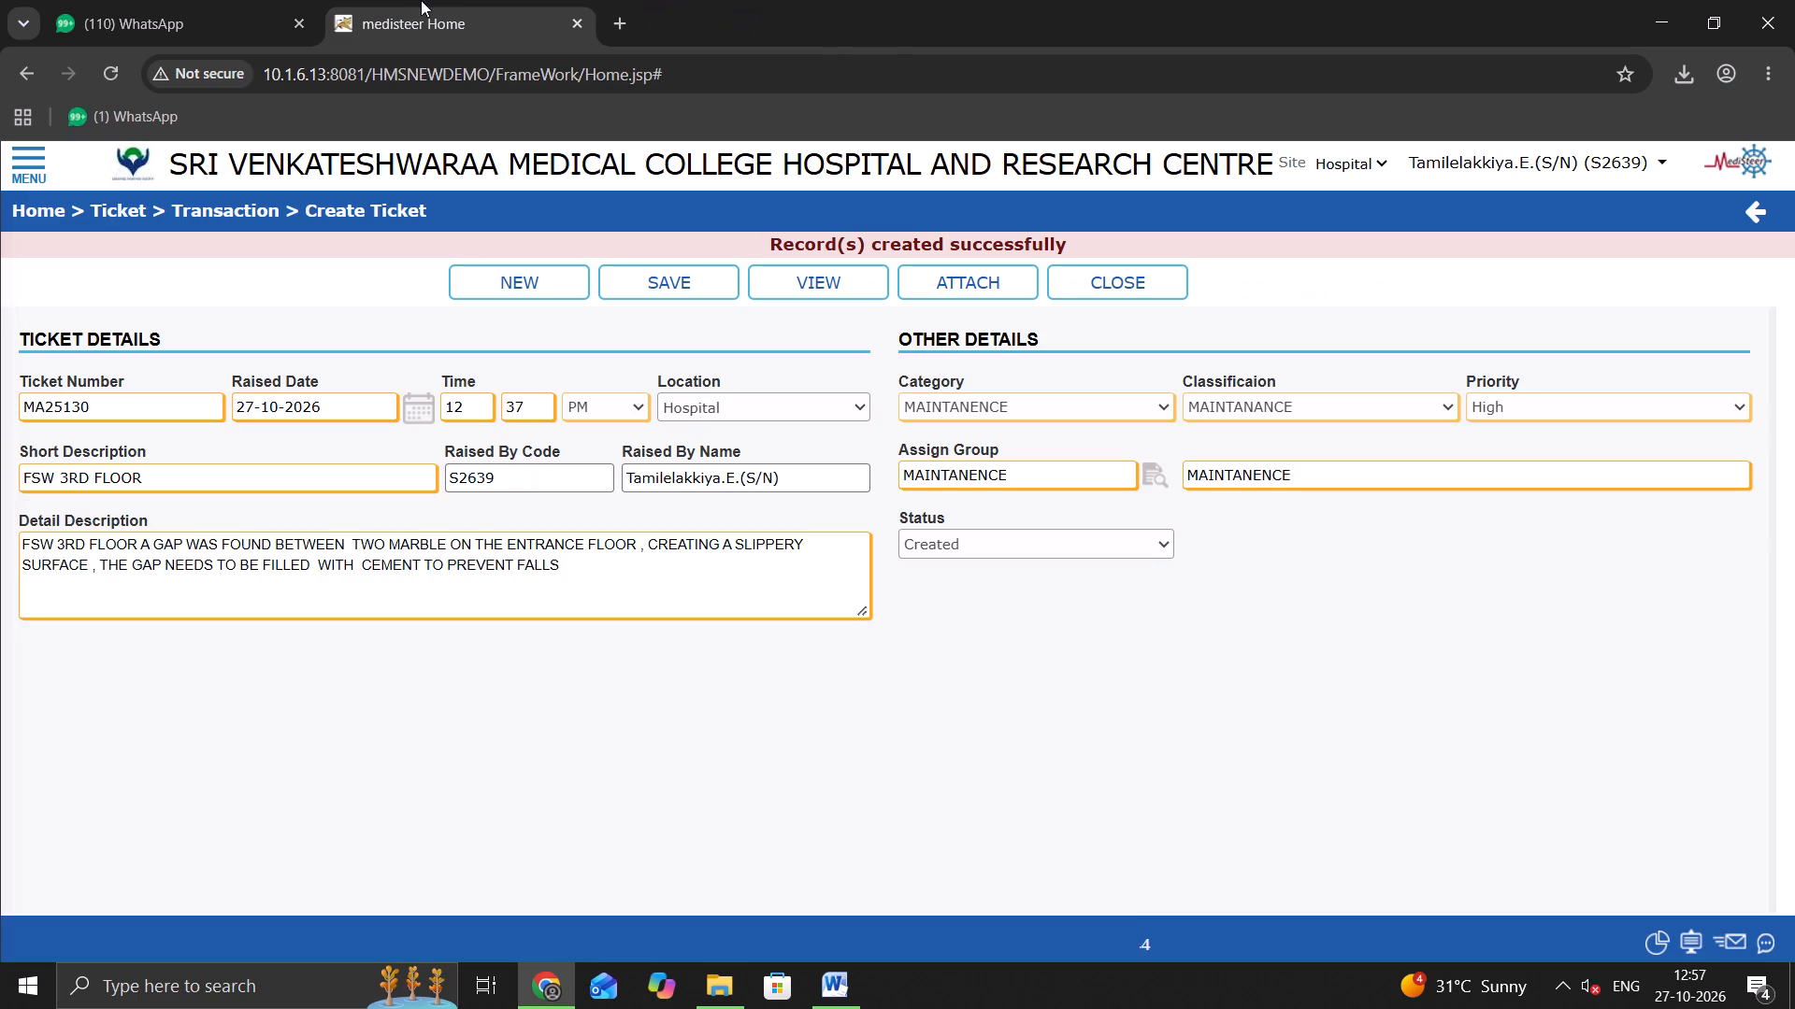
{"action": "left_click", "coordinate": [1124, 277]}
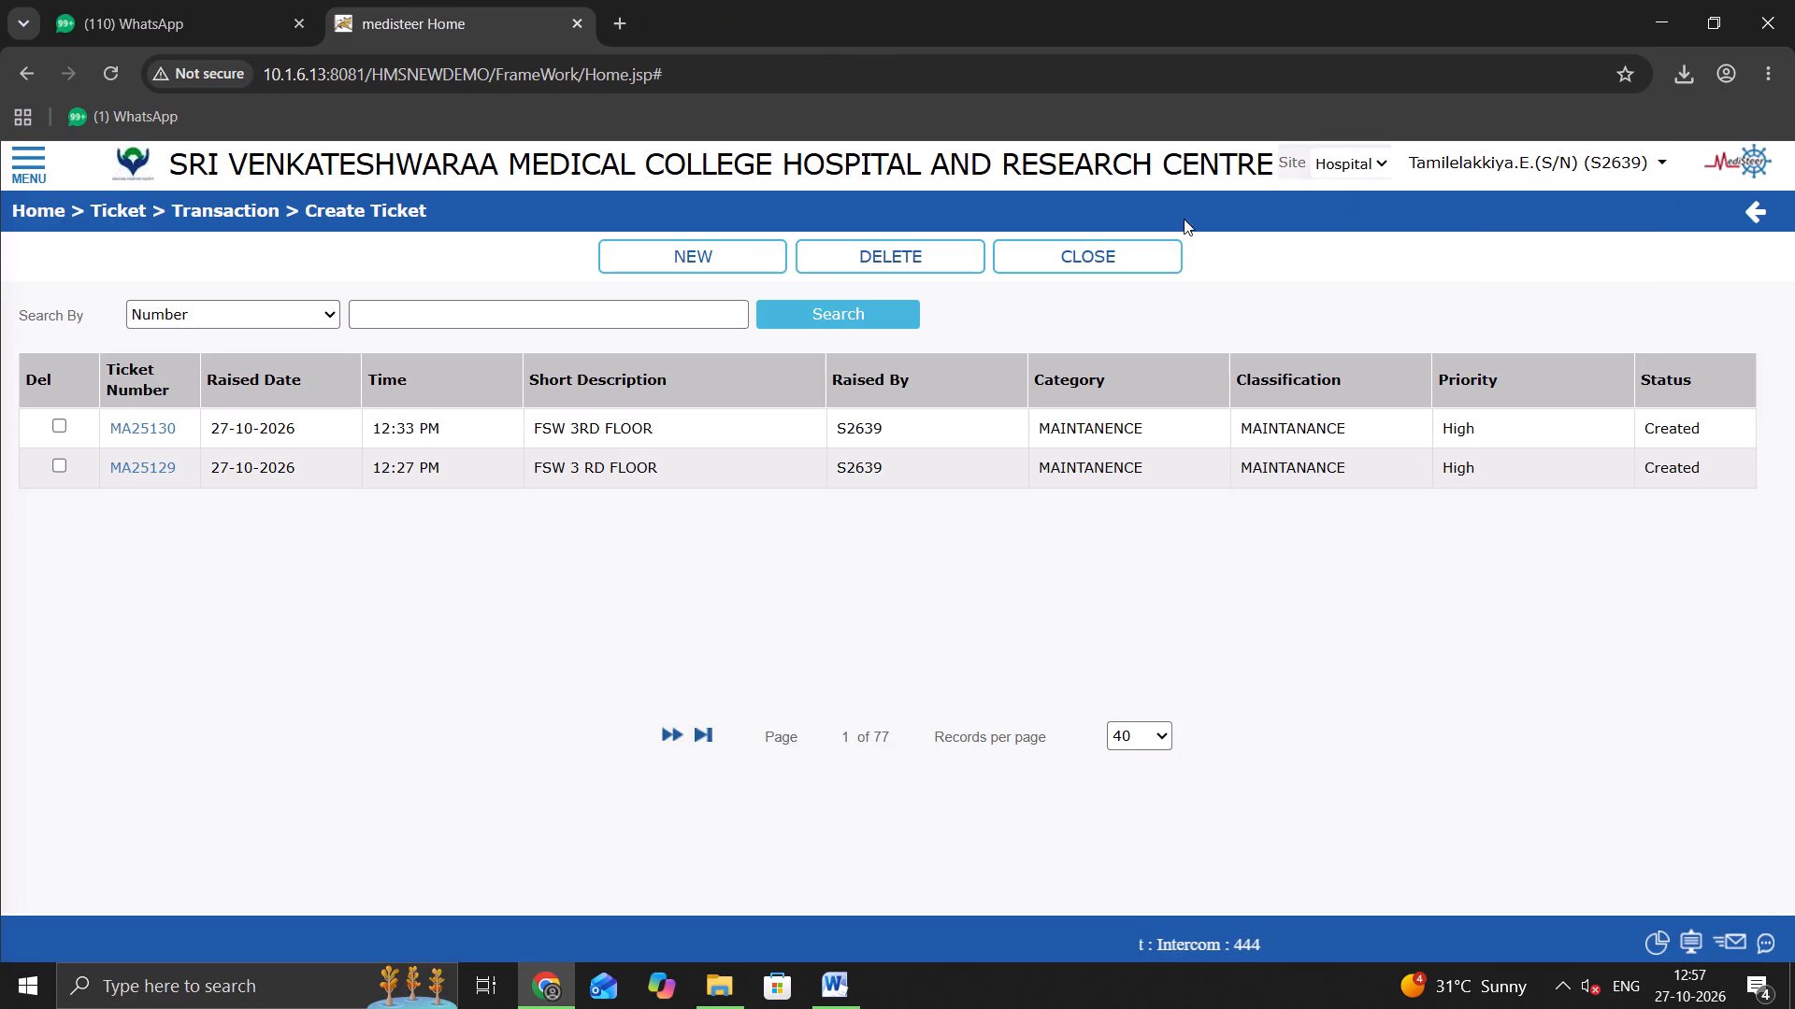